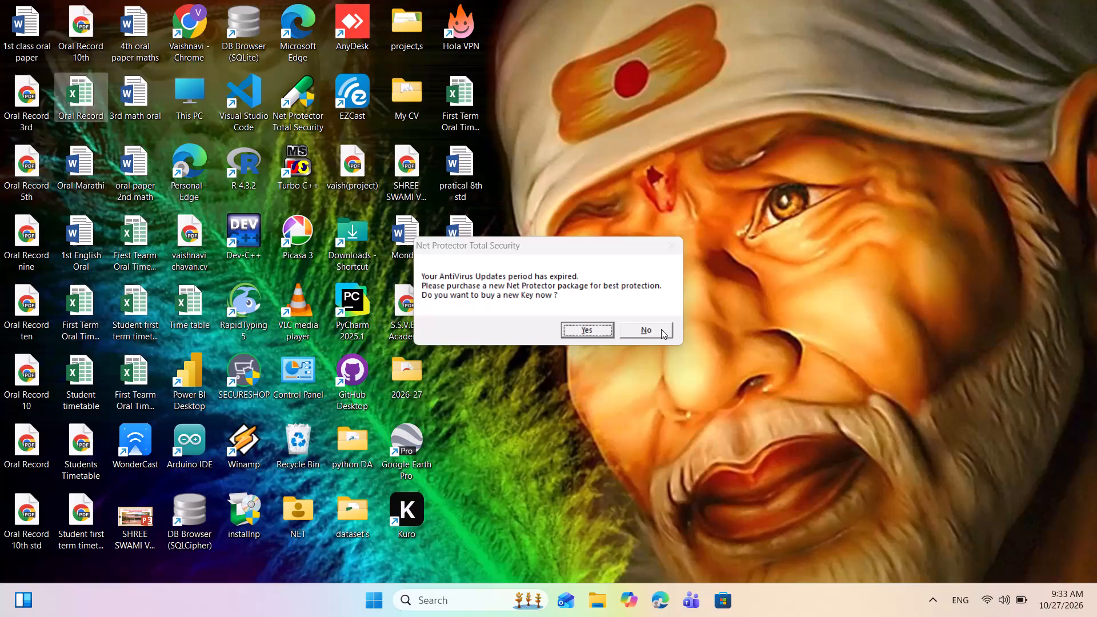
Open the Oral Record Excel workbook from the desktop.
{"action": "double_click", "coordinate": [87, 101]}
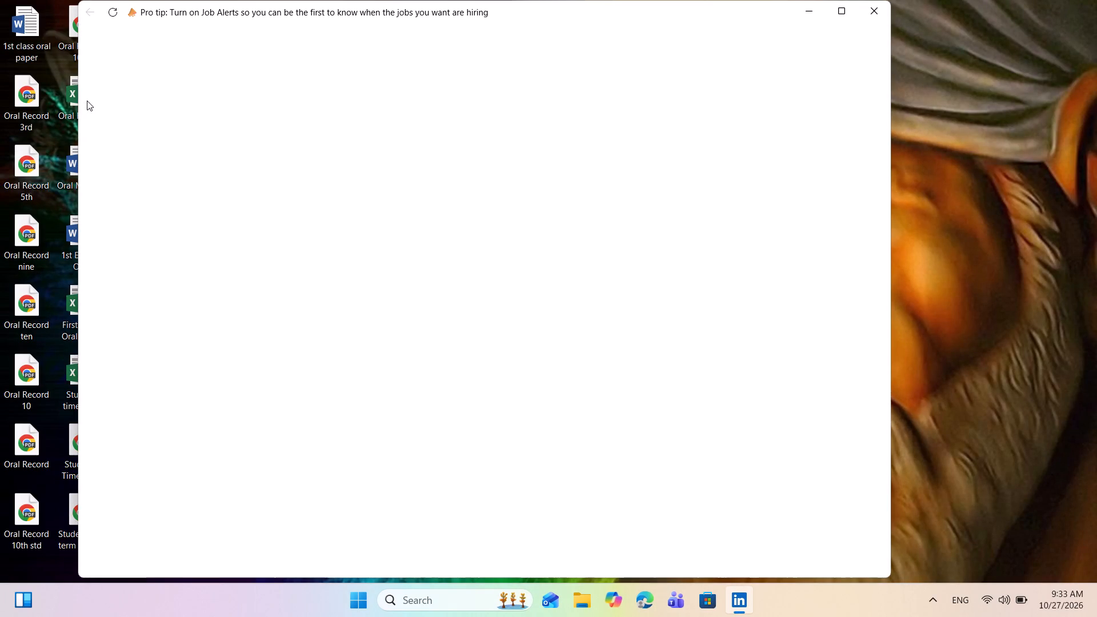
Close the LinkedIn sign-in window covering the desktop.
{"action": "left_click", "coordinate": [879, 12]}
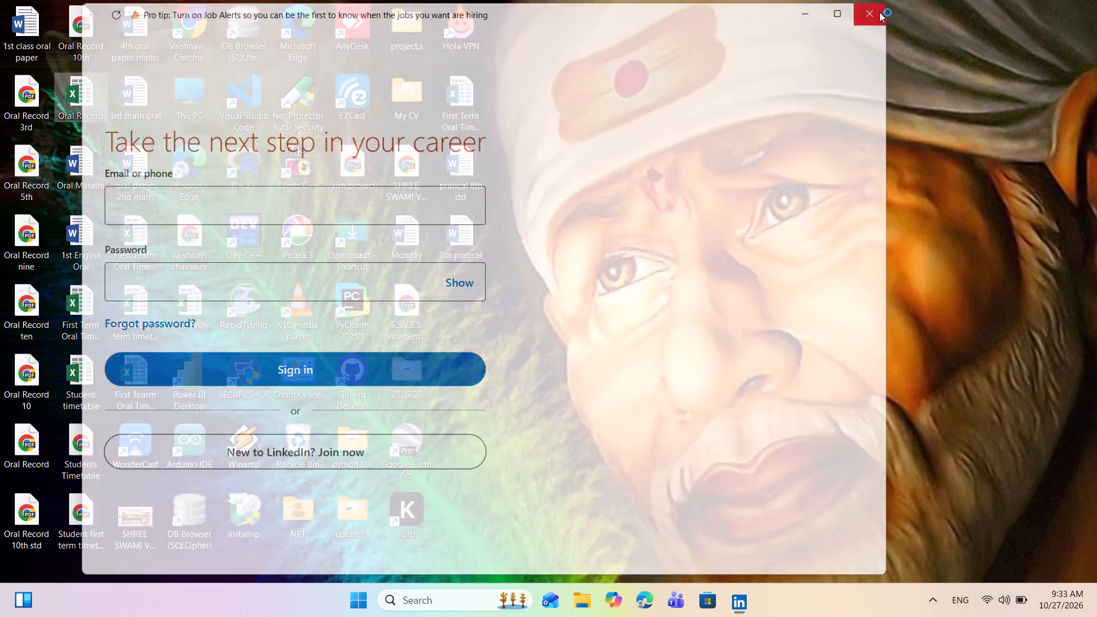
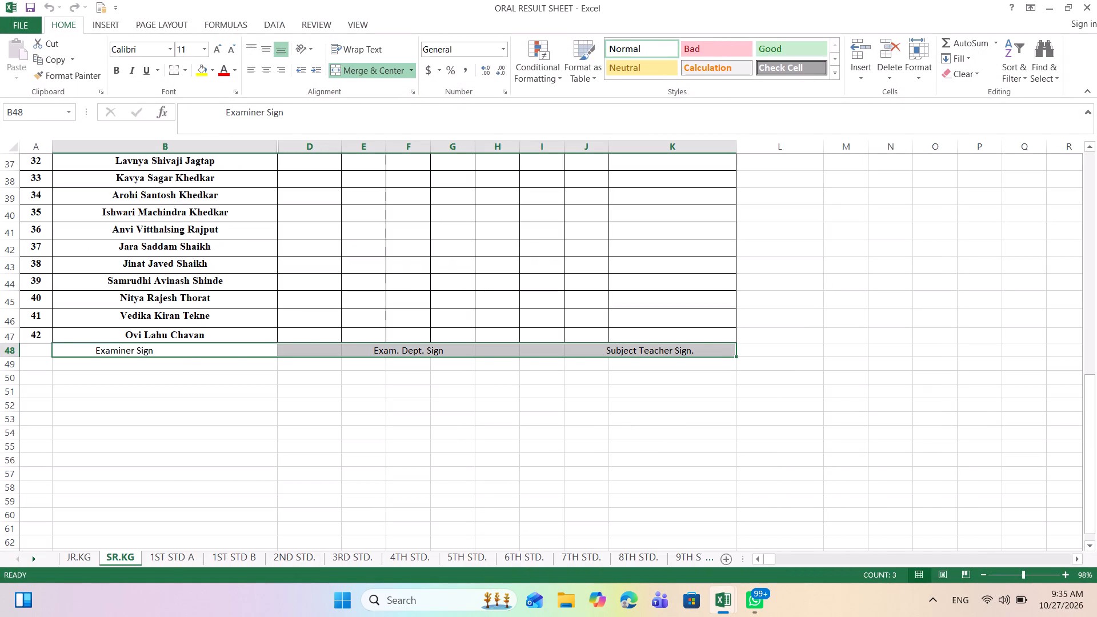
Copy the three-signature row from the SR.KG sheet of ORAL RESULT SHEET into row 34 of Oral Record's Jr.KG sheet.
{"action": "key", "text": "ctrl+c"}
{"action": "key", "text": "ctrl+c"}
{"action": "key", "text": "ctrl+c"}
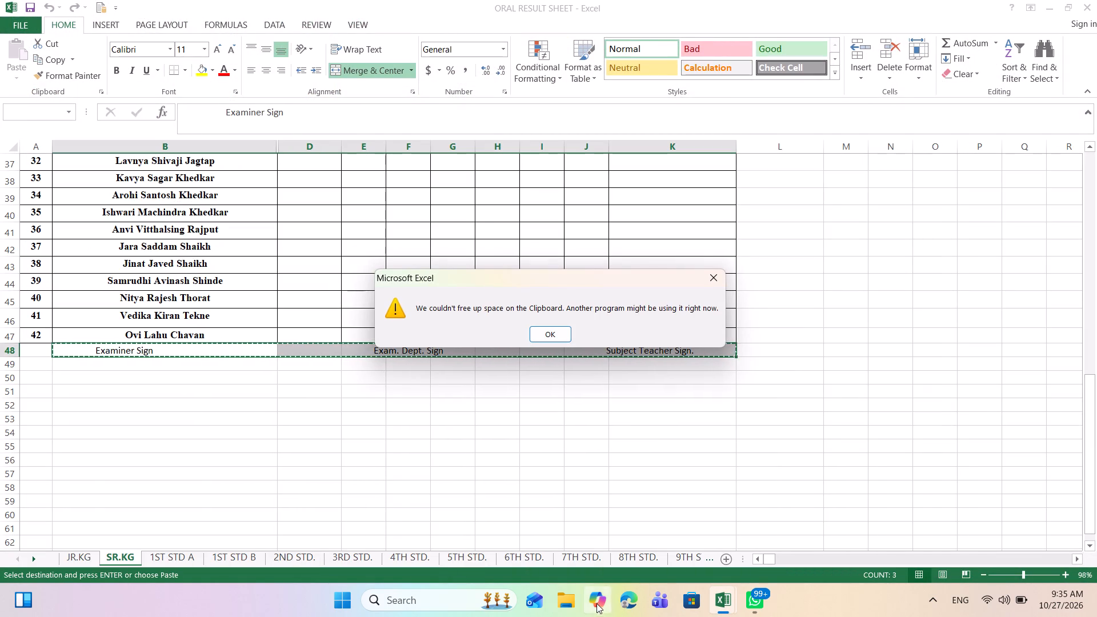
{"action": "left_click", "coordinate": [717, 277]}
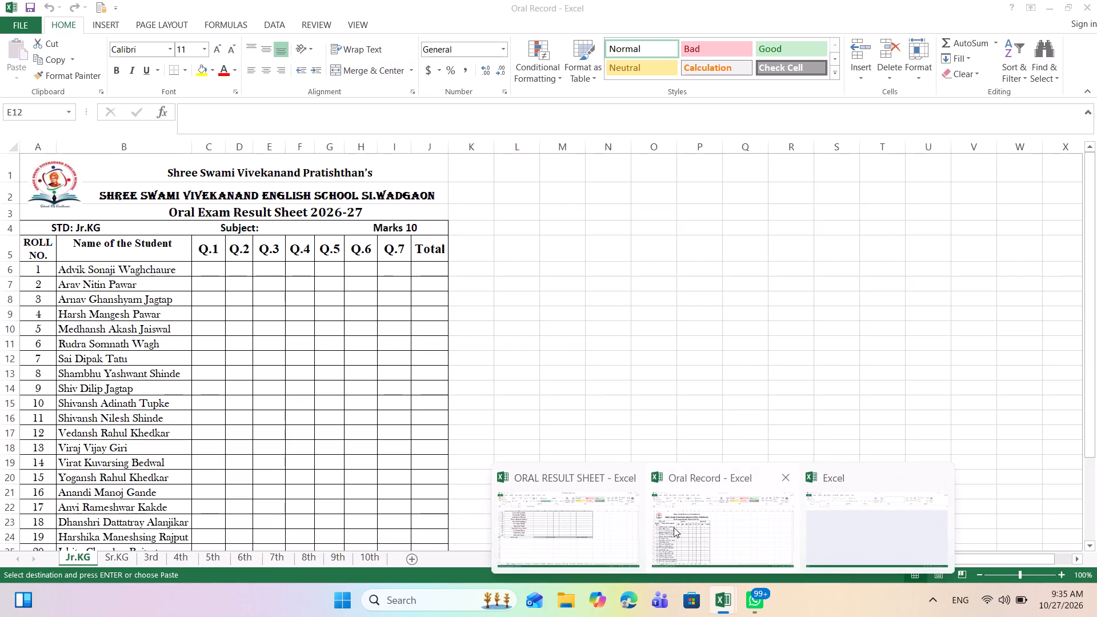
{"action": "left_click", "coordinate": [684, 530]}
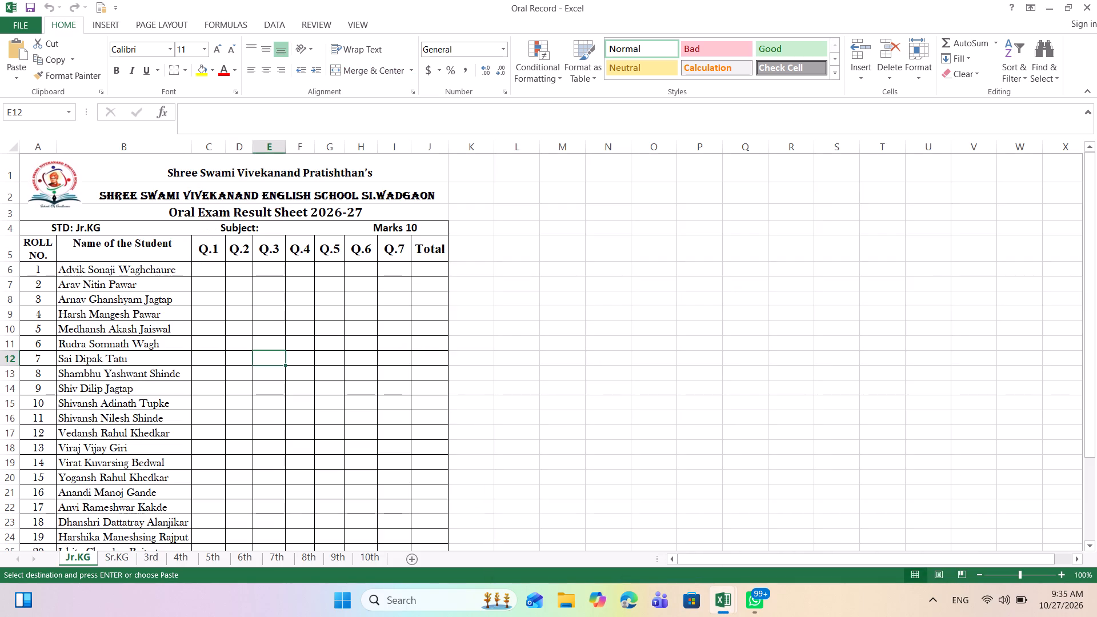
{"action": "scroll", "coordinate": [223, 424], "scroll_direction": "down", "scroll_amount": 5}
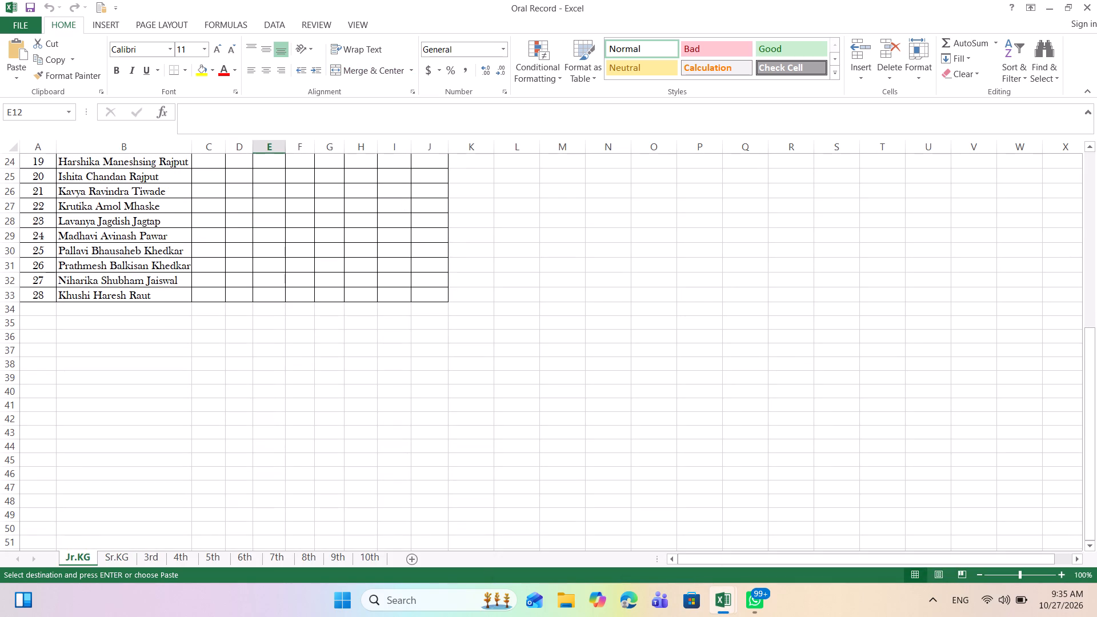
{"action": "left_click", "coordinate": [35, 307]}
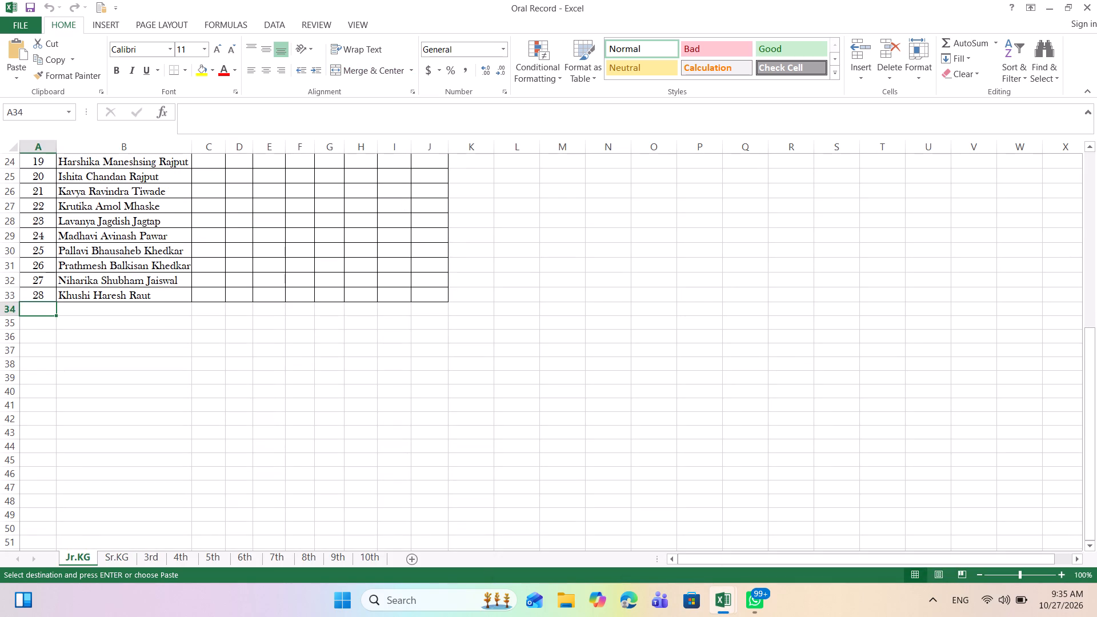
{"action": "left_click_drag", "start_coordinate": [42, 311], "coordinate": [83, 309]}
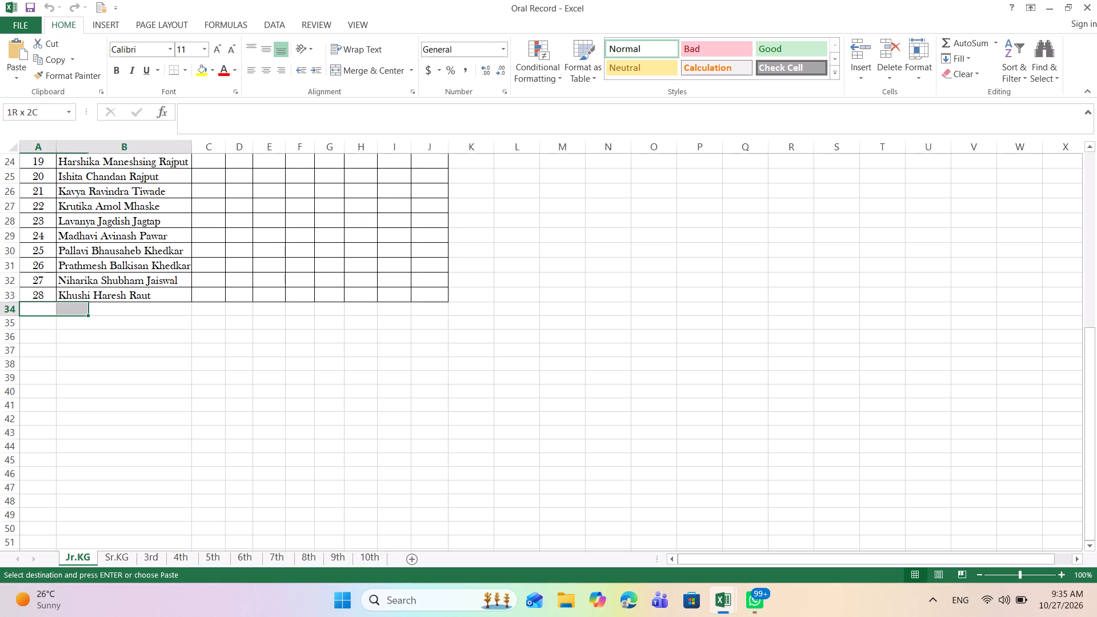
{"action": "left_click_drag", "start_coordinate": [83, 309], "coordinate": [430, 311]}
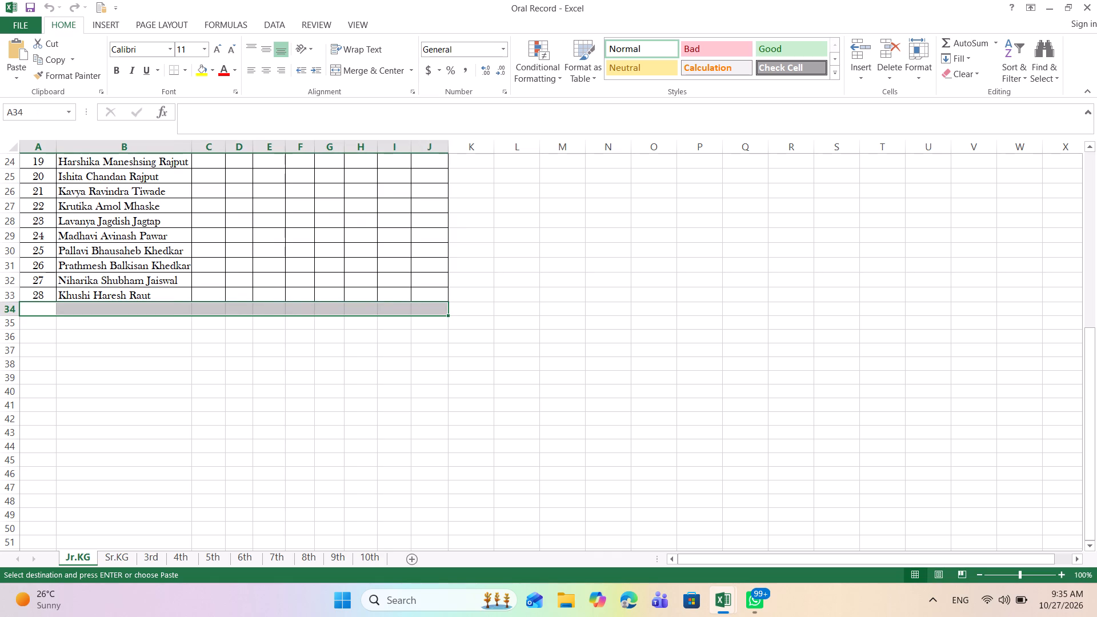
{"action": "key", "text": "ctrl+v"}
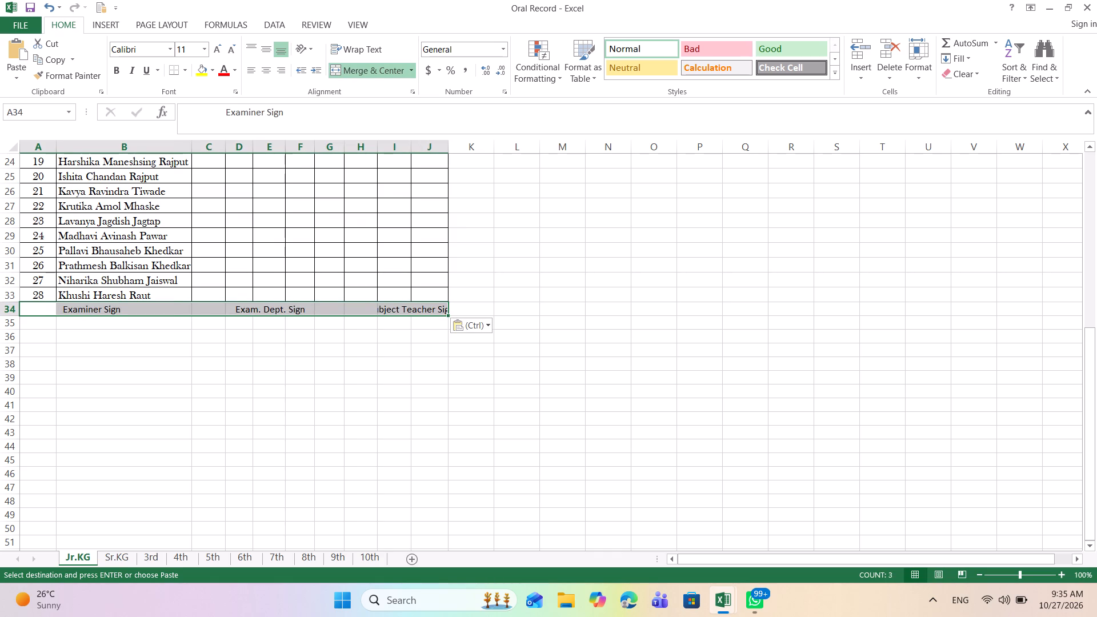
Examine how the signature labels in row 34 fit the columns of the Jr.KG table.
{"action": "left_click", "coordinate": [390, 308]}
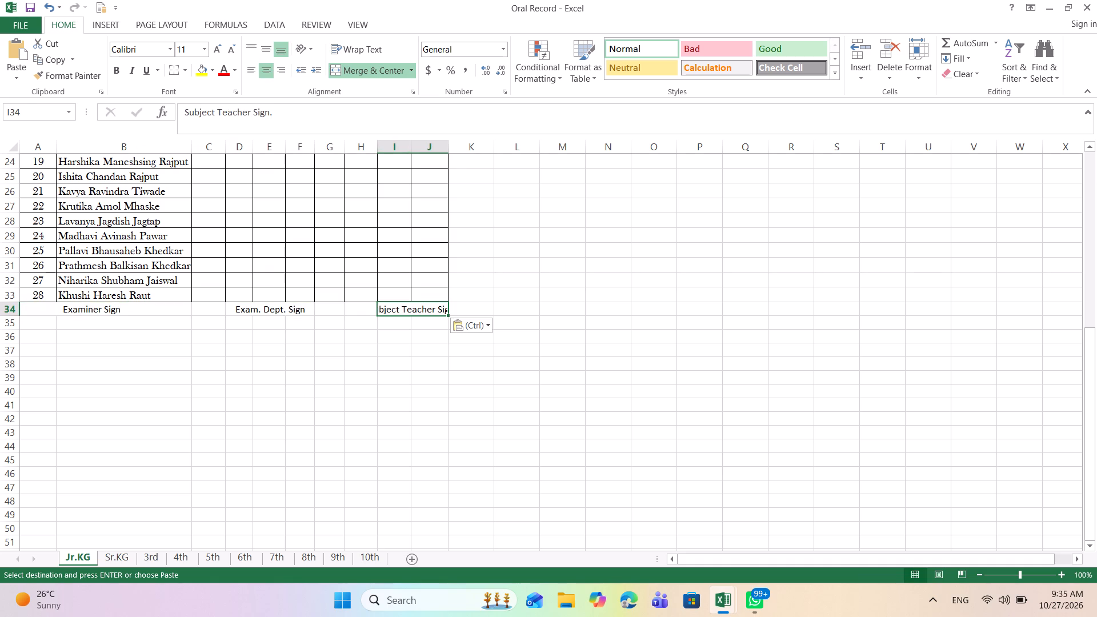
{"action": "left_click", "coordinate": [413, 308]}
{"action": "left_click", "coordinate": [394, 312]}
{"action": "left_click", "coordinate": [433, 309]}
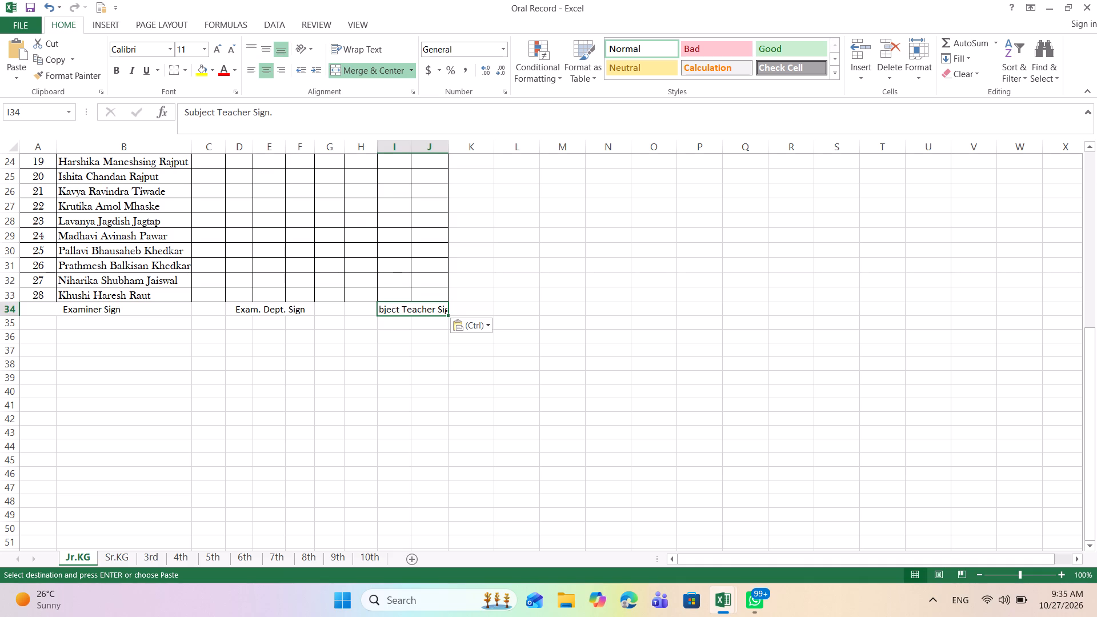
{"action": "left_click", "coordinate": [401, 309]}
{"action": "left_click", "coordinate": [283, 309]}
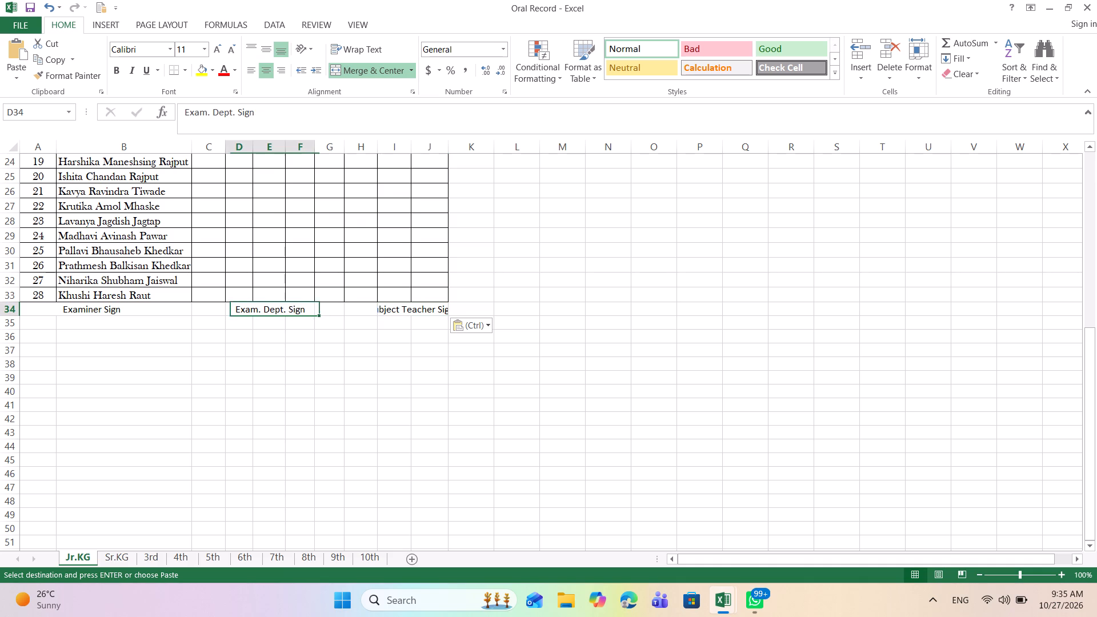
{"action": "left_click", "coordinate": [387, 308]}
{"action": "scroll", "coordinate": [387, 308], "scroll_direction": "up", "scroll_amount": 1}
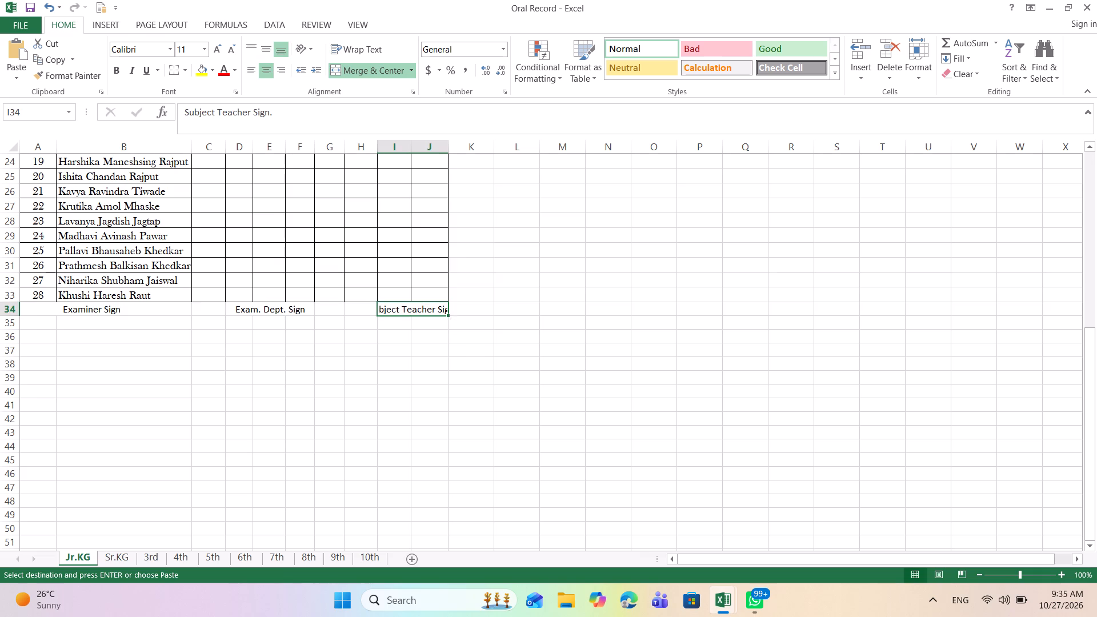
{"action": "scroll", "coordinate": [387, 308], "scroll_direction": "up", "scroll_amount": 4}
{"action": "scroll", "coordinate": [387, 308], "scroll_direction": "down", "scroll_amount": 1}
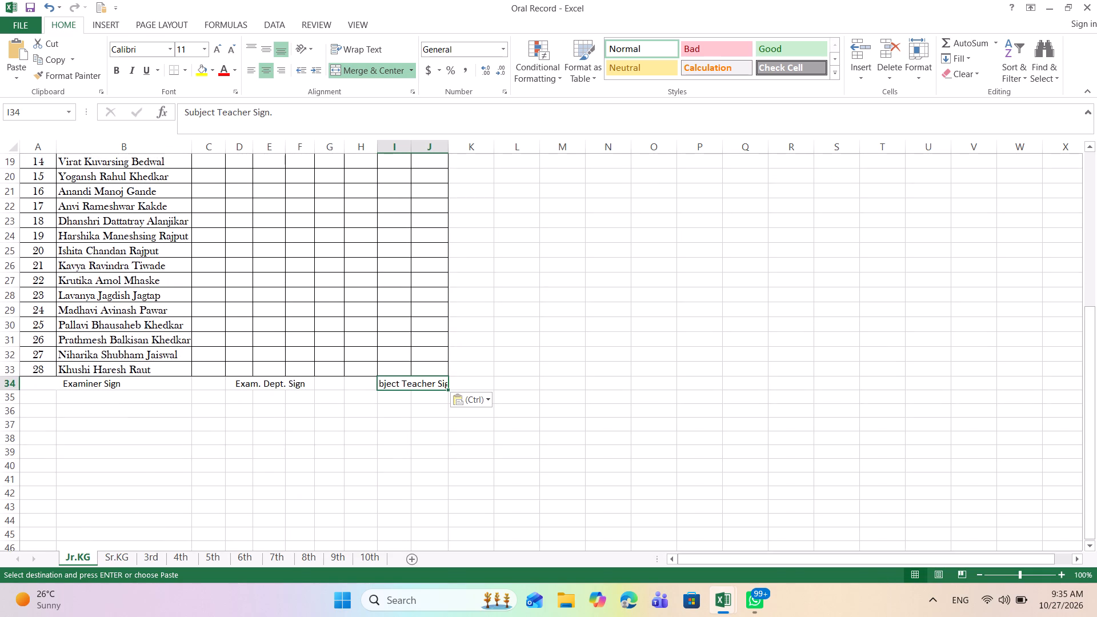
{"action": "left_click", "coordinate": [410, 388]}
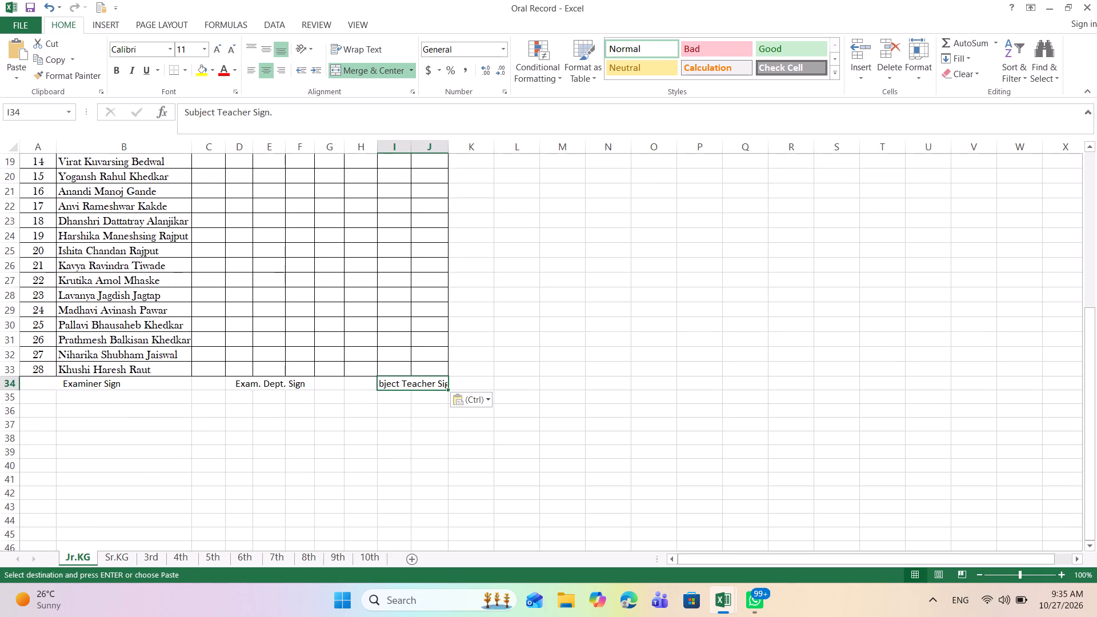
{"action": "scroll", "coordinate": [405, 267], "scroll_direction": "up", "scroll_amount": 5}
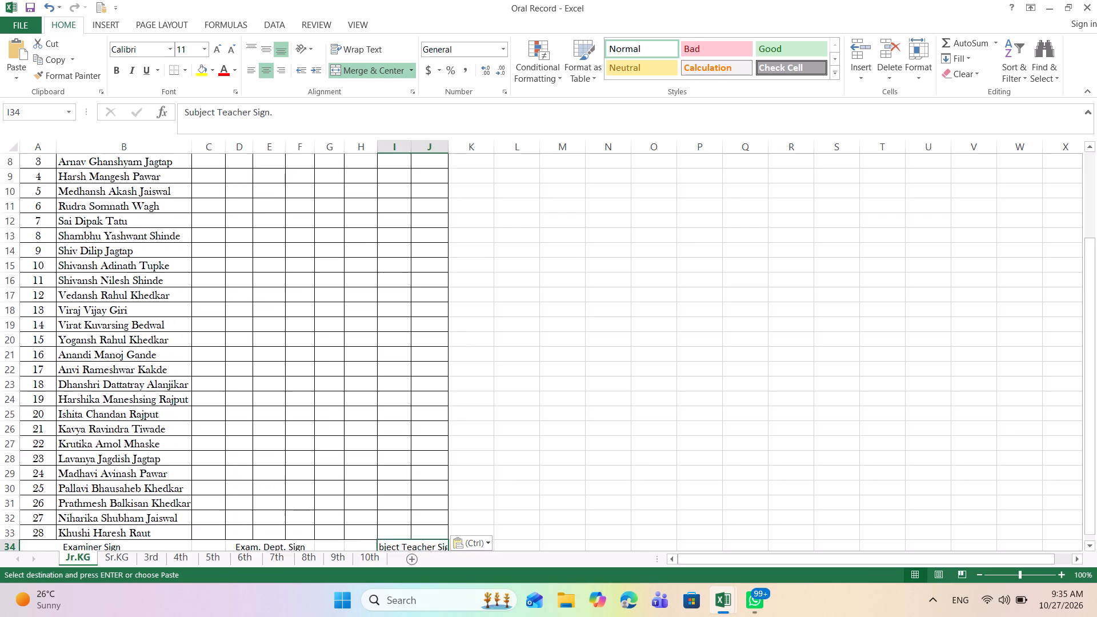
{"action": "scroll", "coordinate": [405, 267], "scroll_direction": "up", "scroll_amount": 4}
{"action": "scroll", "coordinate": [405, 267], "scroll_direction": "down", "scroll_amount": 5}
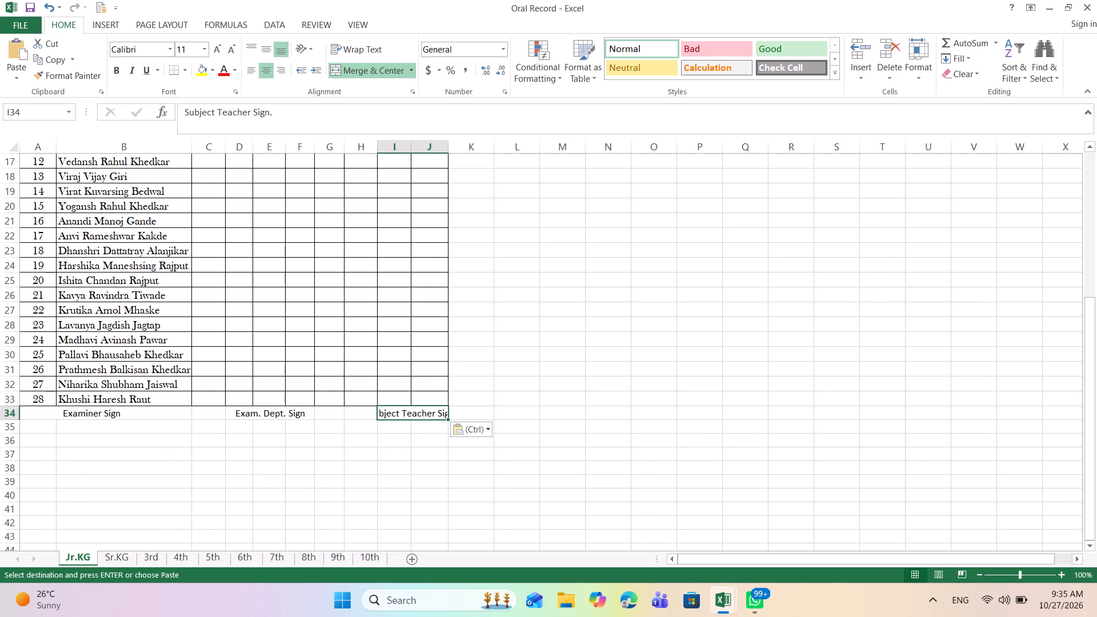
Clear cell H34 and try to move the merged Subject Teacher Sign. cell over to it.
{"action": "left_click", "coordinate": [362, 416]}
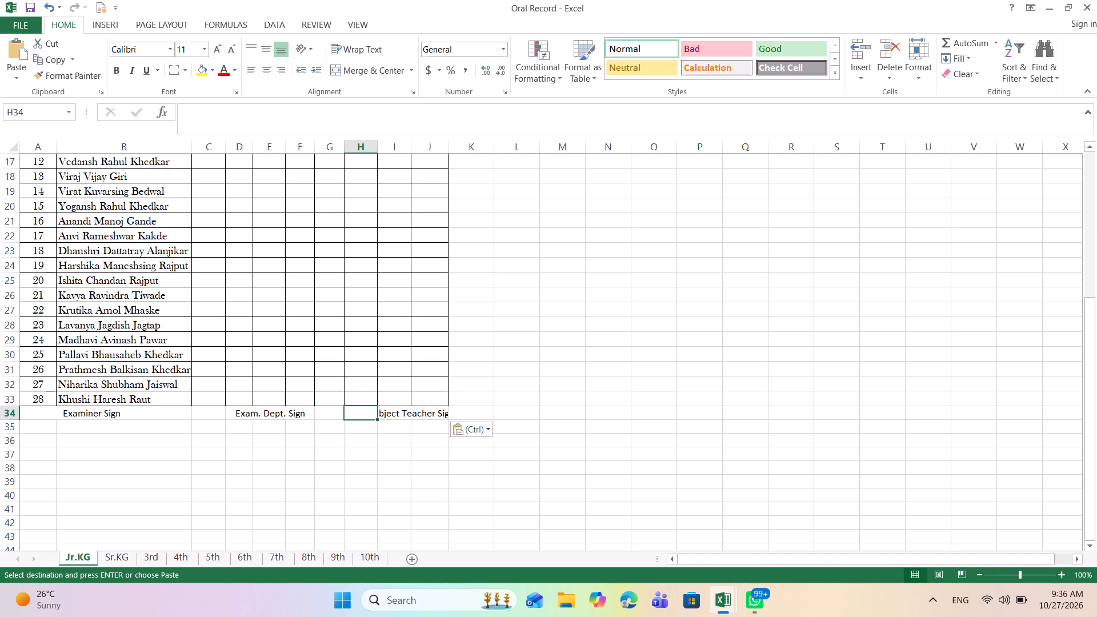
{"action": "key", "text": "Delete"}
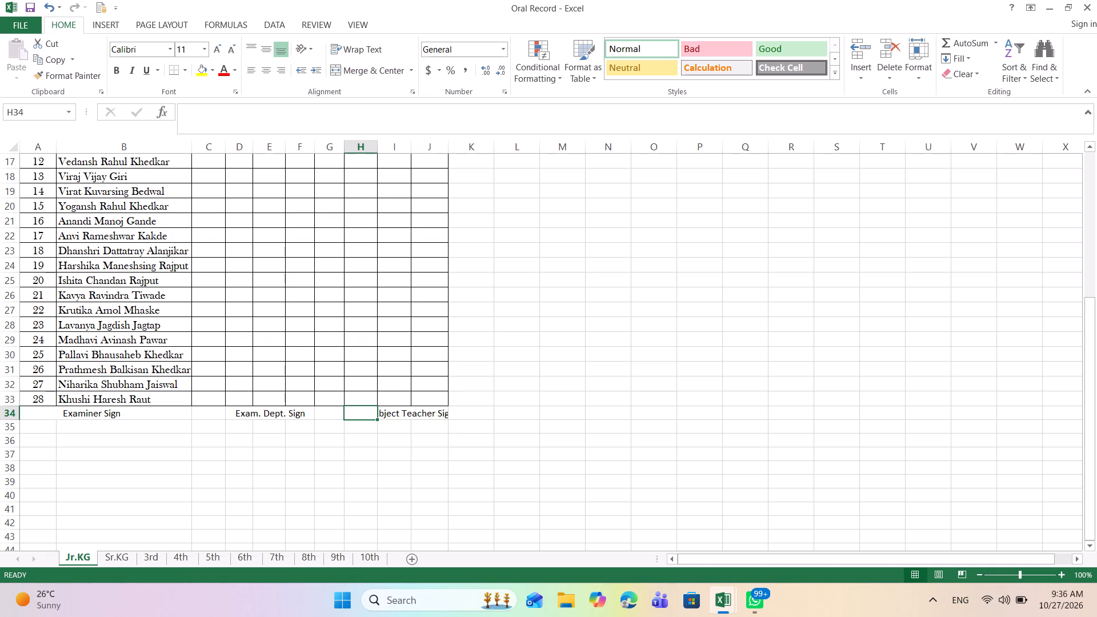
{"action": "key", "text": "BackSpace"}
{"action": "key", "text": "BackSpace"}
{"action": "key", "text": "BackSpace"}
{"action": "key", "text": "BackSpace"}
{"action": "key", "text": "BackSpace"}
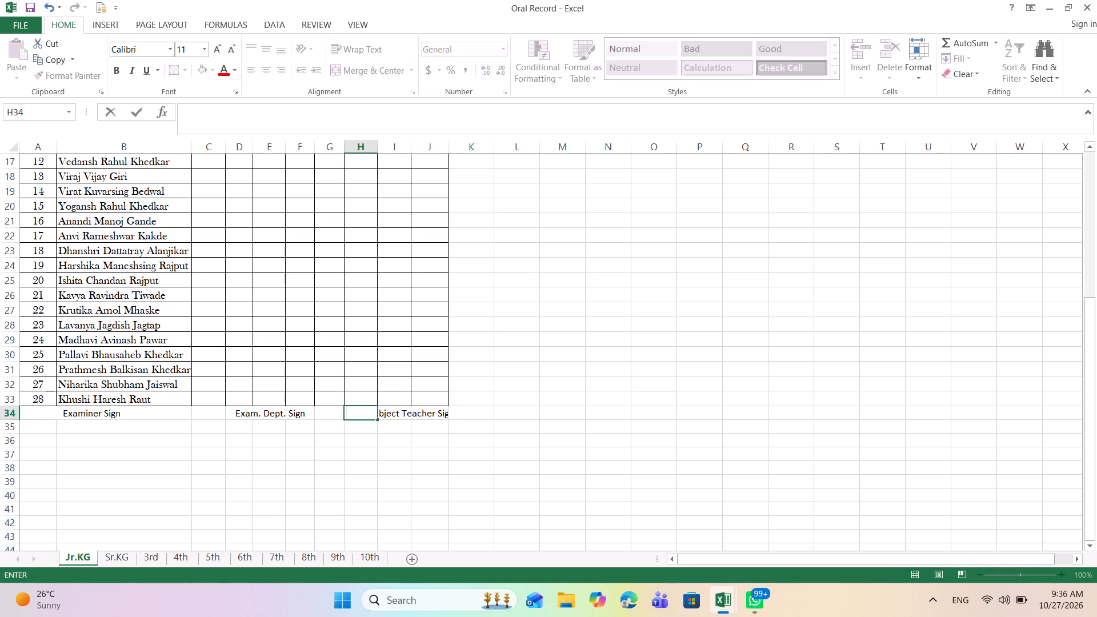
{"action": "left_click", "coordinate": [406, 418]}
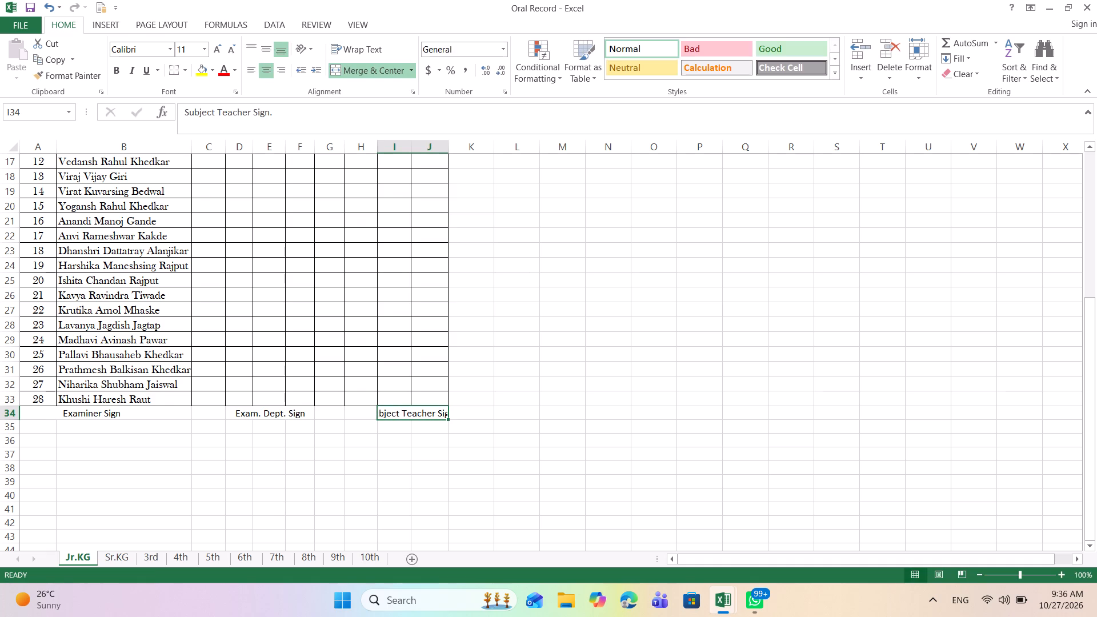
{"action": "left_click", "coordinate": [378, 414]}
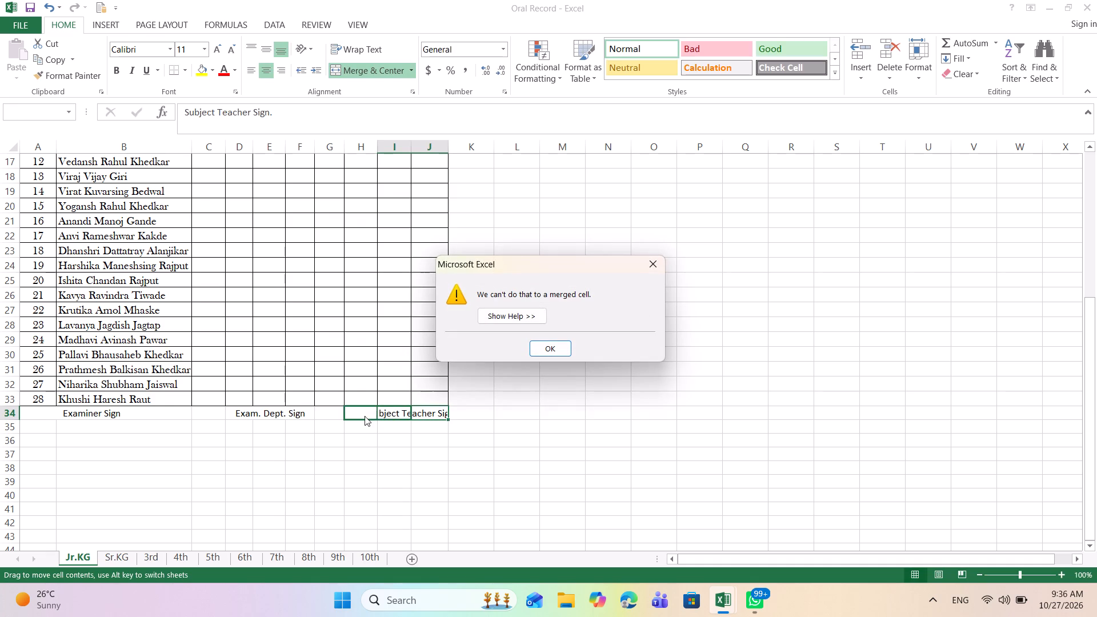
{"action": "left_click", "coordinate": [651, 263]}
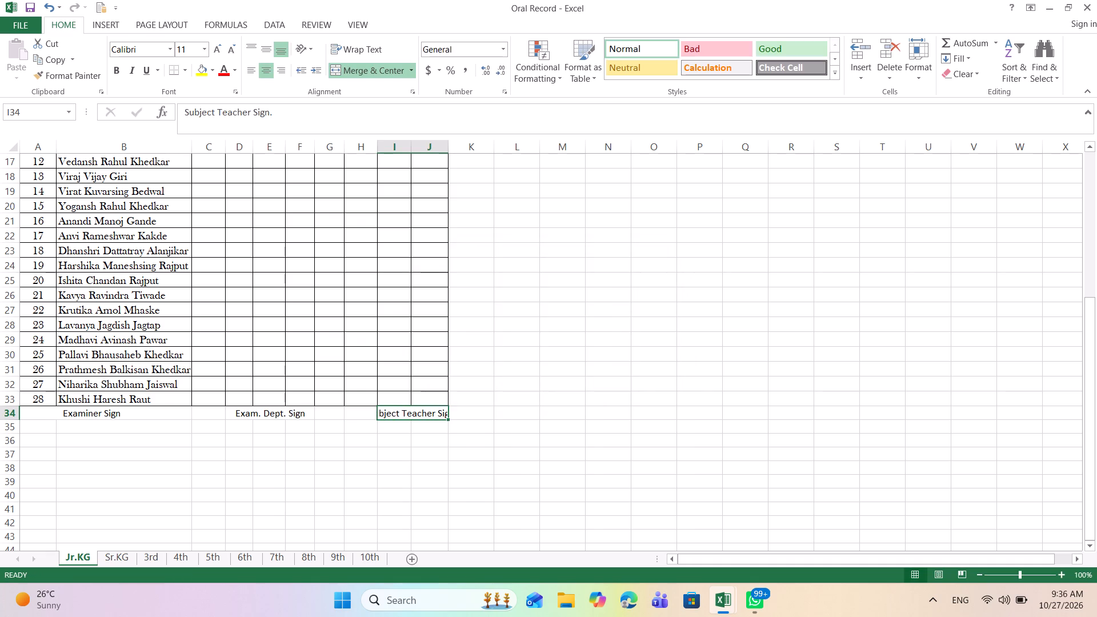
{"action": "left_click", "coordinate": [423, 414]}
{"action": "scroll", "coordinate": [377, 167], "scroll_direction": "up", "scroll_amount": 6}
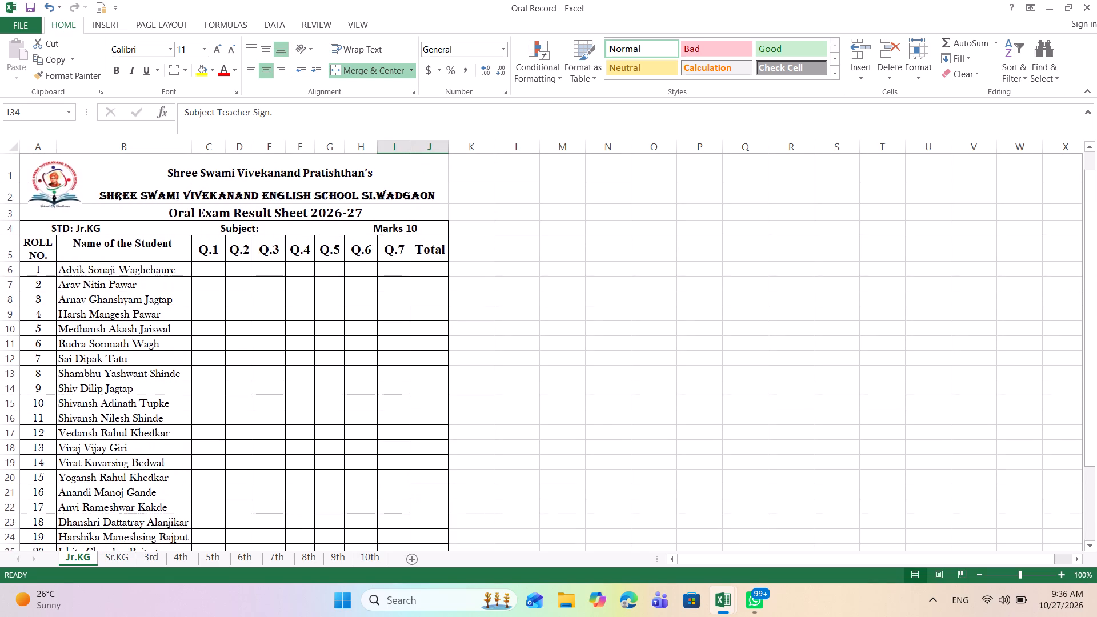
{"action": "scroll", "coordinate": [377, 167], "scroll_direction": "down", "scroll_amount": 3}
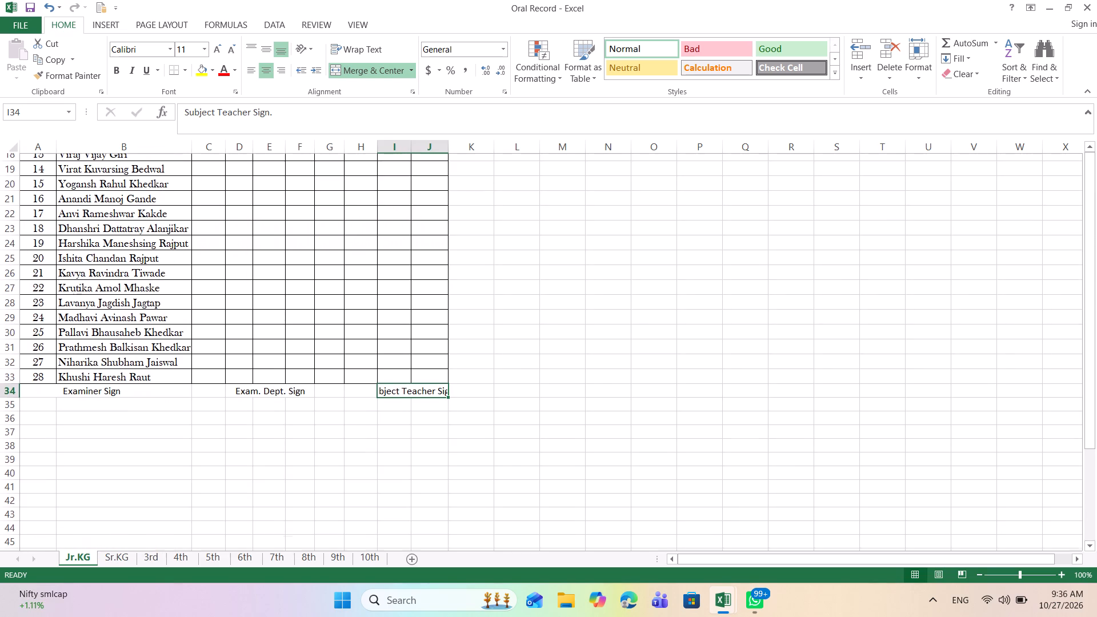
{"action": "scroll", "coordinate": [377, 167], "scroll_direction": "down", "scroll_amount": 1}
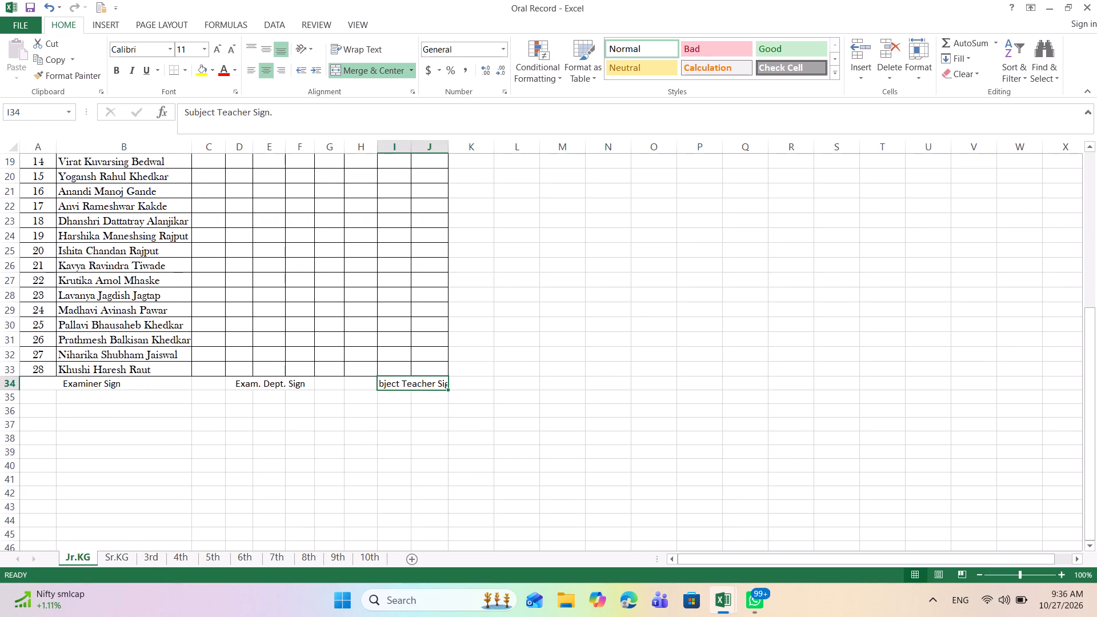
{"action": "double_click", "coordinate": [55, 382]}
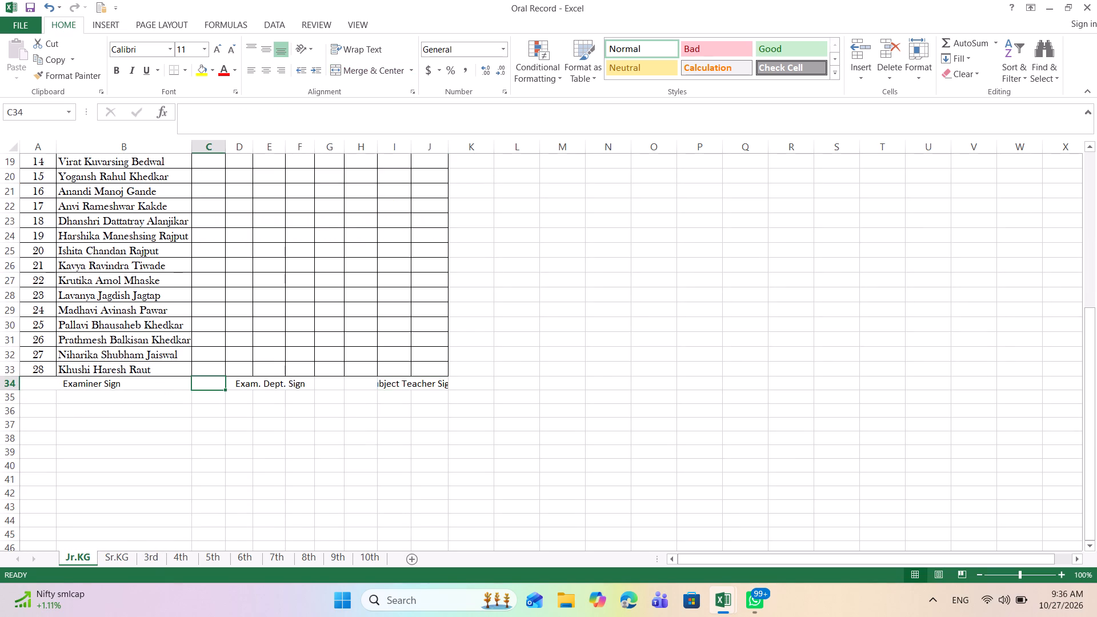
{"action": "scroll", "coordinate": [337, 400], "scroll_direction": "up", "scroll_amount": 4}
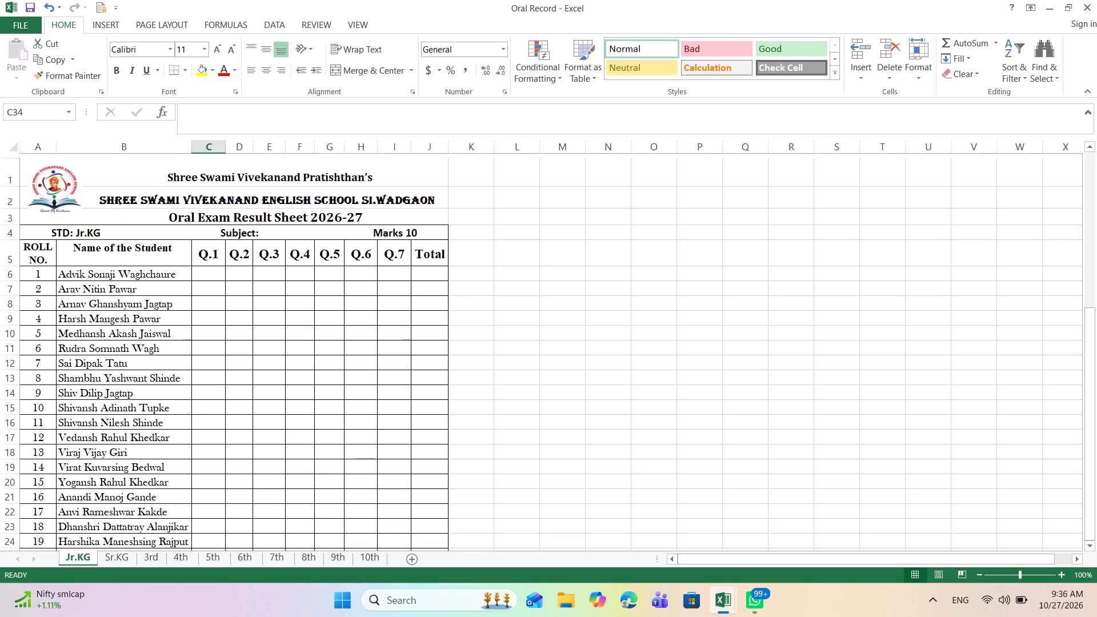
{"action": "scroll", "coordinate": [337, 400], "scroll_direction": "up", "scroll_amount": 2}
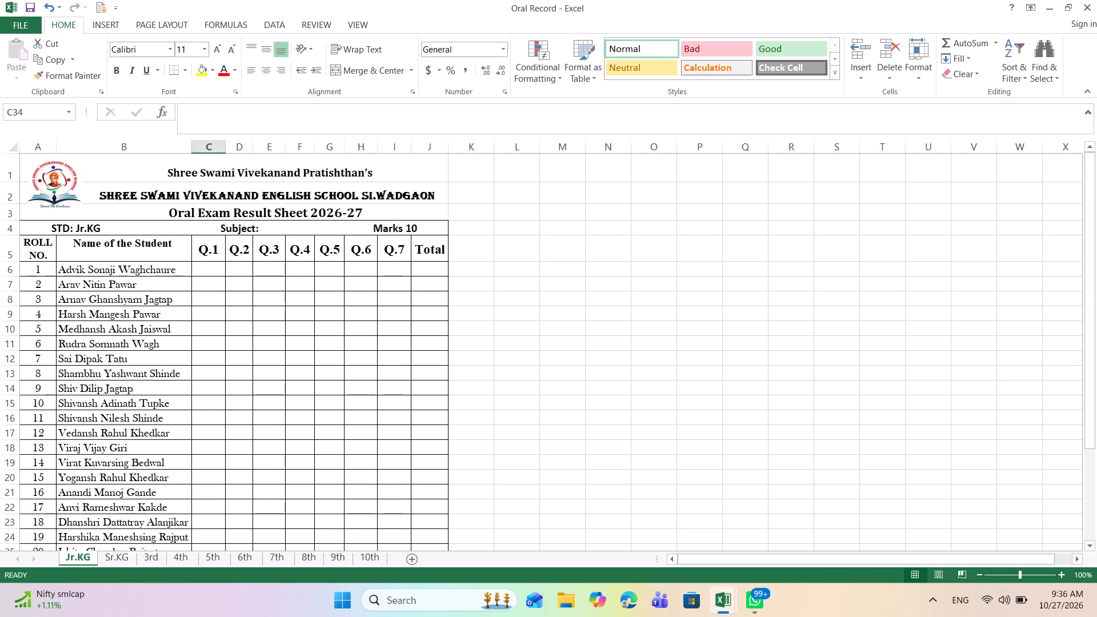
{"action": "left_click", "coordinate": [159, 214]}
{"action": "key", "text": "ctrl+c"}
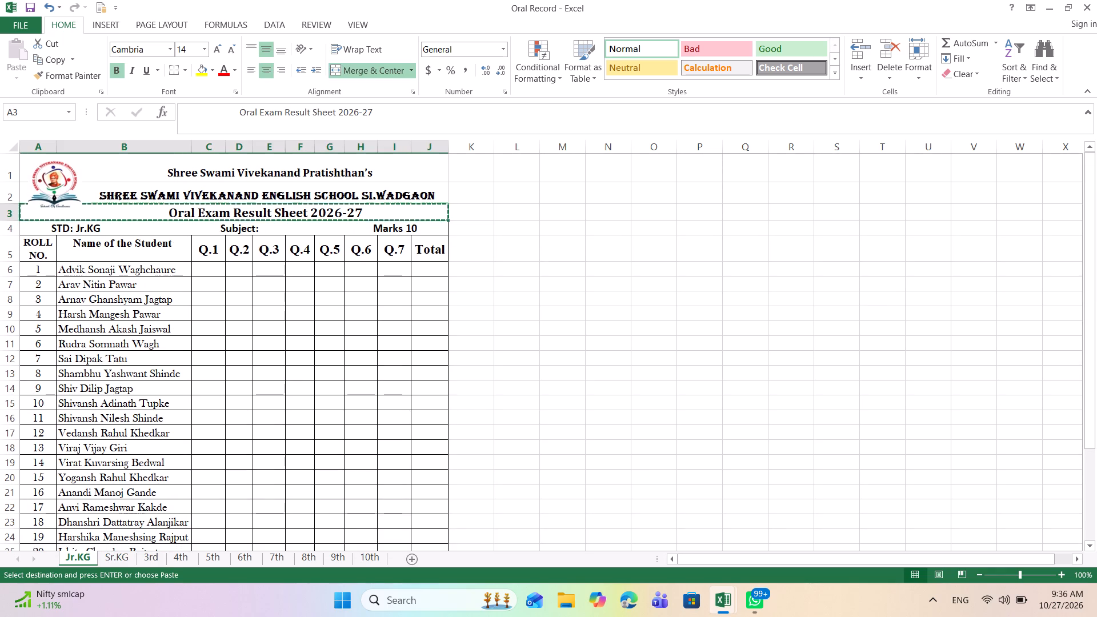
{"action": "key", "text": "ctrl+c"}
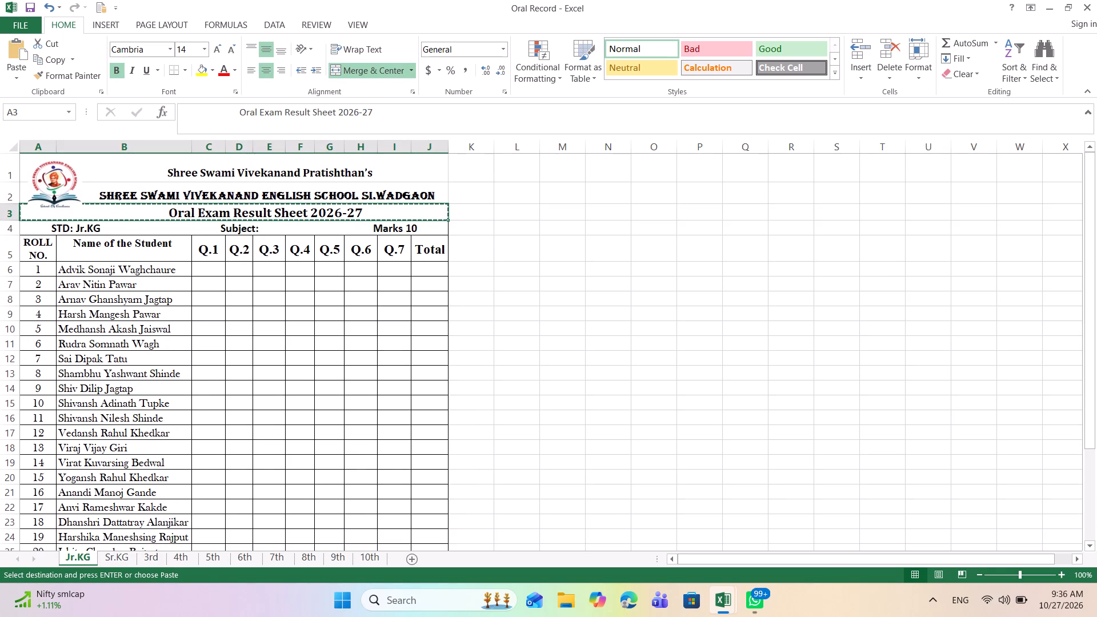
Copy the merged heading row 4 with STD, Subject and Marks over the signature labels in row 34 of the Jr.KG sheet.
{"action": "left_click", "coordinate": [145, 226]}
{"action": "key", "text": "ctrl+c"}
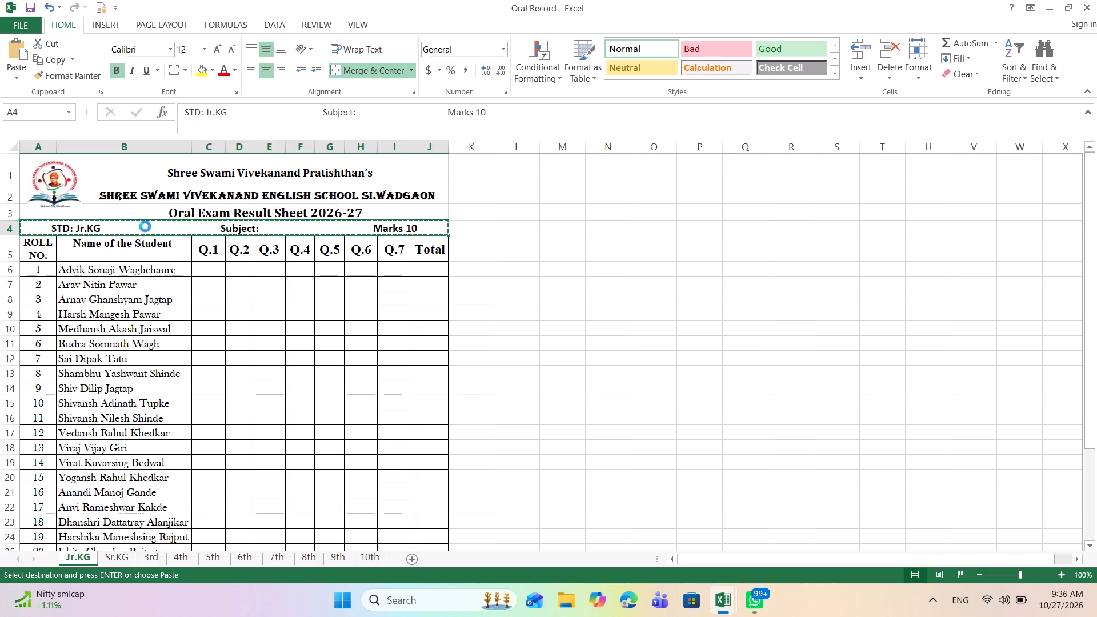
{"action": "key", "text": "ctrl+c"}
{"action": "scroll", "coordinate": [145, 226], "scroll_direction": "down", "scroll_amount": 5}
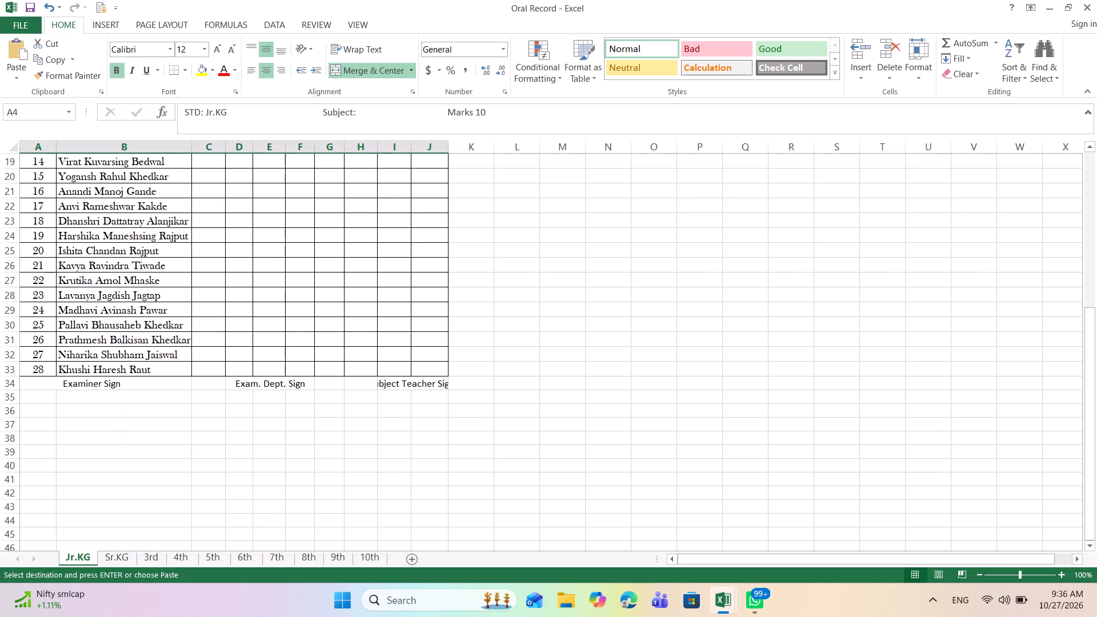
{"action": "left_click", "coordinate": [136, 383]}
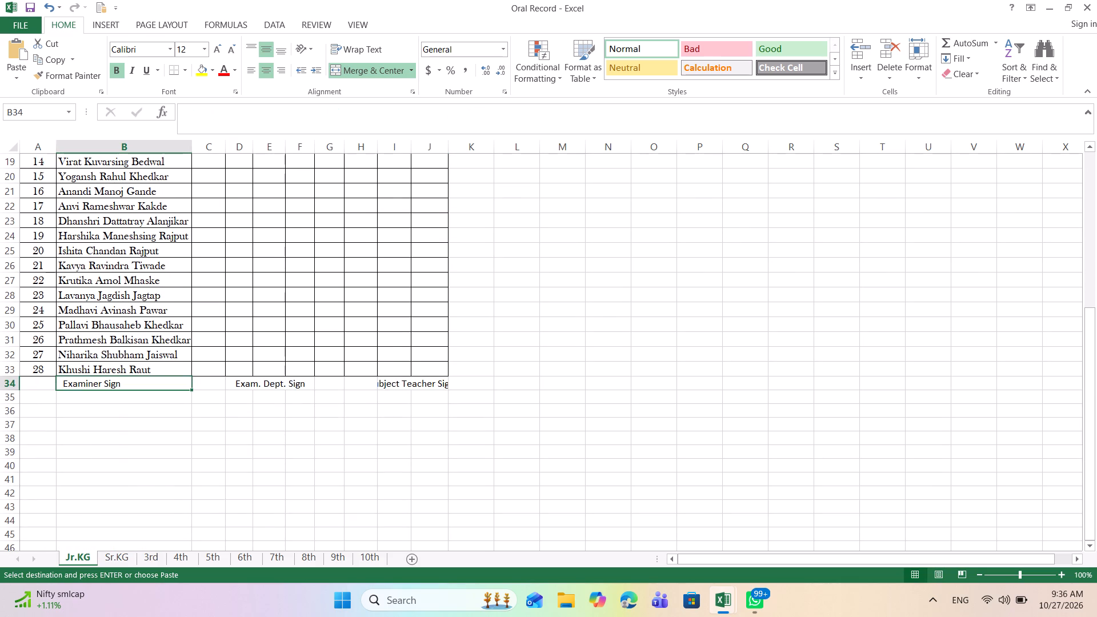
{"action": "left_click", "coordinate": [38, 384]}
{"action": "key", "text": "ctrl+v"}
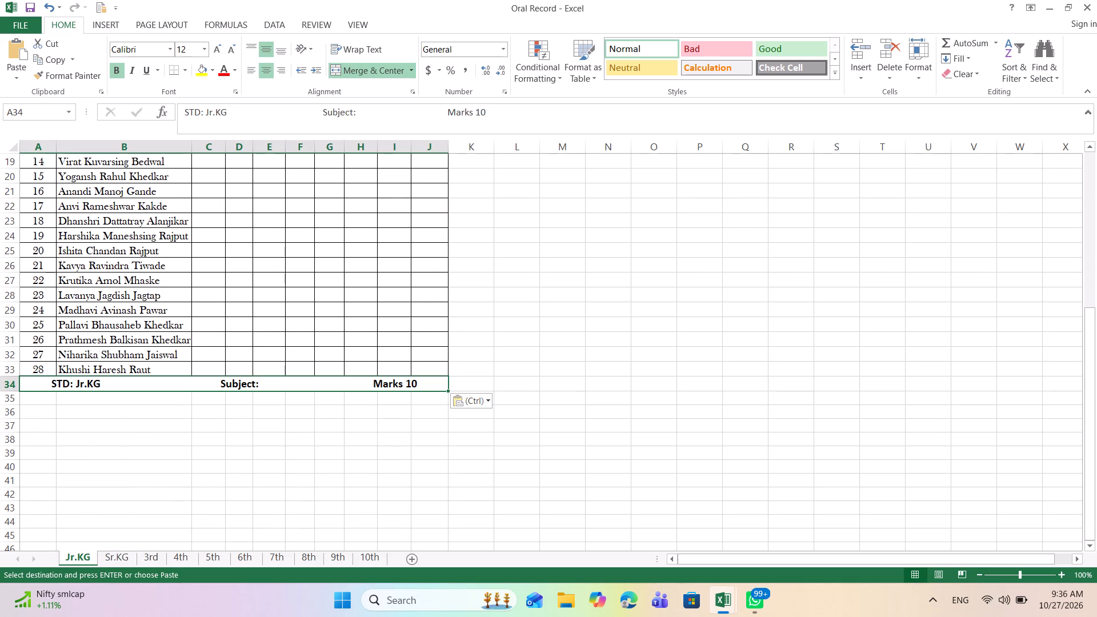
{"action": "left_click", "coordinate": [114, 382]}
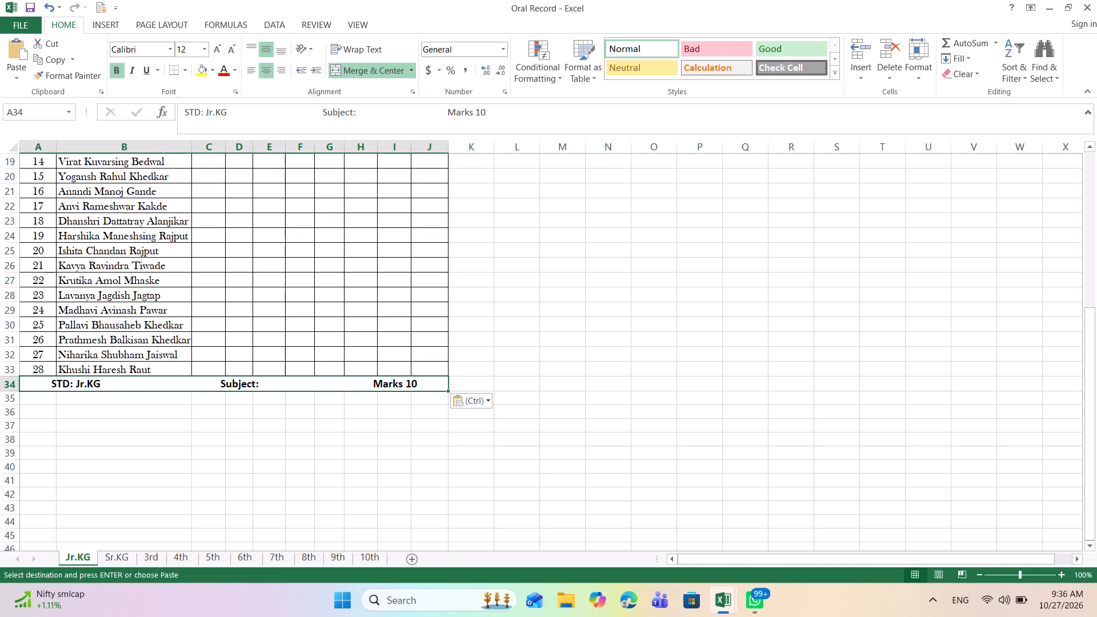
Switch to ORAL RESULT SHEET and copy the text "Examiner Sign" from inside cell B48 of its SR.KG sheet.
{"action": "double_click", "coordinate": [195, 384]}
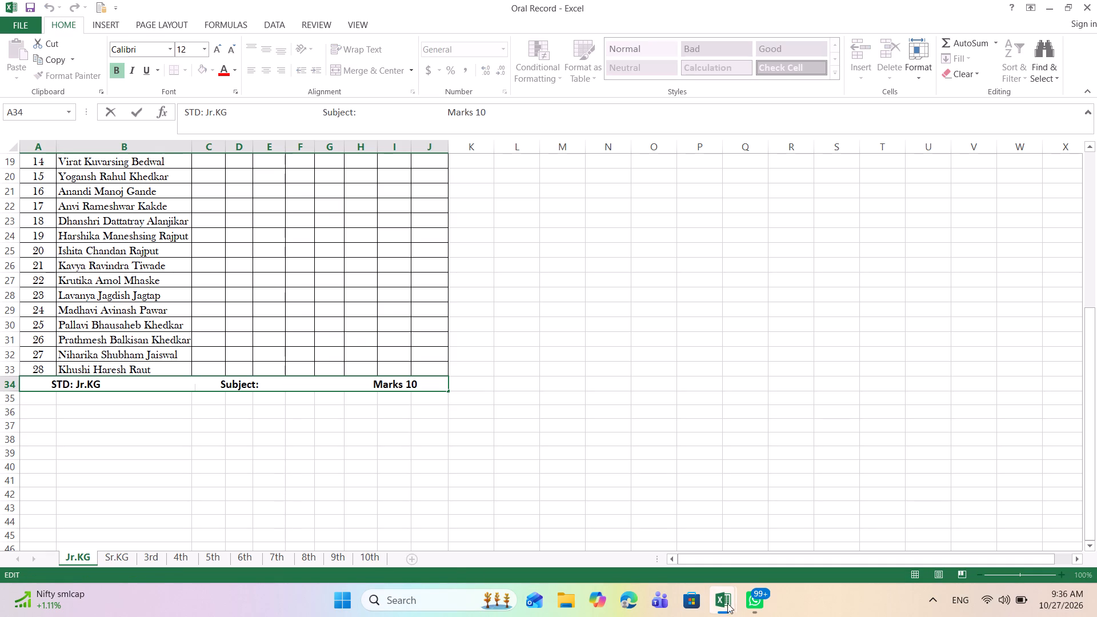
{"action": "left_click", "coordinate": [555, 538]}
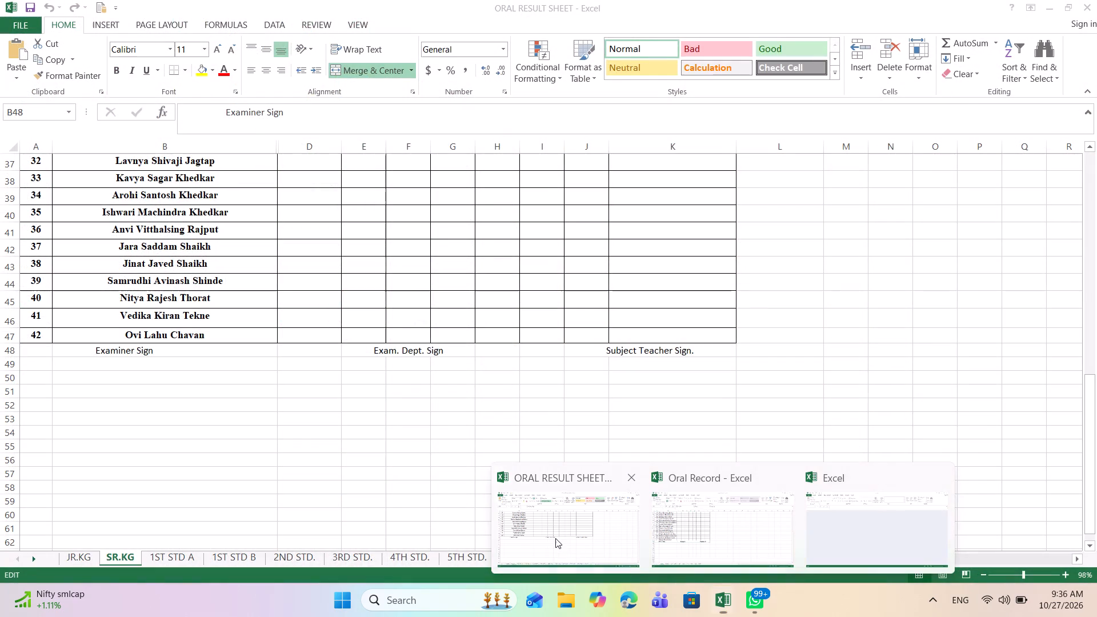
{"action": "double_click", "coordinate": [161, 352]}
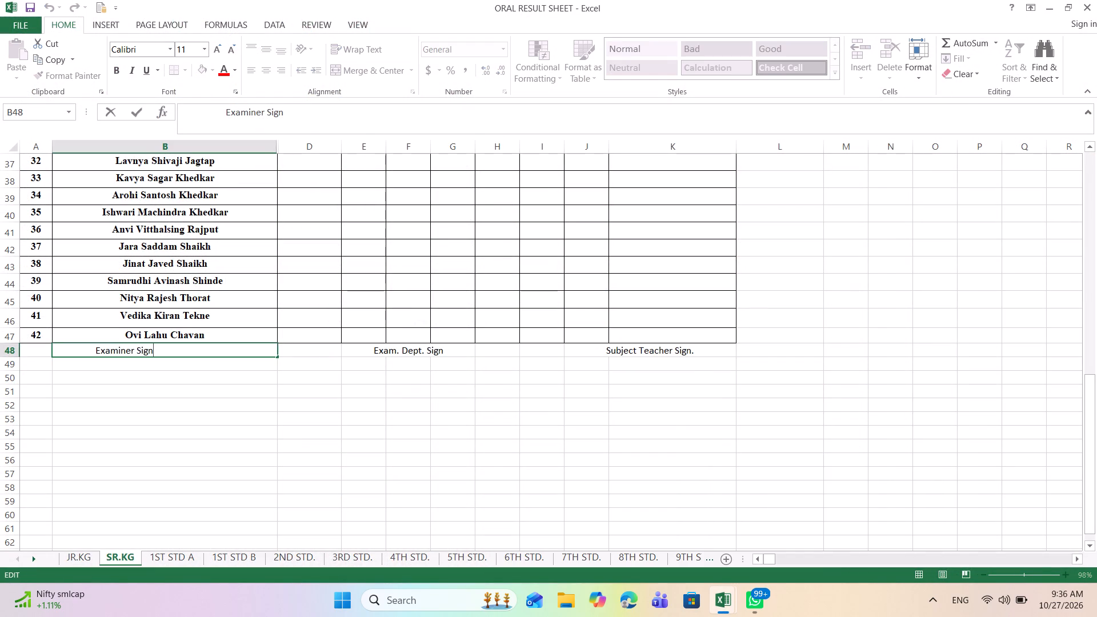
{"action": "key", "text": "shift+Left"}
{"action": "key", "text": "shift+Left"}
{"action": "key", "text": "shift+Left"}
{"action": "key", "text": "shift+Left"}
{"action": "key", "text": "shift+Left"}
{"action": "key", "text": "shift+Left"}
{"action": "key", "text": "shift+Left"}
{"action": "key", "text": "shift+Left"}
{"action": "key", "text": "shift+Left"}
{"action": "key", "text": "shift+Left"}
{"action": "key", "text": "shift+Left"}
{"action": "key", "text": "shift+Left"}
{"action": "key", "text": "shift+Left"}
{"action": "key", "text": "shift+Left"}
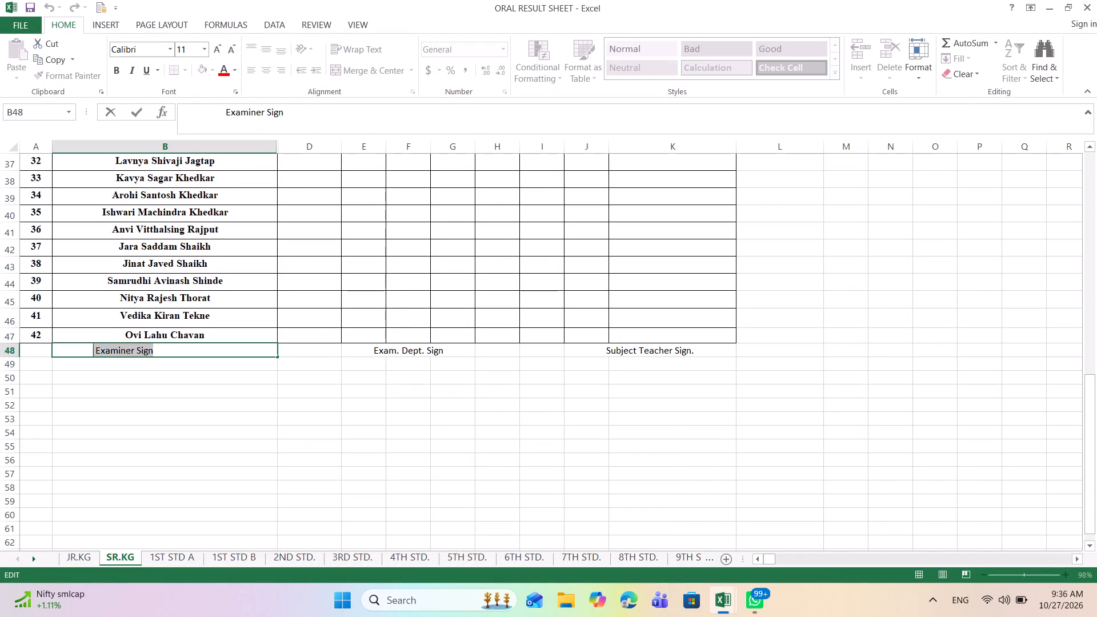
{"action": "key", "text": "ctrl+c"}
{"action": "key", "text": "ctrl+c"}
{"action": "key", "text": "ctrl+c"}
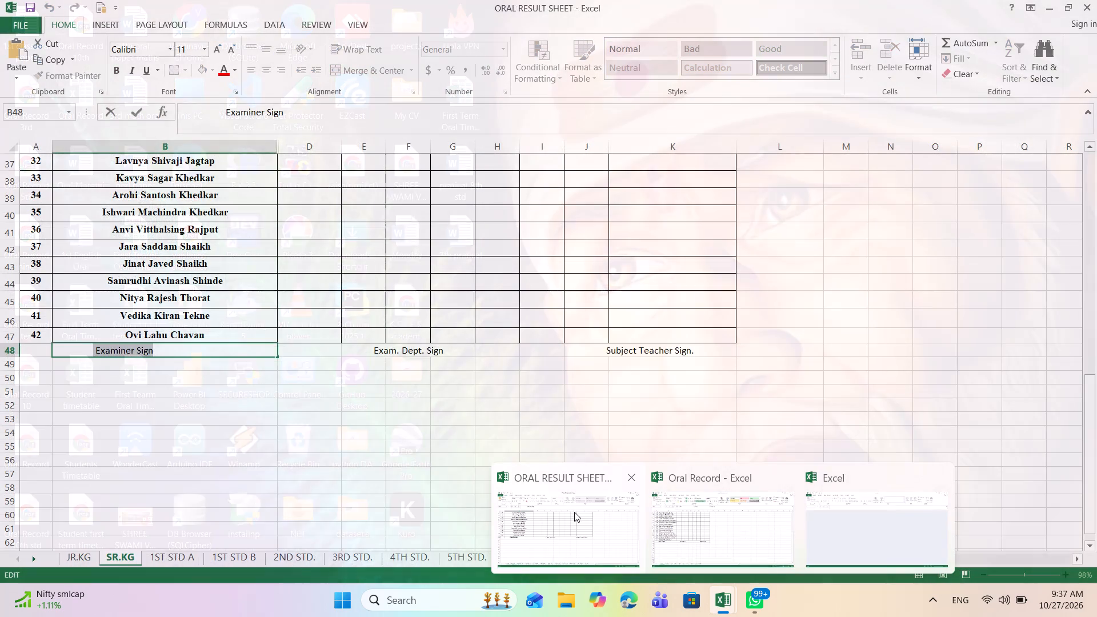
{"action": "left_click", "coordinate": [574, 512]}
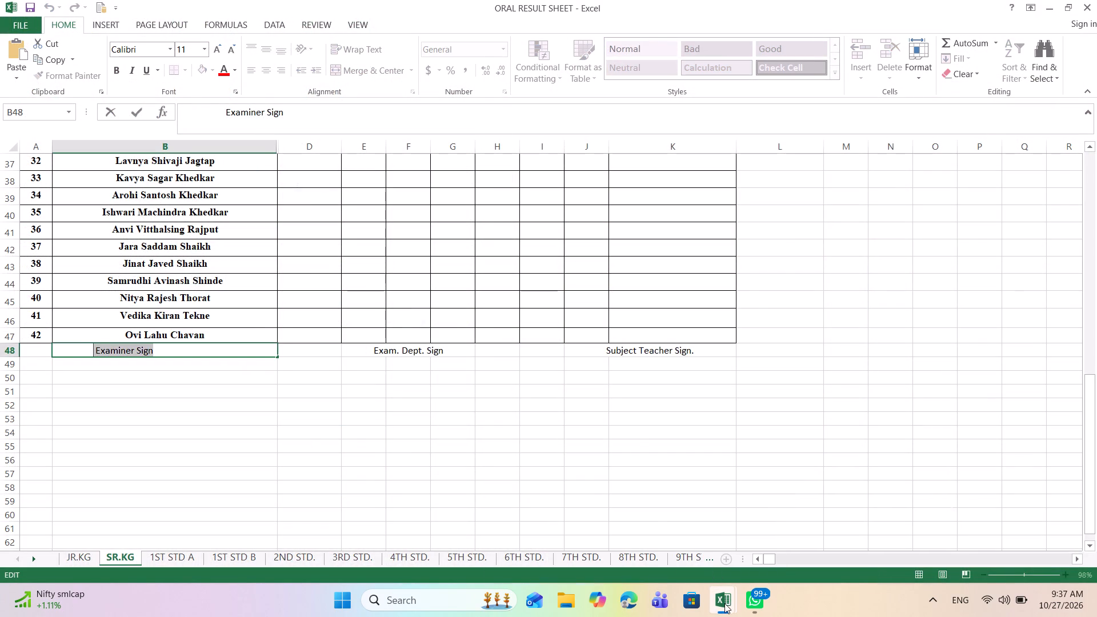
In Oral Record's Jr.KG sheet, replace the text "STD: Jr.KG" in merged row 34 with the copied "Examiner Sign".
{"action": "left_click", "coordinate": [739, 524]}
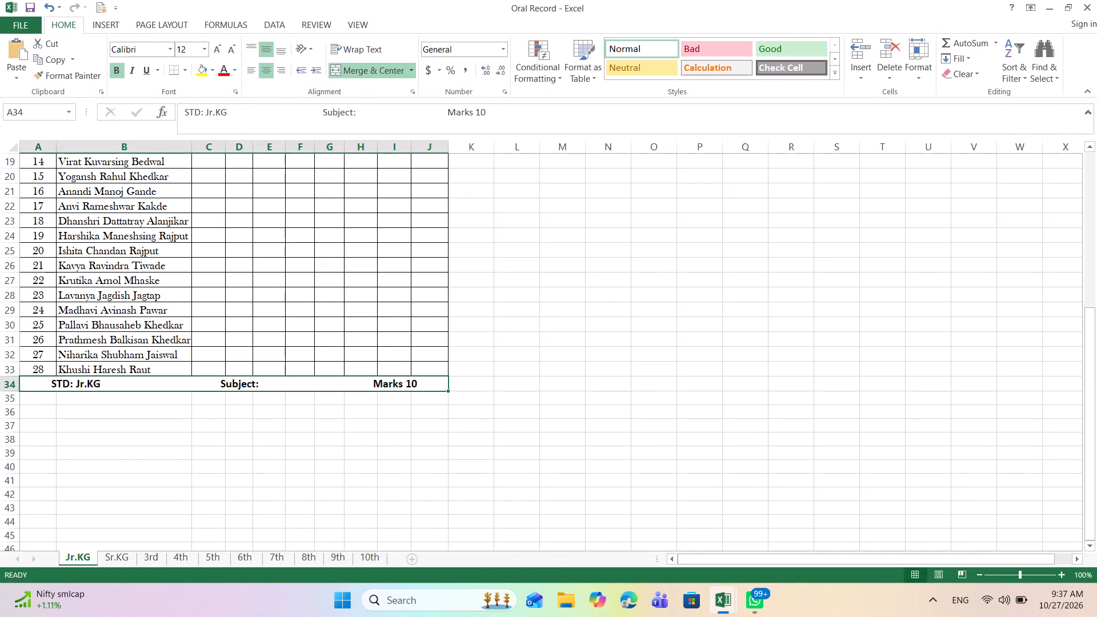
{"action": "double_click", "coordinate": [123, 383]}
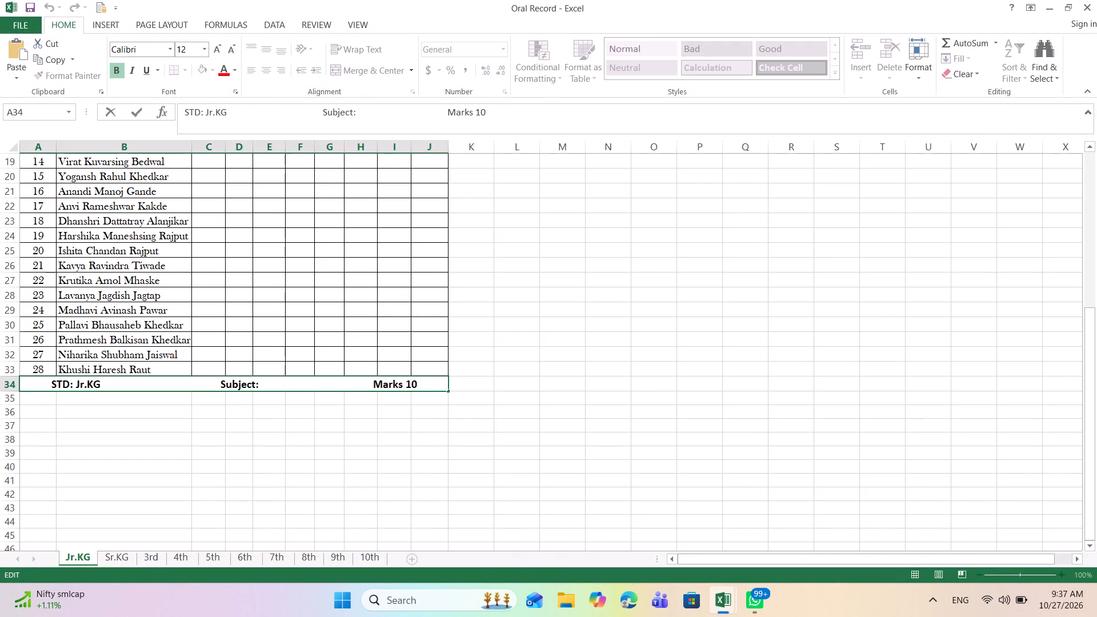
{"action": "key", "text": "BackSpace"}
{"action": "key", "text": "BackSpace"}
{"action": "key", "text": "BackSpace"}
{"action": "key", "text": "BackSpace"}
{"action": "key", "text": "BackSpace"}
{"action": "key", "text": "BackSpace"}
{"action": "key", "text": "BackSpace"}
{"action": "key", "text": "BackSpace"}
{"action": "key", "text": "BackSpace"}
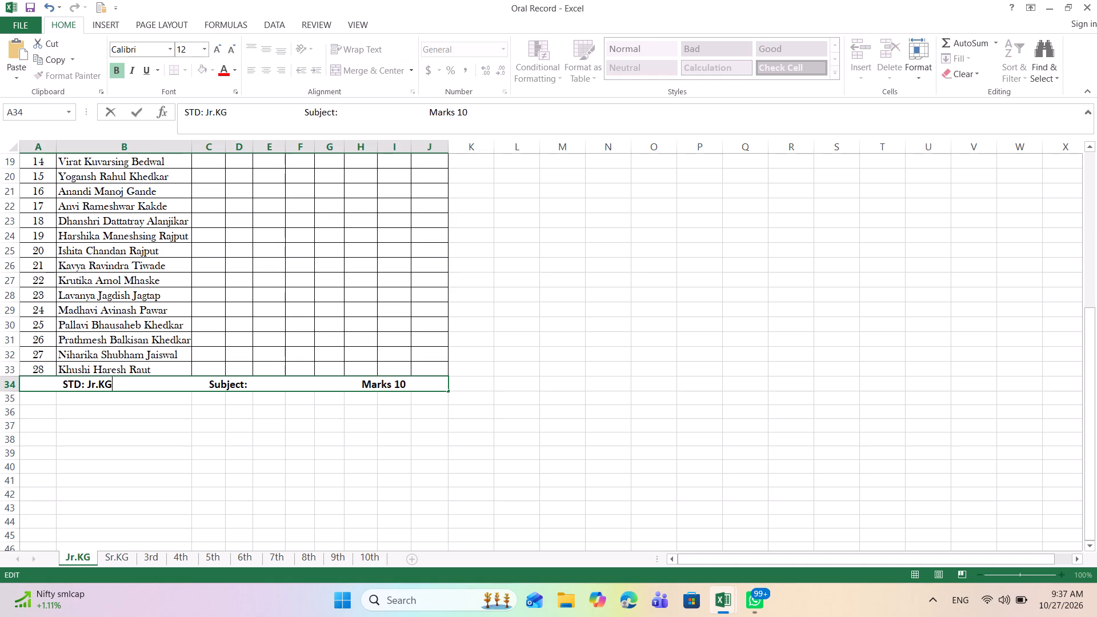
{"action": "key", "text": "BackSpace"}
{"action": "key", "text": "BackSpace"}
{"action": "key", "text": "BackSpace"}
{"action": "key", "text": "BackSpace"}
{"action": "key", "text": "BackSpace"}
{"action": "key", "text": "BackSpace"}
{"action": "key", "text": "BackSpace"}
{"action": "key", "text": "BackSpace"}
{"action": "key", "text": "BackSpace"}
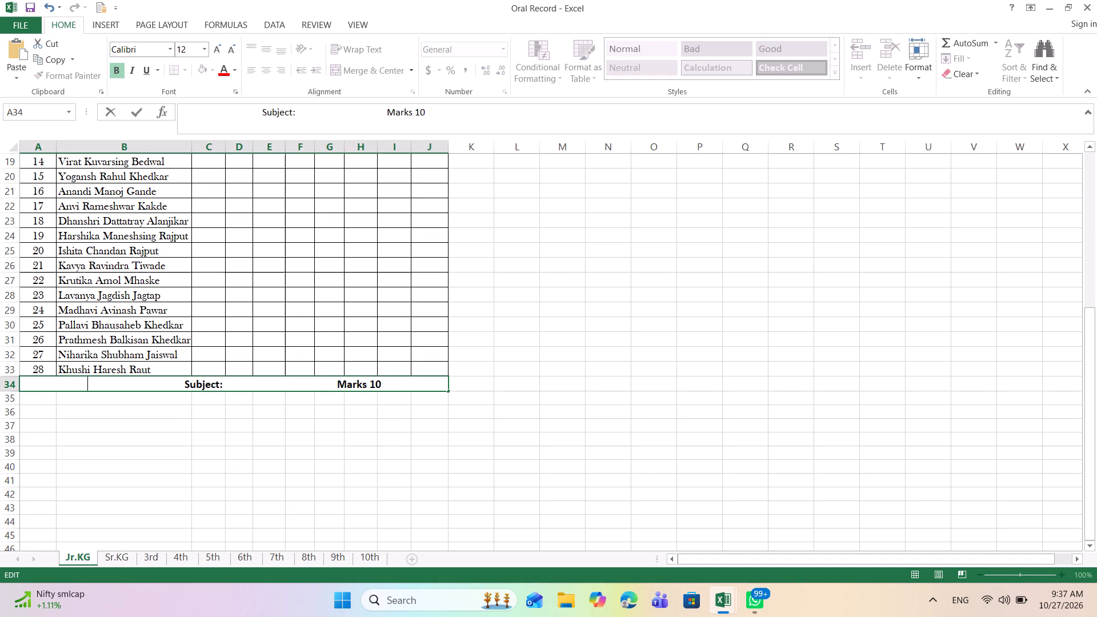
{"action": "key", "text": "ctrl+v"}
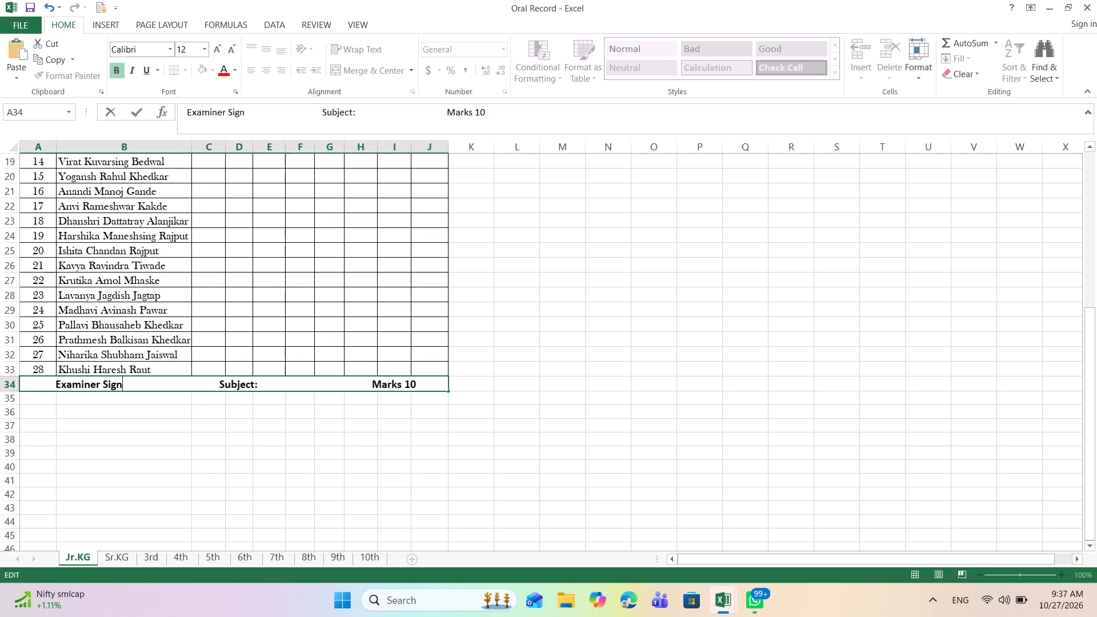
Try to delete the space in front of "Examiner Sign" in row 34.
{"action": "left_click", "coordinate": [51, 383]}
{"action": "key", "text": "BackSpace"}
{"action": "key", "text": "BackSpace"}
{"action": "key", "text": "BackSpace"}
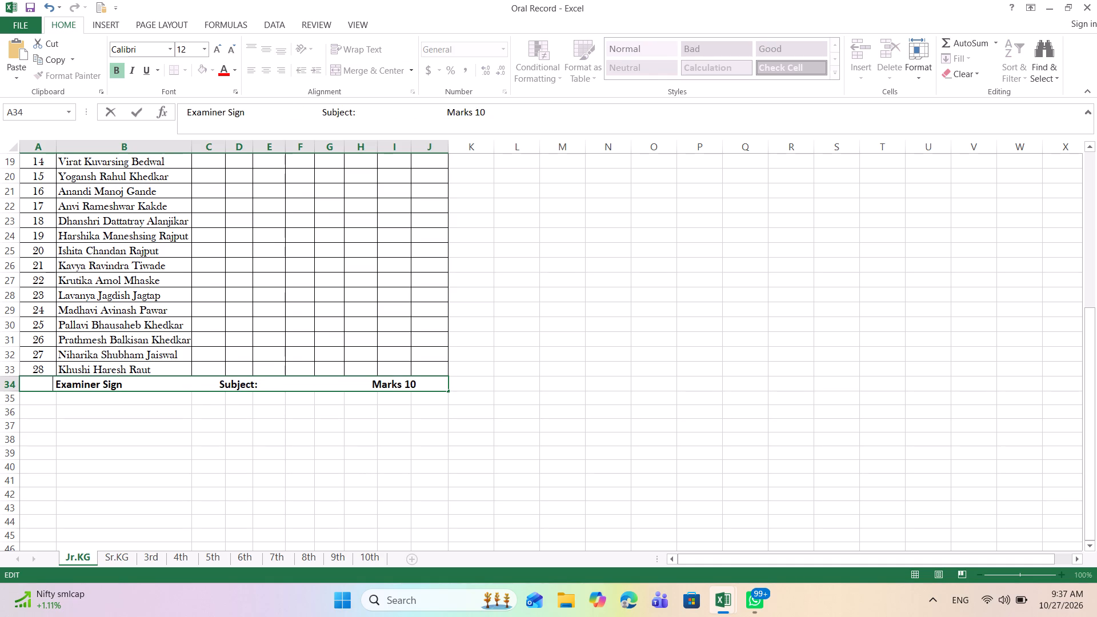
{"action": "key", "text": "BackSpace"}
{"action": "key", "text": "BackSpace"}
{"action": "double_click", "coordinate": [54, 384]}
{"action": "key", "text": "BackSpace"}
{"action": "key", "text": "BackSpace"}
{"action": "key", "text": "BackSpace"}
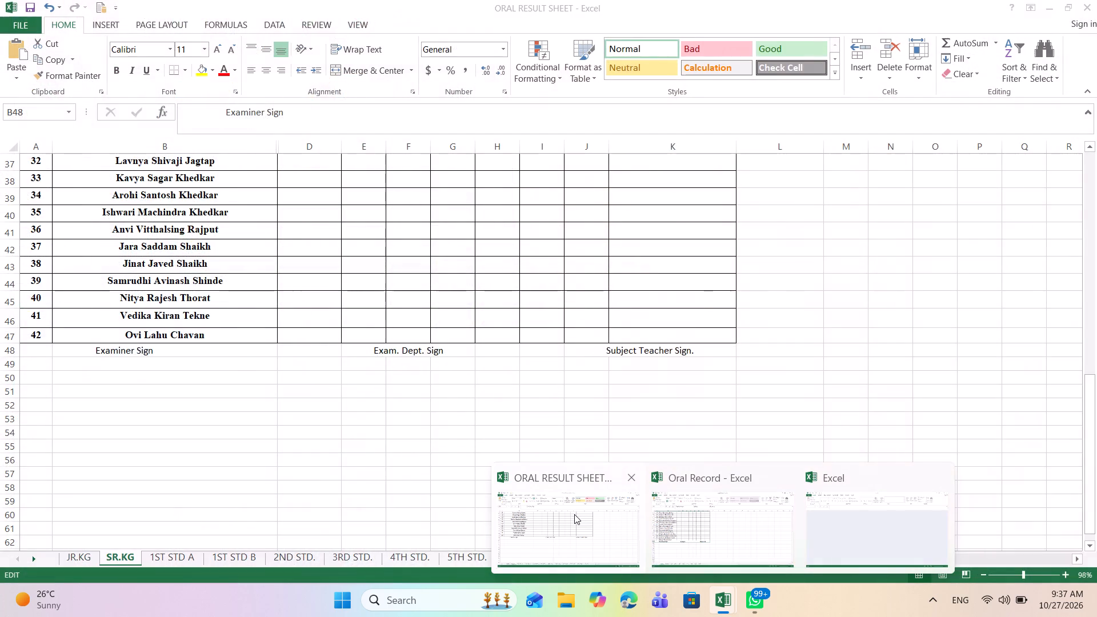
Switch to ORAL RESULT SHEET and copy the text "Exam. Dept. Sign" from inside merged cell E48 of the SR.KG sheet.
{"action": "left_click", "coordinate": [574, 514]}
{"action": "double_click", "coordinate": [421, 355]}
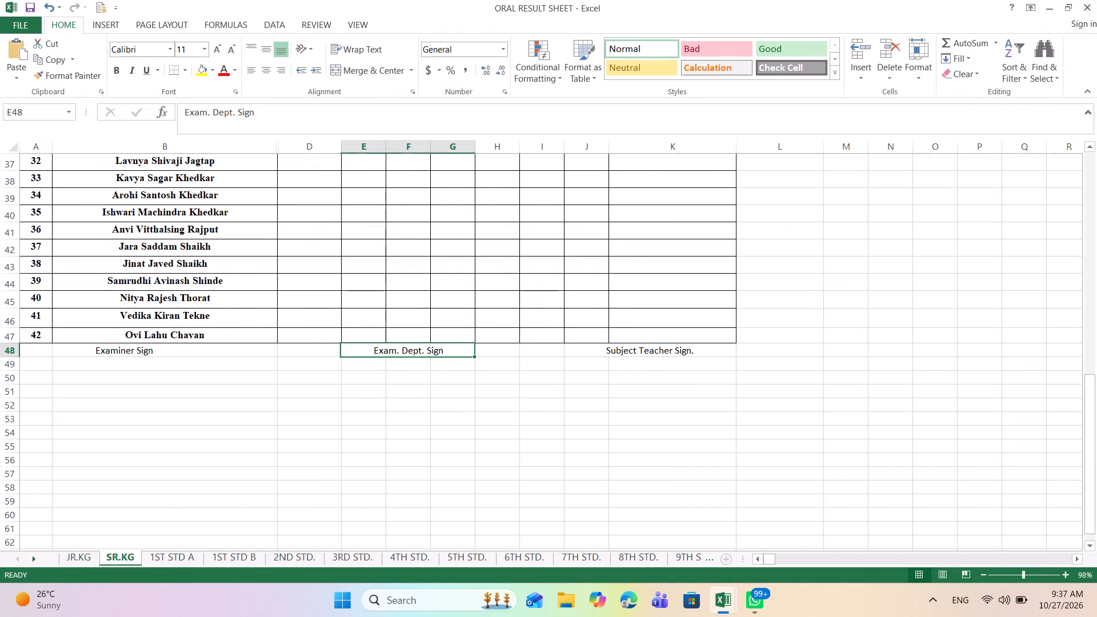
{"action": "double_click", "coordinate": [445, 353]}
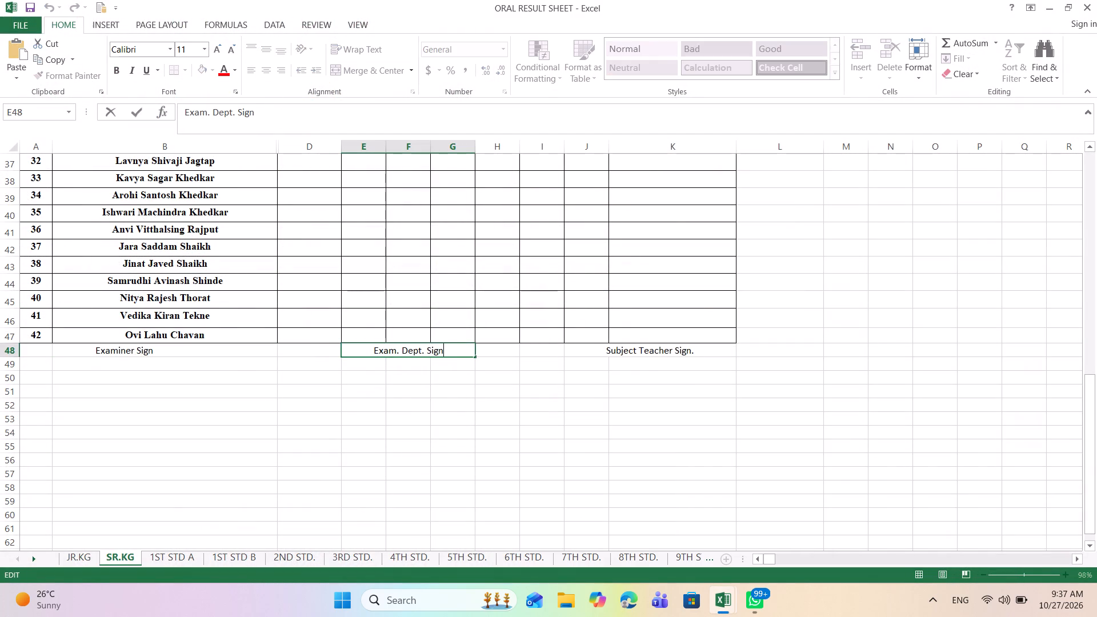
{"action": "key", "text": "shift+Left"}
{"action": "key", "text": "shift+Left"}
{"action": "key", "text": "shift+Left"}
{"action": "key", "text": "shift+Left"}
{"action": "key", "text": "shift+Left"}
{"action": "key", "text": "shift+Left"}
{"action": "key", "text": "shift+Left"}
{"action": "key", "text": "shift+Left"}
{"action": "key", "text": "shift+Left"}
{"action": "key", "text": "shift+Left"}
{"action": "key", "text": "shift+Left"}
{"action": "key", "text": "shift+Left"}
{"action": "key", "text": "shift+Left"}
{"action": "key", "text": "shift+Left"}
{"action": "key", "text": "shift+Left"}
{"action": "key", "text": "shift+Left"}
{"action": "key", "text": "shift+Left"}
{"action": "key", "text": "shift+Left"}
{"action": "key", "text": "shift+Left"}
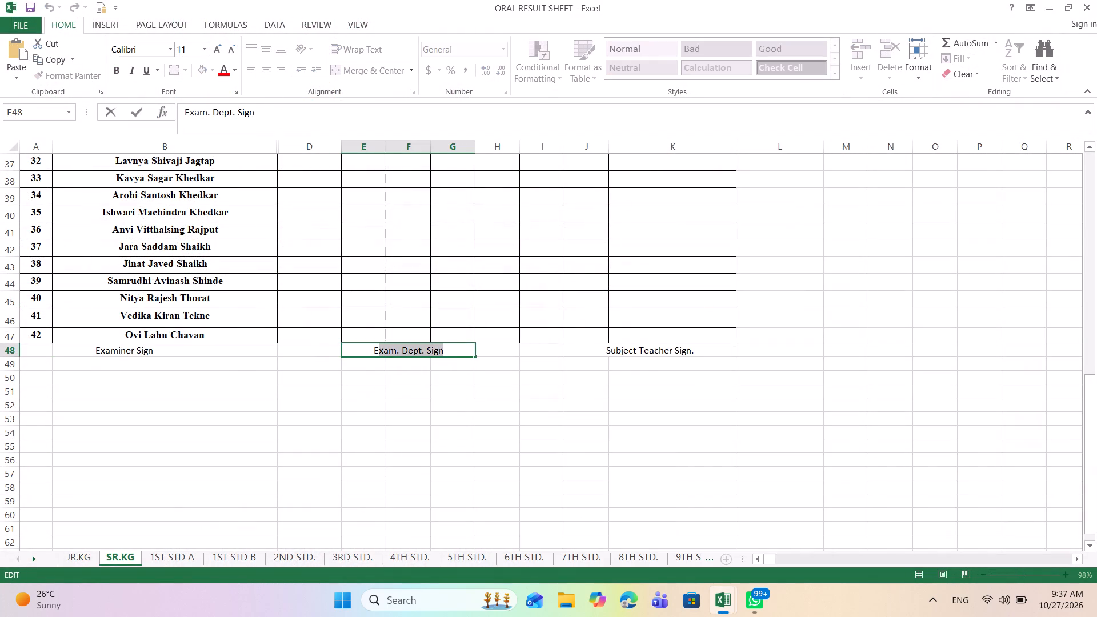
{"action": "key", "text": "ctrl+c"}
{"action": "key", "text": "ctrl+c"}
{"action": "key", "text": "ctrl+c"}
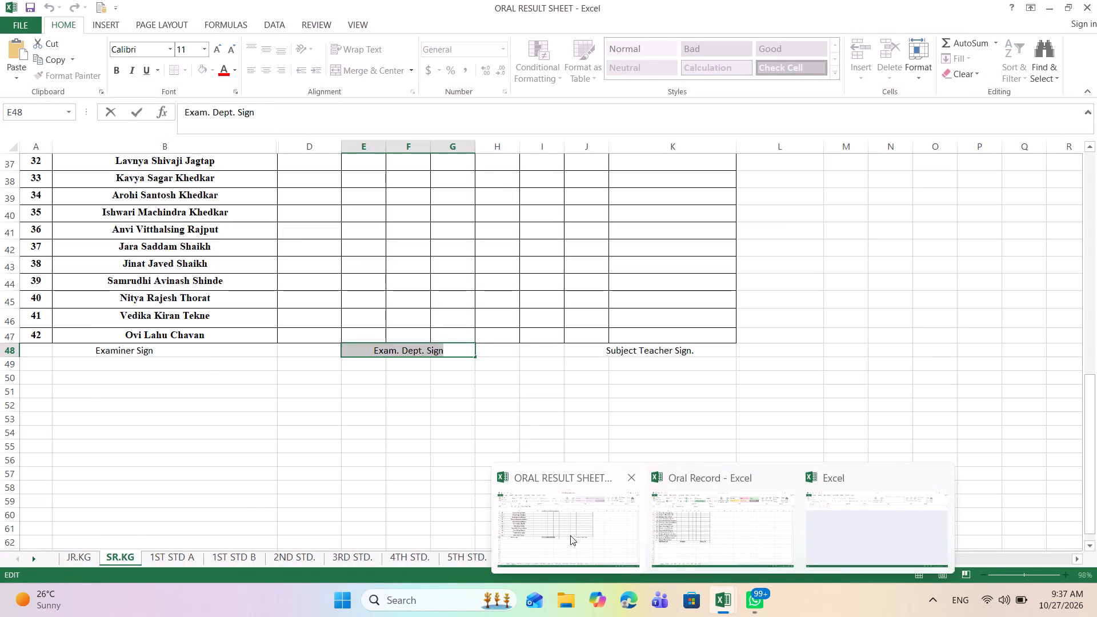
{"action": "left_click", "coordinate": [570, 535]}
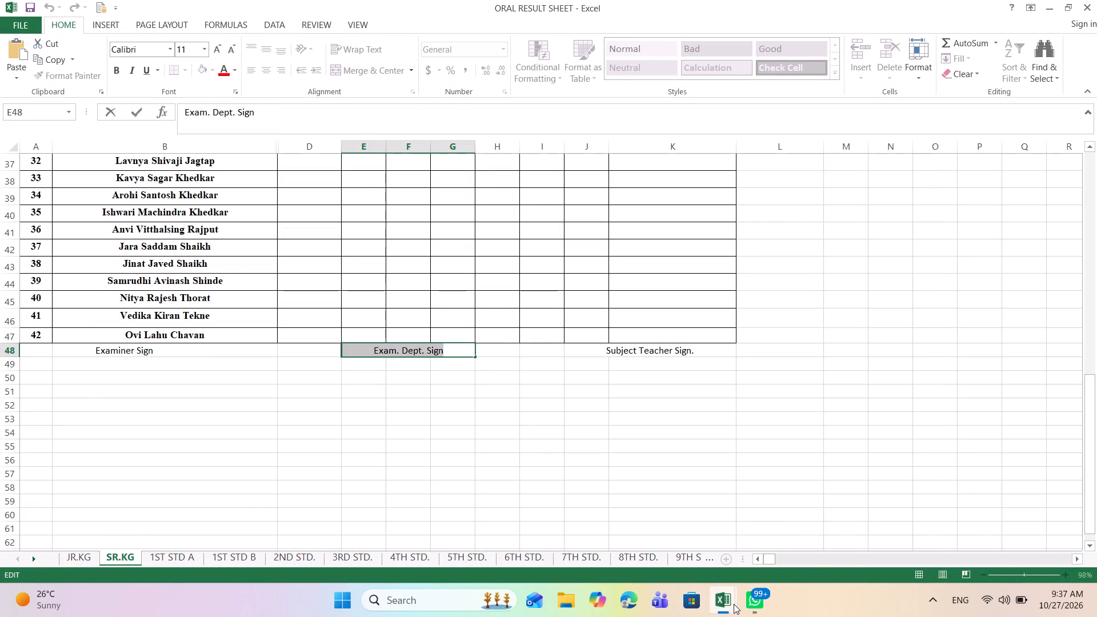
In row 34 of Oral Record's Jr.KG sheet, replace "Subject:" and some spacing before it with the copied "Exam. Dept. Sign".
{"action": "left_click", "coordinate": [717, 516]}
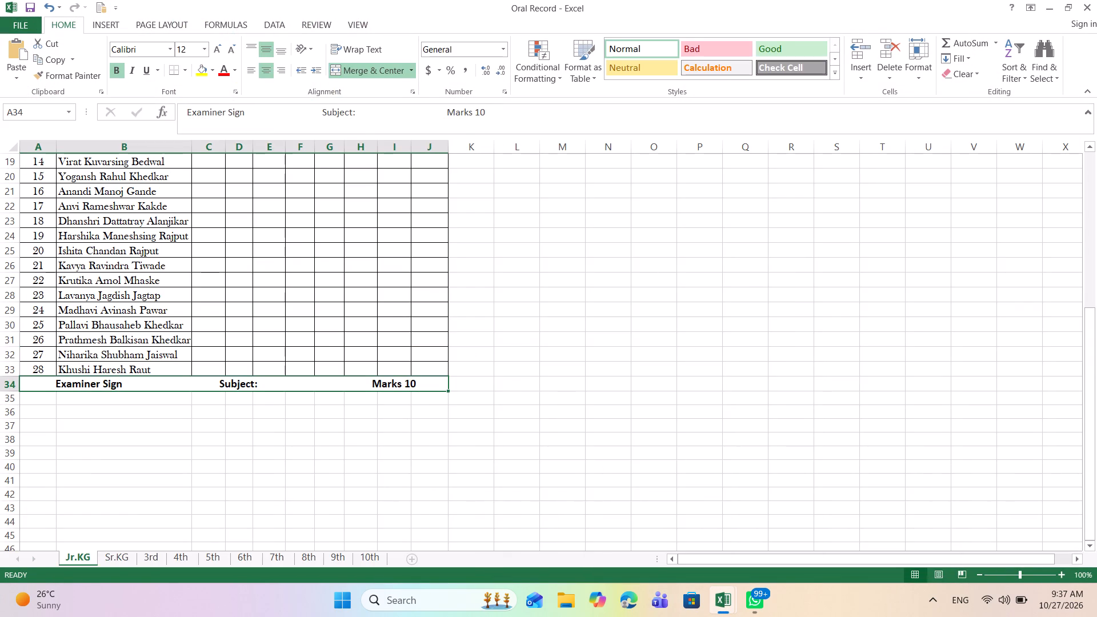
{"action": "double_click", "coordinate": [263, 384]}
{"action": "key", "text": "BackSpace"}
{"action": "key", "text": "BackSpace"}
{"action": "key", "text": "BackSpace"}
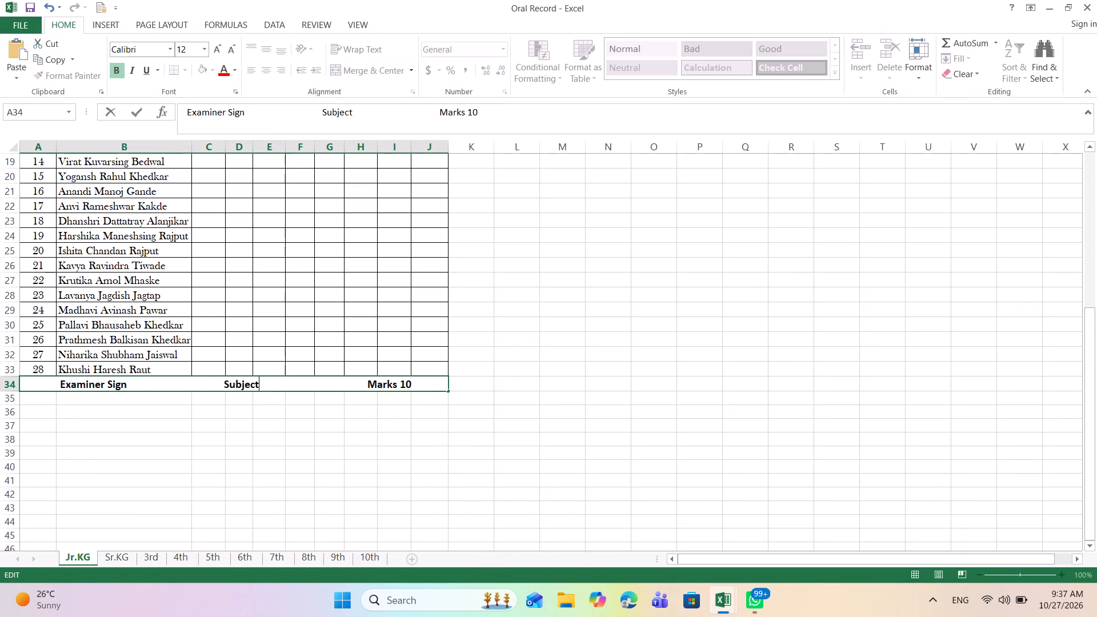
{"action": "key", "text": "BackSpace"}
{"action": "key", "text": "BackSpace"}
{"action": "key", "text": "BackSpace"}
{"action": "key", "text": "BackSpace"}
{"action": "key", "text": "BackSpace"}
{"action": "key", "text": "BackSpace"}
{"action": "key", "text": "BackSpace"}
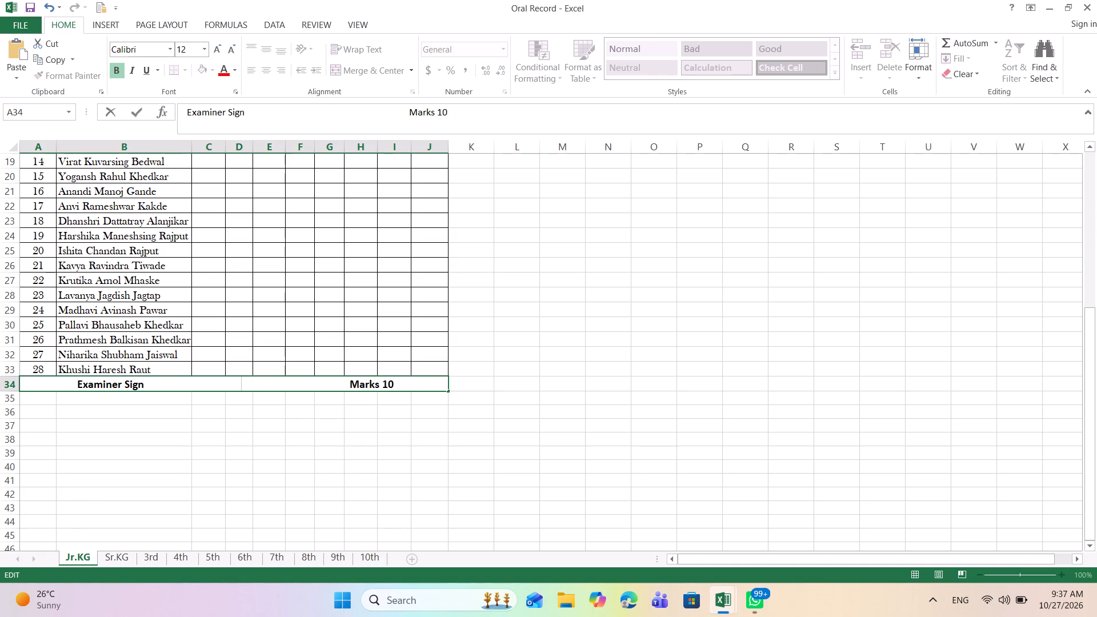
{"action": "key", "text": "BackSpace"}
{"action": "key", "text": "BackSpace"}
{"action": "key", "text": "BackSpace"}
{"action": "key", "text": "BackSpace"}
{"action": "key", "text": "BackSpace"}
{"action": "key", "text": "BackSpace"}
{"action": "key", "text": "BackSpace"}
{"action": "key", "text": "BackSpace"}
{"action": "key", "text": "BackSpace"}
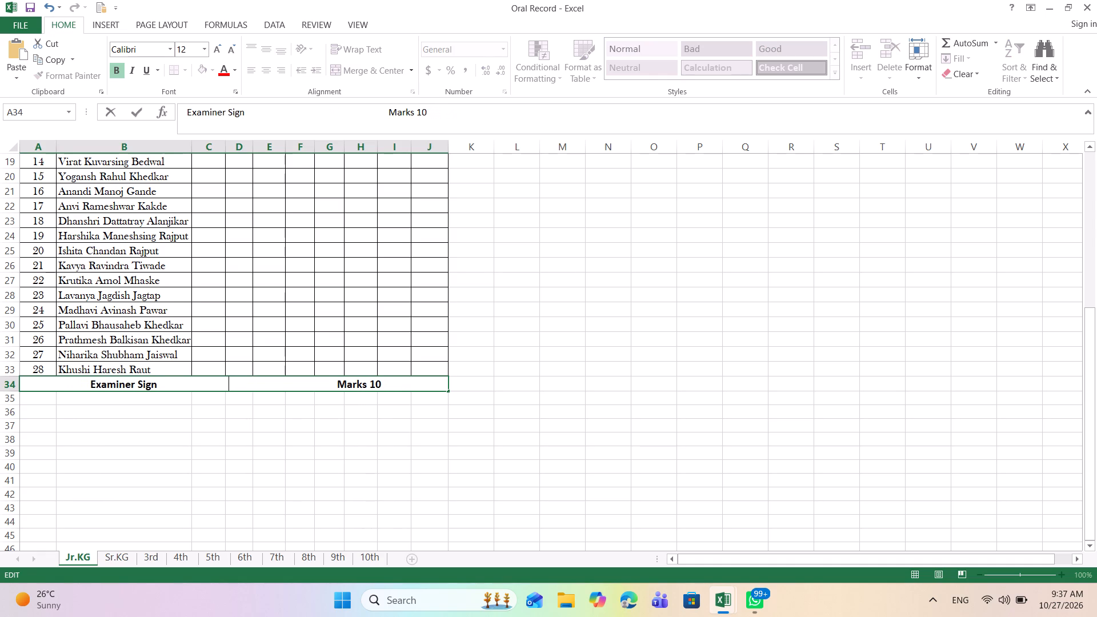
{"action": "key", "text": "ctrl+v"}
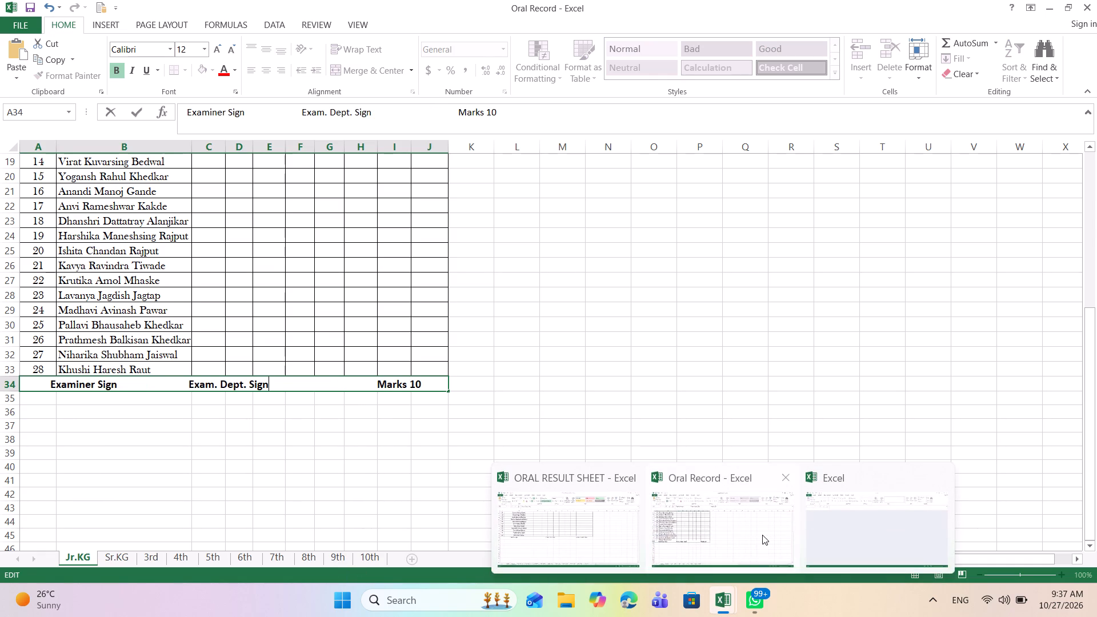
Copy the text "Subject Teacher Sign." from inside merged cell J48 of ORAL RESULT SHEET's SR.KG sheet and return to Oral Record.
{"action": "left_click", "coordinate": [599, 523]}
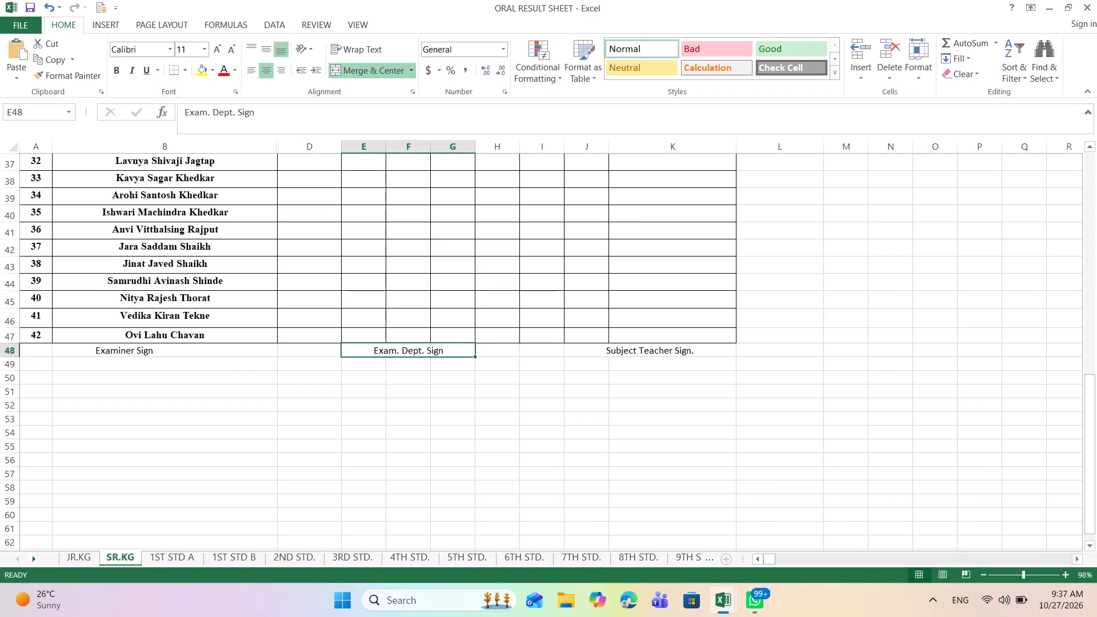
{"action": "left_click", "coordinate": [630, 352]}
{"action": "double_click", "coordinate": [630, 352]}
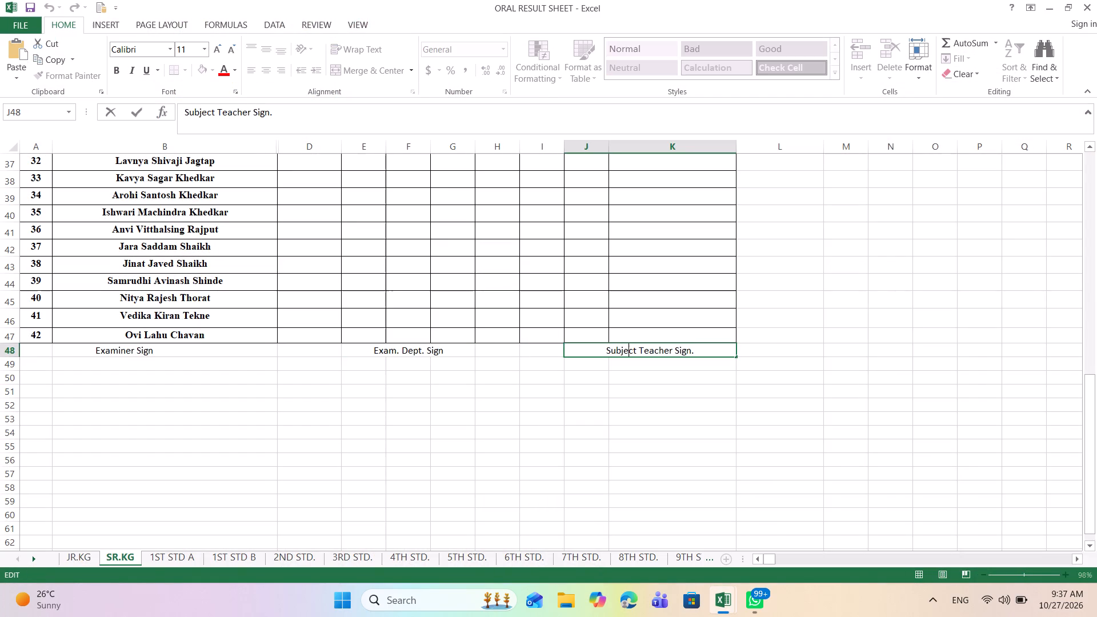
{"action": "left_click_drag", "start_coordinate": [702, 352], "coordinate": [659, 354]}
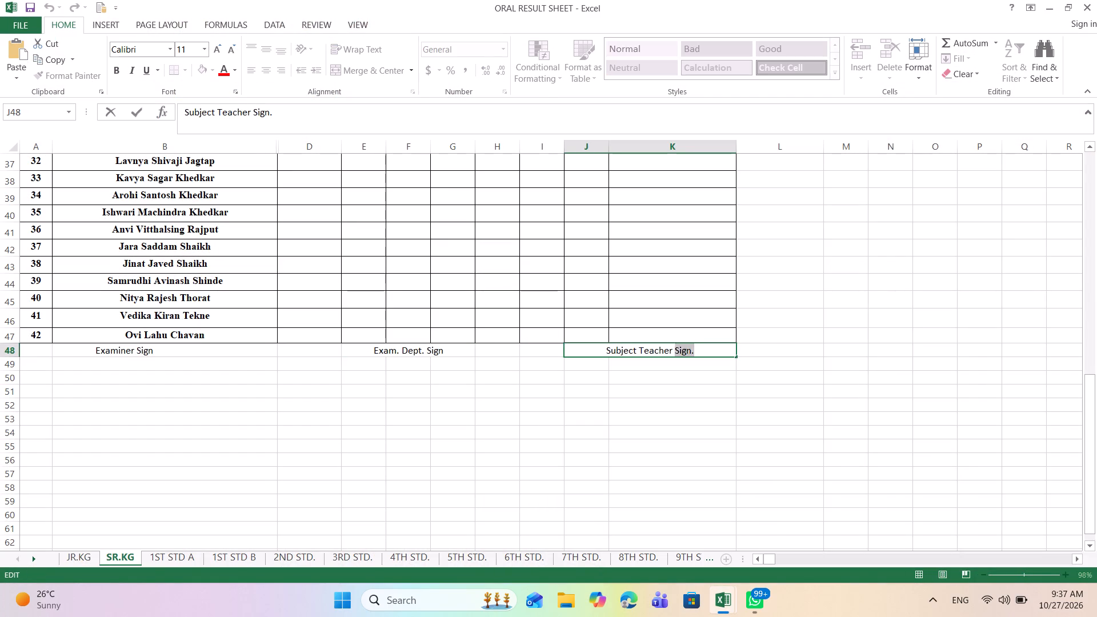
{"action": "left_click_drag", "start_coordinate": [659, 354], "coordinate": [598, 355]}
{"action": "key", "text": "ctrl+c"}
{"action": "key", "text": "ctrl+c"}
{"action": "key", "text": "ctrl+c"}
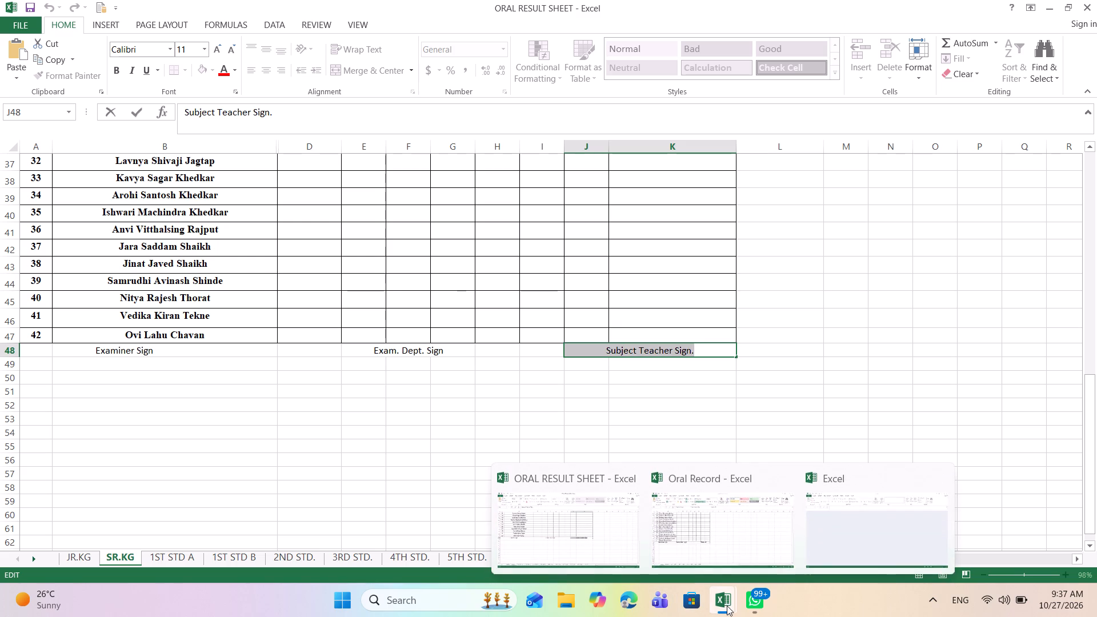
{"action": "left_click", "coordinate": [585, 539]}
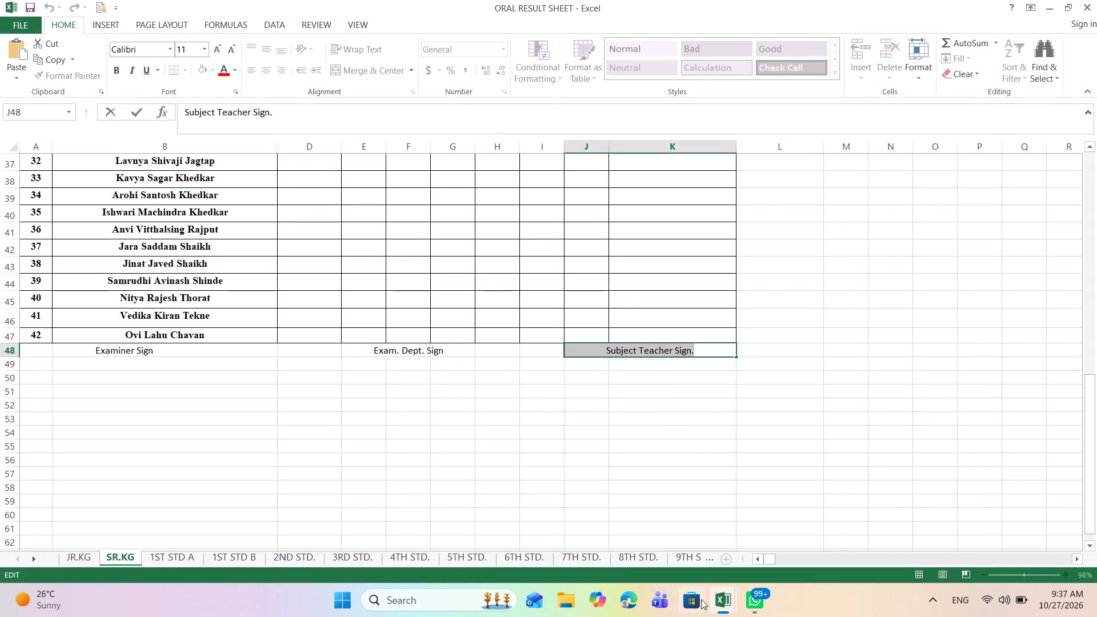
{"action": "left_click", "coordinate": [746, 519]}
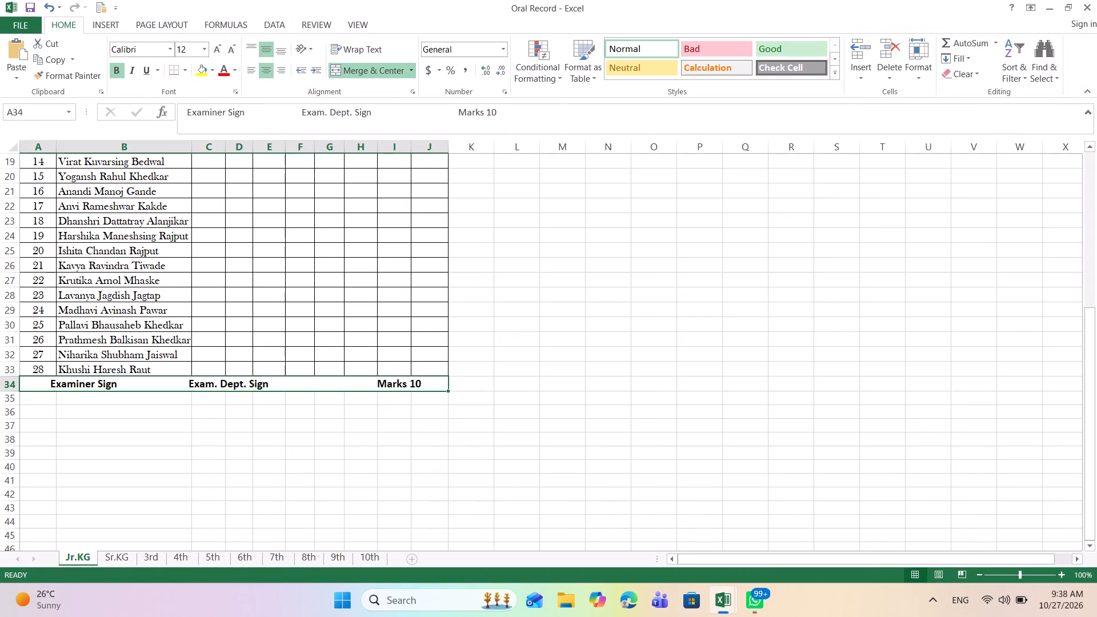
In merged row 34 of the Jr.KG sheet, replace "Marks 10" with the copied text "Subject Teacher Sign.".
{"action": "left_click", "coordinate": [426, 383]}
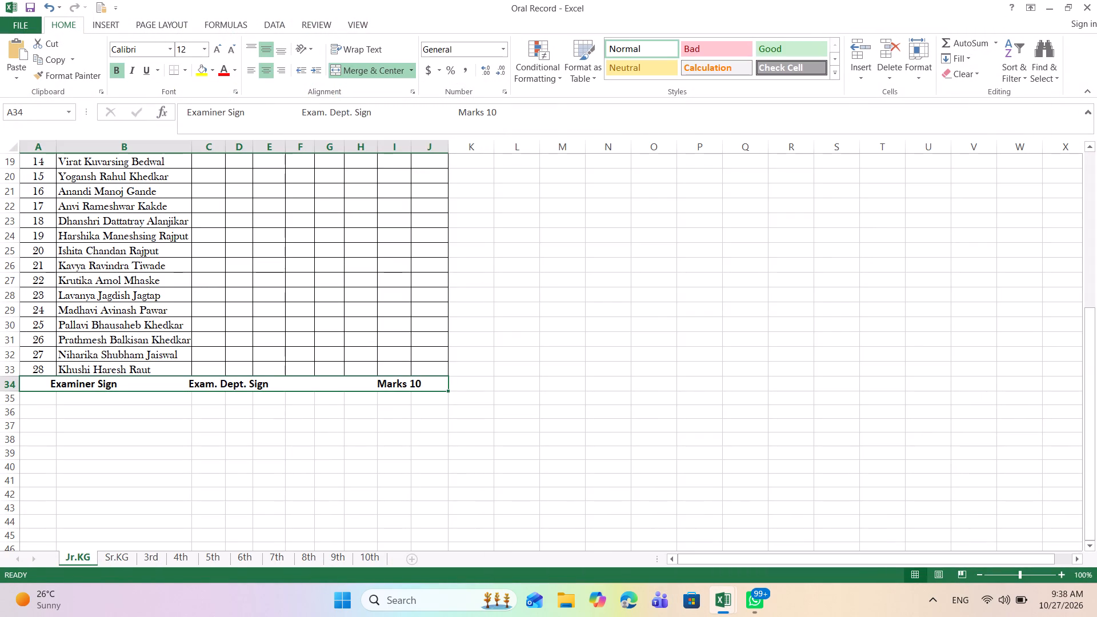
{"action": "double_click", "coordinate": [426, 383]}
{"action": "key", "text": "BackSpace"}
{"action": "key", "text": "BackSpace"}
{"action": "key", "text": "BackSpace"}
{"action": "key", "text": "BackSpace"}
{"action": "key", "text": "BackSpace"}
{"action": "key", "text": "BackSpace"}
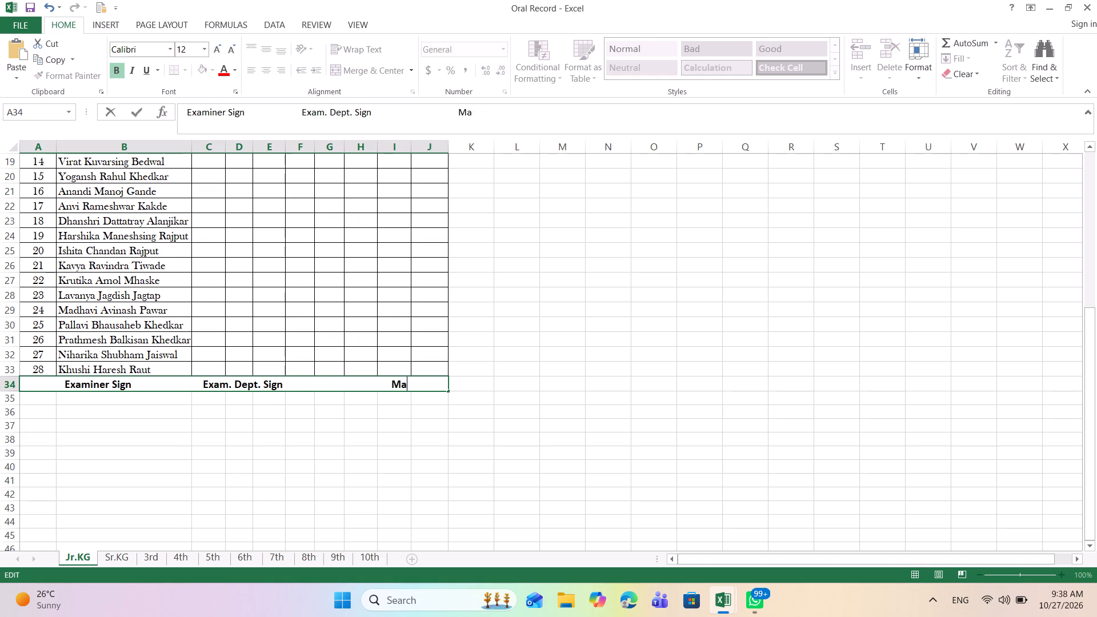
{"action": "key", "text": "BackSpace"}
{"action": "key", "text": "BackSpace"}
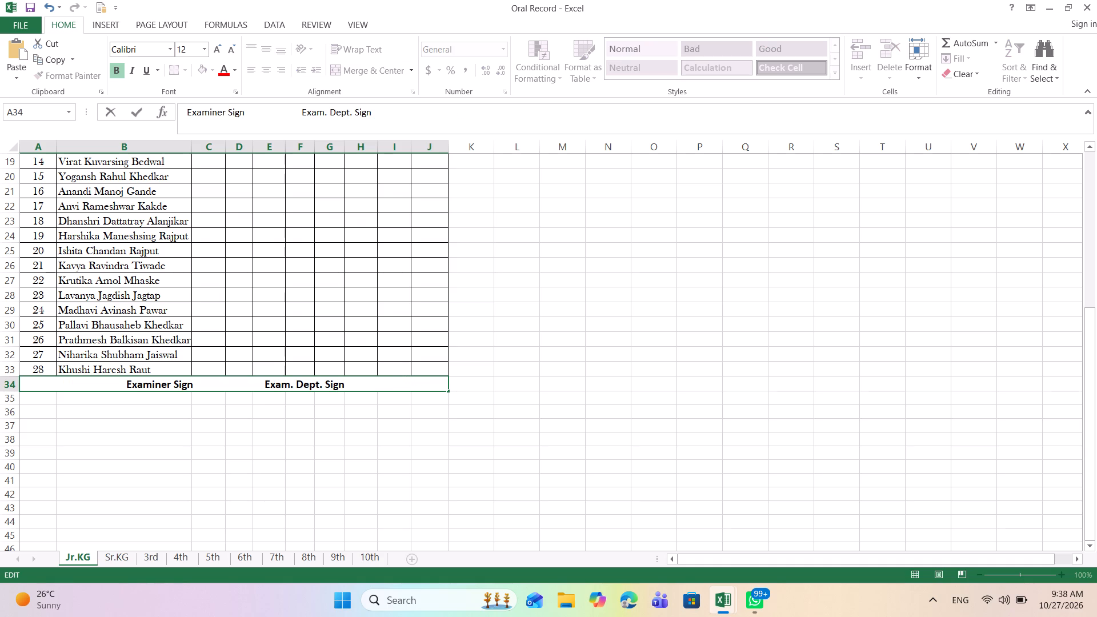
{"action": "double_click", "coordinate": [349, 386]}
{"action": "key", "text": "ctrl+v"}
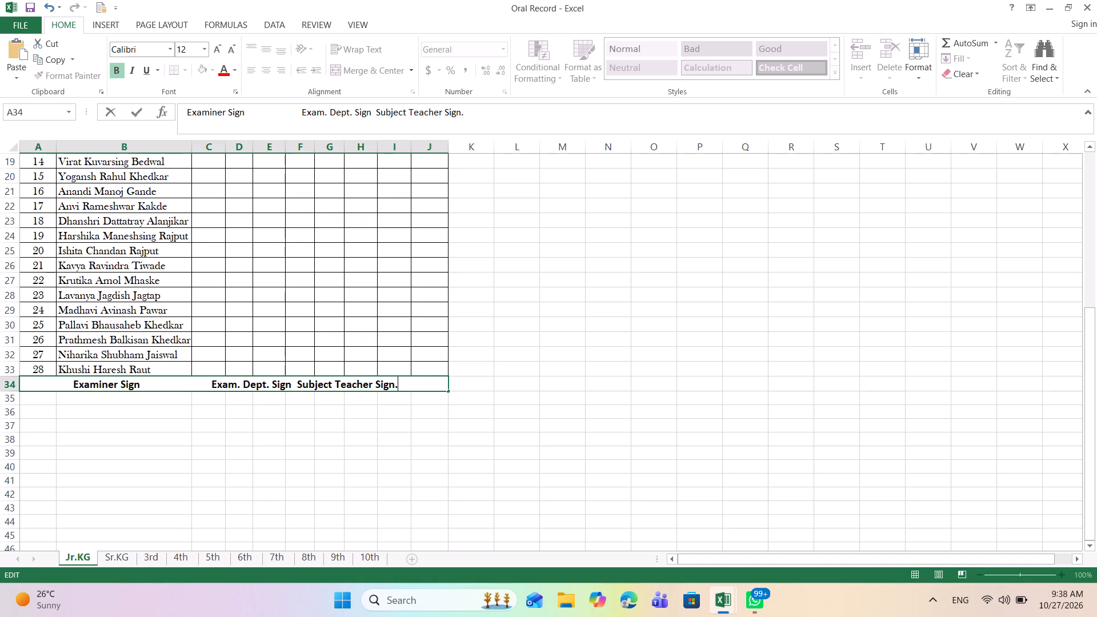
Widen the gap between "Exam. Dept. Sign" and "Subject Teacher Sign." in row 34 by 18 spaces.
{"action": "left_click", "coordinate": [297, 384]}
{"action": "key", "text": "space"}
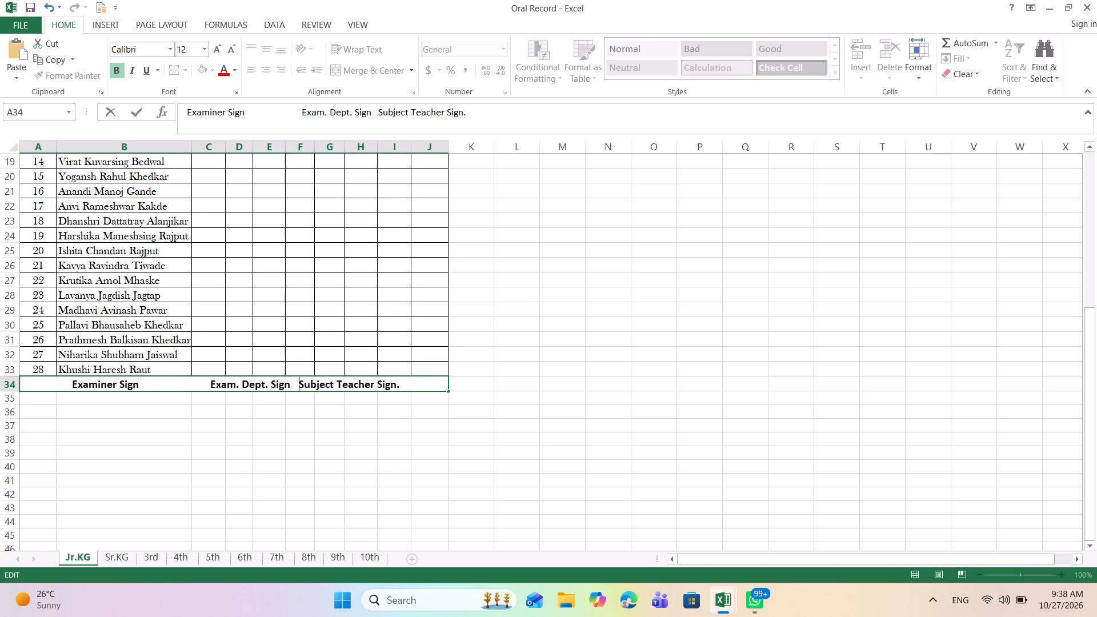
{"action": "key", "text": "space"}
{"action": "key", "text": "space"}
{"action": "key", "text": "space"}
{"action": "key", "text": "space"}
{"action": "key", "text": "space"}
{"action": "key", "text": "space"}
{"action": "key", "text": "space"}
{"action": "key", "text": "space"}
{"action": "key", "text": "space"}
{"action": "key", "text": "space"}
{"action": "key", "text": "space"}
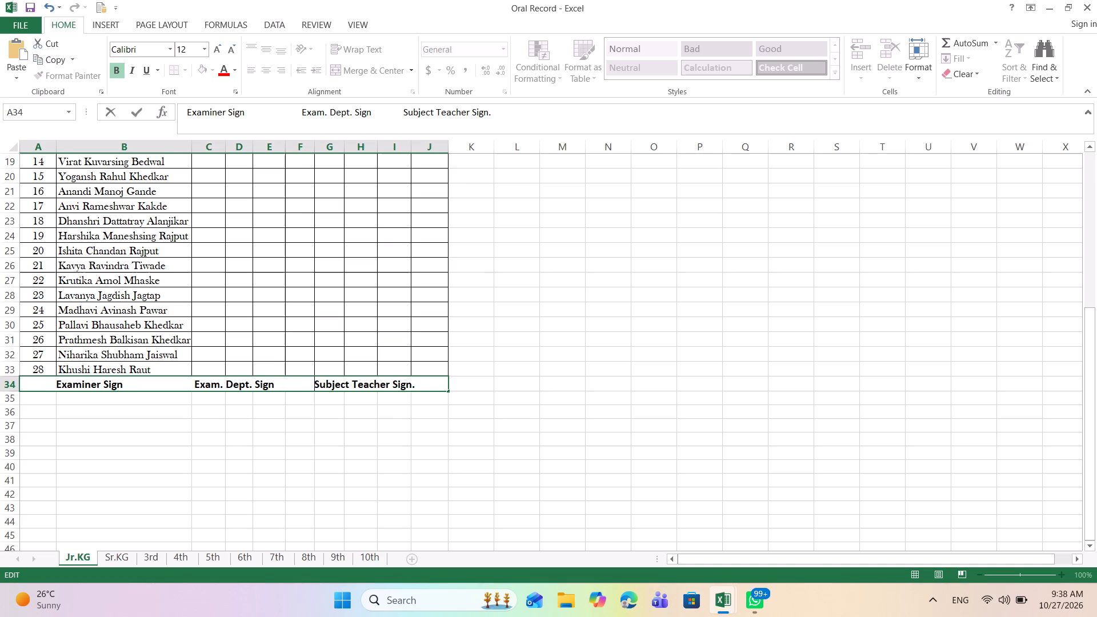
{"action": "key", "text": "space"}
{"action": "key", "text": "space"}
{"action": "key", "text": "space"}
{"action": "key", "text": "space"}
{"action": "key", "text": "space"}
{"action": "key", "text": "space"}
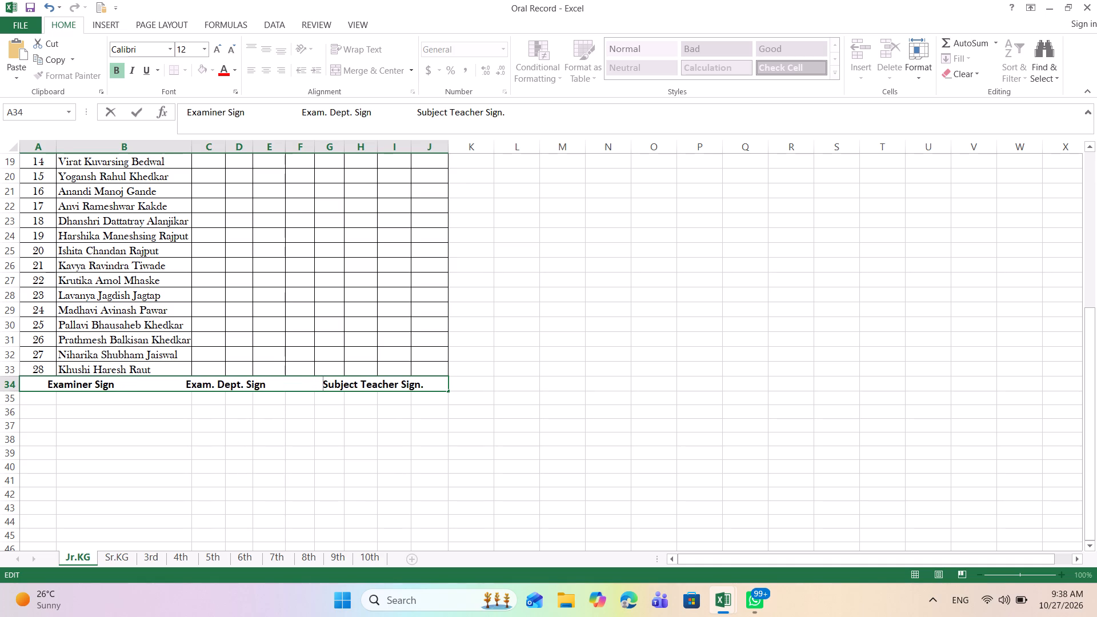
Remove four spaces between "Examiner Sign" and "Exam. Dept. Sign" in row 34 and save the workbook.
{"action": "left_click", "coordinate": [143, 381]}
{"action": "key", "text": "BackSpace"}
{"action": "key", "text": "BackSpace"}
{"action": "key", "text": "BackSpace"}
{"action": "key", "text": "BackSpace"}
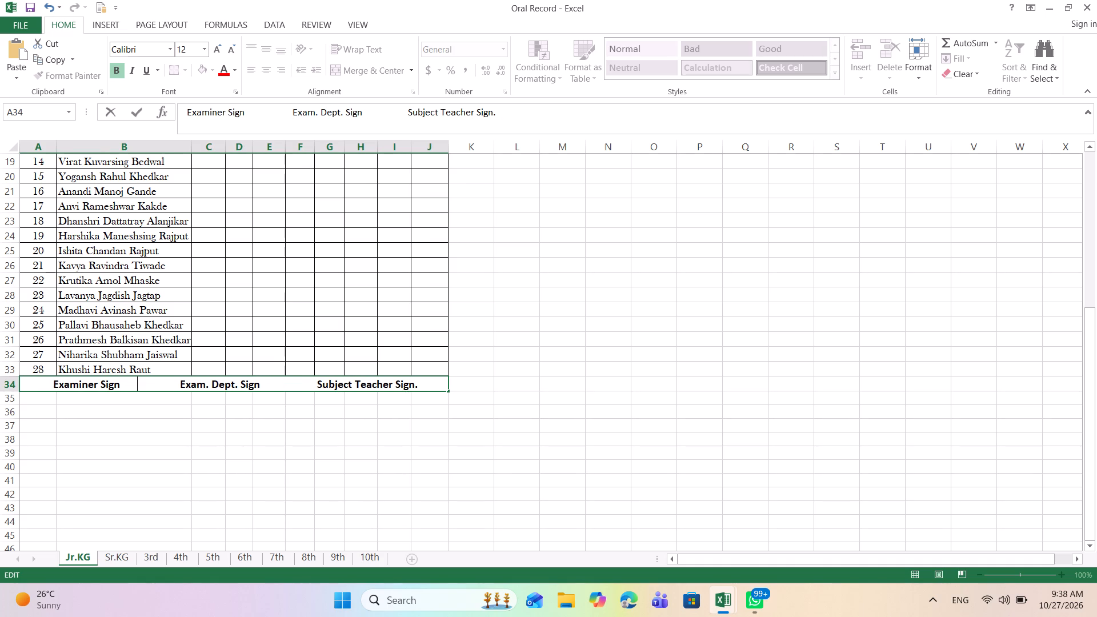
{"action": "scroll", "coordinate": [165, 473], "scroll_direction": "right", "scroll_amount": 1}
{"action": "scroll", "coordinate": [165, 473], "scroll_direction": "up", "scroll_amount": 4}
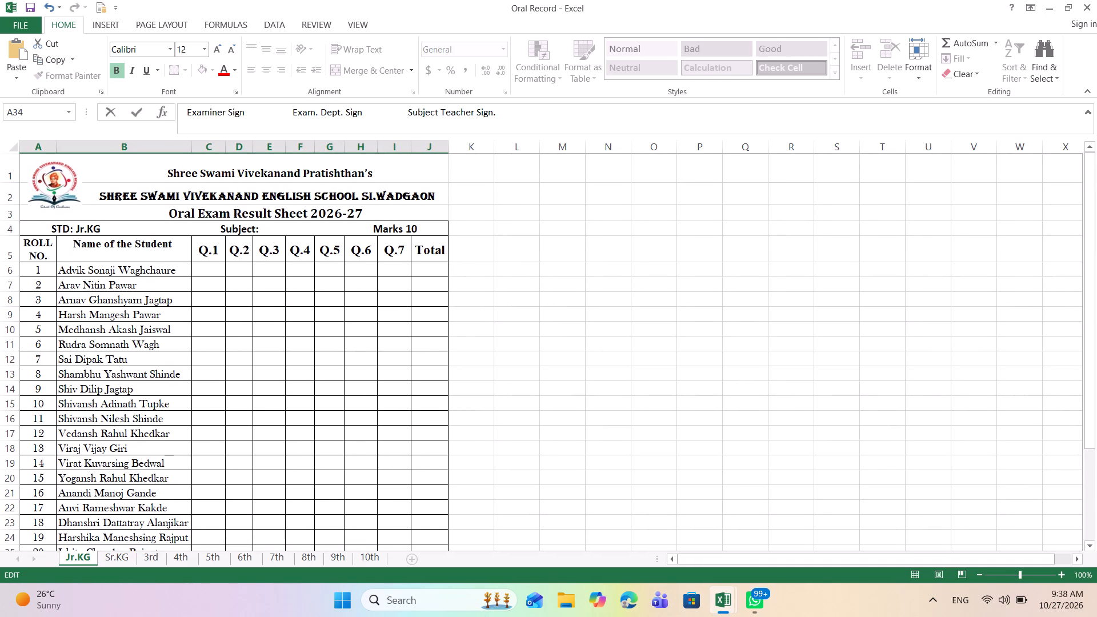
{"action": "key", "text": "ctrl+s"}
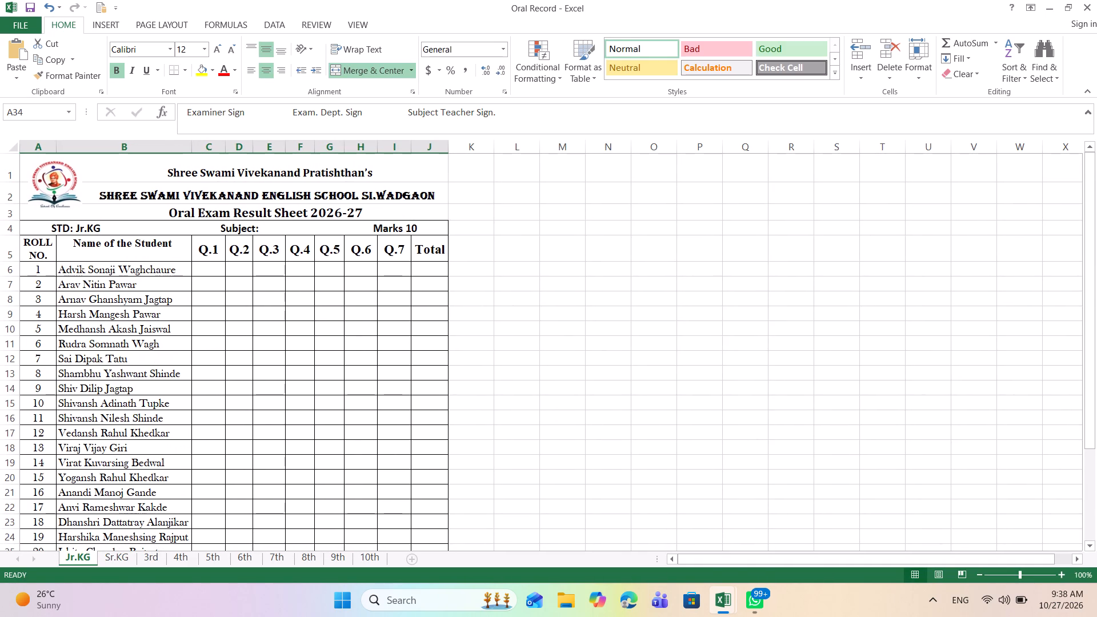
Remove six more spaces between "Examiner Sign" and "Exam. Dept. Sign" in row 34.
{"action": "scroll", "coordinate": [183, 455], "scroll_direction": "down", "scroll_amount": 7}
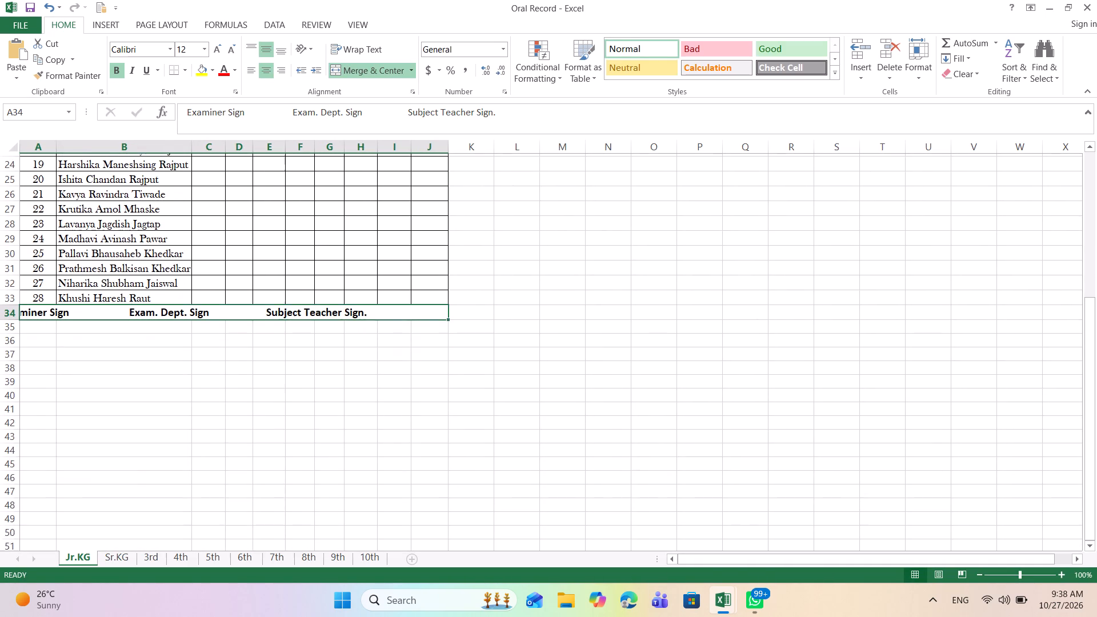
{"action": "scroll", "coordinate": [183, 455], "scroll_direction": "down", "scroll_amount": 1}
{"action": "scroll", "coordinate": [183, 455], "scroll_direction": "up", "scroll_amount": 4}
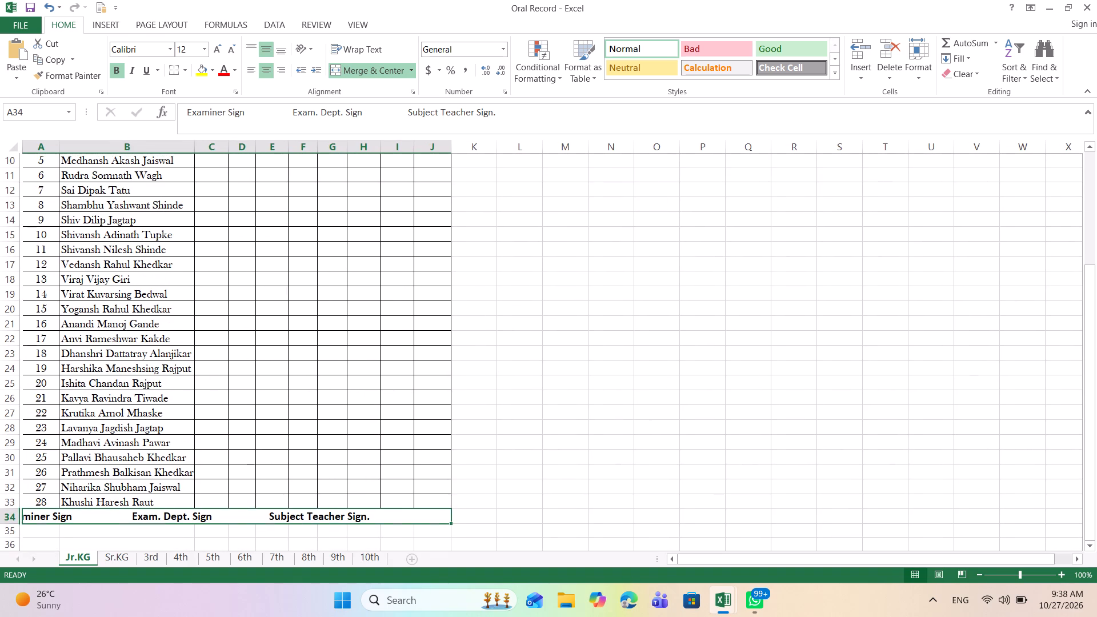
{"action": "scroll", "coordinate": [183, 455], "scroll_direction": "up", "scroll_amount": 1}
{"action": "double_click", "coordinate": [110, 520]}
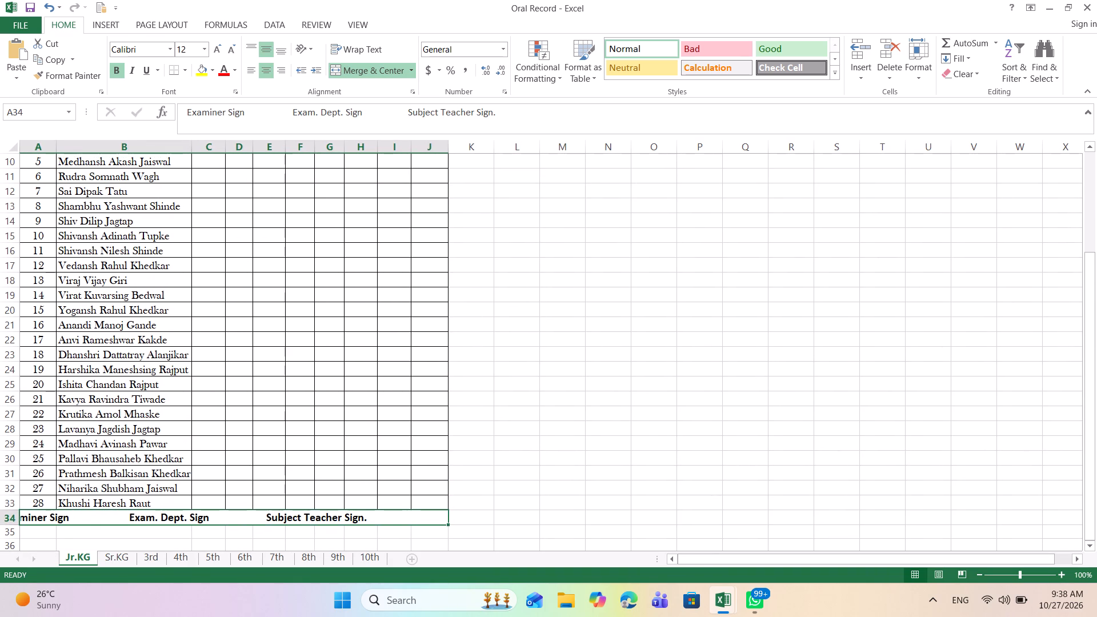
{"action": "left_click", "coordinate": [145, 516]}
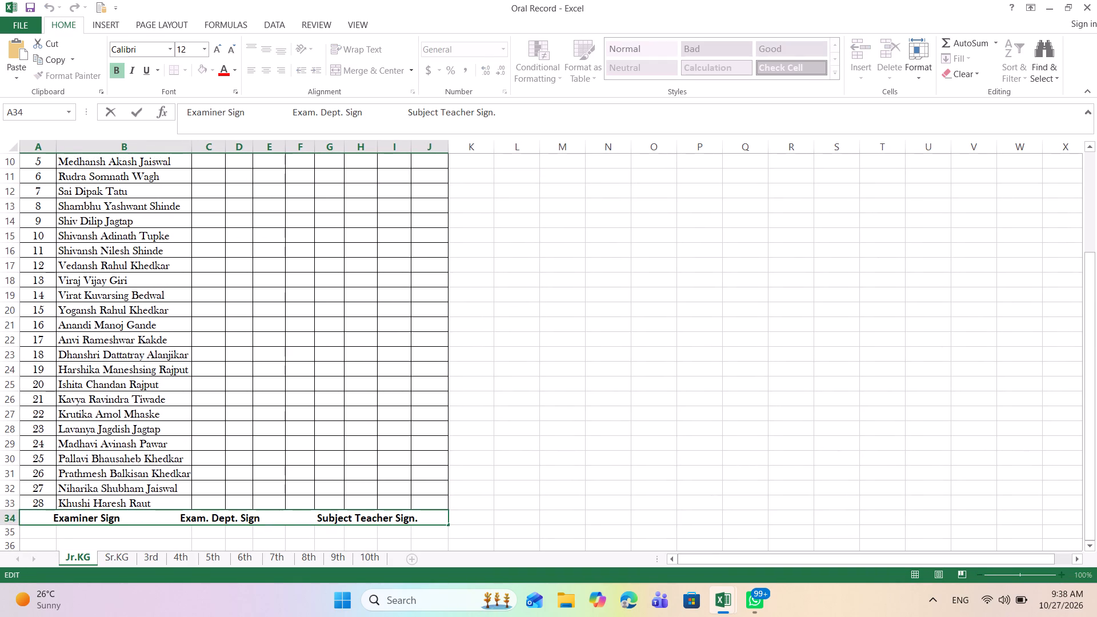
{"action": "key", "text": "BackSpace"}
{"action": "key", "text": "BackSpace"}
{"action": "key", "text": "BackSpace"}
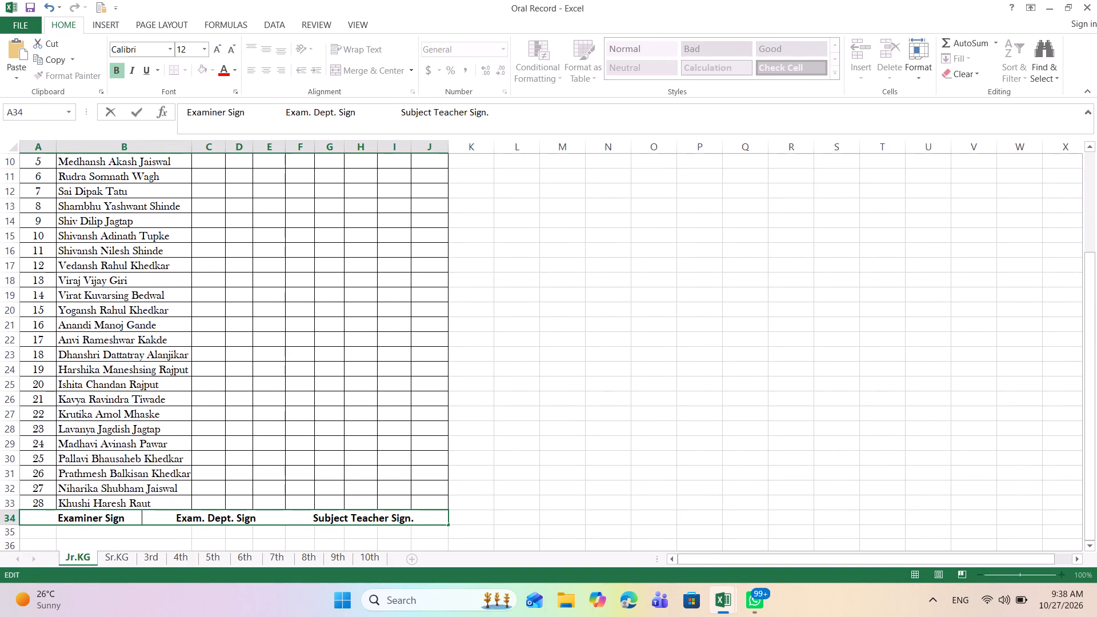
{"action": "key", "text": "BackSpace"}
{"action": "key", "text": "BackSpace"}
{"action": "key", "text": "BackSpace"}
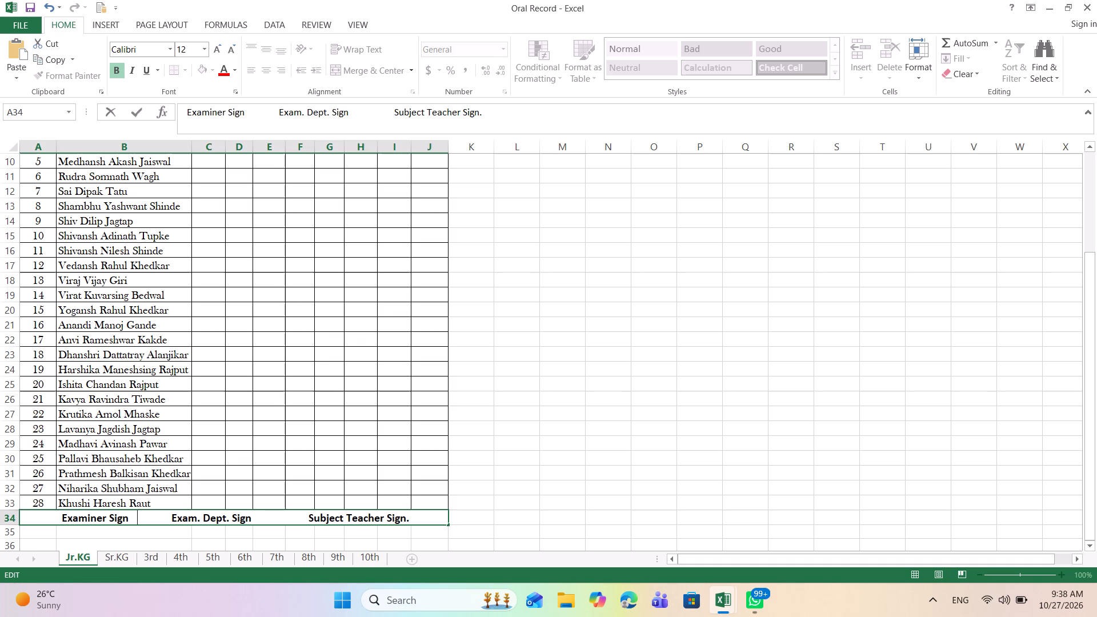
Remove three spaces between "Exam. Dept. Sign" and "Subject Teacher Sign." in row 34 and save the workbook.
{"action": "double_click", "coordinate": [285, 517]}
{"action": "key", "text": "BackSpace"}
{"action": "key", "text": "BackSpace"}
{"action": "key", "text": "BackSpace"}
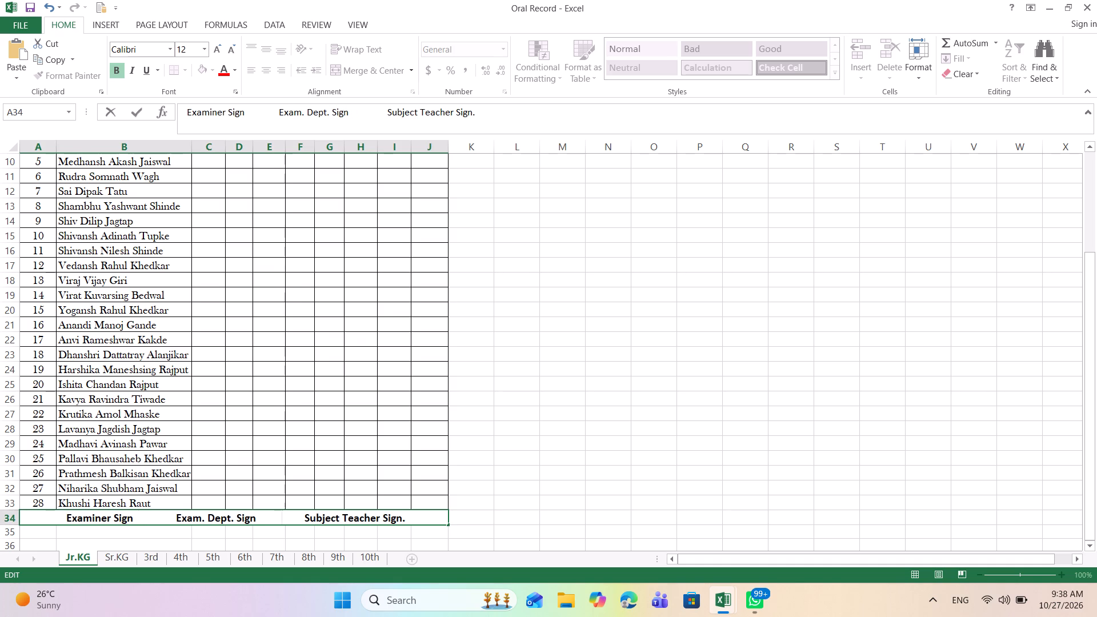
{"action": "key", "text": "ctrl+s"}
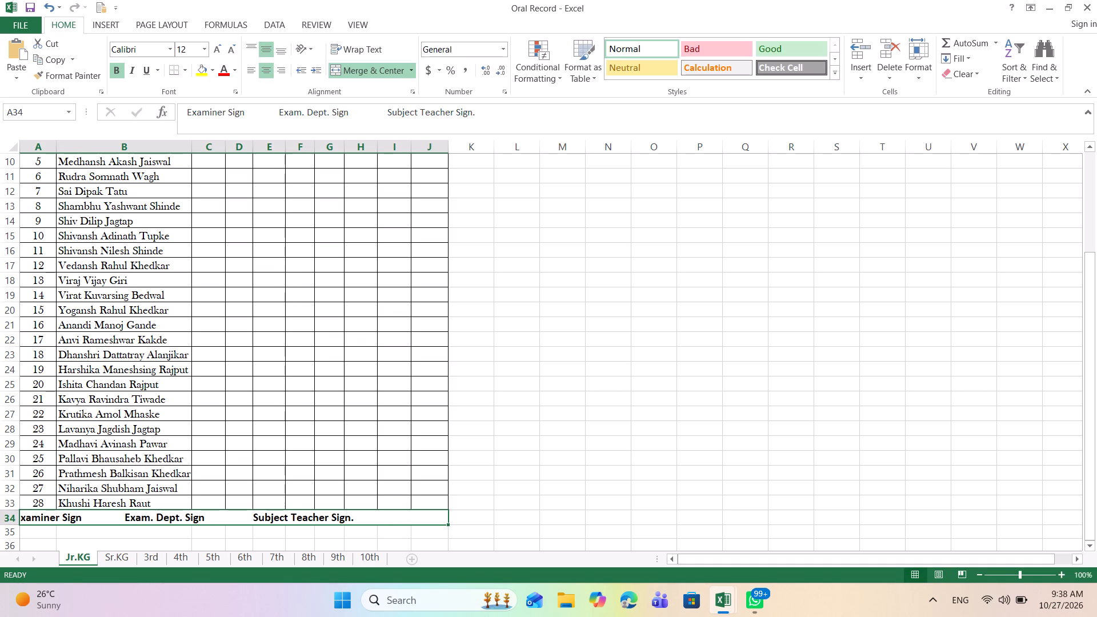
Insert 16 spaces before "Subject Teacher Sign." in row 34 to widen its gap from "Exam. Dept. Sign".
{"action": "double_click", "coordinate": [251, 519]}
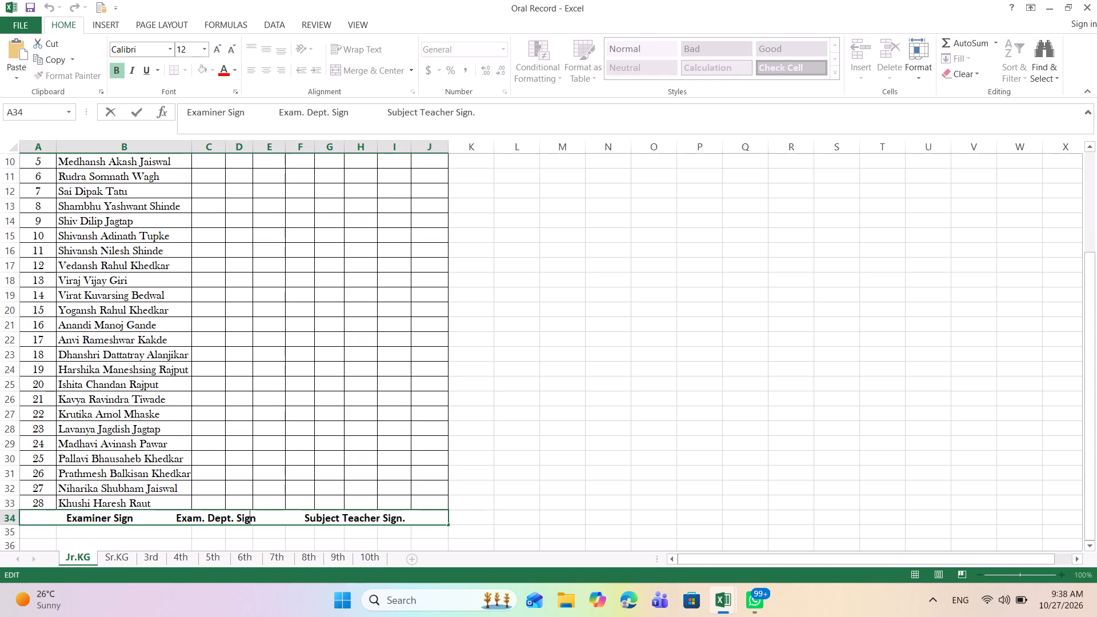
{"action": "double_click", "coordinate": [305, 518]}
{"action": "left_click", "coordinate": [305, 518]}
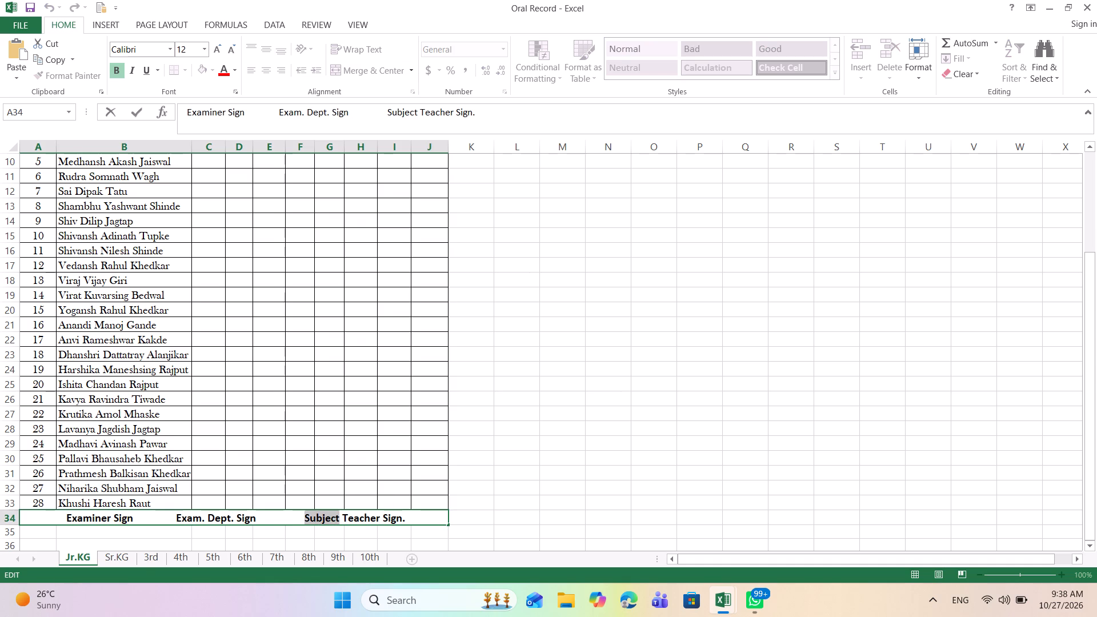
{"action": "key", "text": "space"}
{"action": "key", "text": "space"}
{"action": "key", "text": "space"}
{"action": "key", "text": "space"}
{"action": "key", "text": "space"}
{"action": "key", "text": "space"}
{"action": "key", "text": "space"}
{"action": "key", "text": "space"}
{"action": "key", "text": "space"}
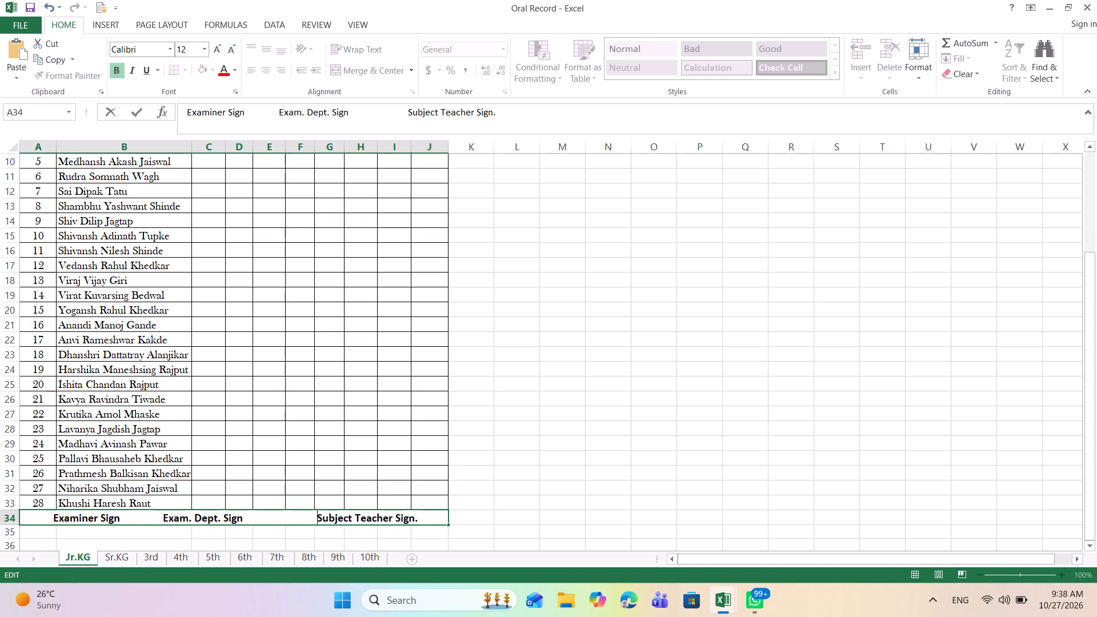
{"action": "key", "text": "space"}
{"action": "key", "text": "space"}
{"action": "key", "text": "space"}
{"action": "key", "text": "space"}
{"action": "key", "text": "space"}
{"action": "key", "text": "space"}
{"action": "key", "text": "space"}
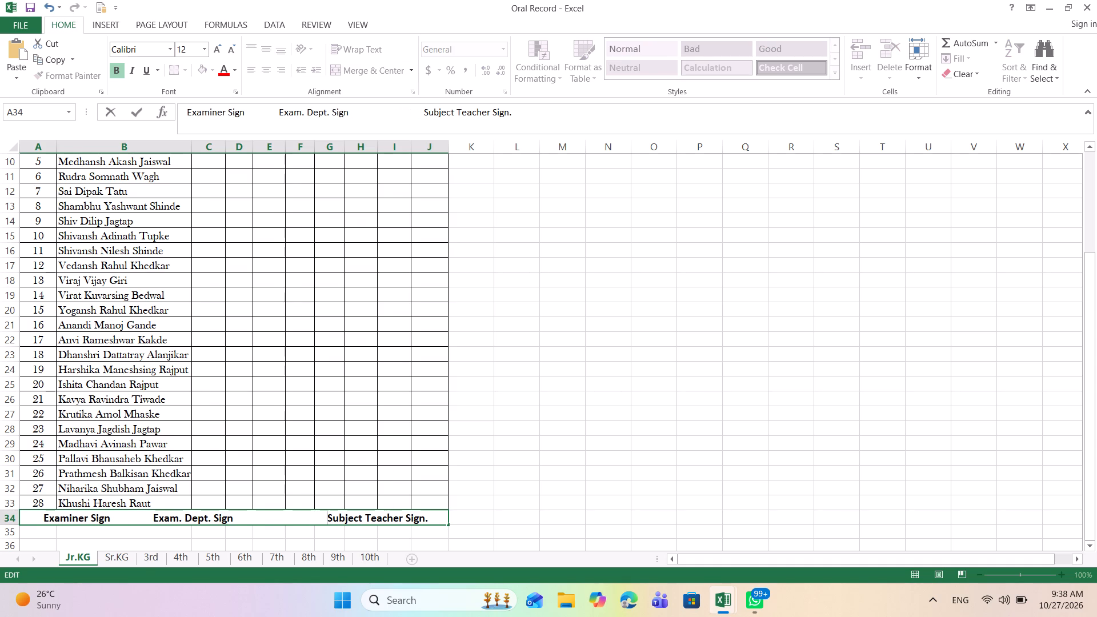
Insert 17 spaces between "Examiner Sign" and "Exam. Dept. Sign" in row 34.
{"action": "double_click", "coordinate": [144, 519]}
{"action": "key", "text": "space"}
{"action": "key", "text": "space"}
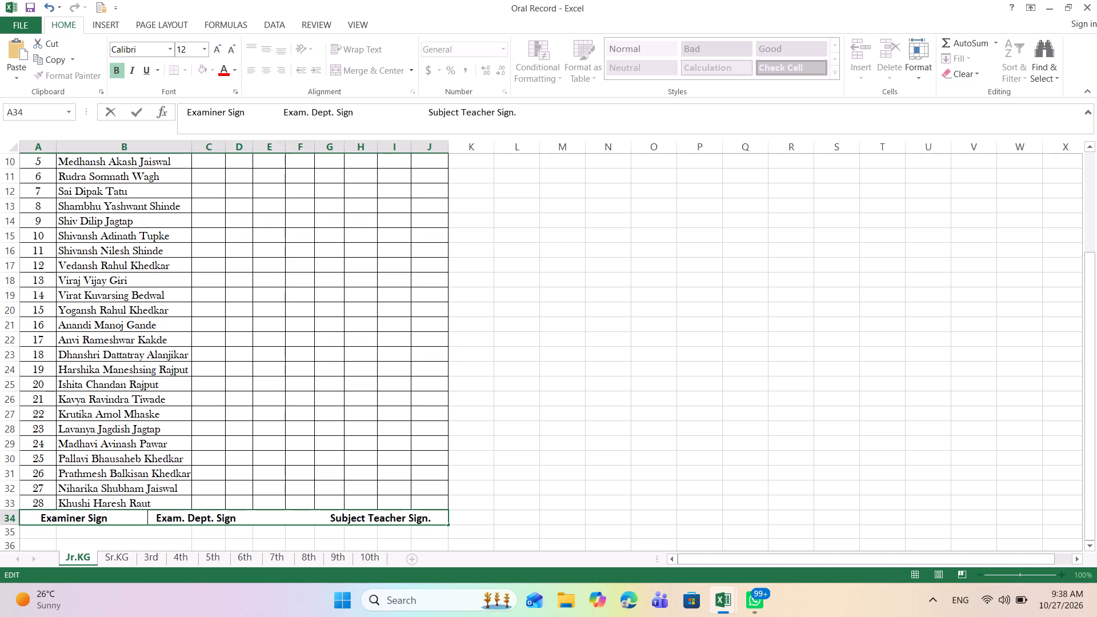
{"action": "key", "text": "space"}
{"action": "key", "text": "space"}
{"action": "key", "text": "space"}
{"action": "key", "text": "space"}
{"action": "key", "text": "space"}
{"action": "key", "text": "space"}
{"action": "key", "text": "space"}
{"action": "key", "text": "space"}
{"action": "key", "text": "space"}
{"action": "key", "text": "space"}
{"action": "key", "text": "space"}
{"action": "key", "text": "space"}
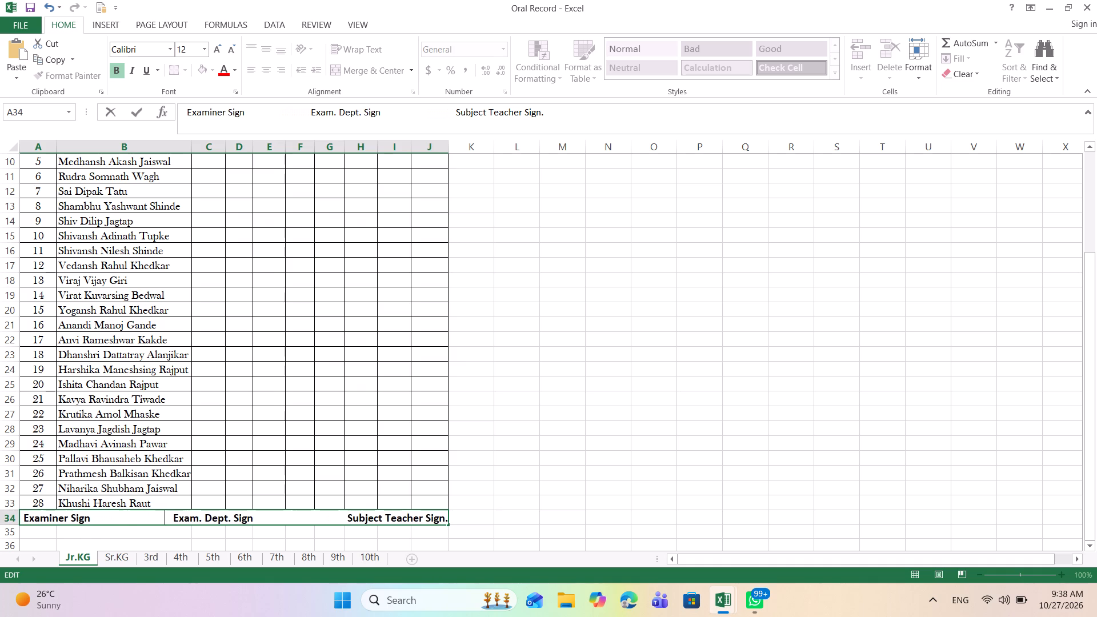
{"action": "key", "text": "space"}
{"action": "key", "text": "space"}
{"action": "key", "text": "space"}
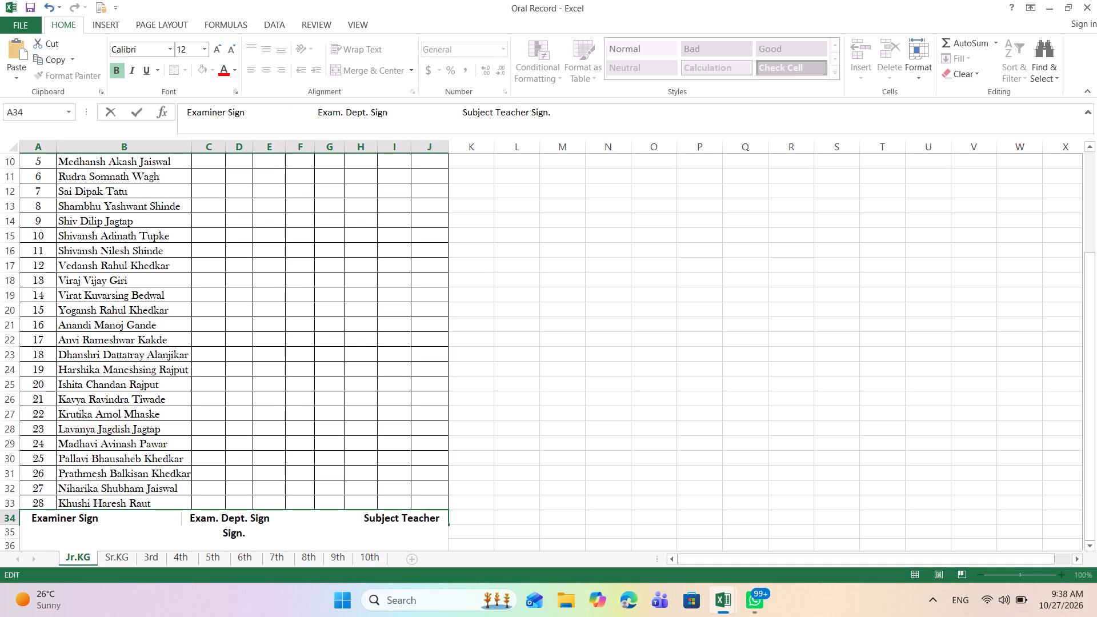
Indent the row 34 text by inserting 12 spaces in front of "Examiner Sign".
{"action": "left_click", "coordinate": [29, 520]}
{"action": "key", "text": "space"}
{"action": "key", "text": "space"}
{"action": "key", "text": "space"}
{"action": "key", "text": "space"}
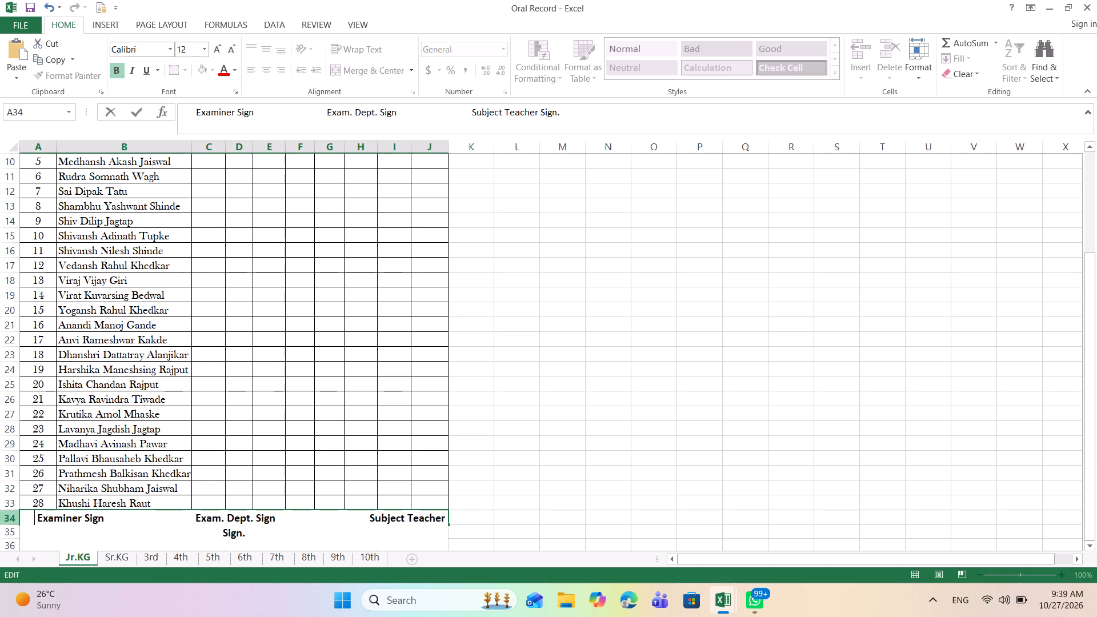
{"action": "key", "text": "space"}
{"action": "key", "text": "space"}
{"action": "key", "text": "space"}
{"action": "key", "text": "space"}
{"action": "key", "text": "space"}
{"action": "key", "text": "space"}
{"action": "key", "text": "space"}
{"action": "key", "text": "space"}
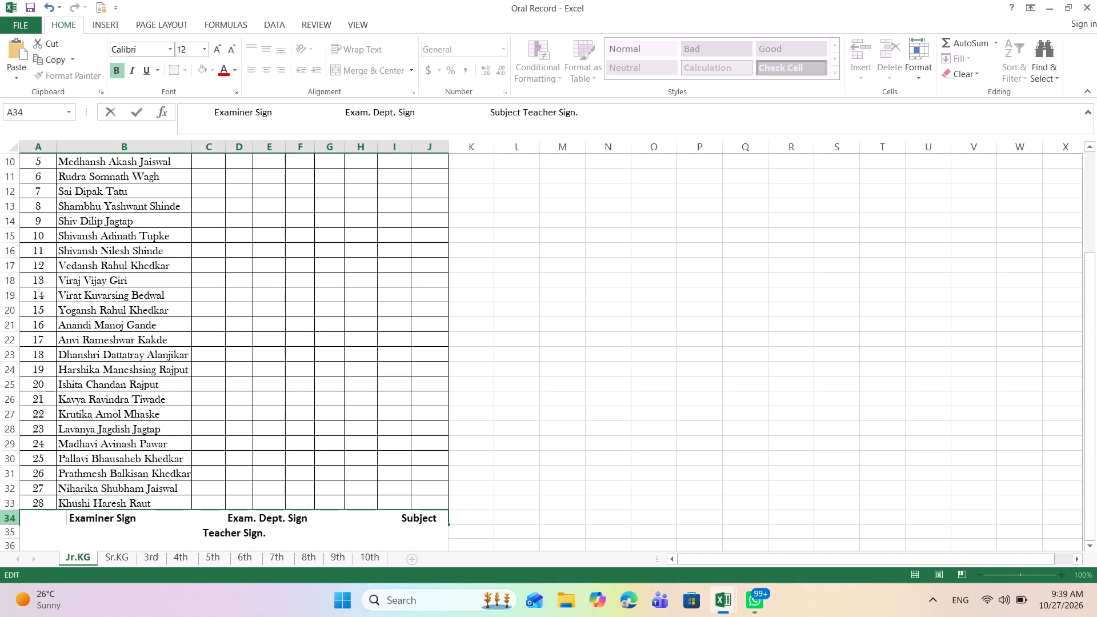
Remove 11 spaces between "Examiner Sign" and "Exam. Dept. Sign" in row 34.
{"action": "left_click", "coordinate": [175, 520]}
{"action": "key", "text": "BackSpace"}
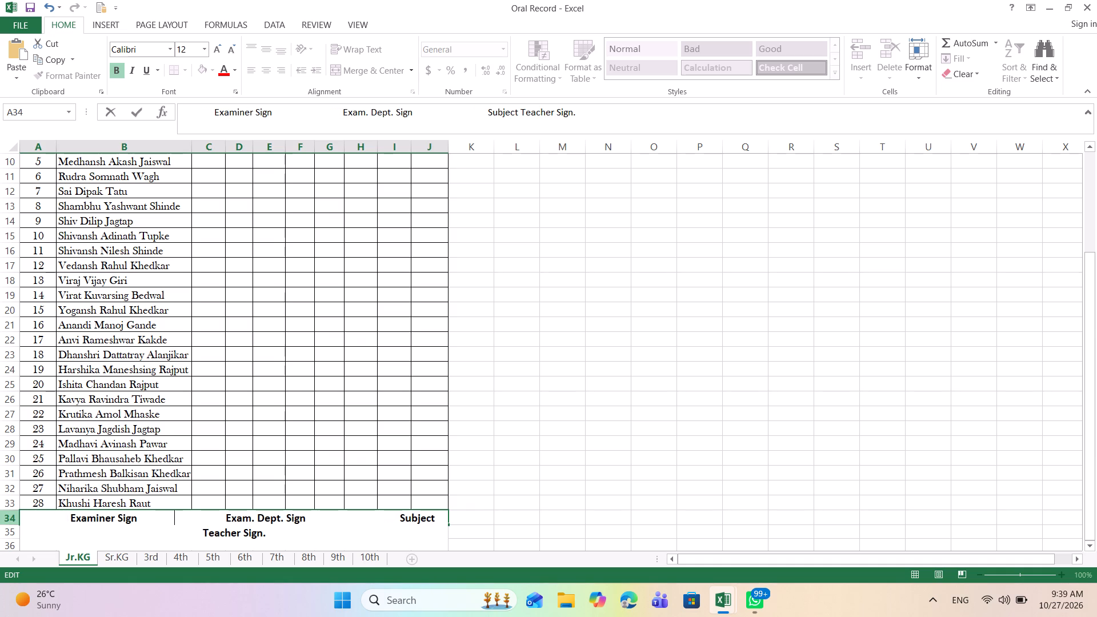
{"action": "key", "text": "BackSpace"}
{"action": "key", "text": "BackSpace"}
{"action": "key", "text": "BackSpace"}
{"action": "key", "text": "BackSpace"}
{"action": "key", "text": "BackSpace"}
{"action": "key", "text": "BackSpace"}
{"action": "key", "text": "BackSpace"}
{"action": "key", "text": "BackSpace"}
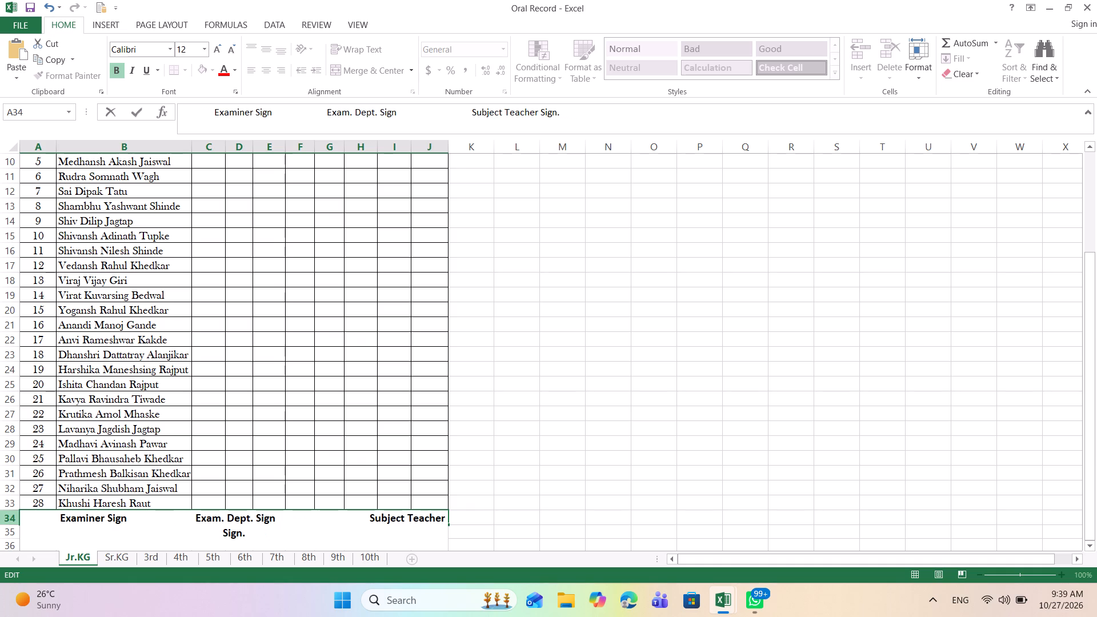
{"action": "key", "text": "BackSpace"}
{"action": "key", "text": "BackSpace"}
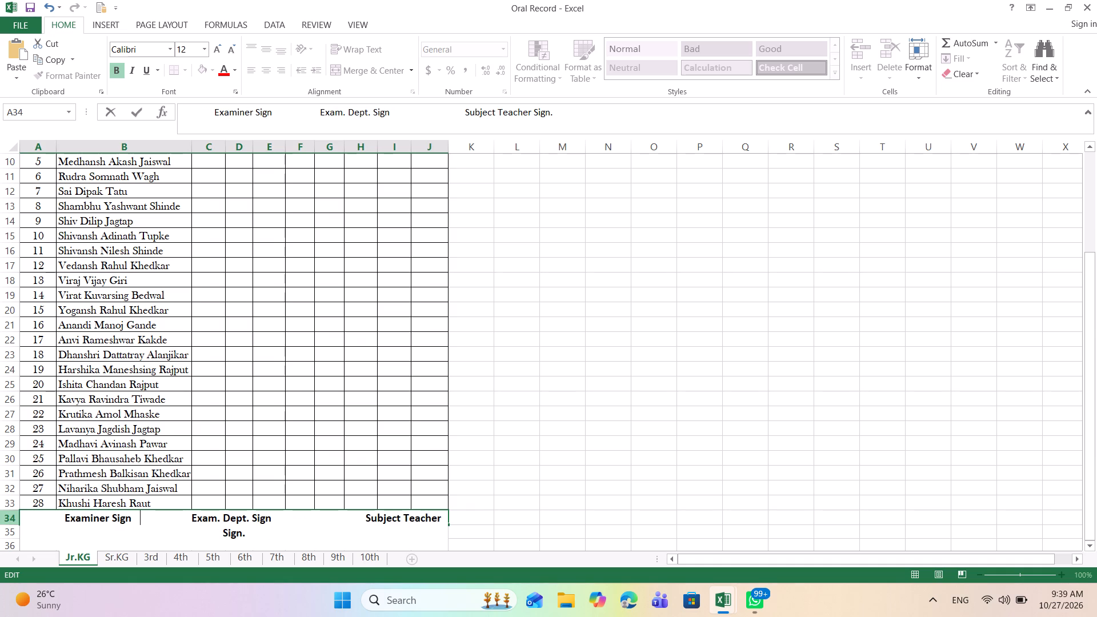
Remove five spaces between "Exam. Dept. Sign" and "Subject Teacher Sign." in row 34 and save the workbook.
{"action": "left_click", "coordinate": [307, 517]}
{"action": "key", "text": "BackSpace"}
{"action": "key", "text": "BackSpace"}
{"action": "key", "text": "BackSpace"}
{"action": "key", "text": "BackSpace"}
{"action": "key", "text": "BackSpace"}
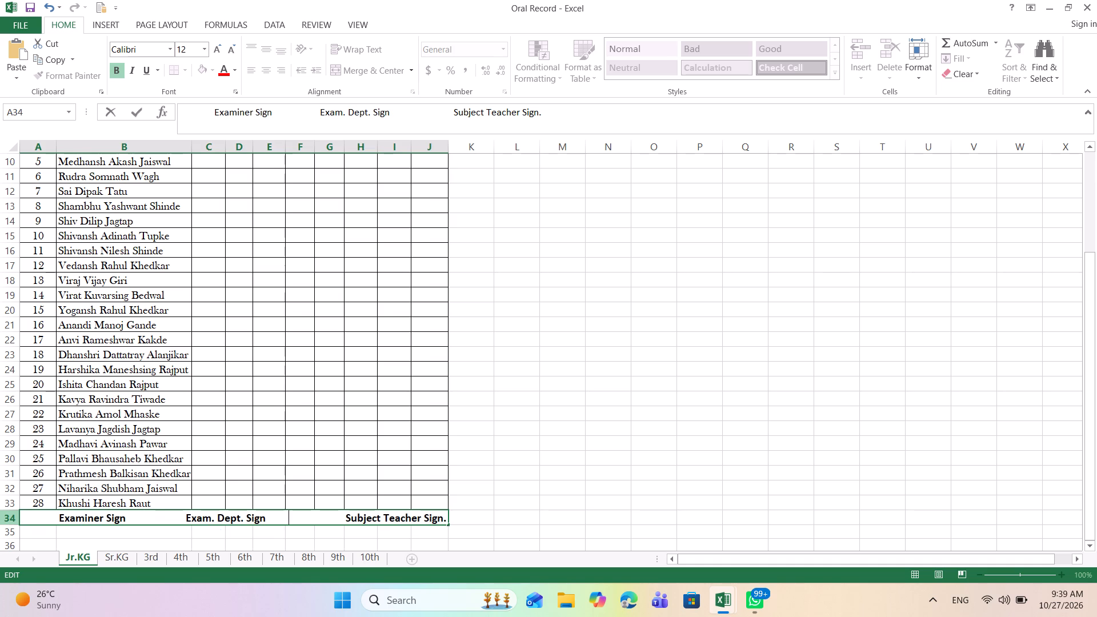
{"action": "key", "text": "ctrl+s"}
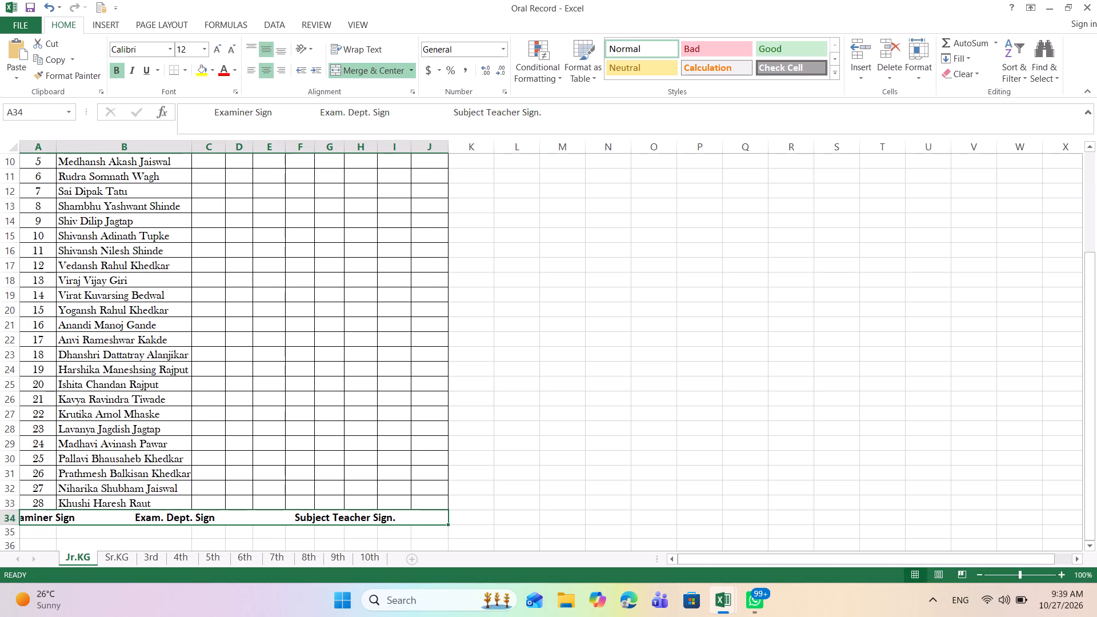
Indent the row 34 text further by inserting four spaces in front of "Examiner Sign".
{"action": "left_click", "coordinate": [126, 520]}
{"action": "left_click", "coordinate": [305, 113]}
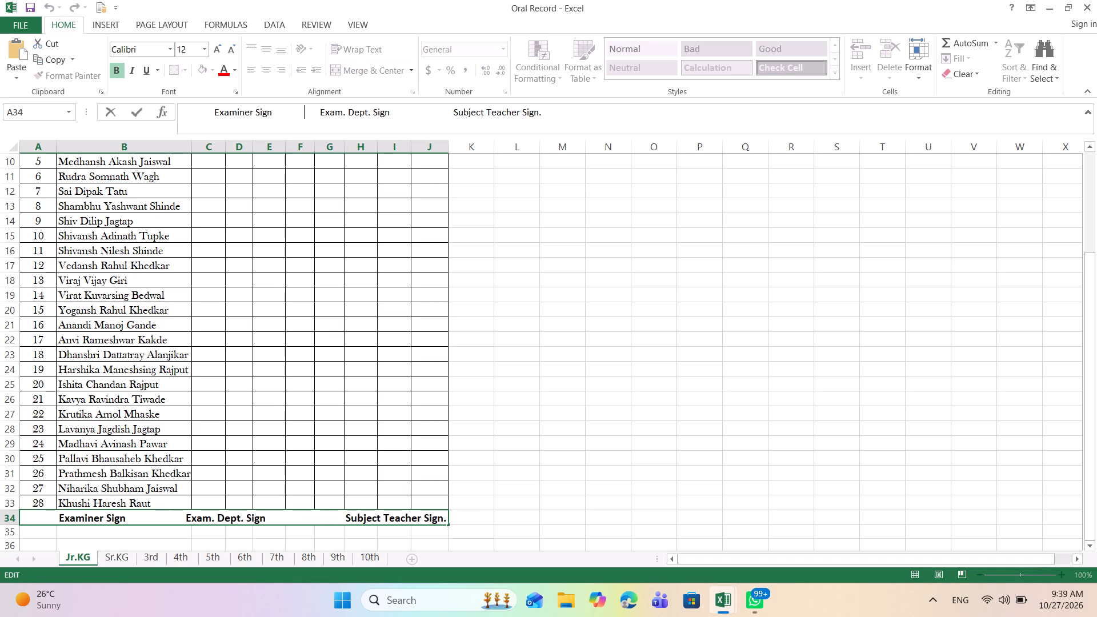
{"action": "left_click", "coordinate": [210, 111]}
{"action": "key", "text": "space"}
{"action": "key", "text": "space"}
{"action": "key", "text": "space"}
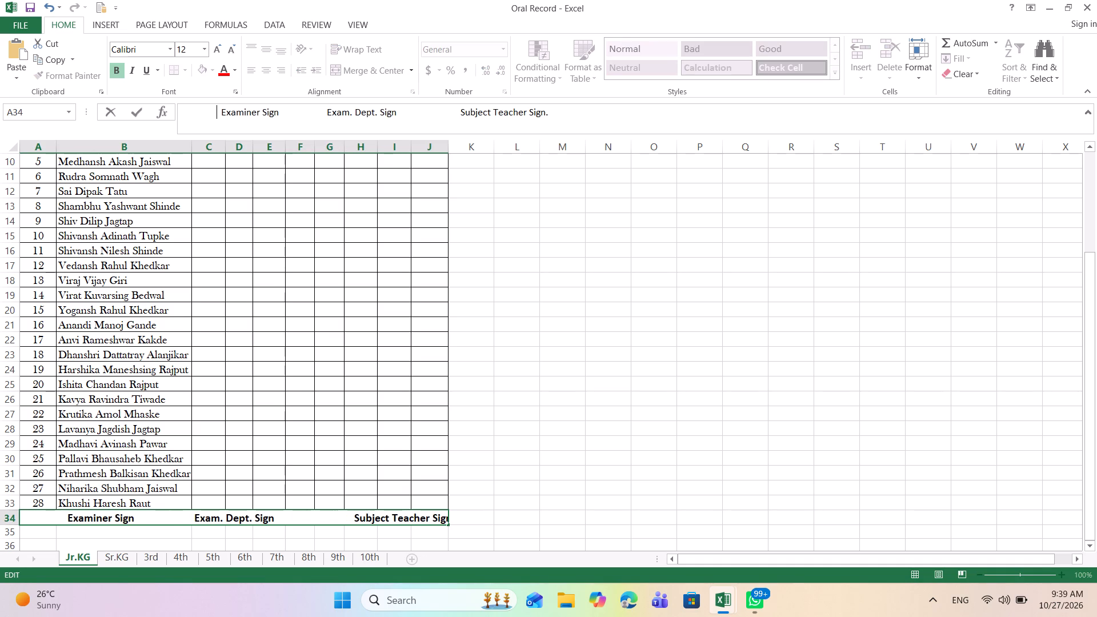
{"action": "key", "text": "space"}
Remove seven spaces between "Exam. Dept. Sign" and "Subject Teacher Sign." in row 34 and save the workbook.
{"action": "left_click", "coordinate": [415, 111]}
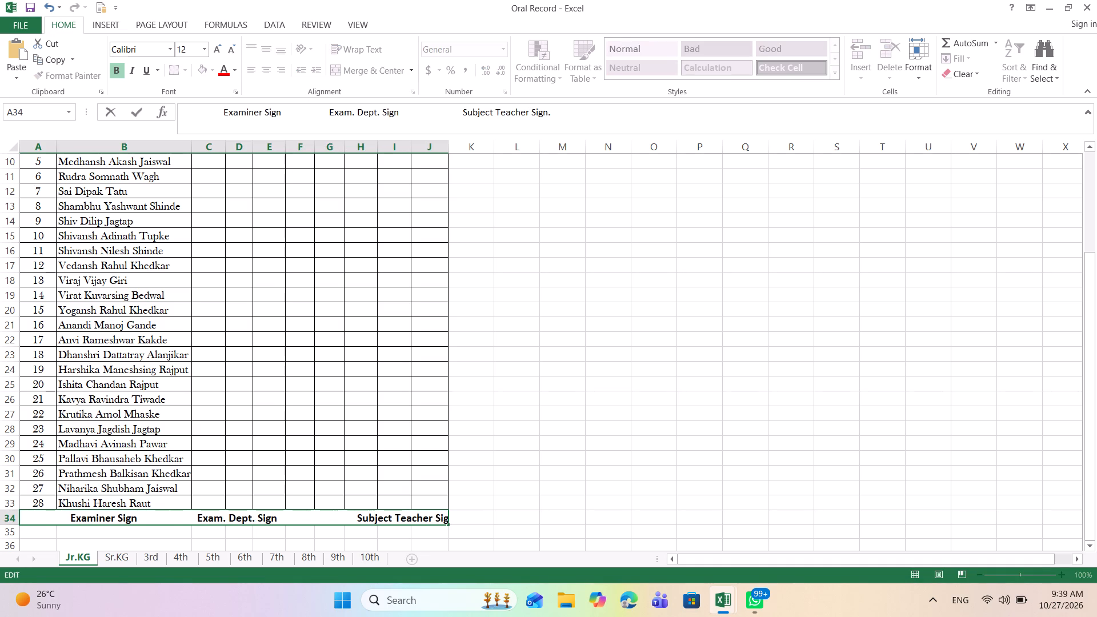
{"action": "key", "text": "BackSpace"}
{"action": "key", "text": "BackSpace"}
{"action": "key", "text": "BackSpace"}
{"action": "key", "text": "BackSpace"}
{"action": "key", "text": "BackSpace"}
{"action": "key", "text": "BackSpace"}
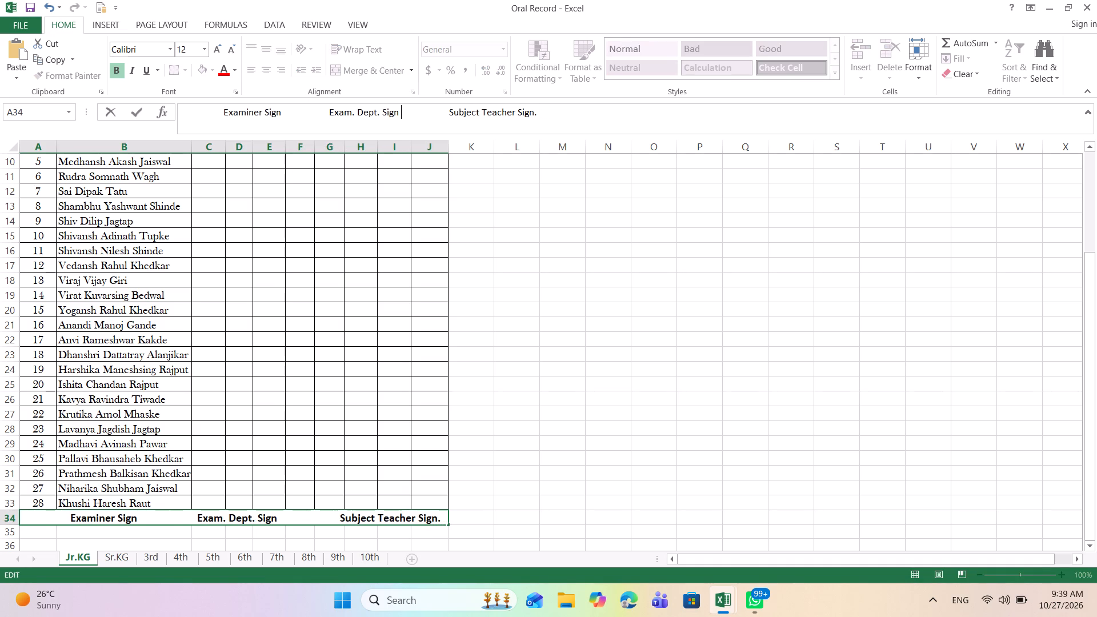
{"action": "key", "text": "BackSpace"}
{"action": "key", "text": "ctrl+s"}
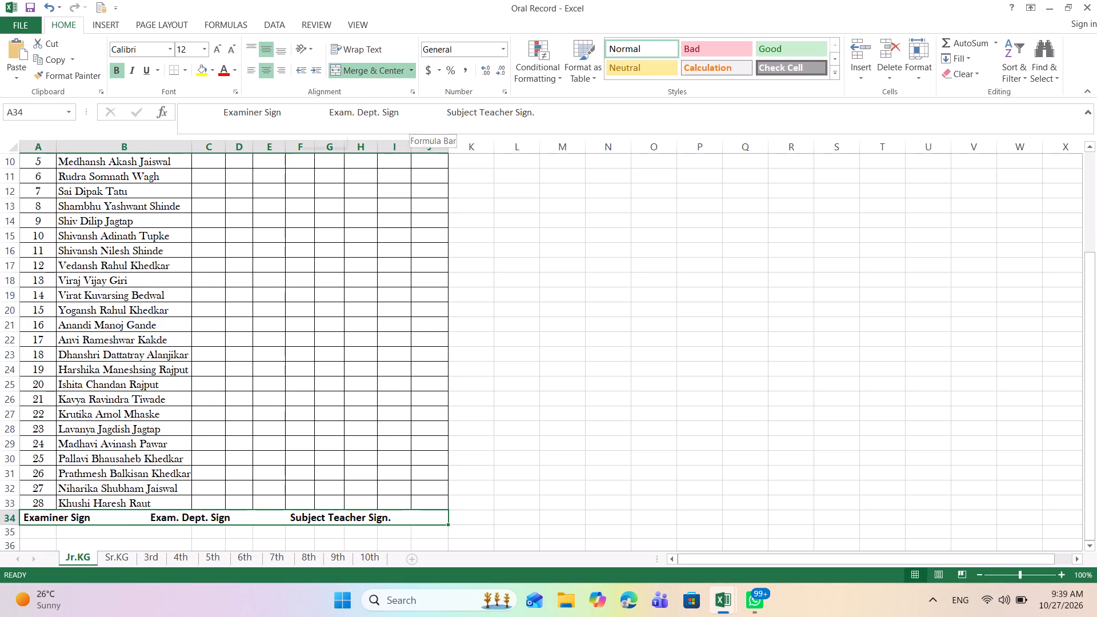
{"action": "key", "text": "ctrl+s"}
{"action": "scroll", "coordinate": [336, 459], "scroll_direction": "down", "scroll_amount": 4}
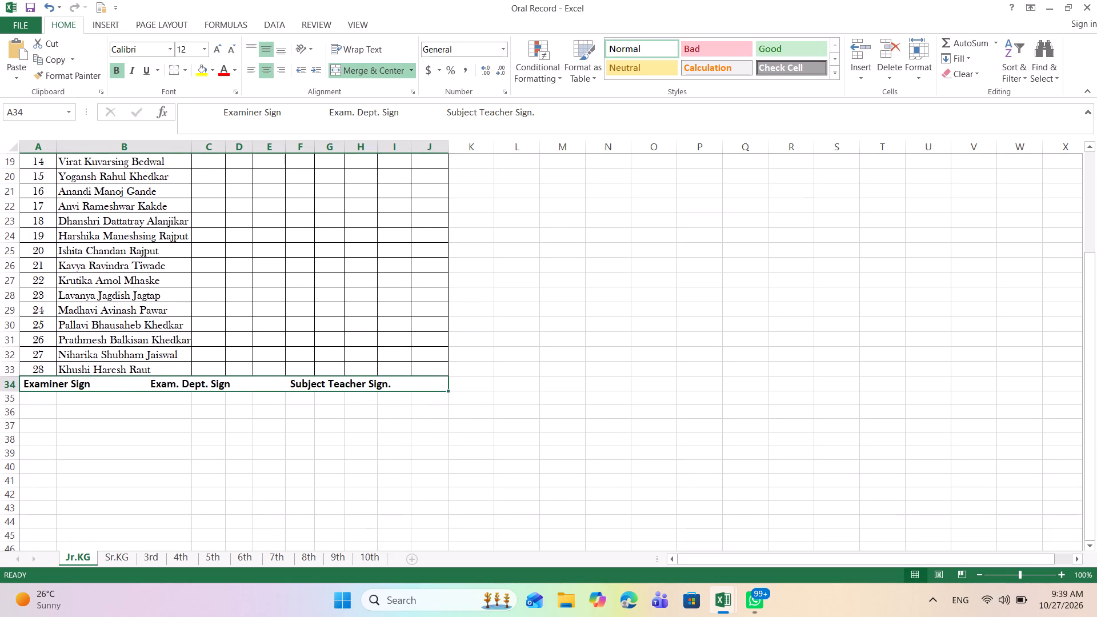
{"action": "scroll", "coordinate": [336, 459], "scroll_direction": "up", "scroll_amount": 7}
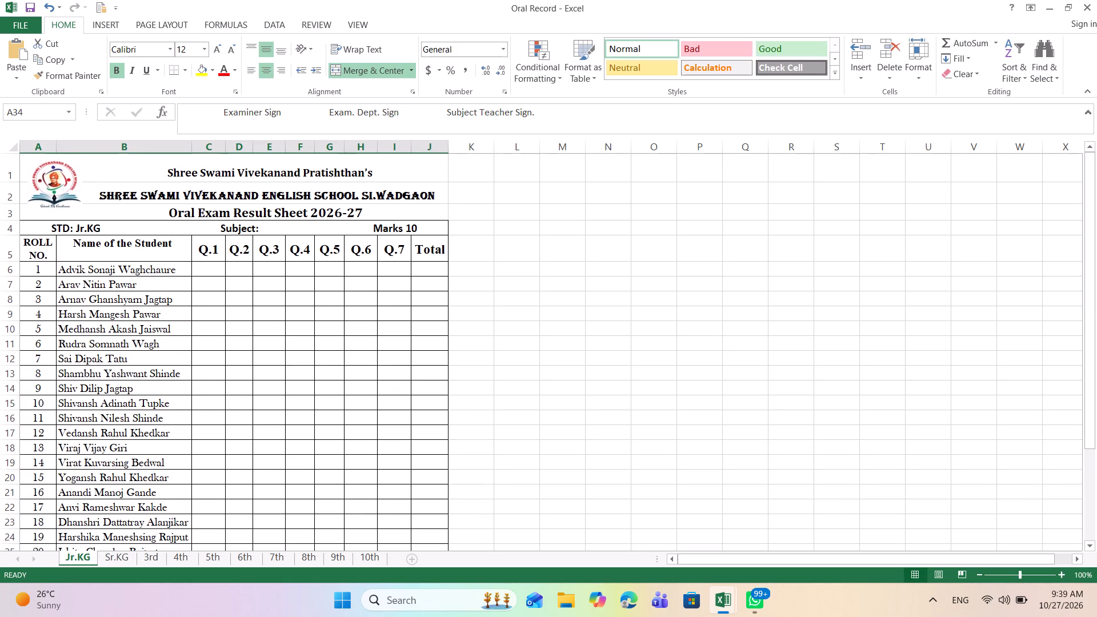
{"action": "scroll", "coordinate": [336, 459], "scroll_direction": "down", "scroll_amount": 3}
{"action": "scroll", "coordinate": [336, 459], "scroll_direction": "up", "scroll_amount": 3}
{"action": "key", "text": "ctrl+s"}
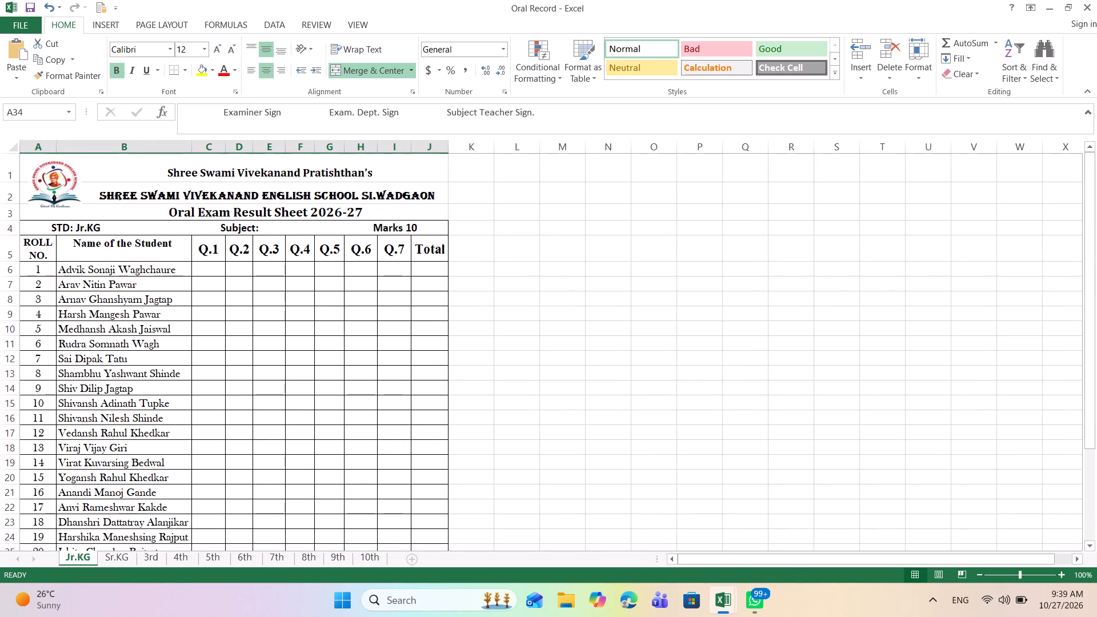
Start Save As on the Desktop and create a new folder there named "Oral Record".
{"action": "left_click", "coordinate": [21, 26]}
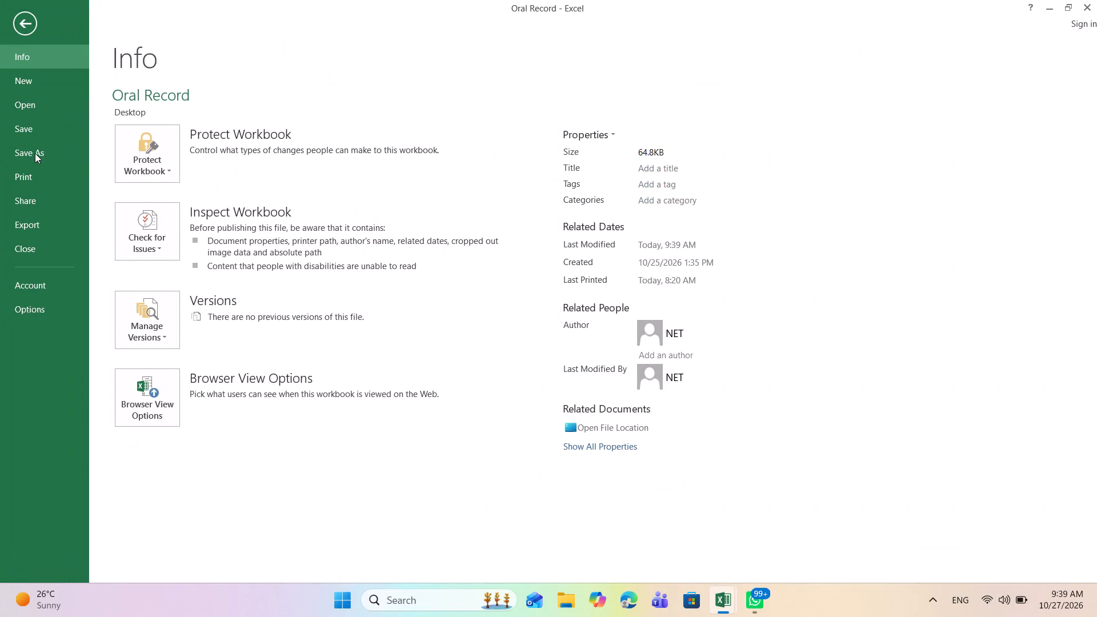
{"action": "left_click", "coordinate": [35, 150]}
{"action": "left_click", "coordinate": [387, 149]}
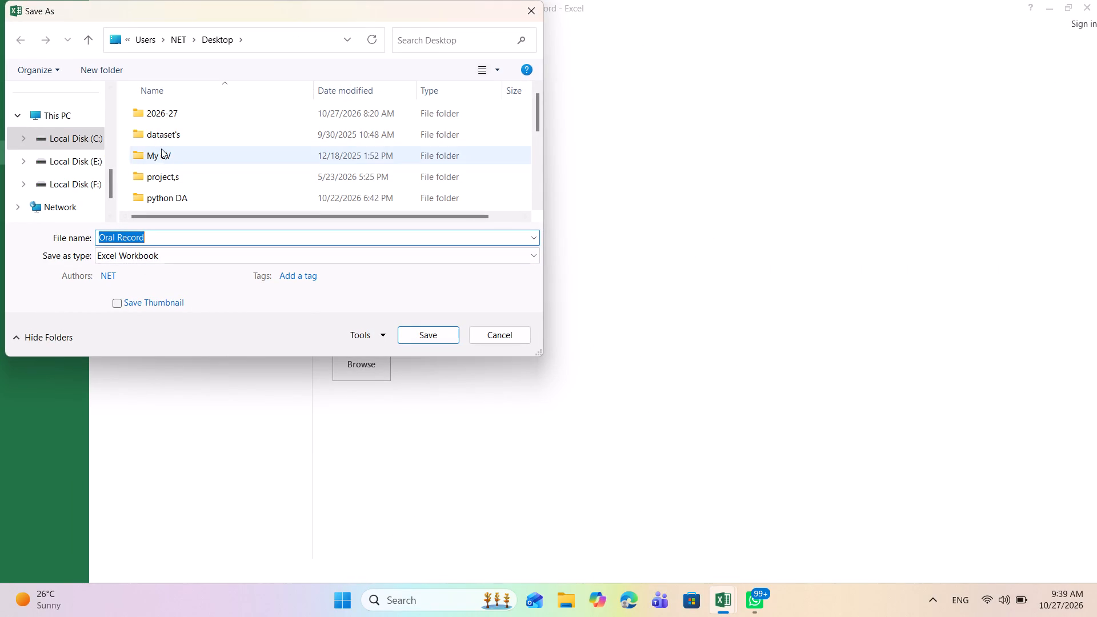
{"action": "left_click", "coordinate": [106, 67]}
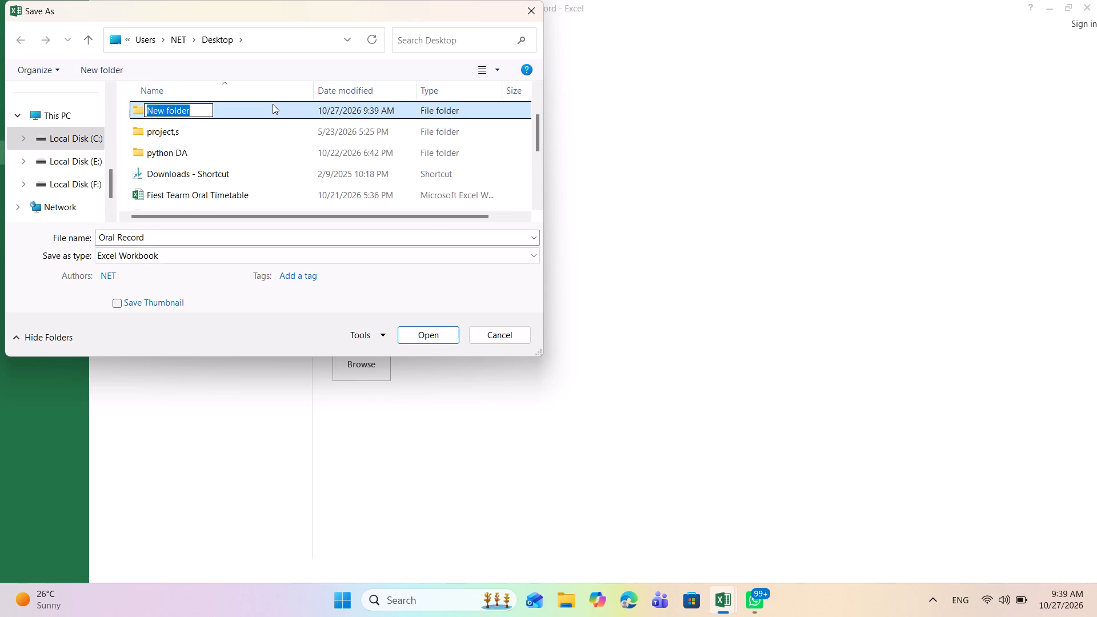
{"action": "key", "text": "BackSpace"}
{"action": "type", "text": "Oral Reco"}
{"action": "type", "text": "rd"}
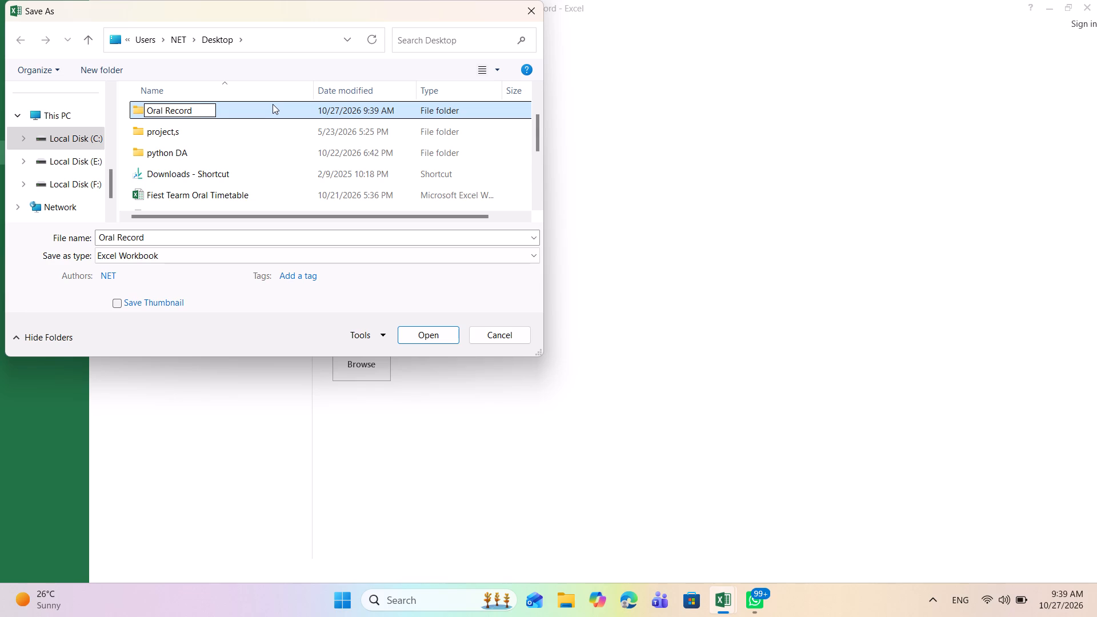
{"action": "key", "text": "Return"}
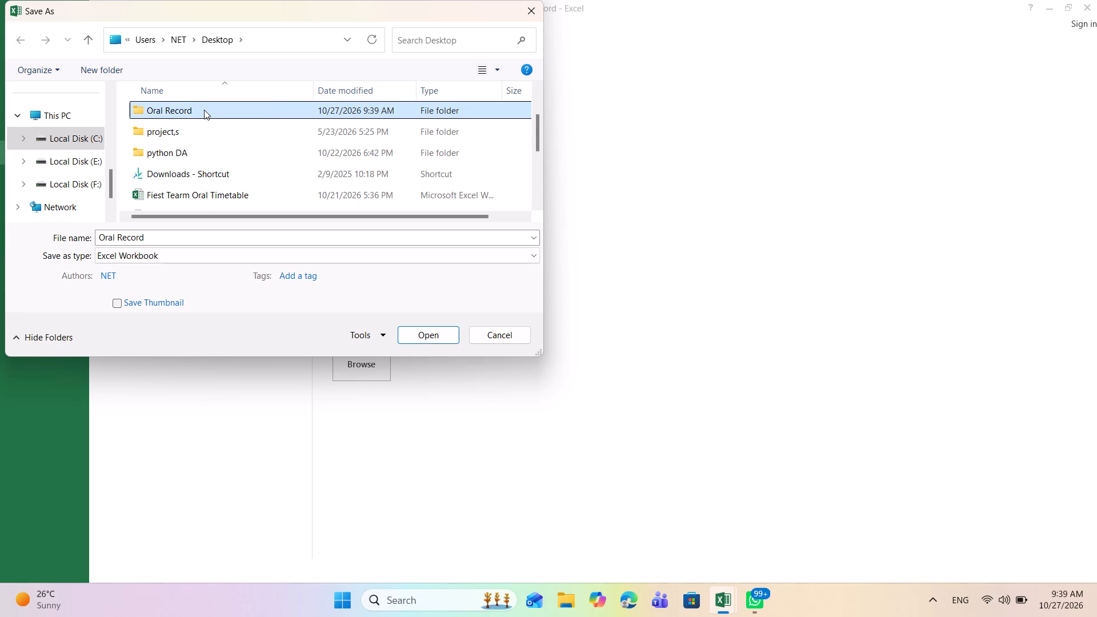
Save the Jr.KG sheet as a PDF named "Jr.KG" inside the new Oral Record folder.
{"action": "double_click", "coordinate": [205, 109]}
{"action": "left_click", "coordinate": [156, 236]}
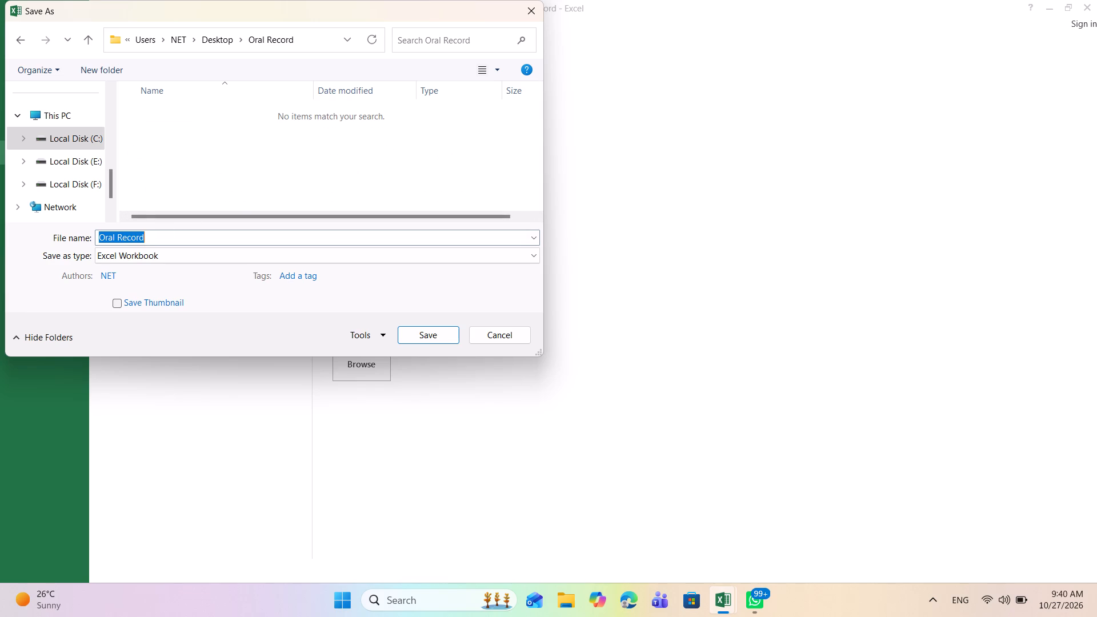
{"action": "key", "text": "BackSpace"}
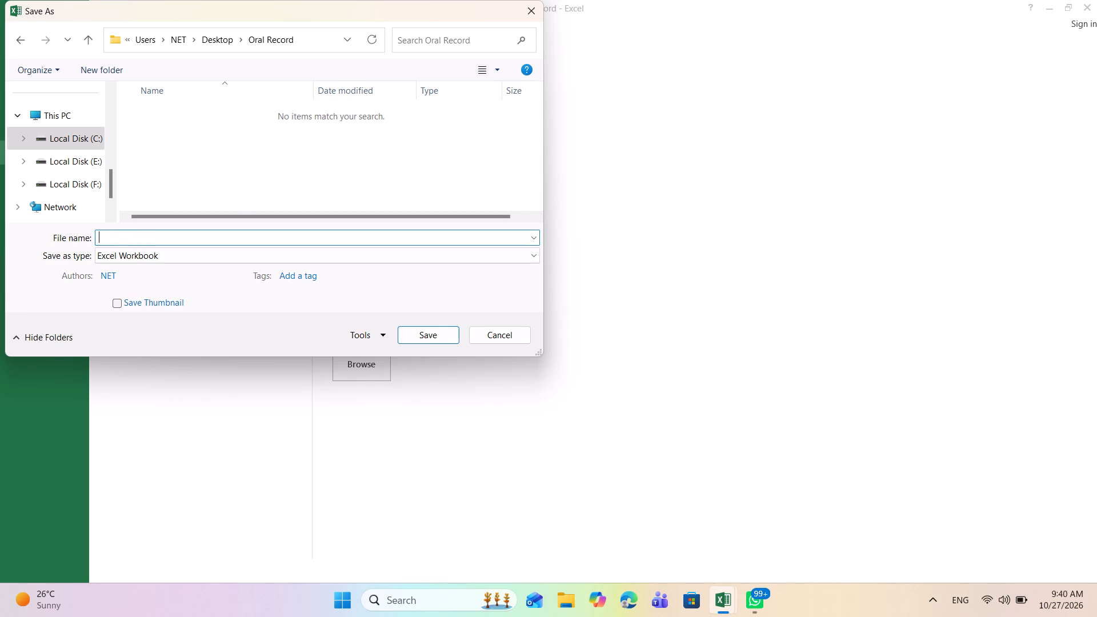
{"action": "key", "text": "shift+j"}
{"action": "type", "text": "r.KG"}
{"action": "left_click", "coordinate": [310, 253]}
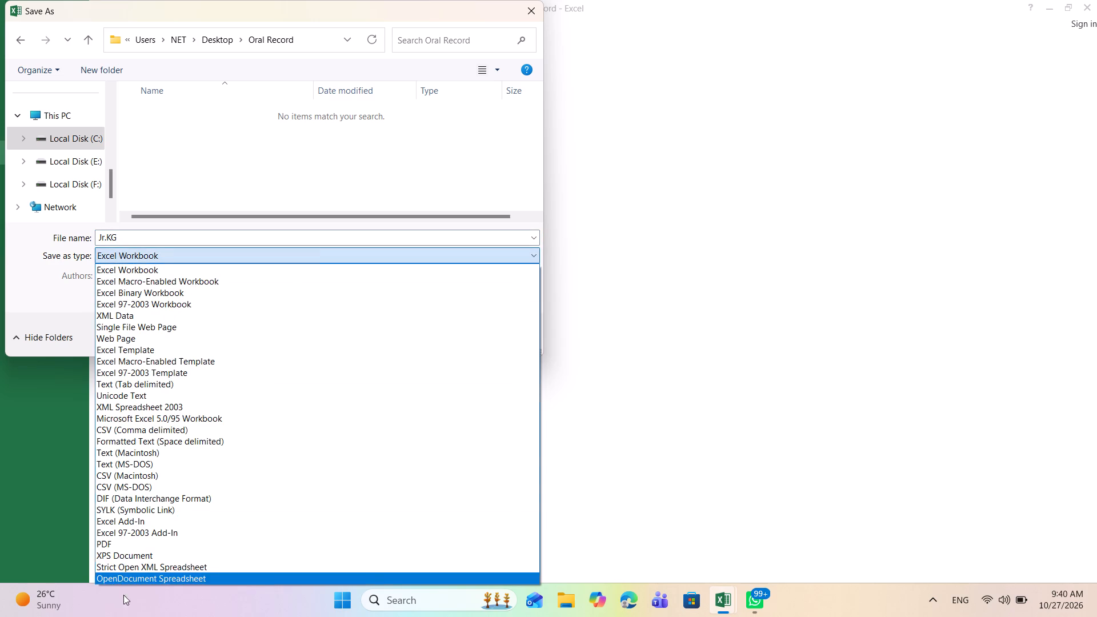
{"action": "left_click", "coordinate": [125, 543]}
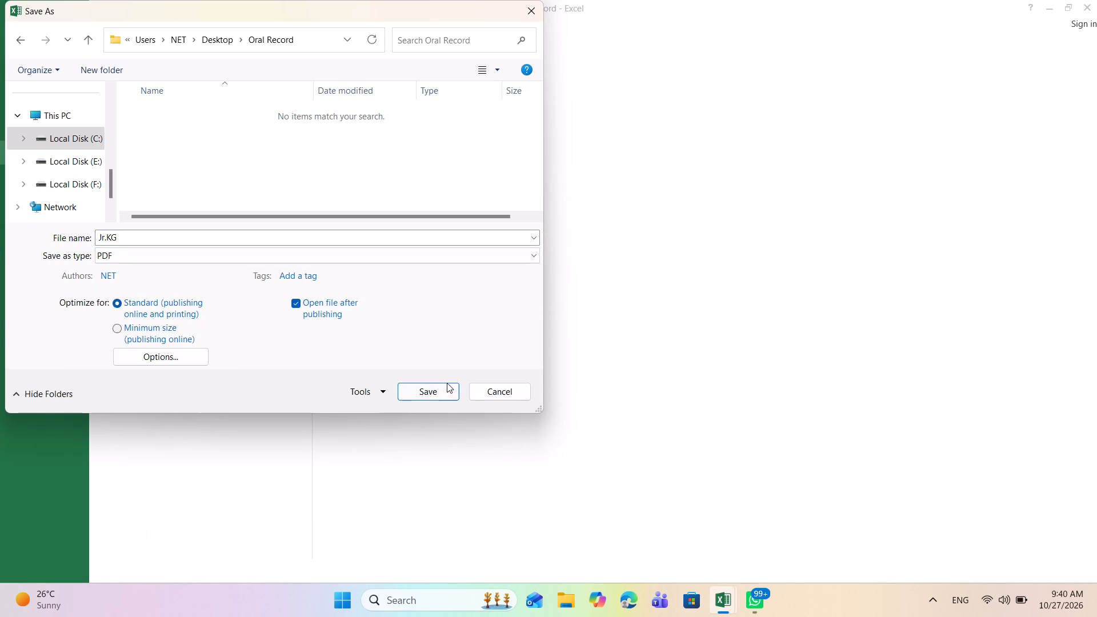
{"action": "left_click", "coordinate": [431, 390]}
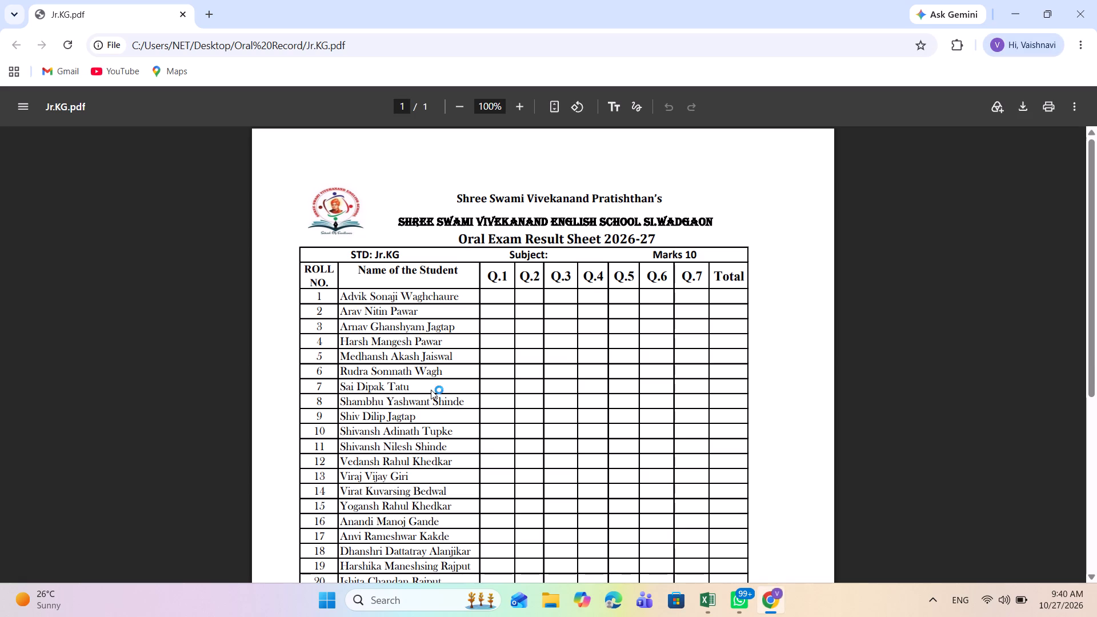
Review the student table and signature row in the exported Jr.KG PDF, and switch back to the Oral Record workbook in Excel.
{"action": "scroll", "coordinate": [575, 385], "scroll_direction": "down", "scroll_amount": 4}
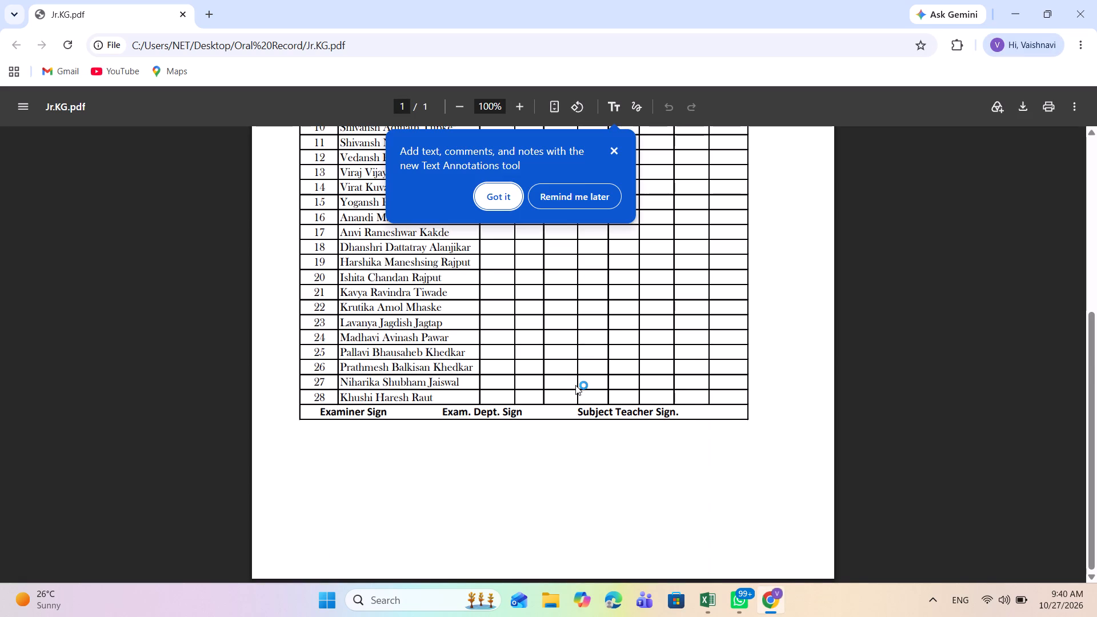
{"action": "scroll", "coordinate": [575, 385], "scroll_direction": "up", "scroll_amount": 1}
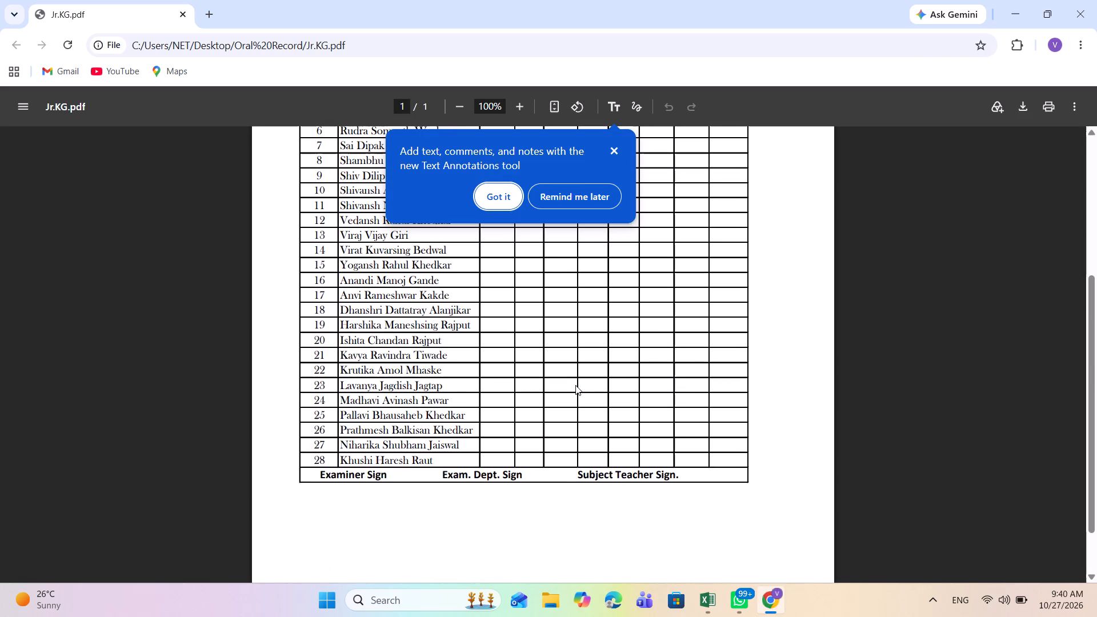
{"action": "scroll", "coordinate": [575, 385], "scroll_direction": "up", "scroll_amount": 2}
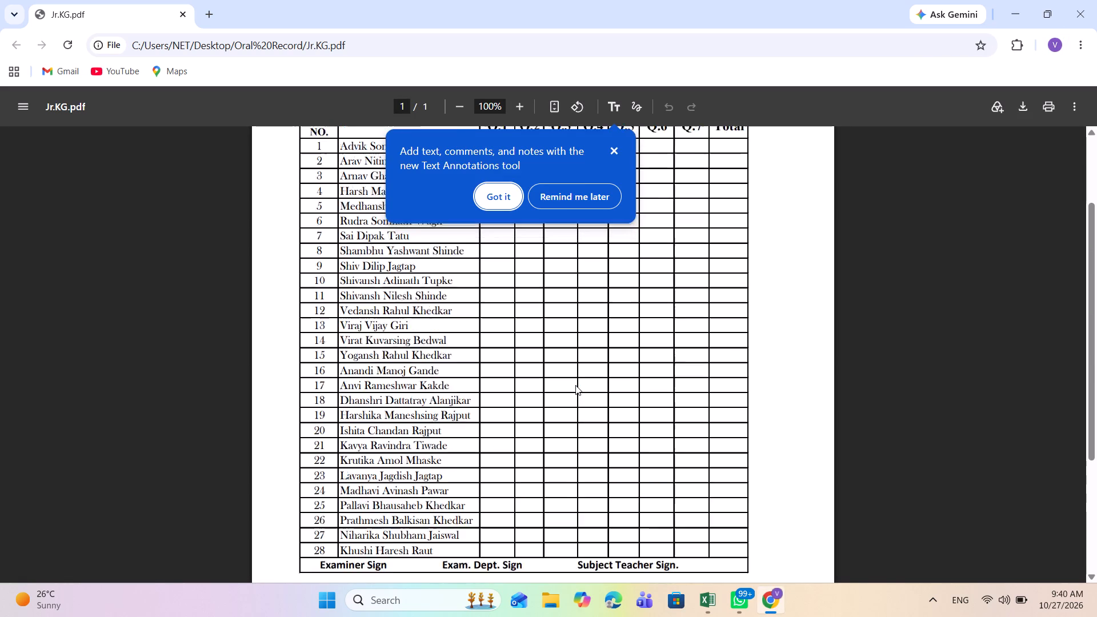
{"action": "scroll", "coordinate": [575, 385], "scroll_direction": "up", "scroll_amount": 1}
{"action": "scroll", "coordinate": [575, 385], "scroll_direction": "down", "scroll_amount": 2}
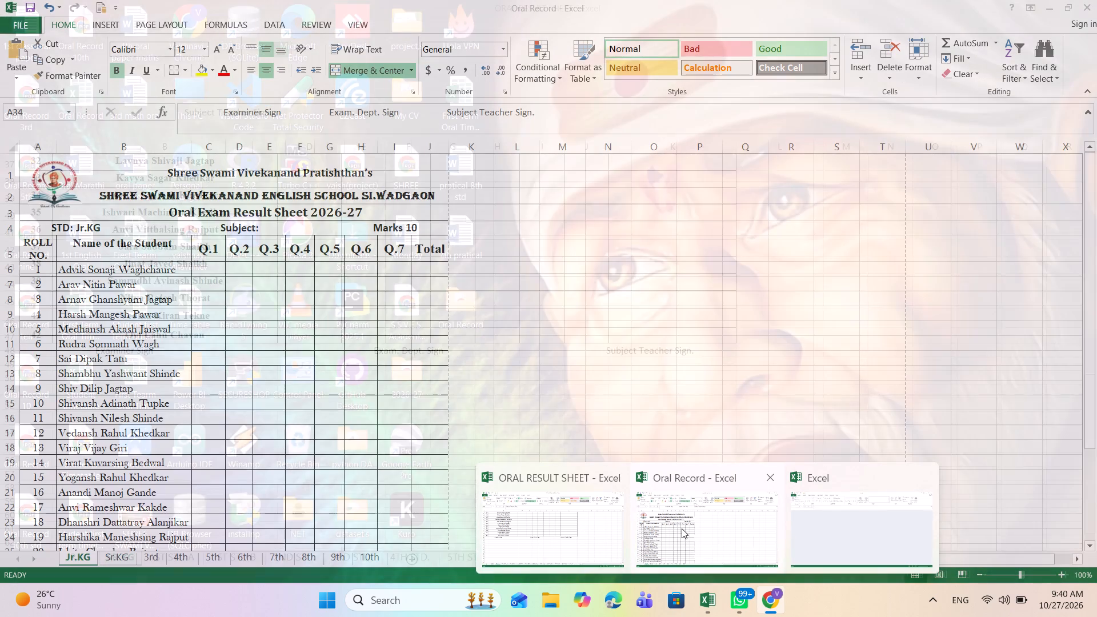
{"action": "left_click", "coordinate": [682, 528]}
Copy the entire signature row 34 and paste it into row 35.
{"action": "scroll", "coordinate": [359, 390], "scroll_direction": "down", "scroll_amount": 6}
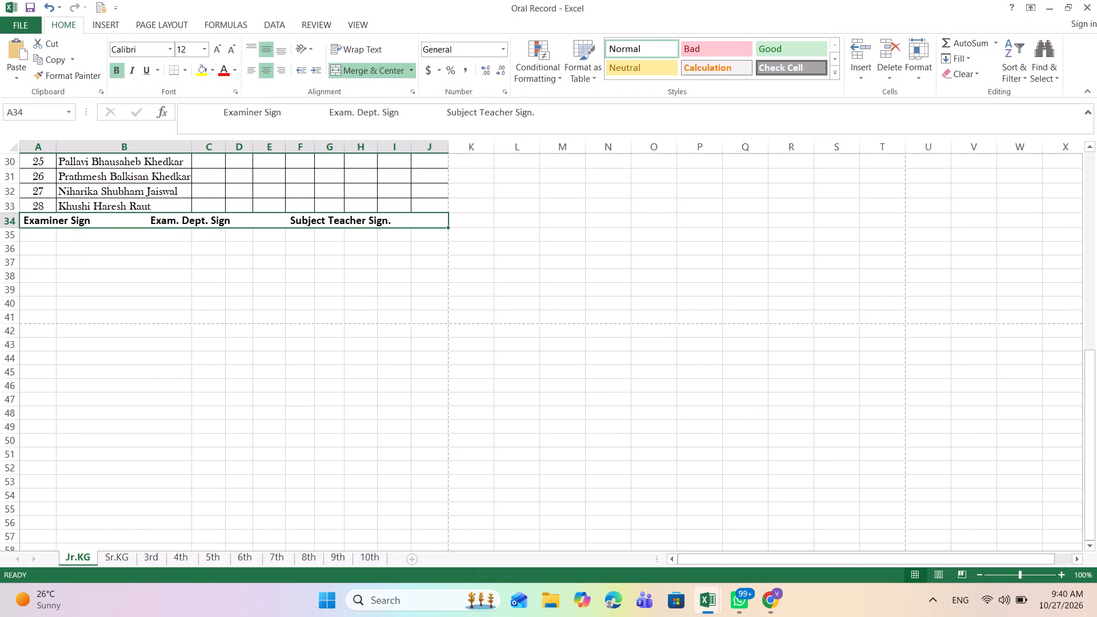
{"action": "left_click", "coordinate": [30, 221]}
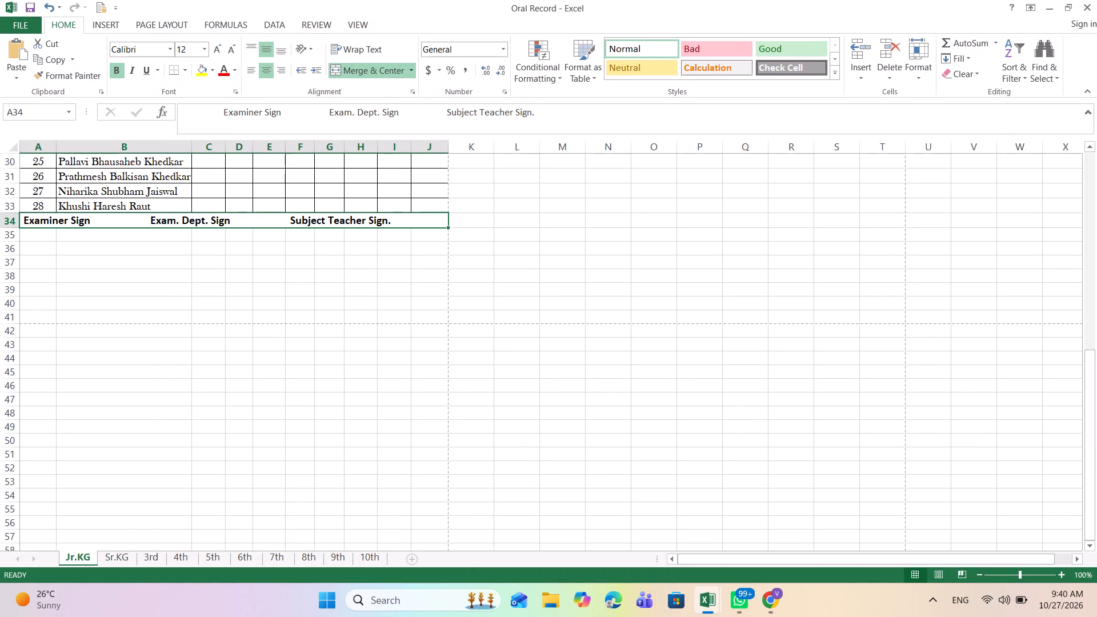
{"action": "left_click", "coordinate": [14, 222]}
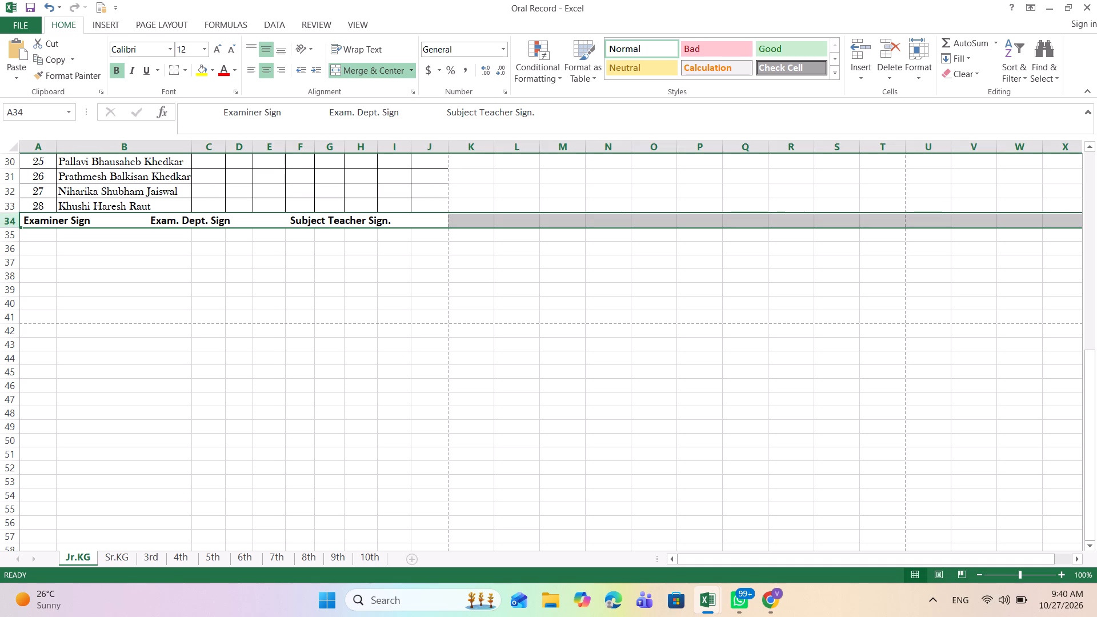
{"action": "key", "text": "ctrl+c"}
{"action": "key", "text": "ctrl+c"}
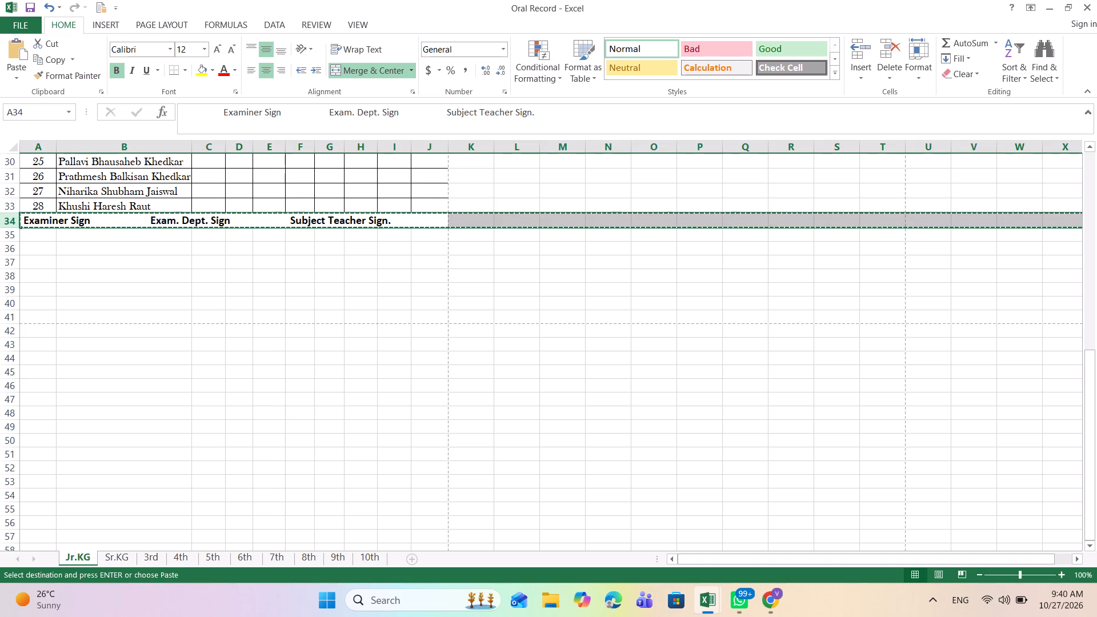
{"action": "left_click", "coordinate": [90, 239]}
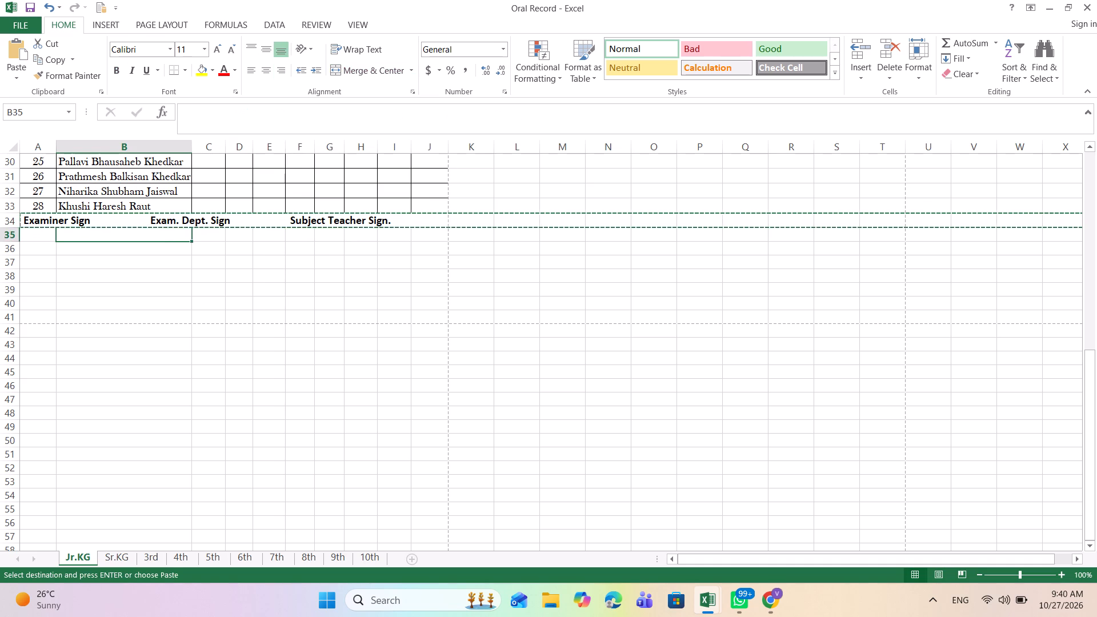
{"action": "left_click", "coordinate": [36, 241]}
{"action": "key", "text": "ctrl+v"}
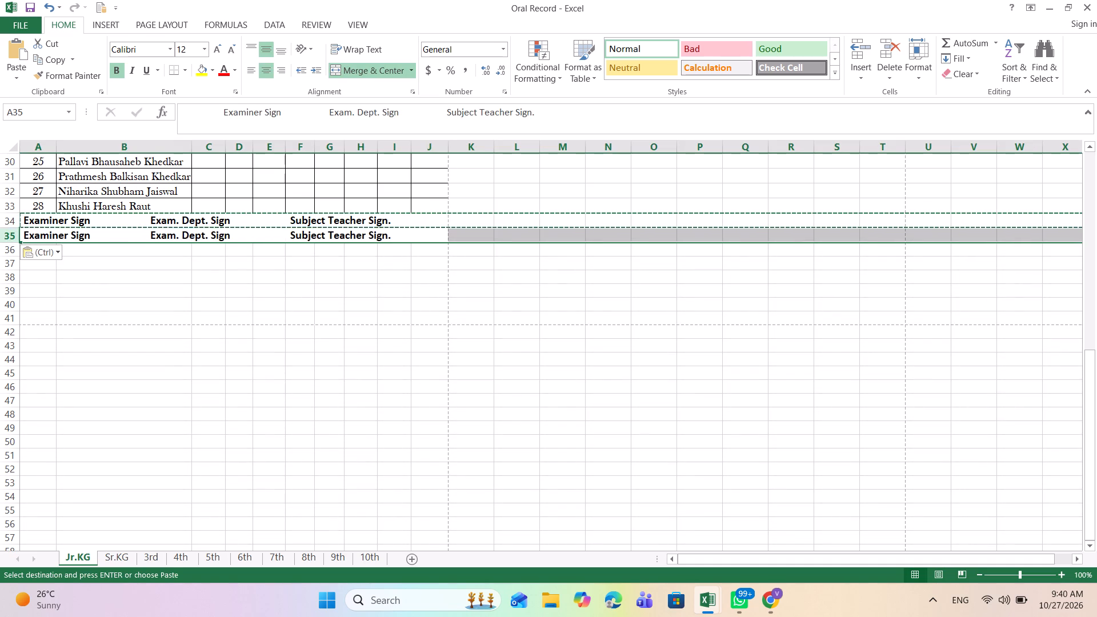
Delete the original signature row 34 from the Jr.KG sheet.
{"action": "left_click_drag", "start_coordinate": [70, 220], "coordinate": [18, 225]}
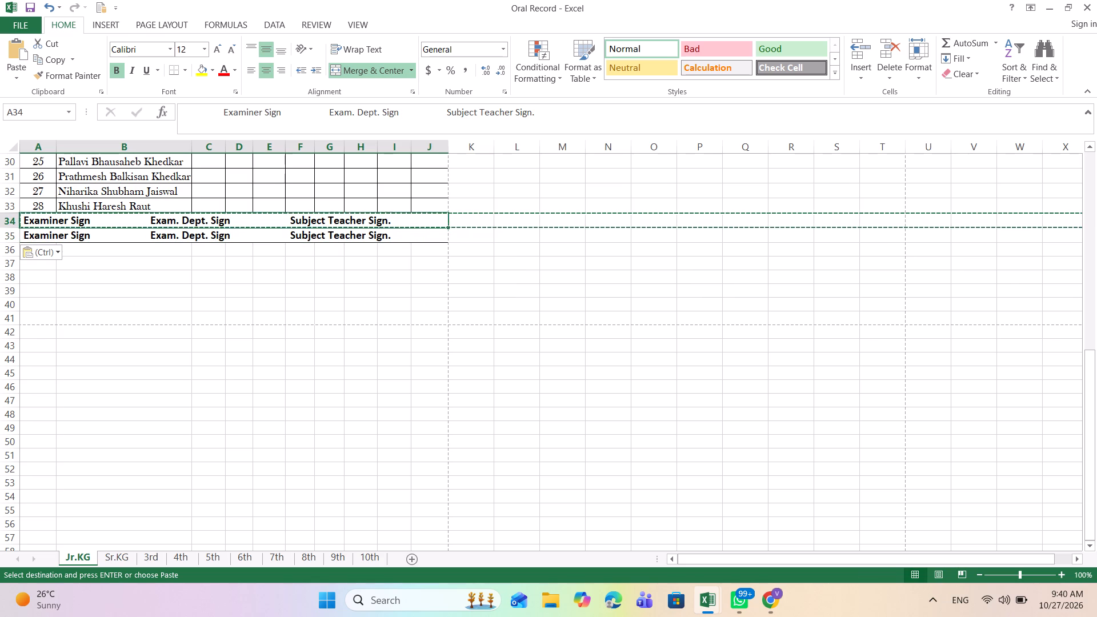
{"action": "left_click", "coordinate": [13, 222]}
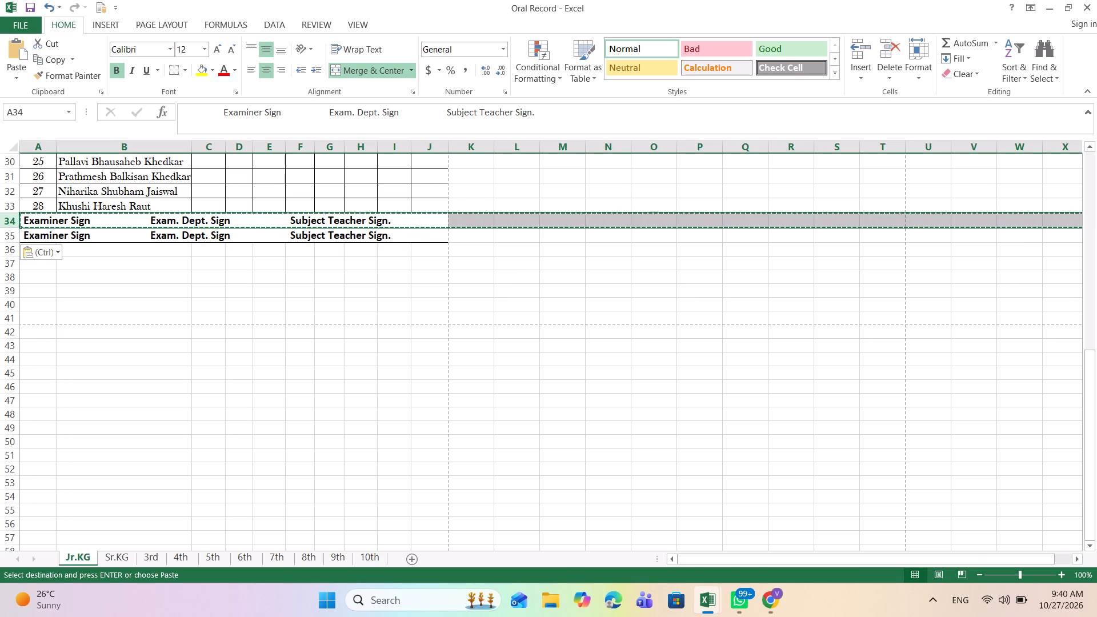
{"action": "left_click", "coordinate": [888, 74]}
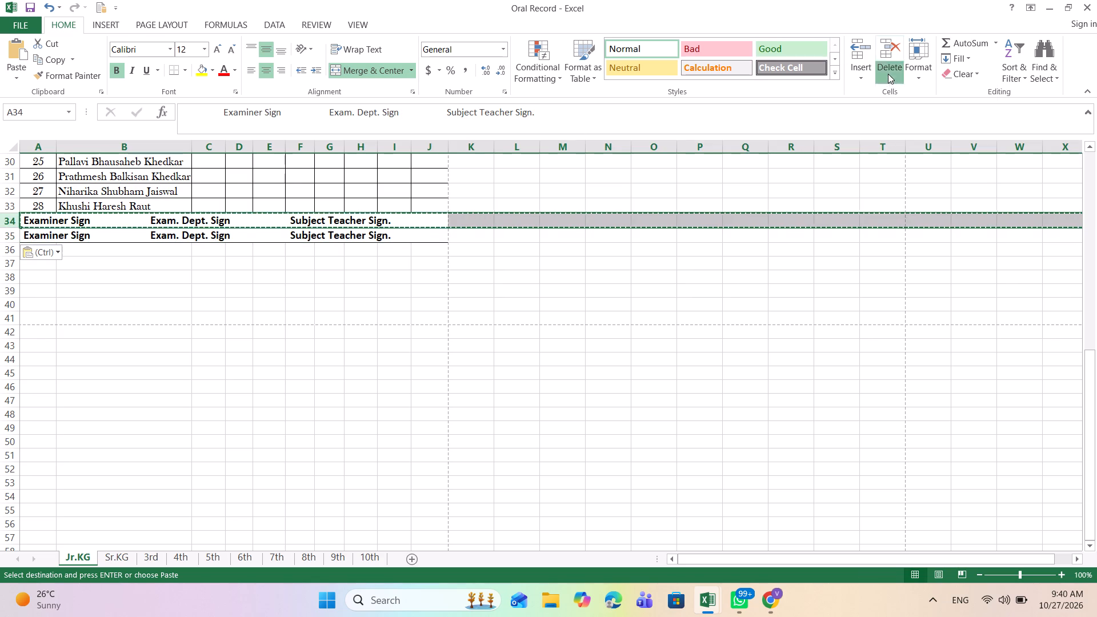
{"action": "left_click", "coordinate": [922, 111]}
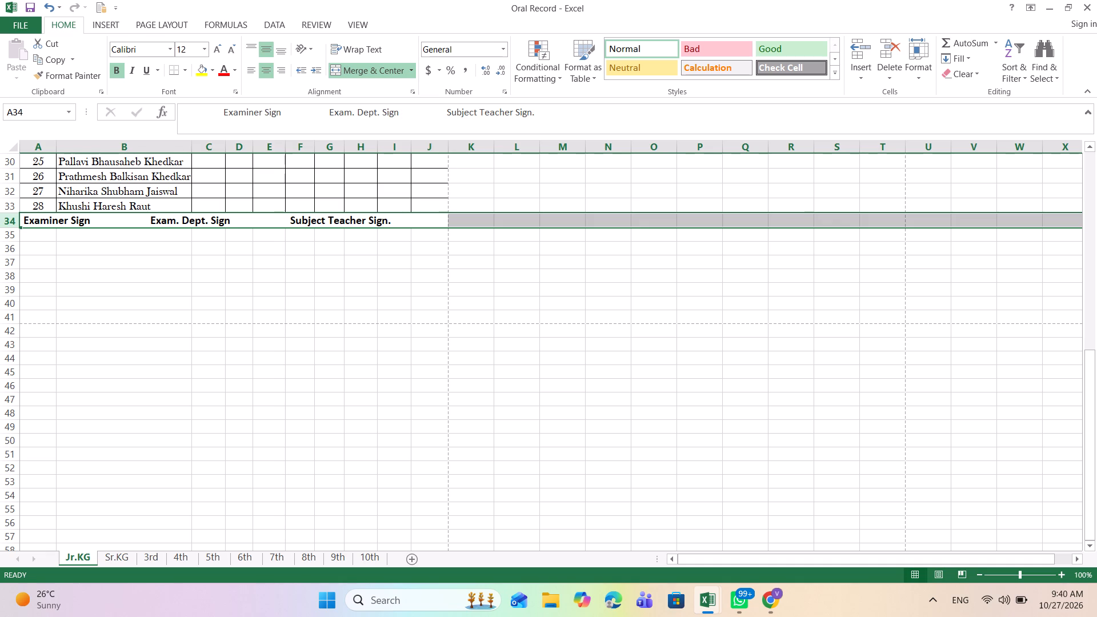
Remove all borders from the signature row and the two rows below it (A34:J36) in Jr.KG, and save the workbook.
{"action": "left_click_drag", "start_coordinate": [62, 222], "coordinate": [61, 230]}
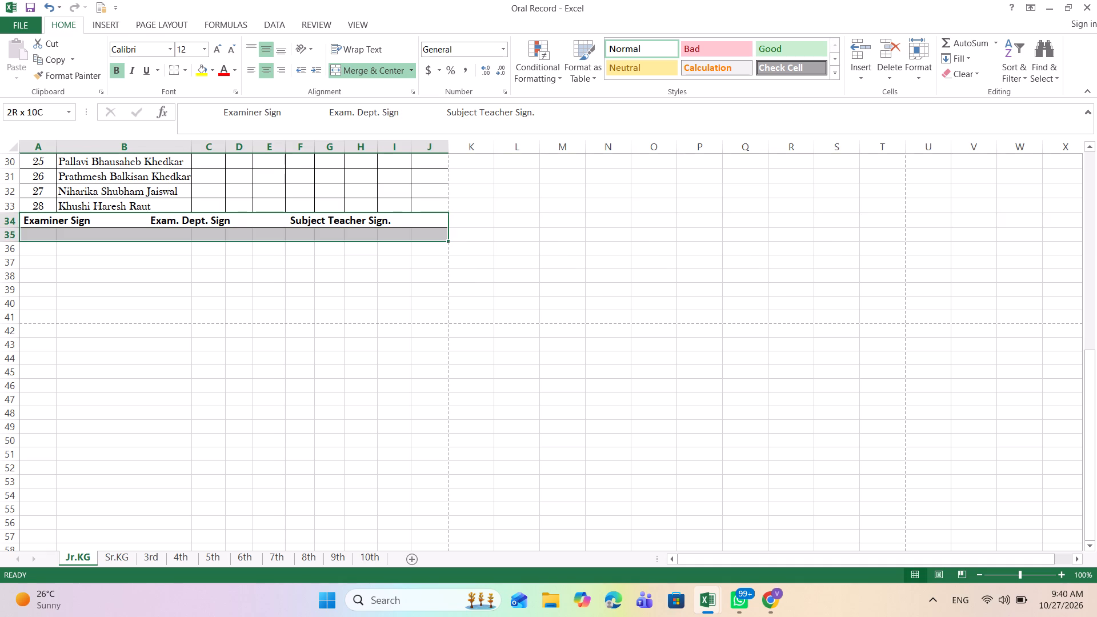
{"action": "left_click_drag", "start_coordinate": [61, 230], "coordinate": [67, 243]}
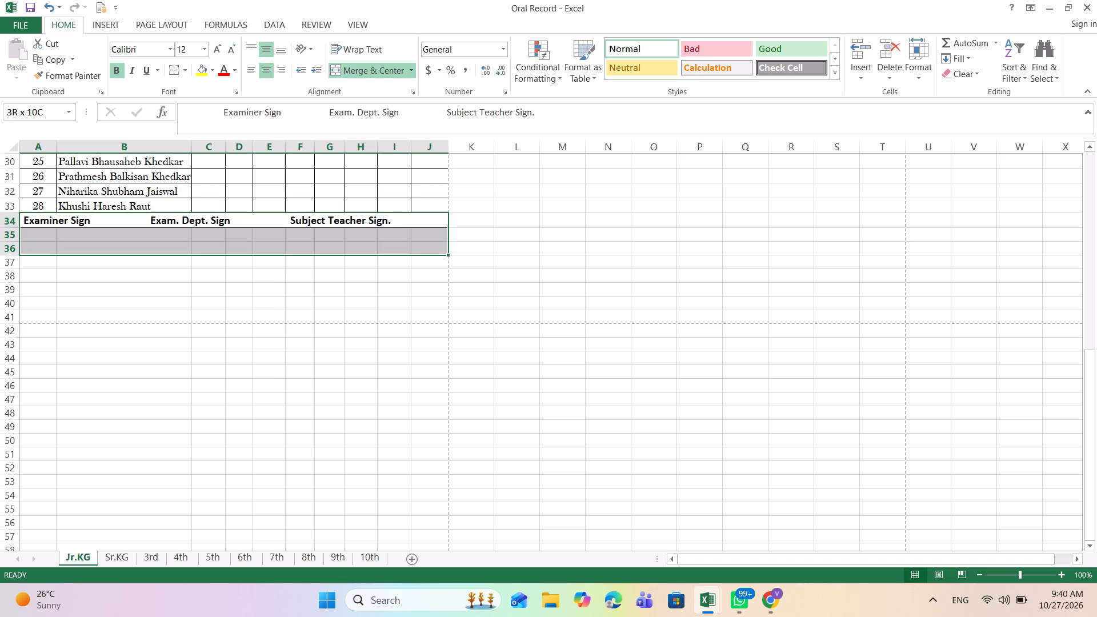
{"action": "left_click_drag", "start_coordinate": [67, 243], "coordinate": [68, 243]}
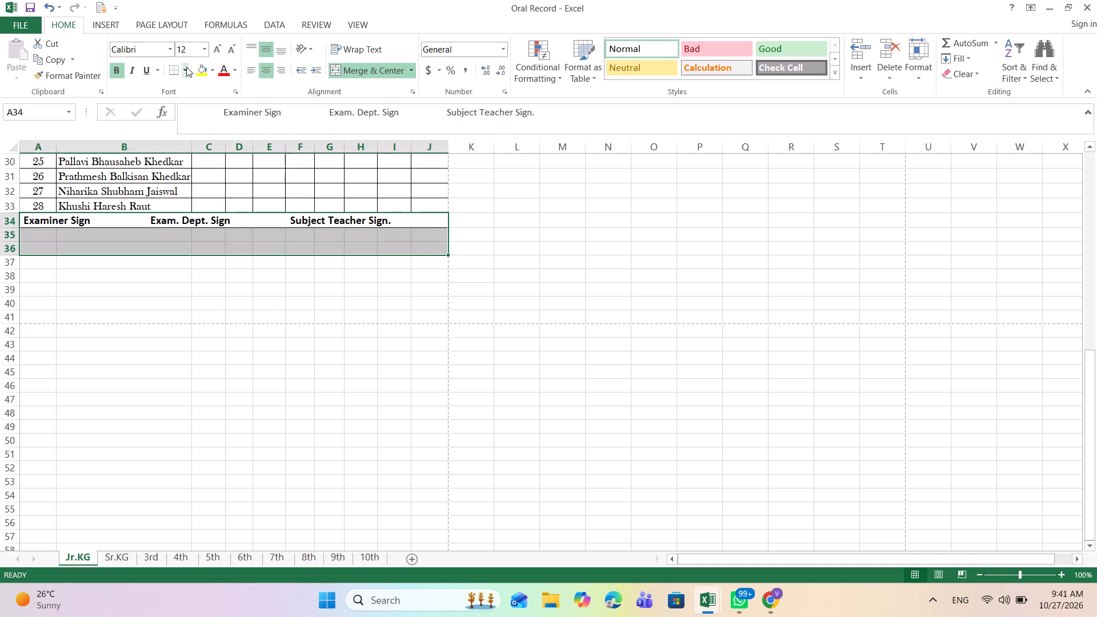
{"action": "left_click", "coordinate": [185, 67]}
{"action": "left_click", "coordinate": [209, 171]}
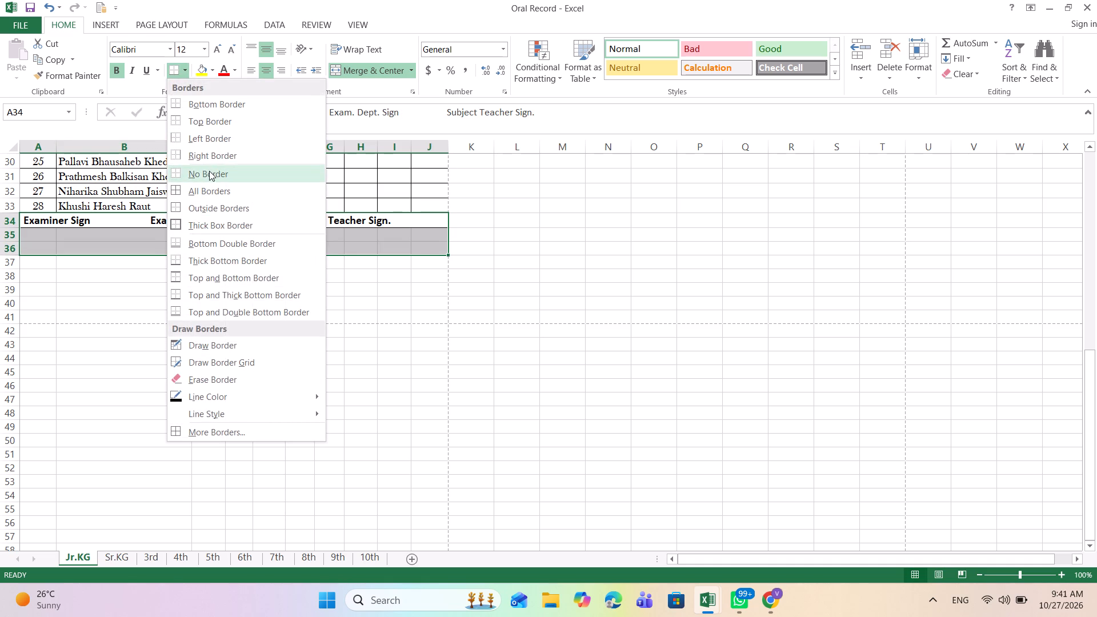
{"action": "left_click", "coordinate": [210, 357]}
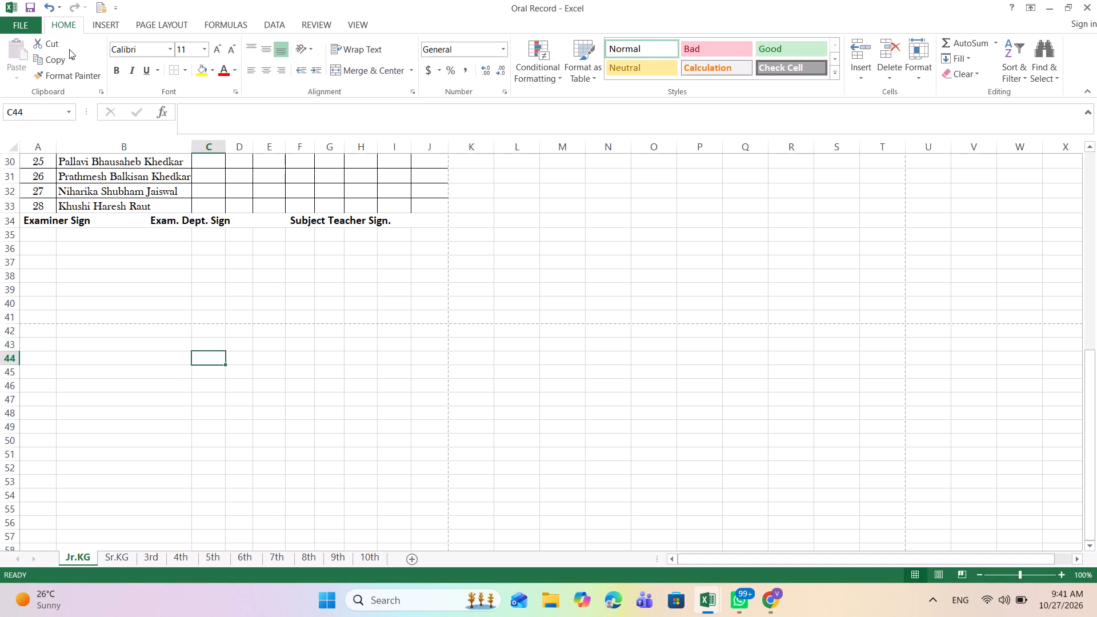
{"action": "key", "text": "ctrl+s"}
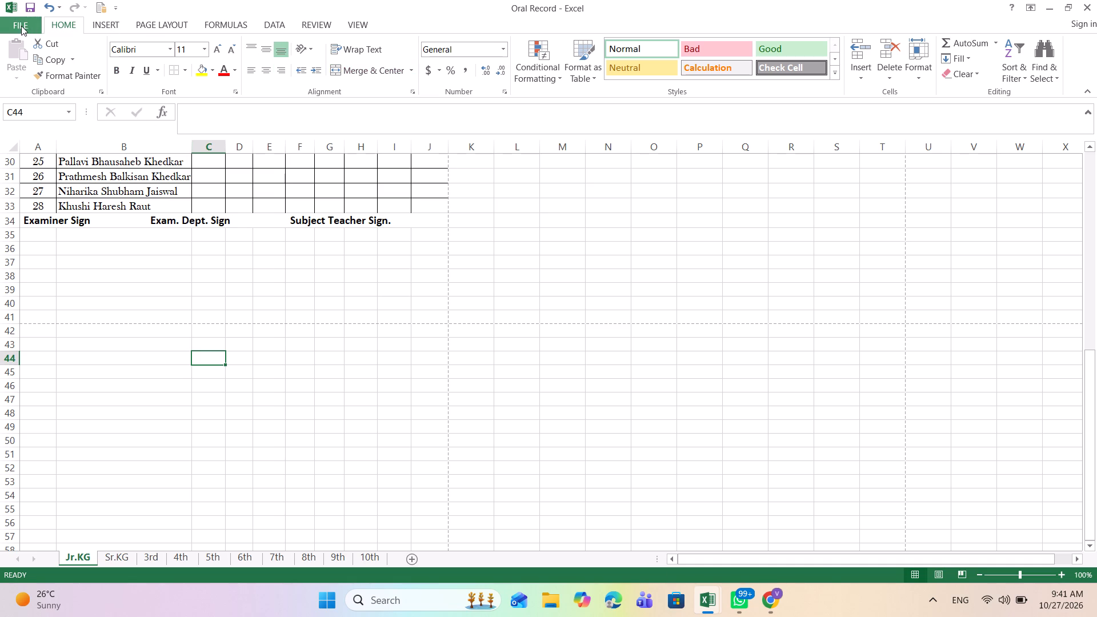
Save the Jr.KG sheet as a PDF named "Oral Record" inside the Oral Record folder on the Desktop.
{"action": "left_click", "coordinate": [21, 26]}
{"action": "left_click", "coordinate": [49, 149]}
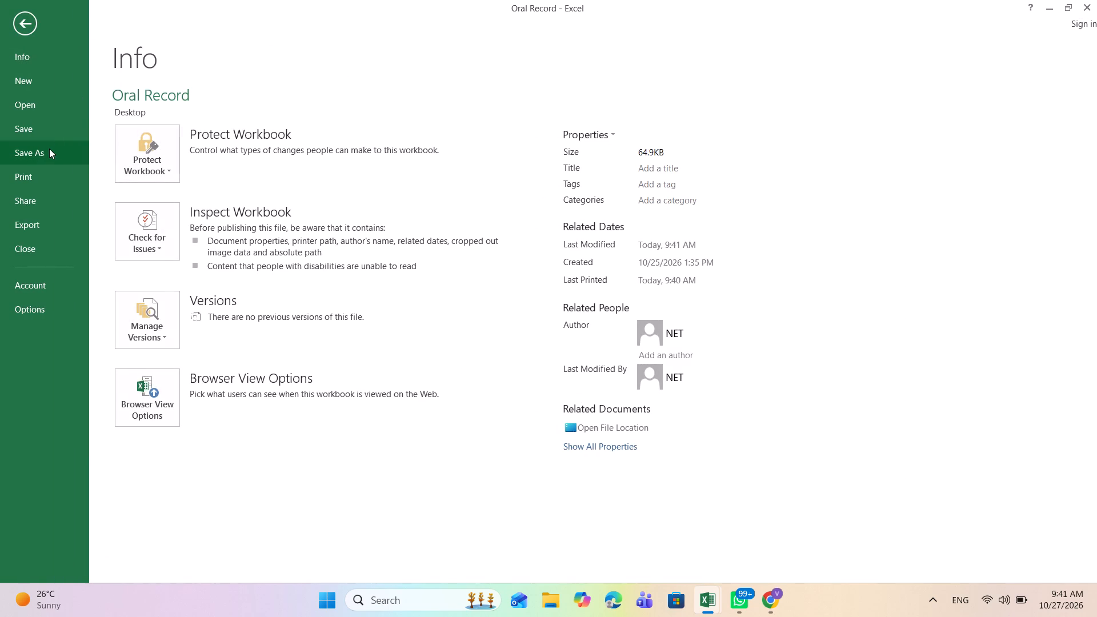
{"action": "left_click", "coordinate": [387, 150]}
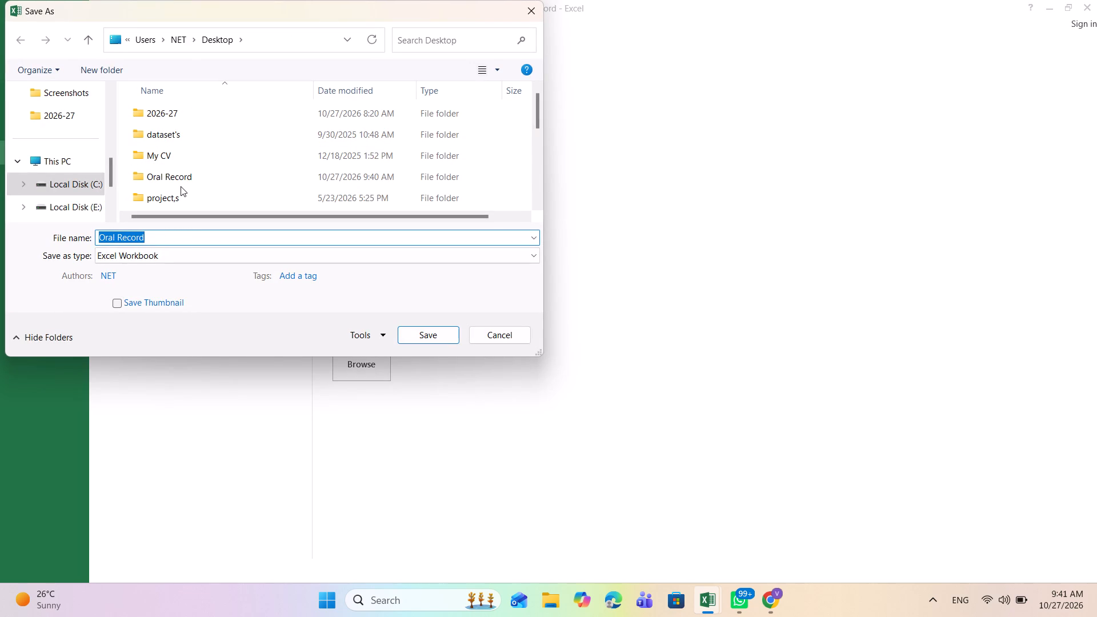
{"action": "double_click", "coordinate": [184, 177]}
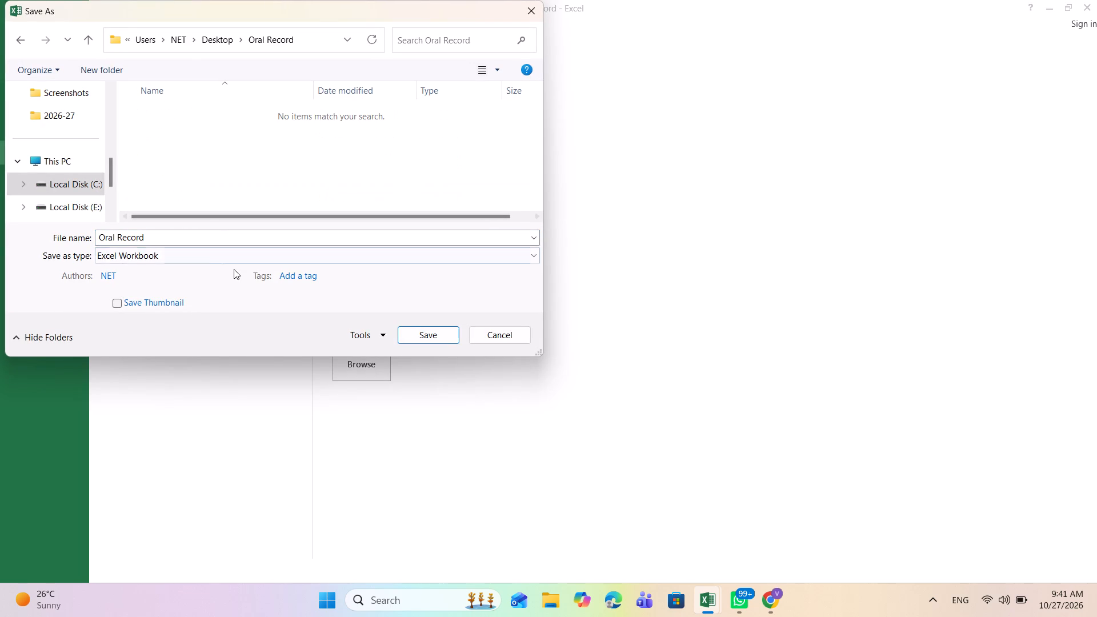
{"action": "left_click", "coordinate": [193, 255]}
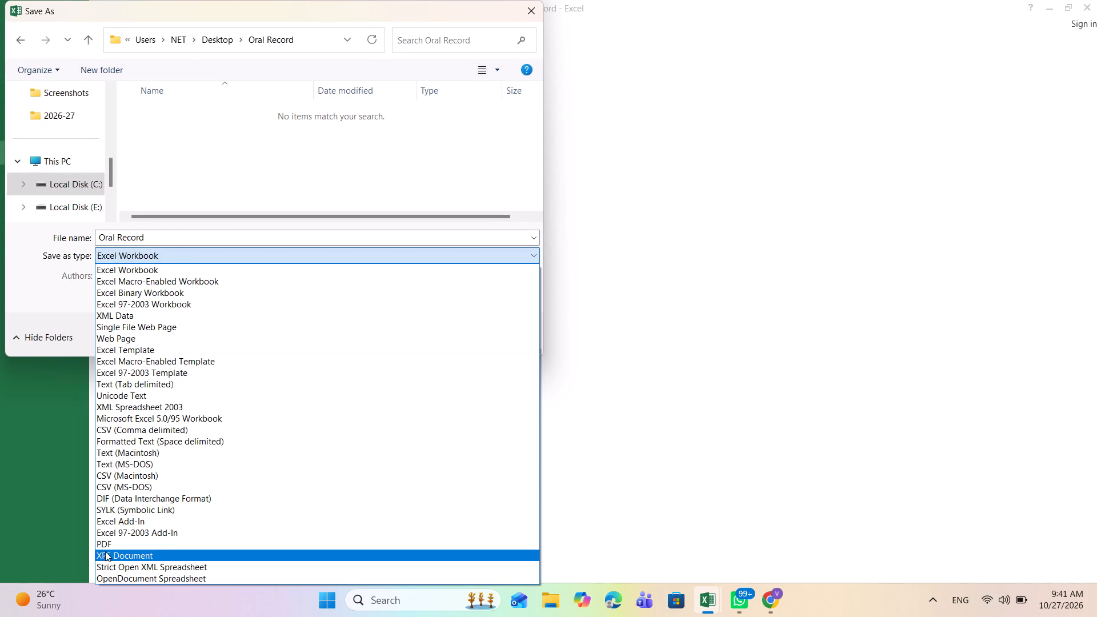
{"action": "left_click", "coordinate": [110, 544]}
{"action": "left_click", "coordinate": [435, 389]}
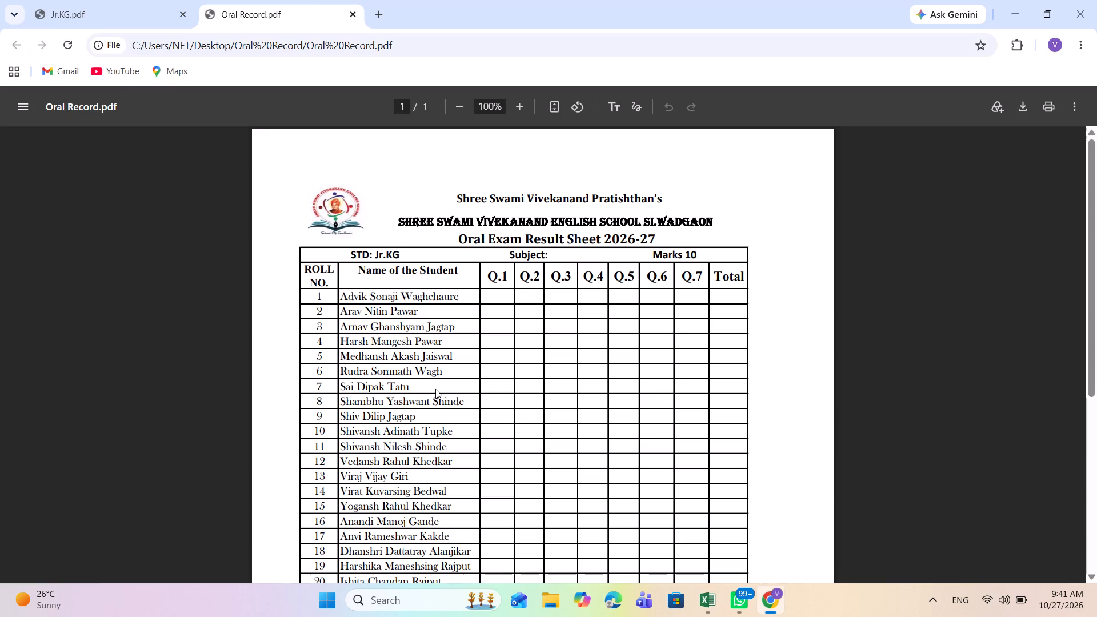
Check the bottom of the table and the signature row in the exported PDF, and switch back to the Oral Record workbook in Excel.
{"action": "scroll", "coordinate": [506, 425], "scroll_direction": "down", "scroll_amount": 4}
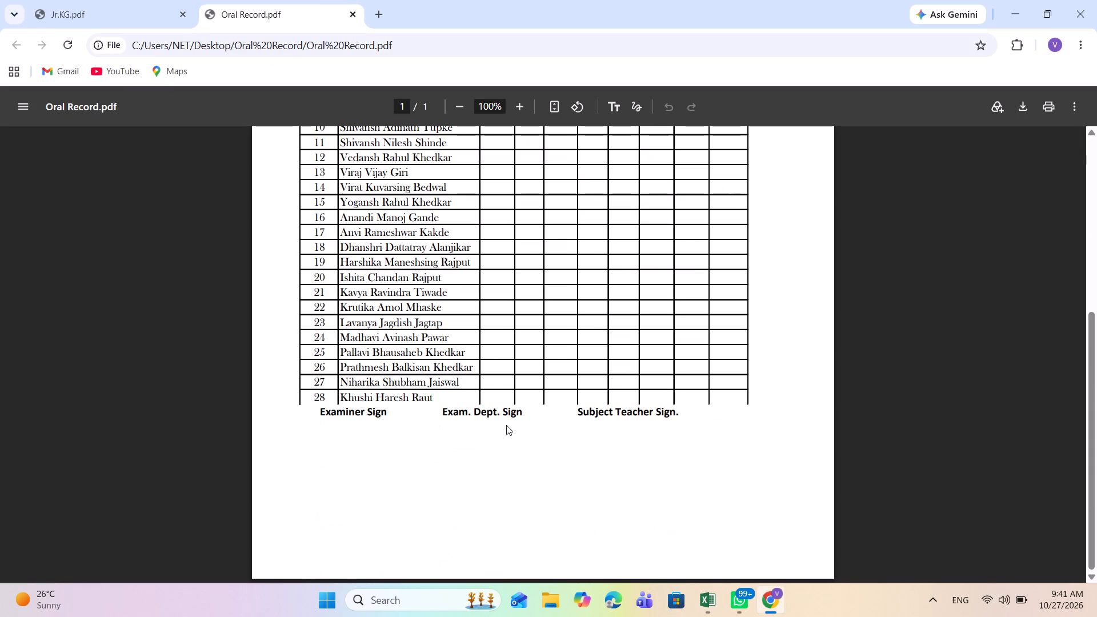
{"action": "left_click", "coordinate": [713, 607]}
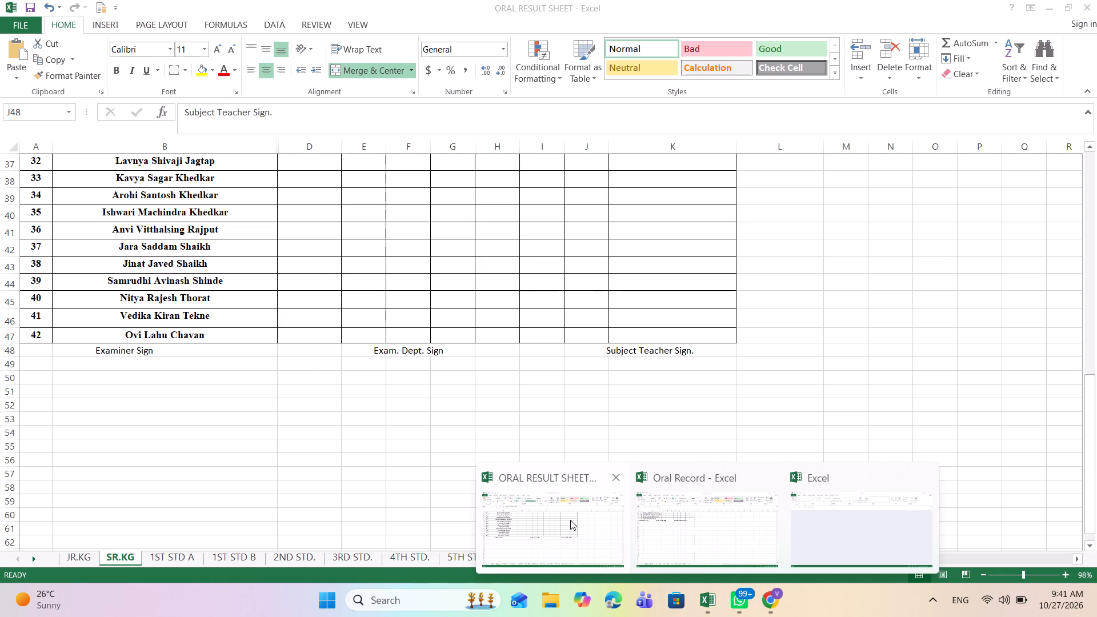
{"action": "left_click", "coordinate": [694, 518]}
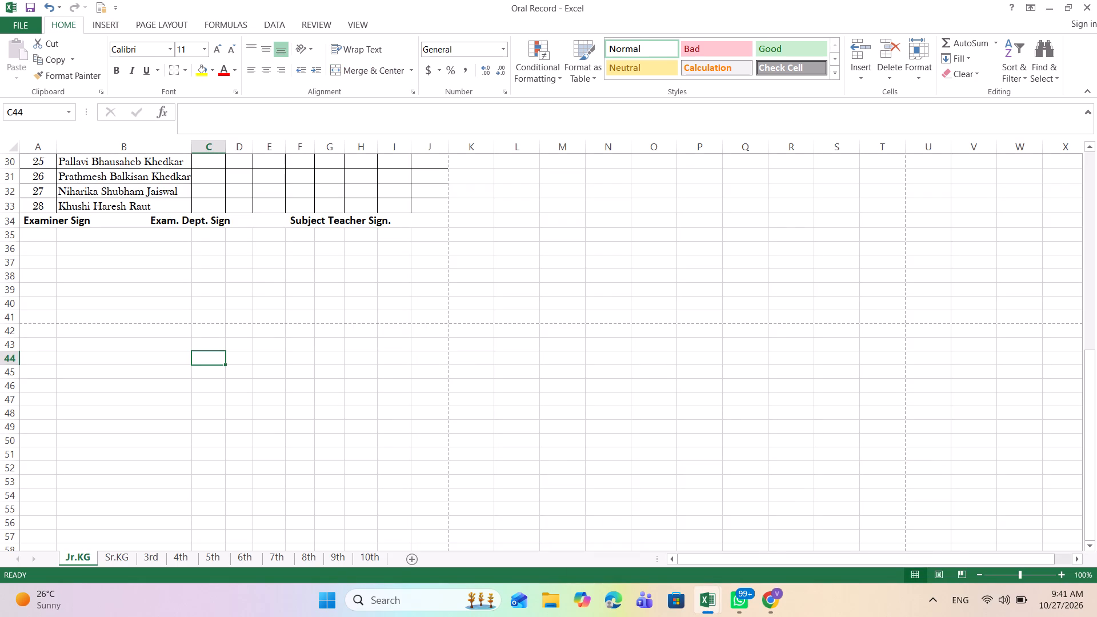
Apply all borders to the last two student rows, A32:J33, on the Jr.KG sheet.
{"action": "left_click_drag", "start_coordinate": [200, 192], "coordinate": [201, 199]}
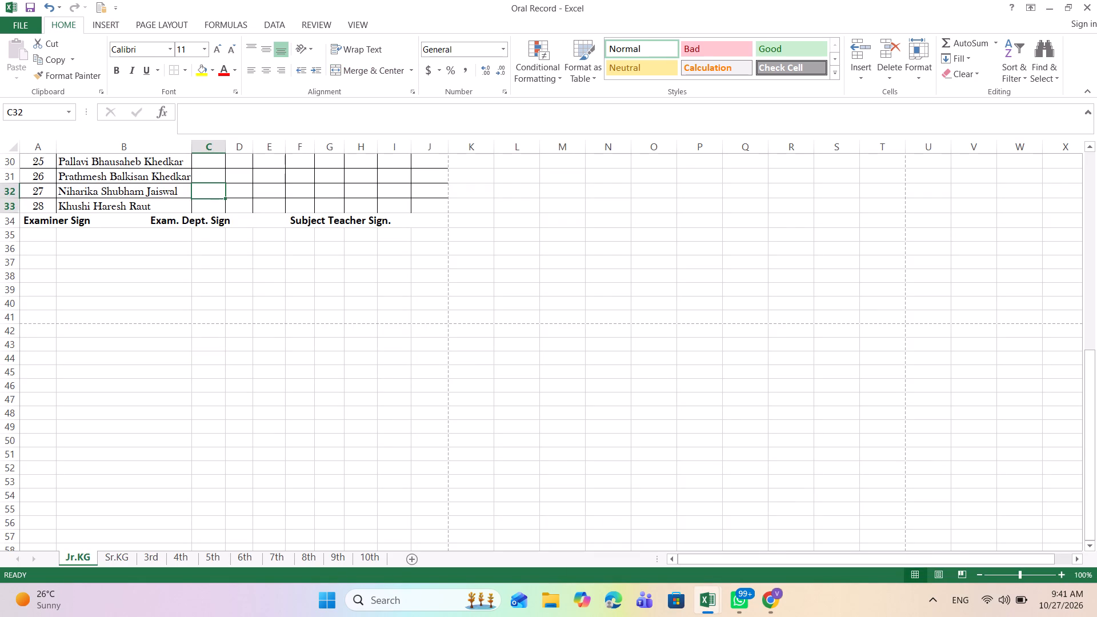
{"action": "left_click_drag", "start_coordinate": [201, 199], "coordinate": [201, 201]}
{"action": "left_click_drag", "start_coordinate": [36, 187], "coordinate": [142, 183]}
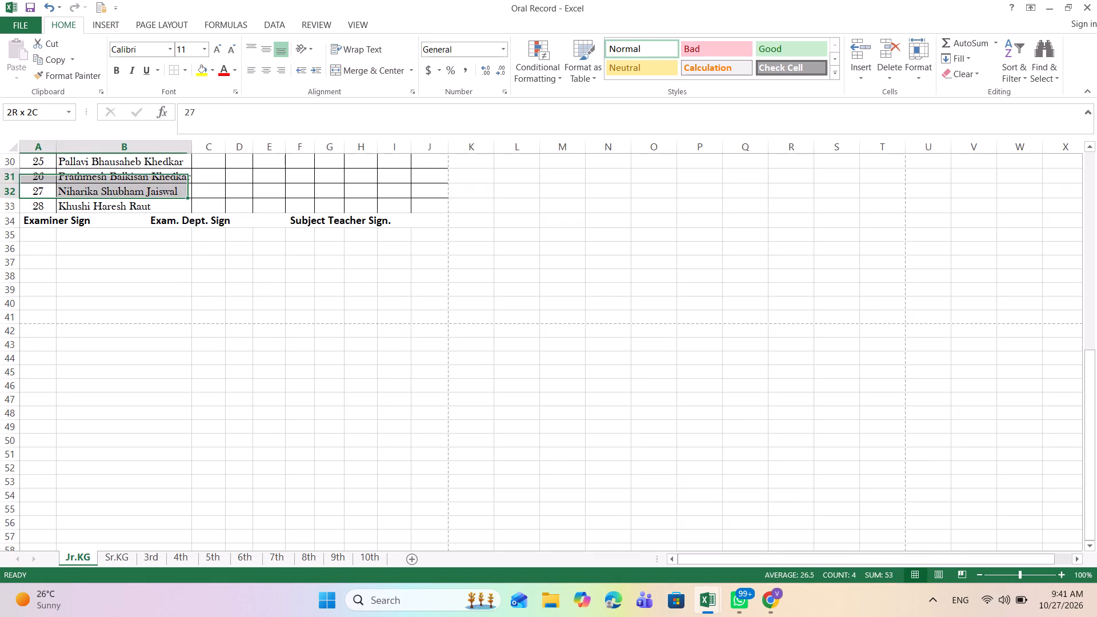
{"action": "left_click_drag", "start_coordinate": [142, 183], "coordinate": [370, 211]}
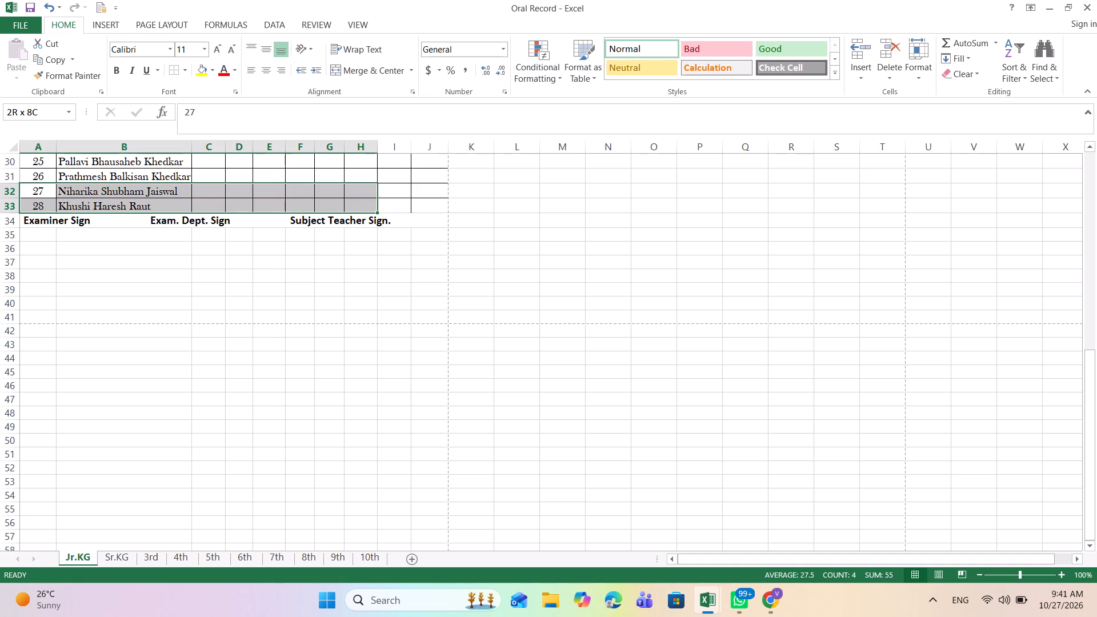
{"action": "left_click_drag", "start_coordinate": [370, 211], "coordinate": [421, 203]}
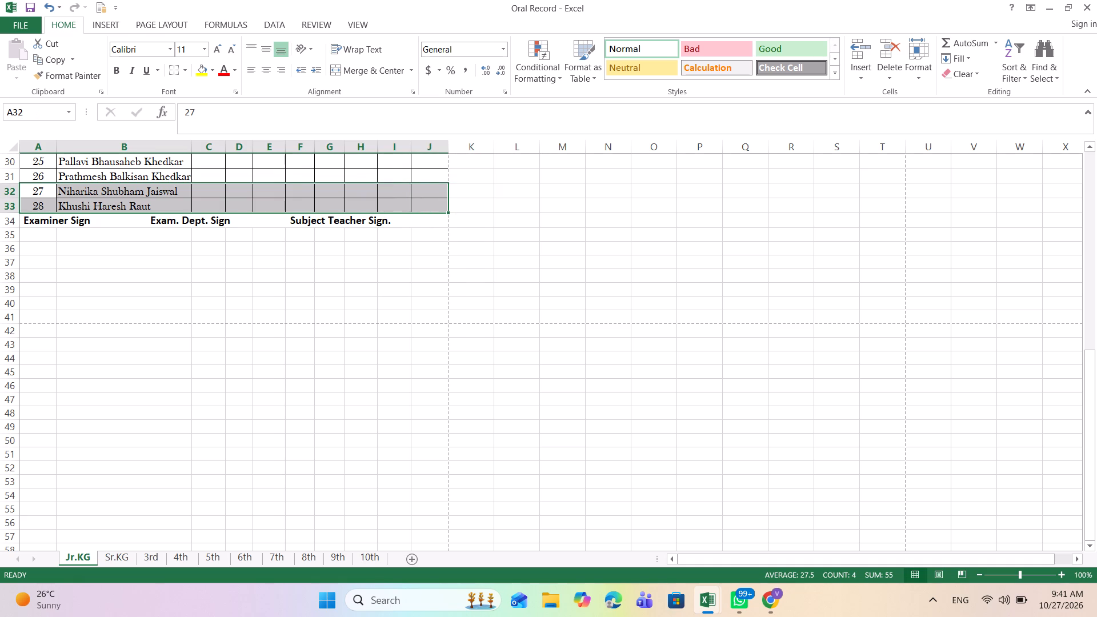
{"action": "left_click", "coordinate": [182, 65]}
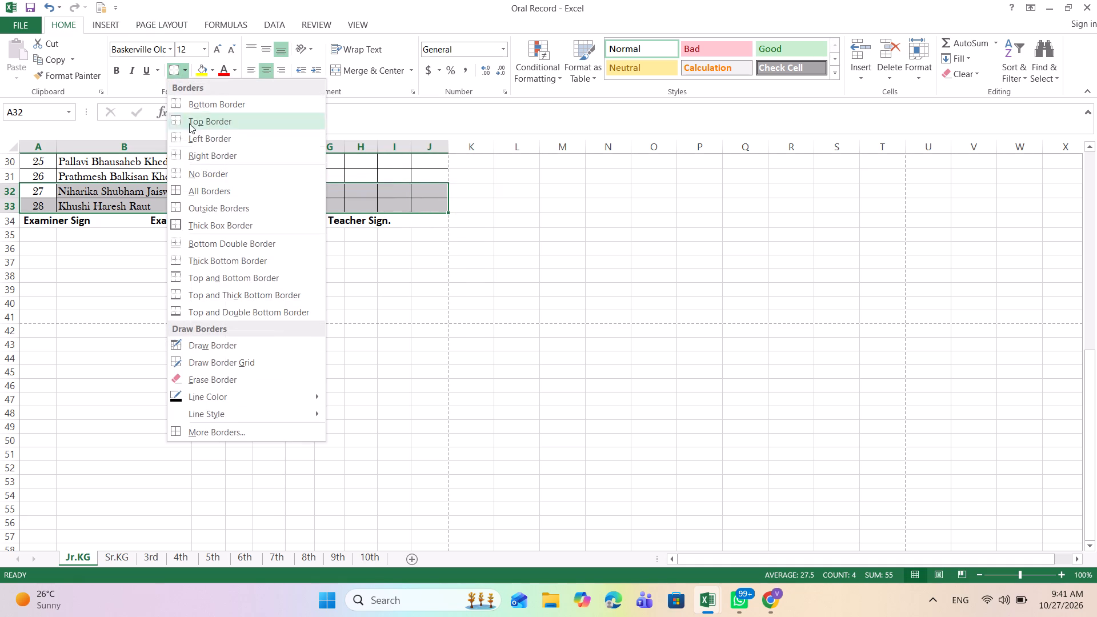
{"action": "left_click", "coordinate": [212, 187]}
{"action": "left_click", "coordinate": [193, 360]}
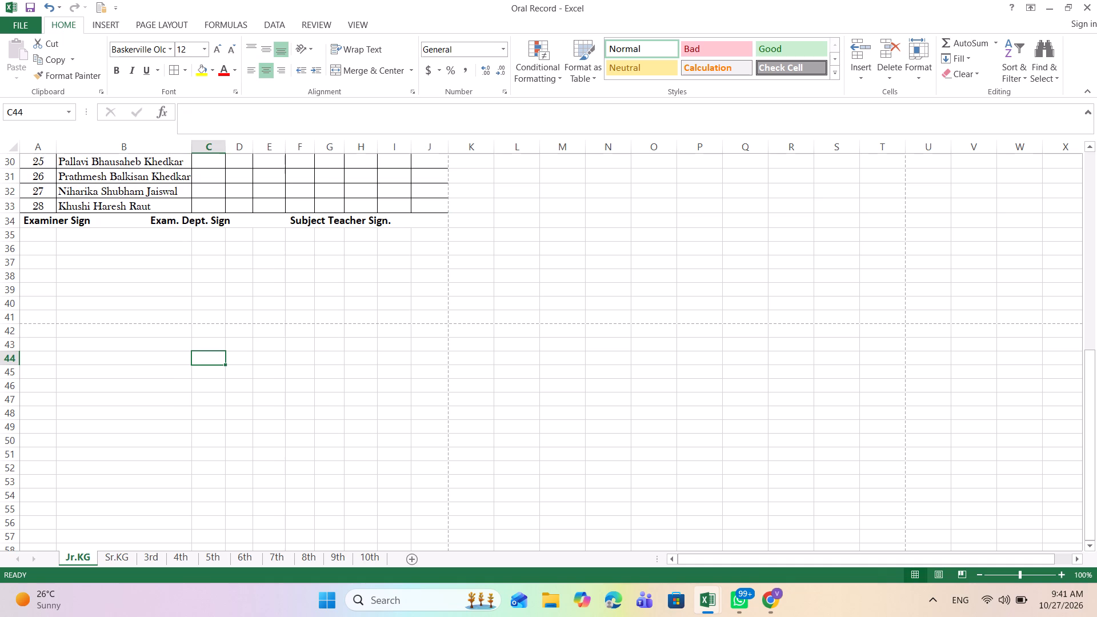
Save the Jr.KG sheet as a PDF named "JR.KG" in the Desktop's Oral Record folder, replacing the existing file.
{"action": "left_click", "coordinate": [25, 26]}
{"action": "left_click", "coordinate": [46, 155]}
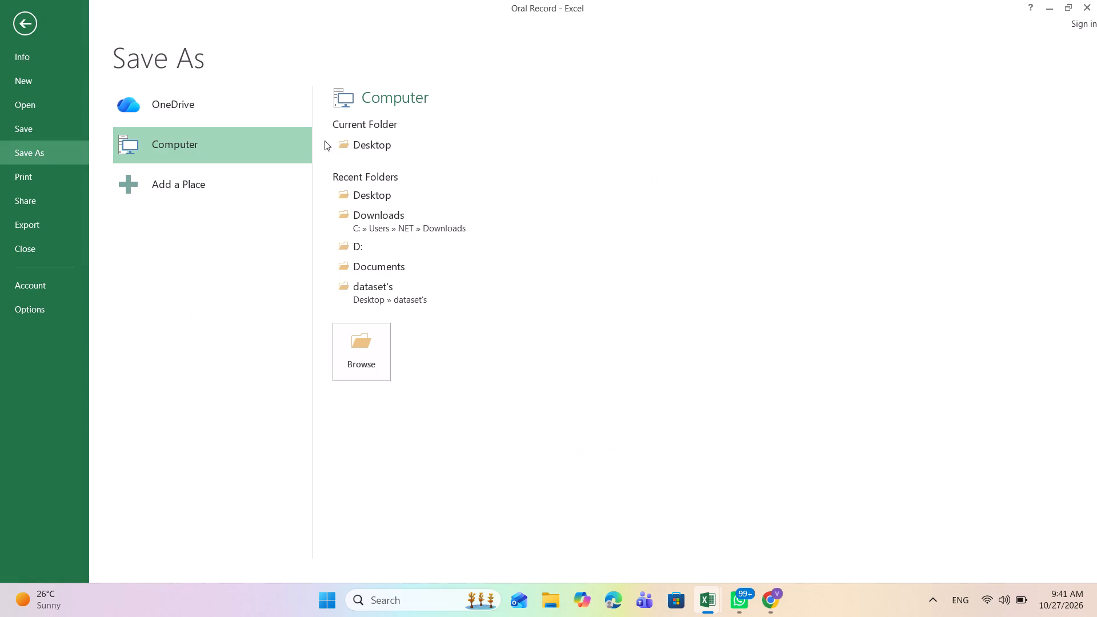
{"action": "double_click", "coordinate": [372, 141]}
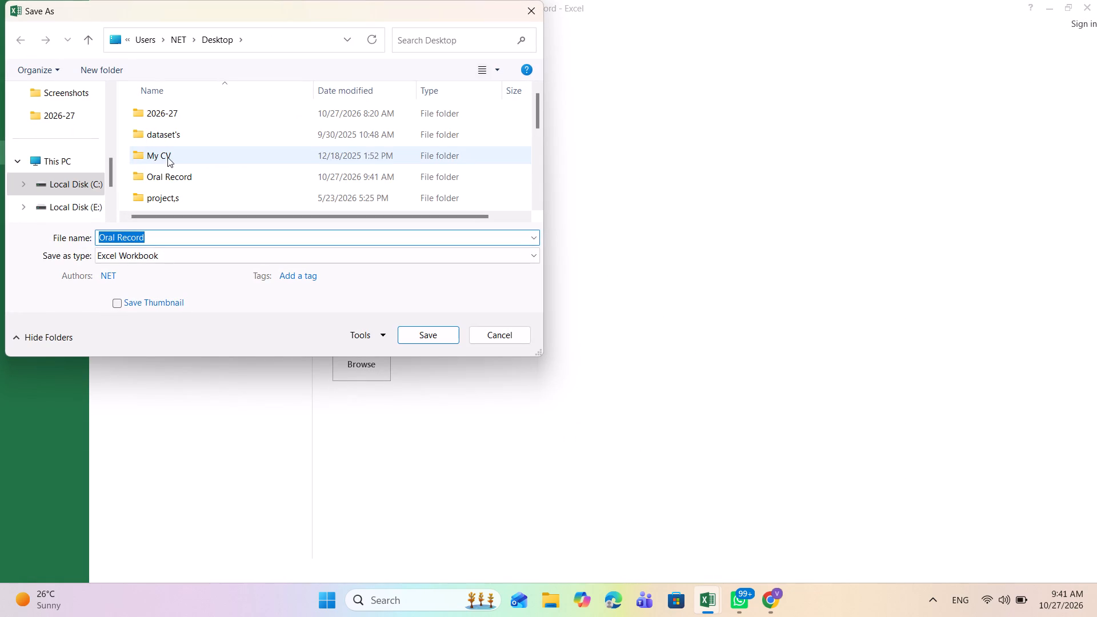
{"action": "double_click", "coordinate": [183, 174]}
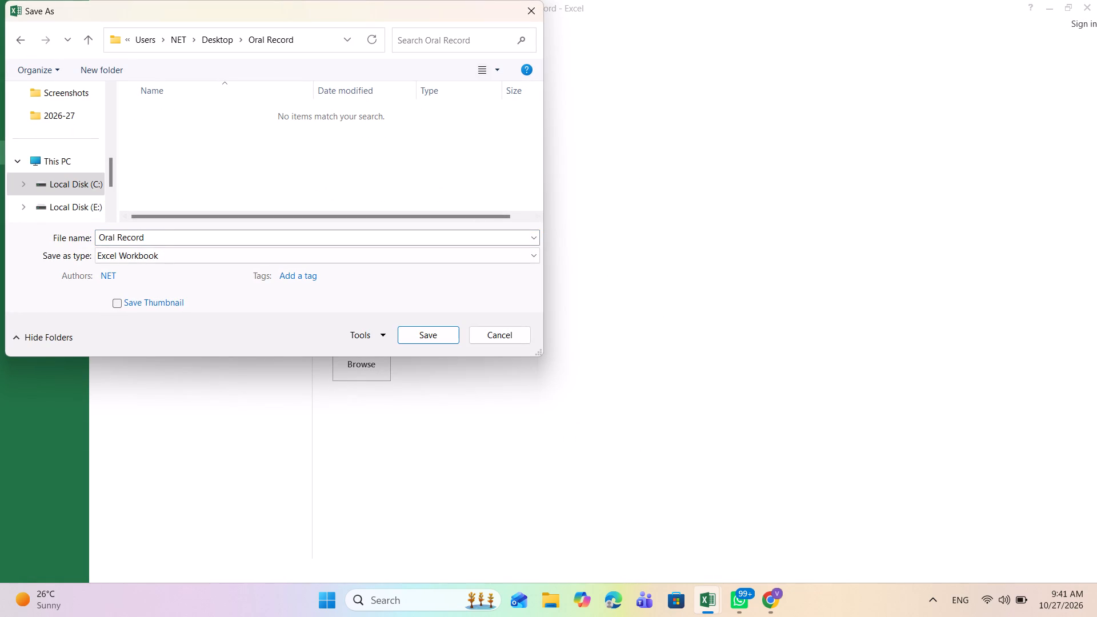
{"action": "left_click", "coordinate": [149, 241]}
{"action": "key", "text": "BackSpace"}
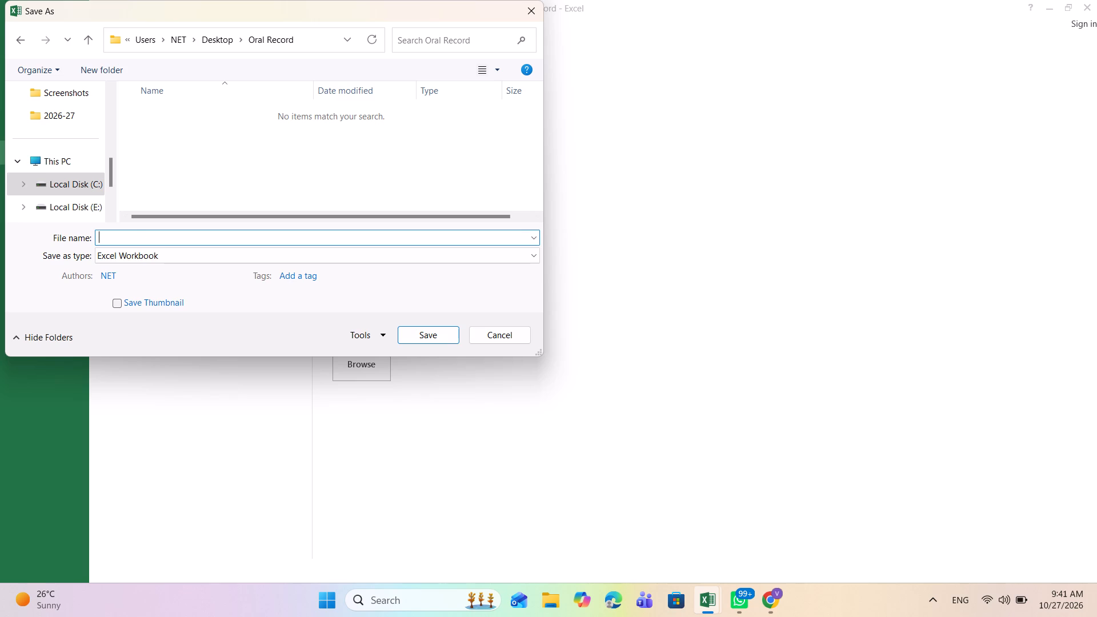
{"action": "type", "text": "JR"}
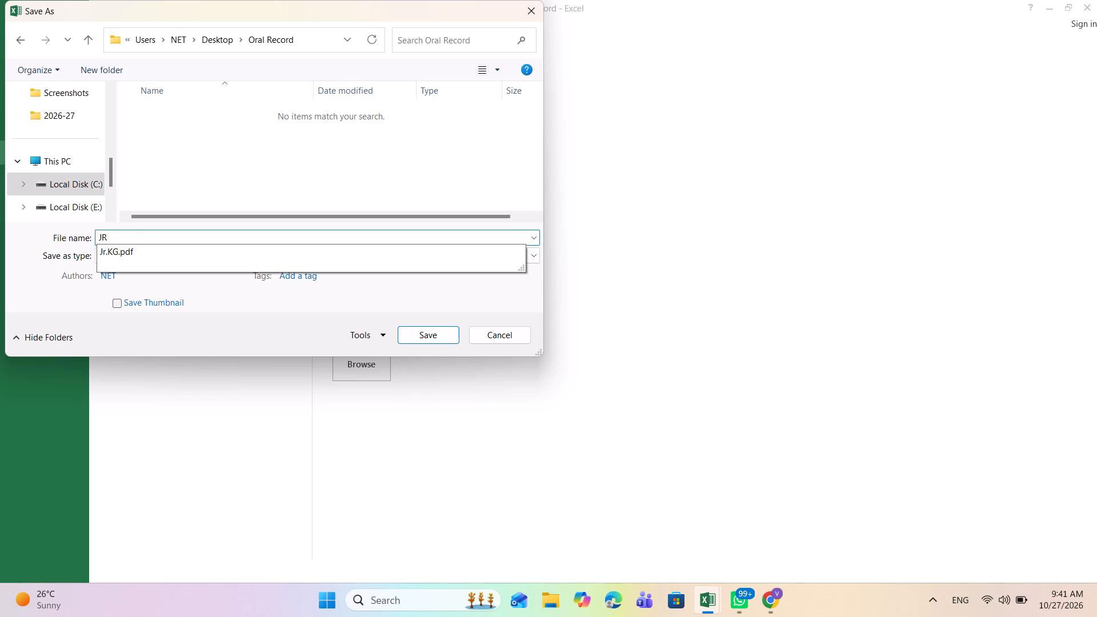
{"action": "key", "text": "period"}
{"action": "key", "text": "shift+k"}
{"action": "key", "text": "shift+g"}
{"action": "left_click", "coordinate": [261, 292]}
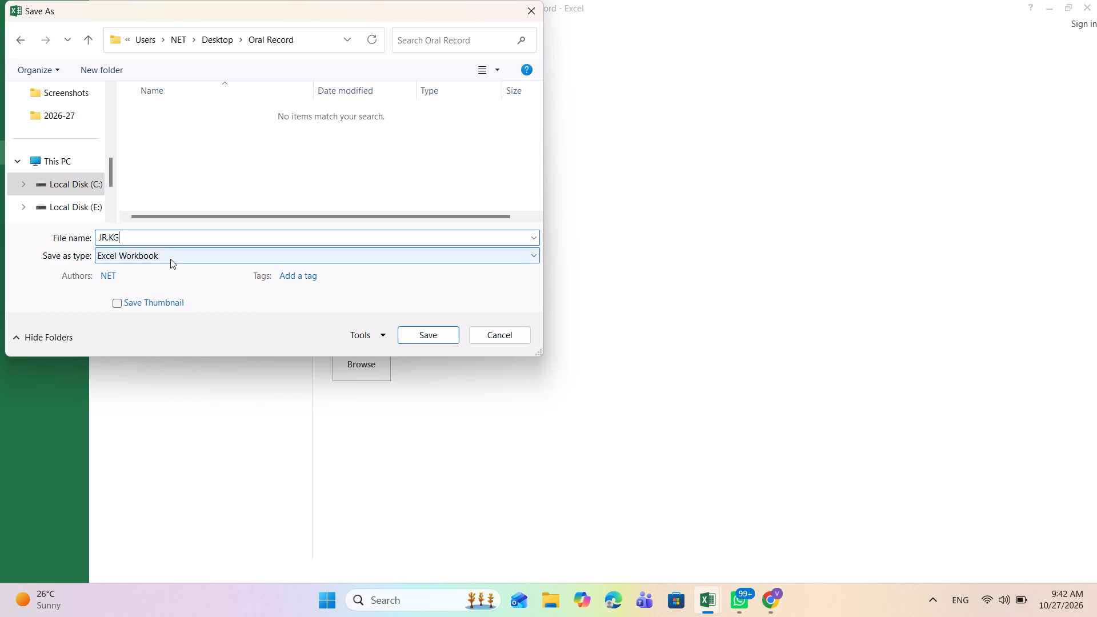
{"action": "left_click", "coordinate": [170, 257]}
{"action": "left_click", "coordinate": [127, 543]}
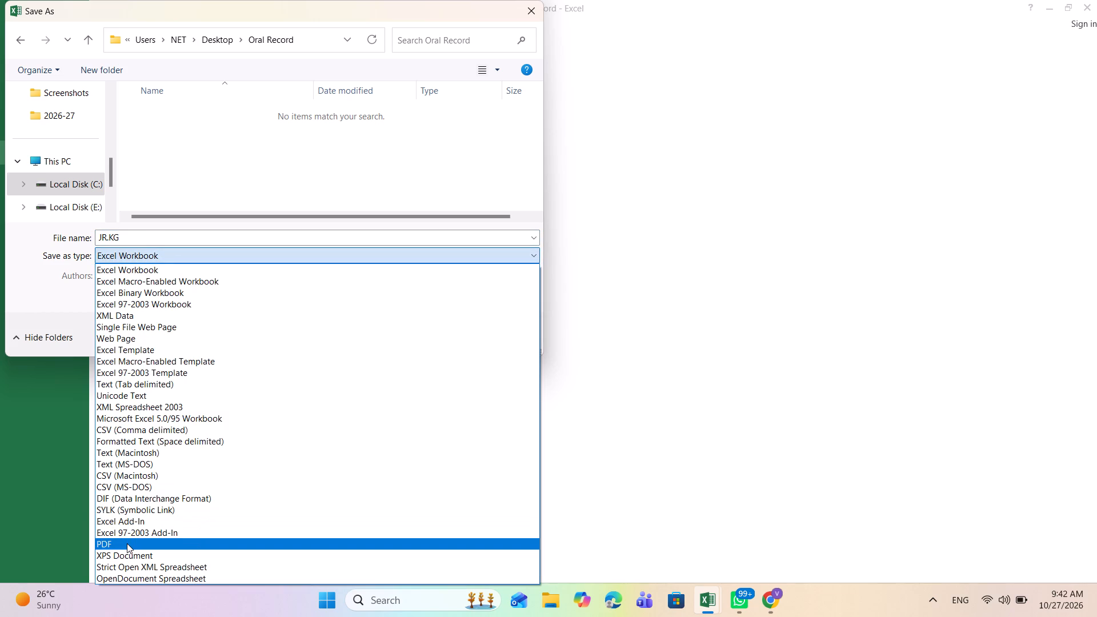
{"action": "left_click", "coordinate": [423, 391]}
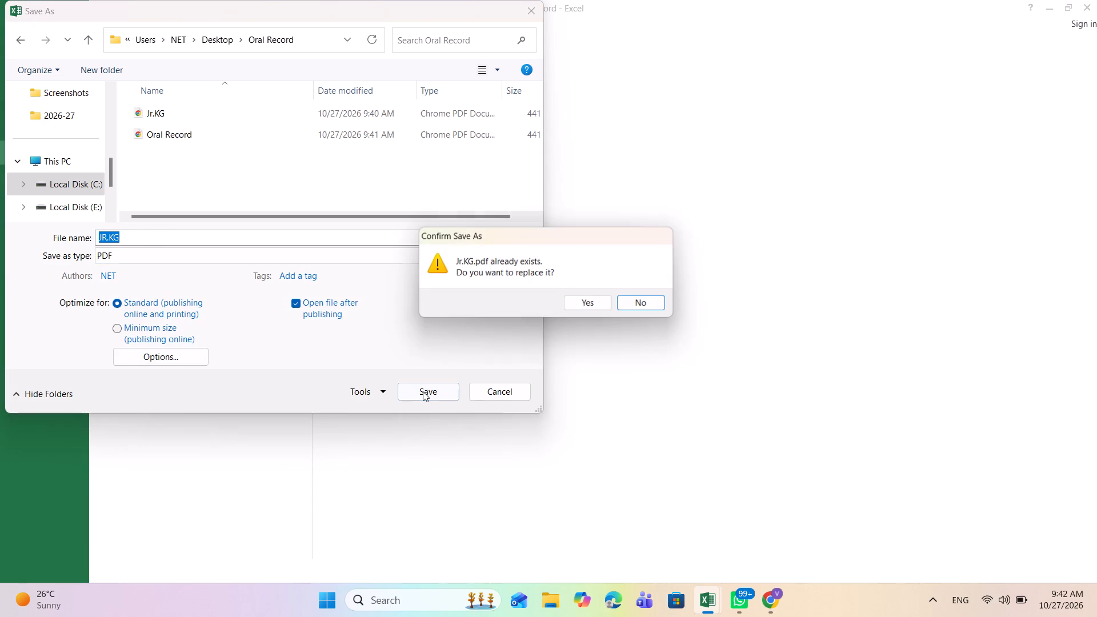
{"action": "left_click", "coordinate": [595, 295]}
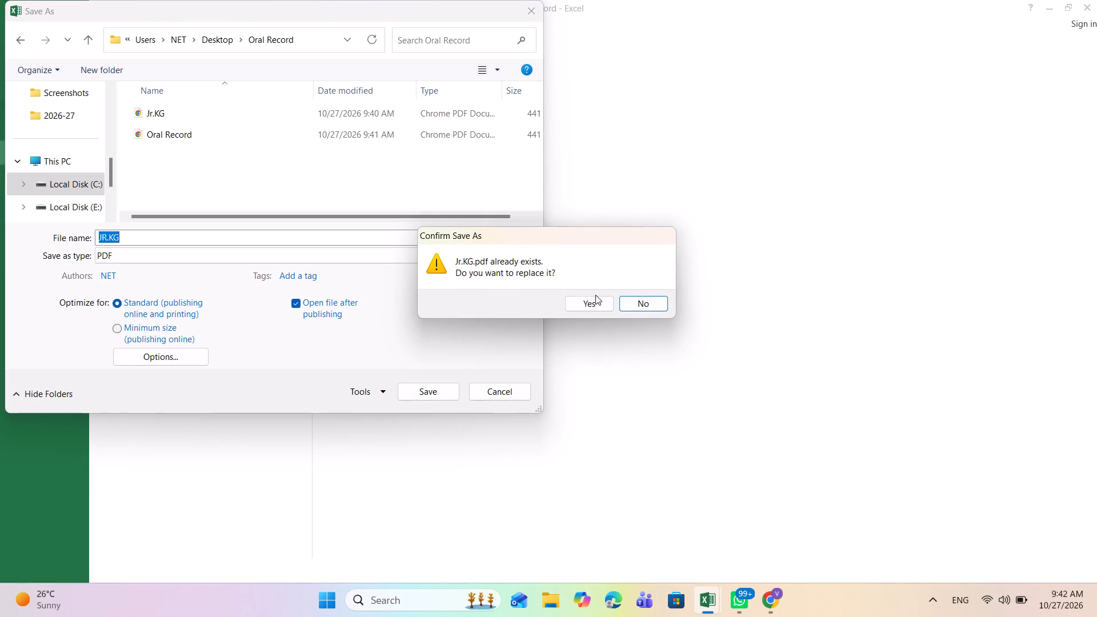
{"action": "left_click", "coordinate": [592, 305]}
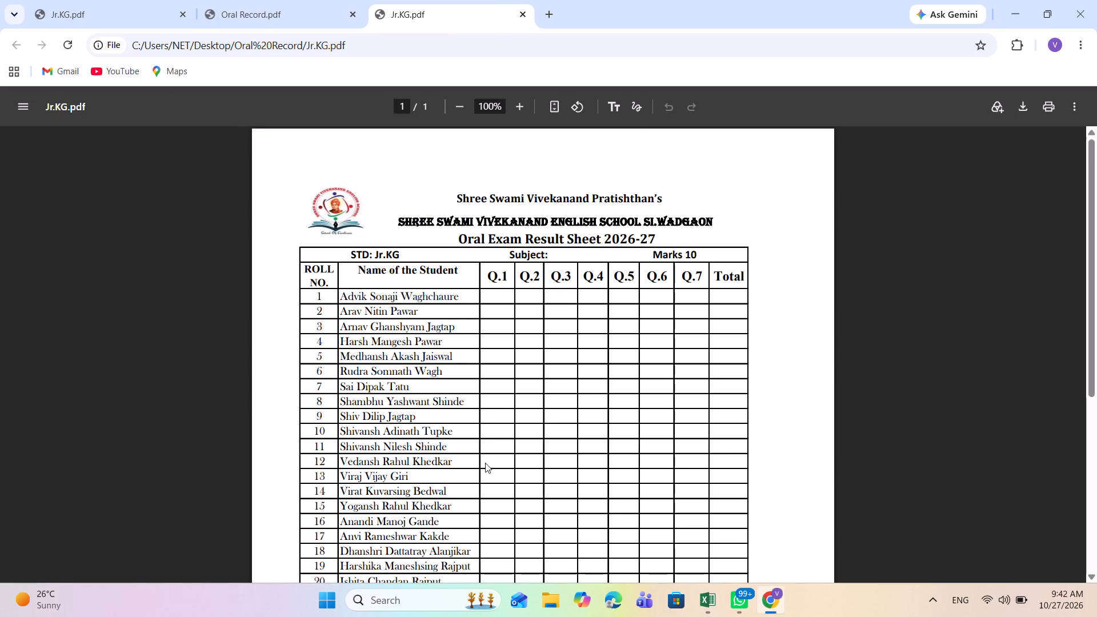
Review the table borders and signature row in the newly exported Jr.KG PDF.
{"action": "scroll", "coordinate": [485, 463], "scroll_direction": "down", "scroll_amount": 4}
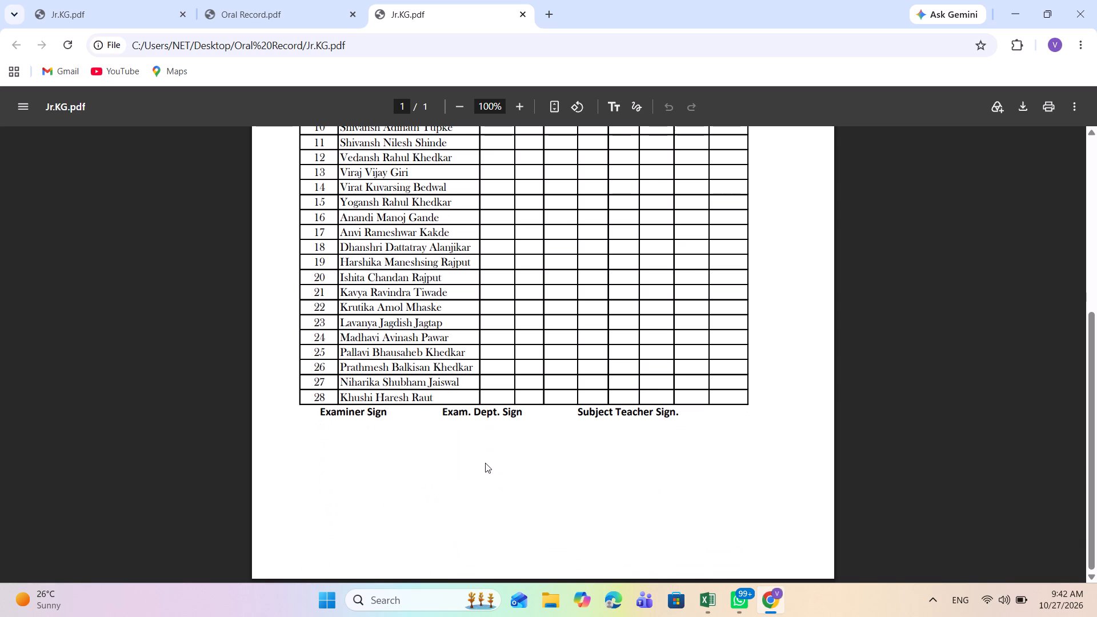
{"action": "scroll", "coordinate": [485, 463], "scroll_direction": "up", "scroll_amount": 4}
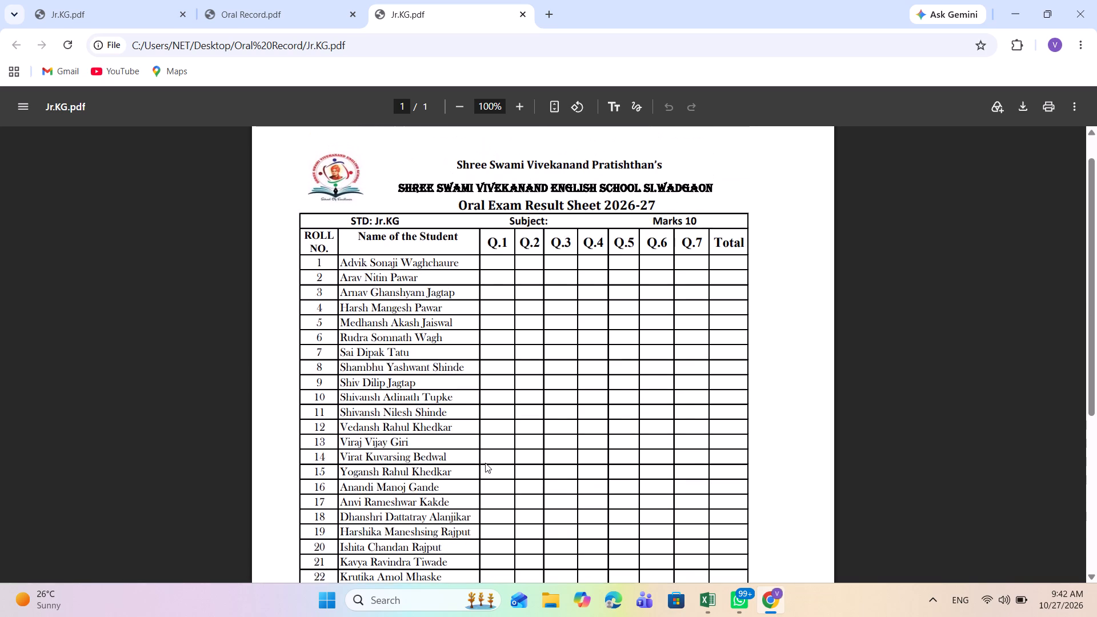
{"action": "scroll", "coordinate": [485, 463], "scroll_direction": "right", "scroll_amount": 1}
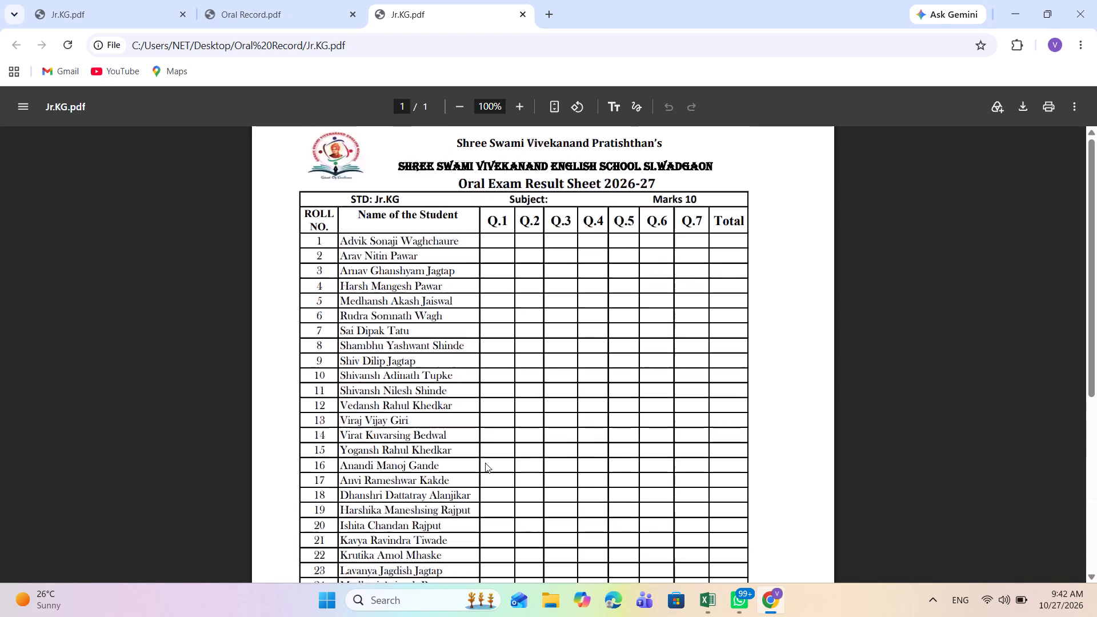
Review the table and signature row in the Jr.KG and Oral Record PDFs, opening both from the Desktop's Oral Record folder in File Explorer.
{"action": "scroll", "coordinate": [485, 463], "scroll_direction": "right", "scroll_amount": 1}
{"action": "scroll", "coordinate": [485, 463], "scroll_direction": "up", "scroll_amount": 1}
{"action": "scroll", "coordinate": [485, 463], "scroll_direction": "down", "scroll_amount": 4}
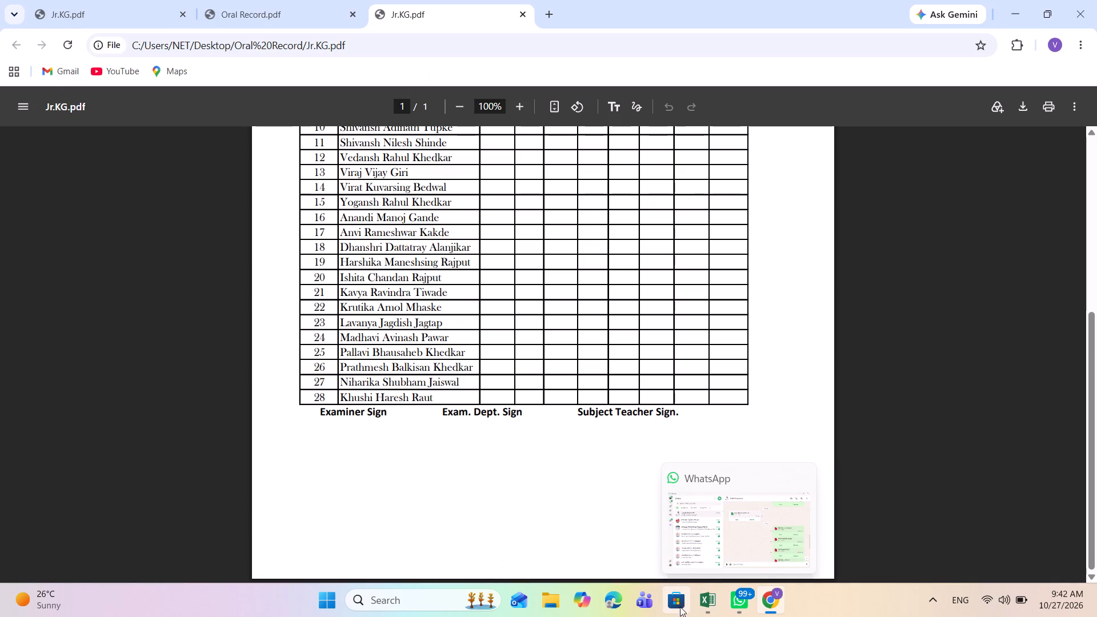
{"action": "left_click", "coordinate": [545, 602]}
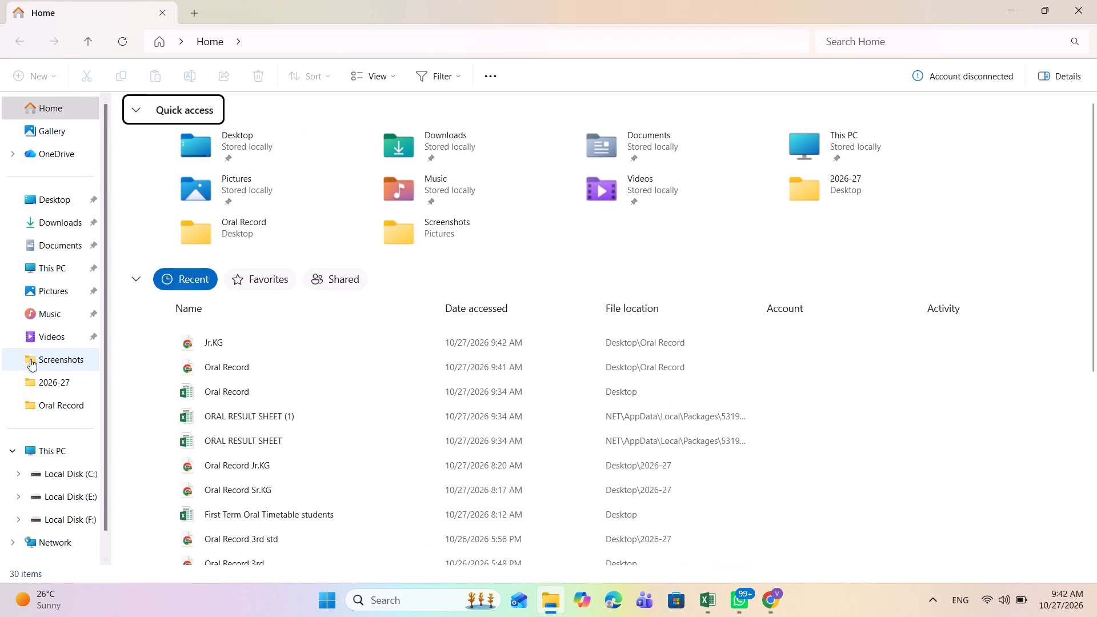
{"action": "double_click", "coordinate": [62, 405]}
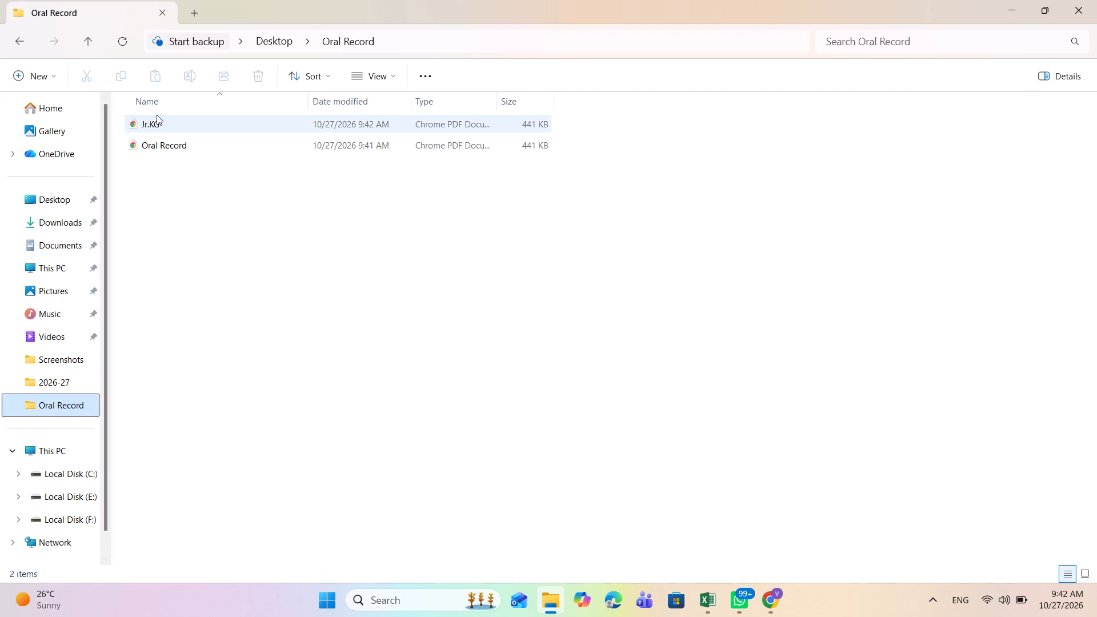
{"action": "double_click", "coordinate": [163, 146]}
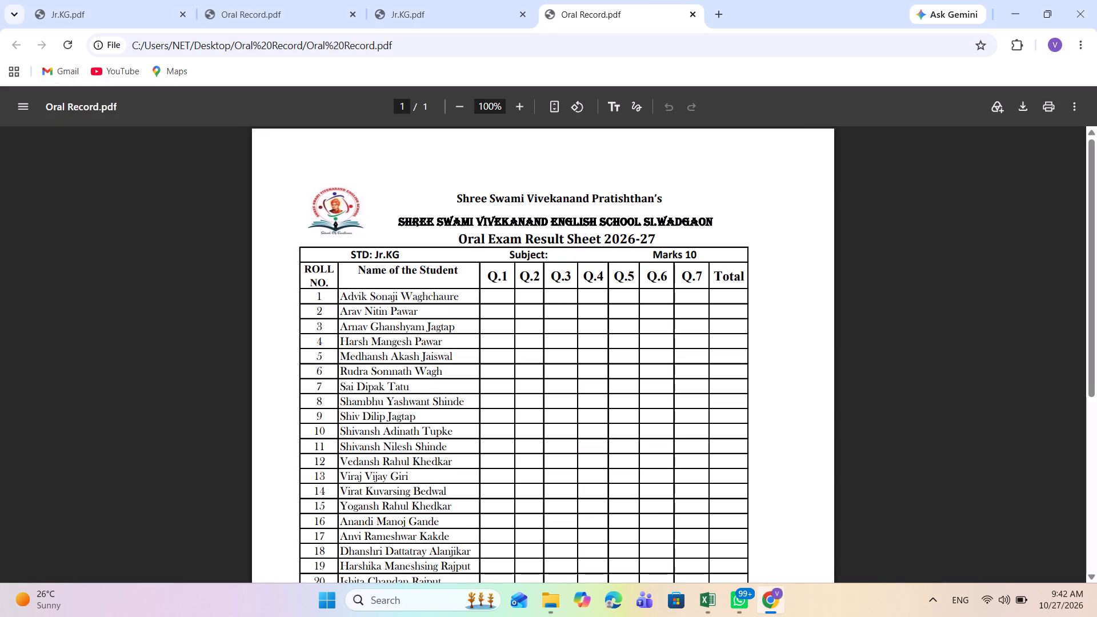
{"action": "scroll", "coordinate": [439, 318], "scroll_direction": "down", "scroll_amount": 4}
{"action": "scroll", "coordinate": [439, 318], "scroll_direction": "up", "scroll_amount": 6}
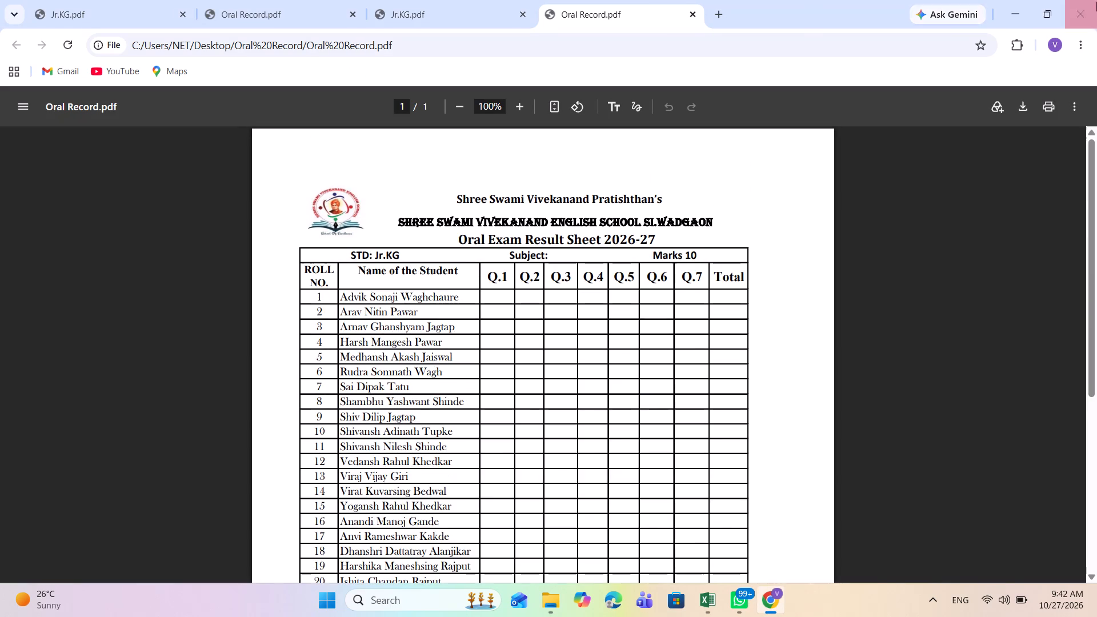
{"action": "left_click", "coordinate": [692, 10]}
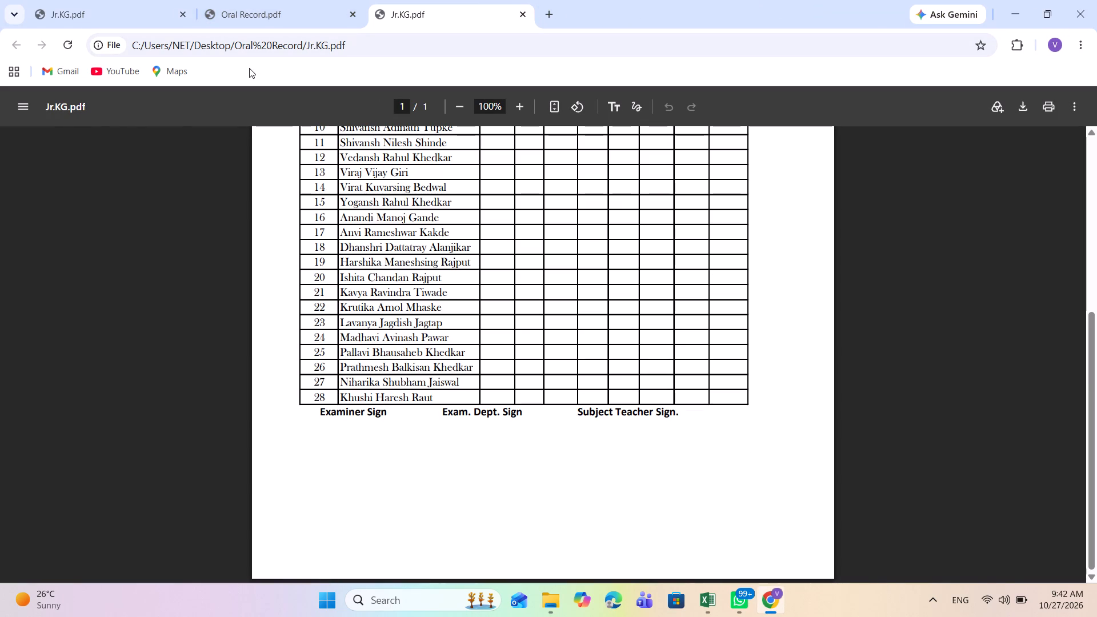
{"action": "left_click", "coordinate": [548, 596]}
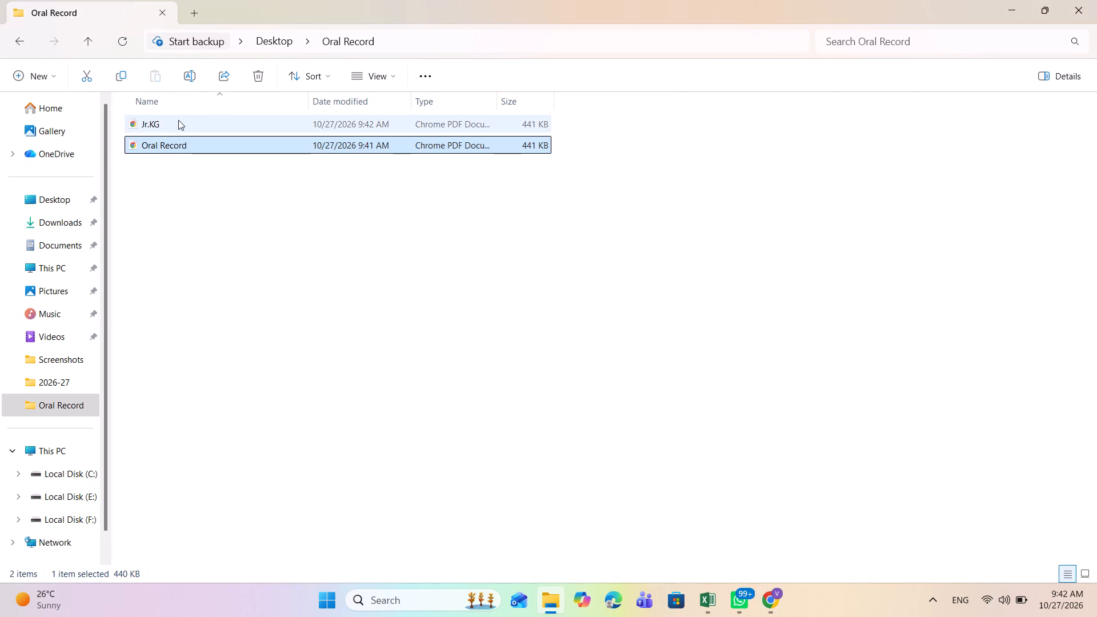
{"action": "double_click", "coordinate": [178, 120]}
{"action": "scroll", "coordinate": [421, 355], "scroll_direction": "down", "scroll_amount": 1}
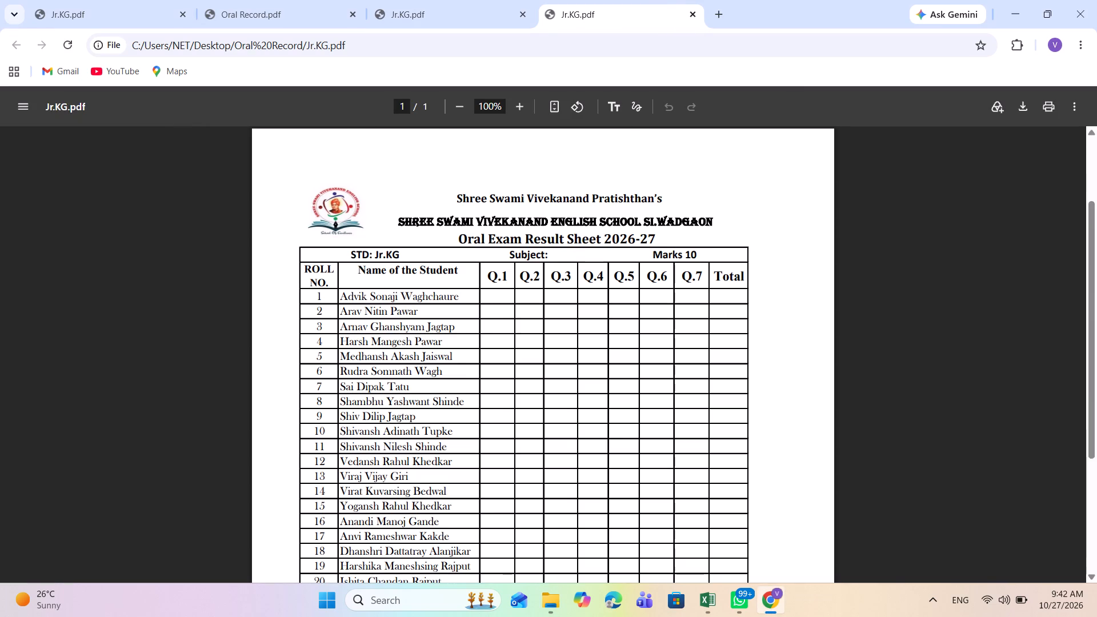
{"action": "scroll", "coordinate": [421, 355], "scroll_direction": "down", "scroll_amount": 3}
{"action": "scroll", "coordinate": [421, 355], "scroll_direction": "up", "scroll_amount": 5}
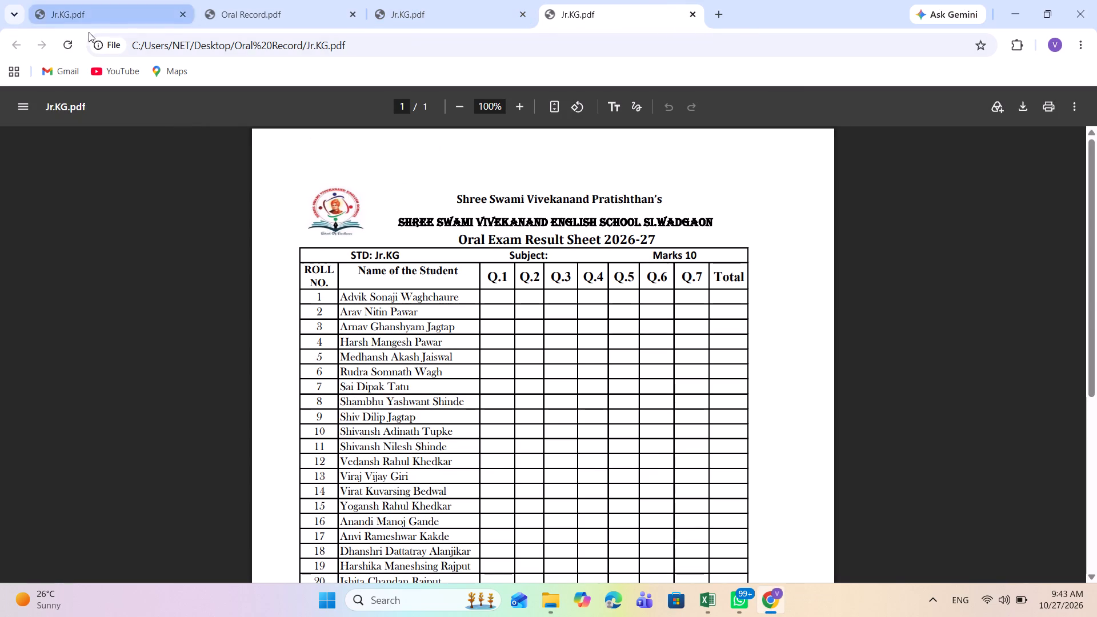
Delete the Oral Record PDF from the Oral Record folder, and check the remaining Jr.KG PDF.
{"action": "left_click", "coordinate": [550, 605]}
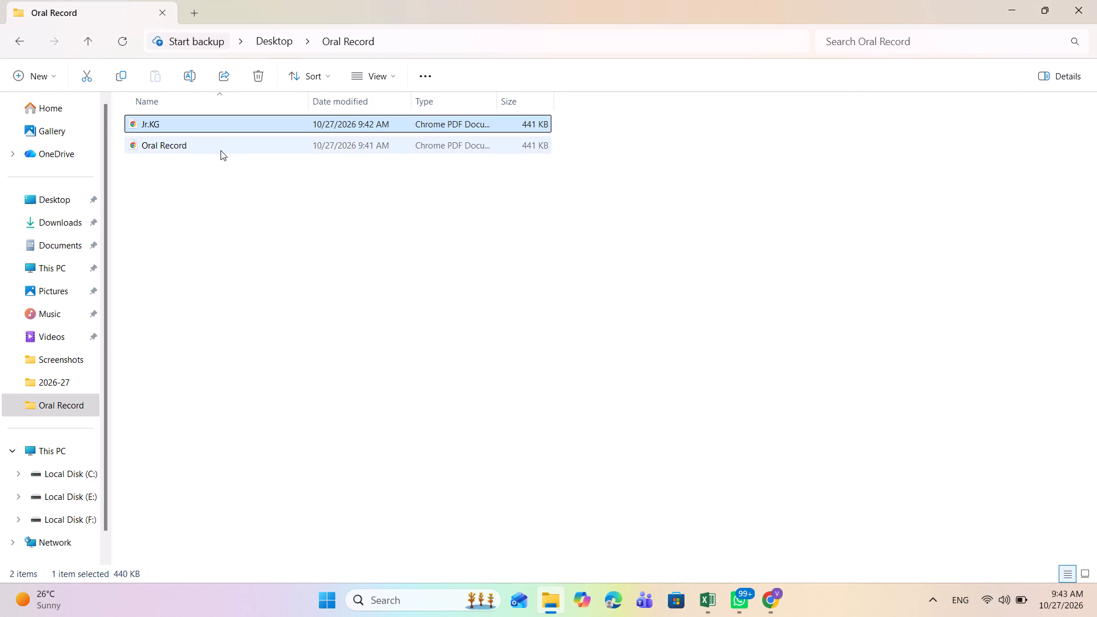
{"action": "left_click", "coordinate": [221, 150]}
{"action": "key", "text": "Delete"}
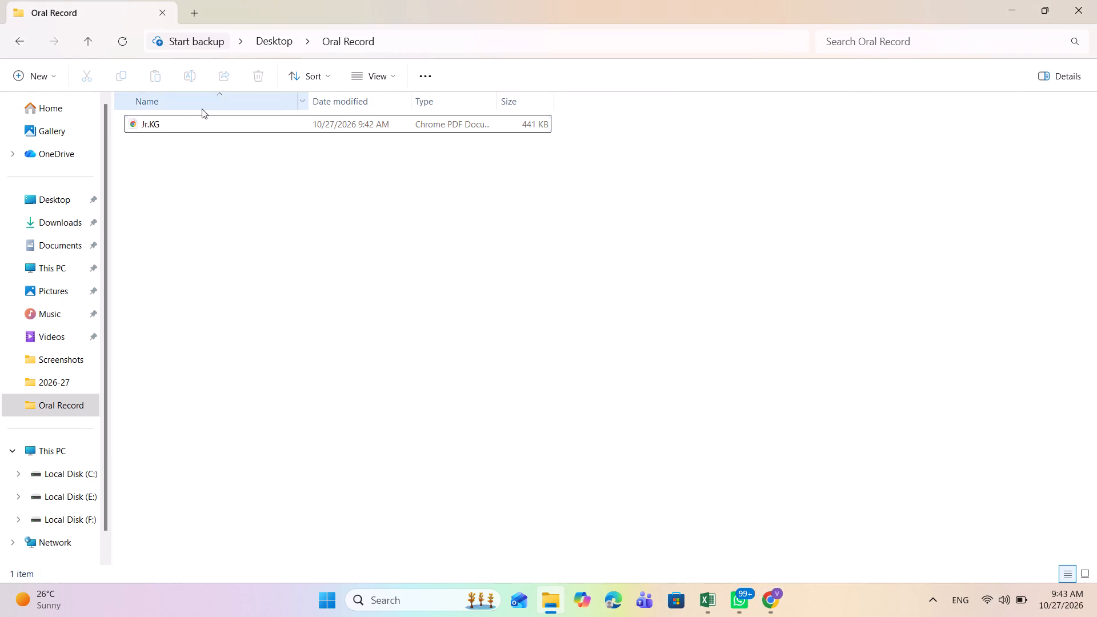
{"action": "double_click", "coordinate": [205, 122]}
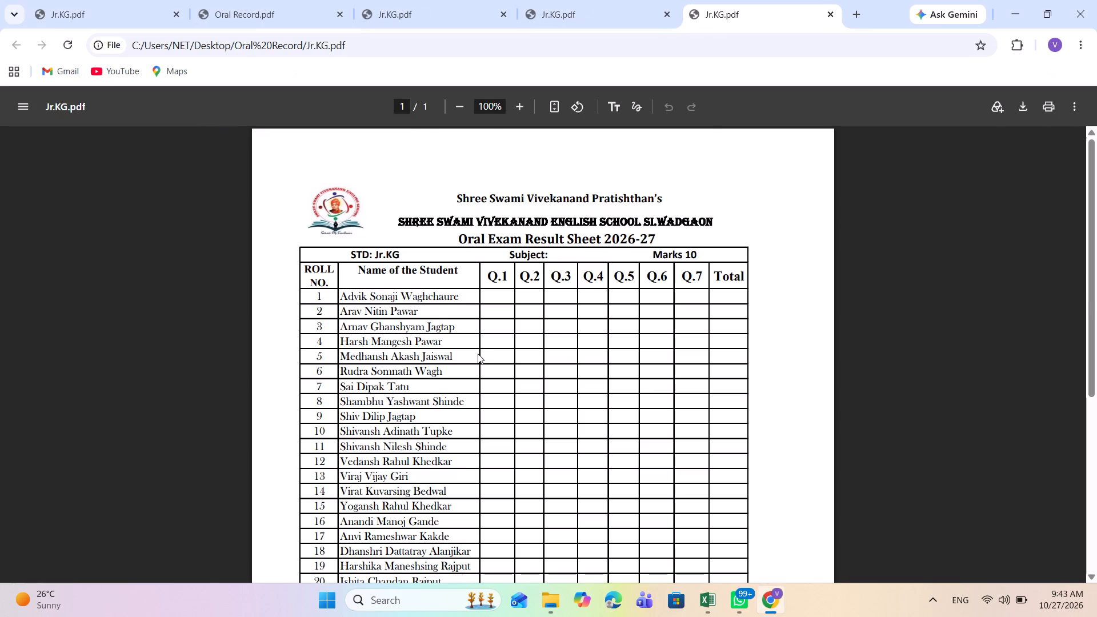
{"action": "scroll", "coordinate": [478, 354], "scroll_direction": "down", "scroll_amount": 4}
{"action": "scroll", "coordinate": [478, 354], "scroll_direction": "up", "scroll_amount": 5}
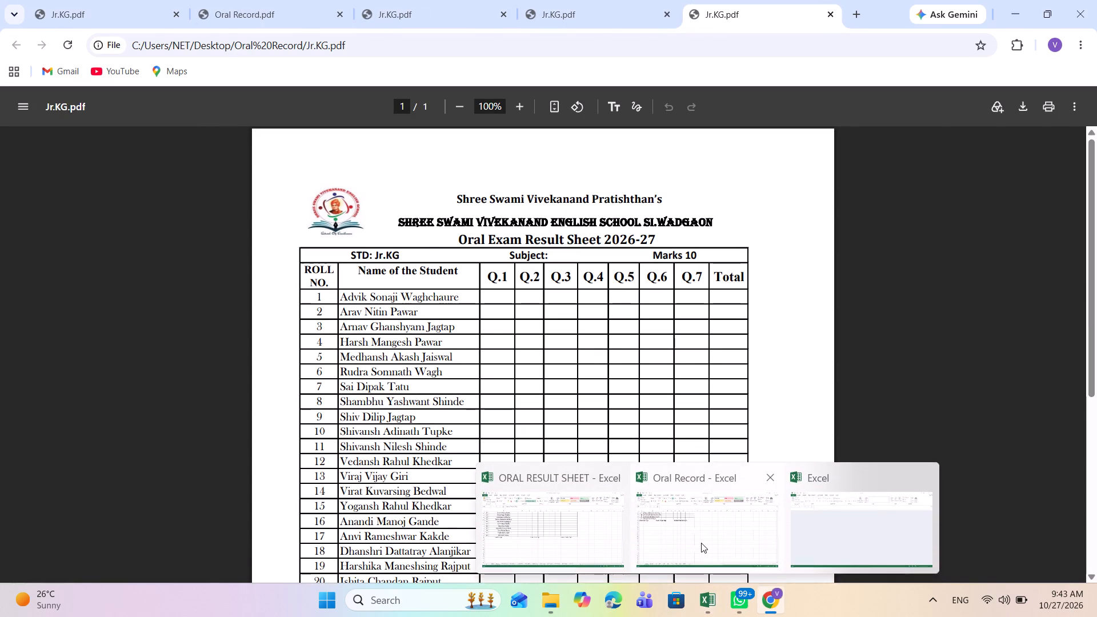
In the Oral Record workbook in Excel, copy the signature row in A34 of the Jr.KG sheet to A50 on the 3rd sheet.
{"action": "left_click", "coordinate": [662, 514]}
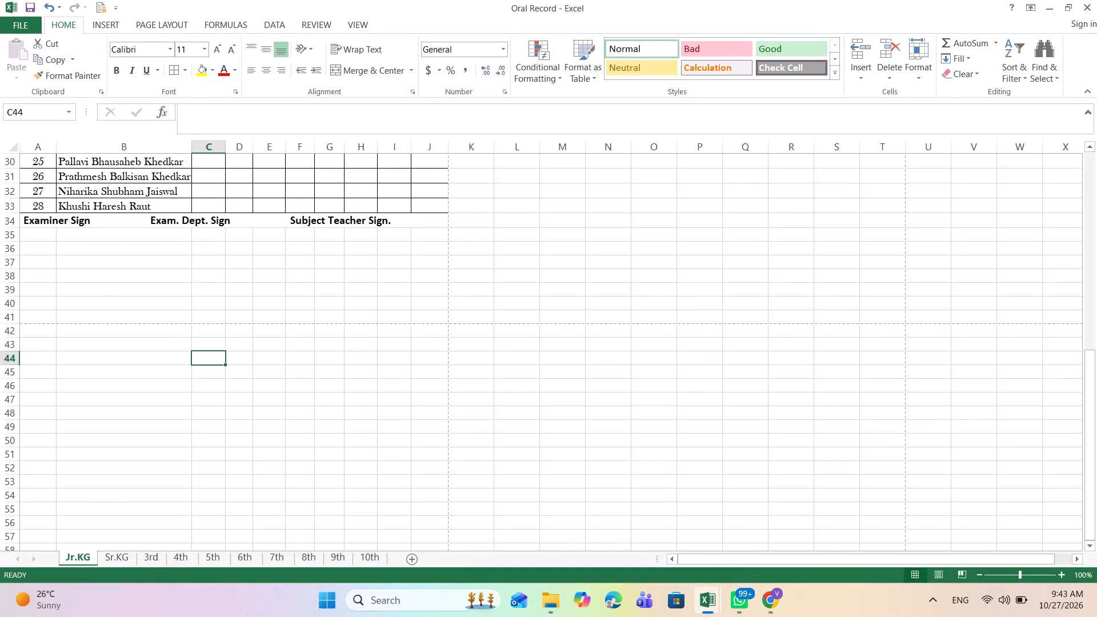
{"action": "left_click", "coordinate": [151, 560]}
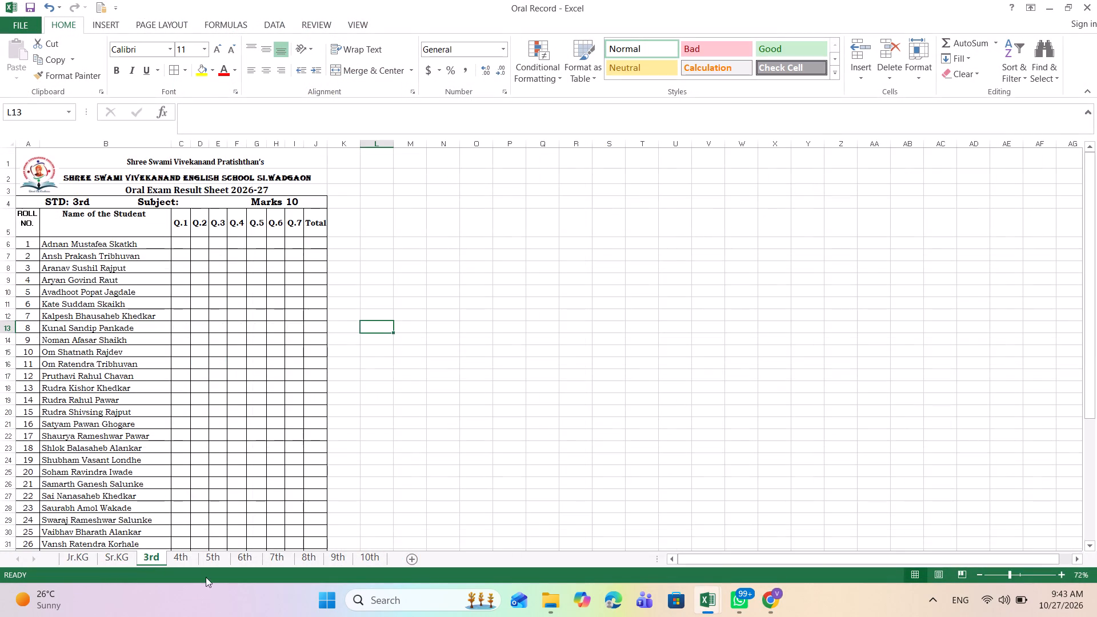
{"action": "scroll", "coordinate": [261, 388], "scroll_direction": "down", "scroll_amount": 5}
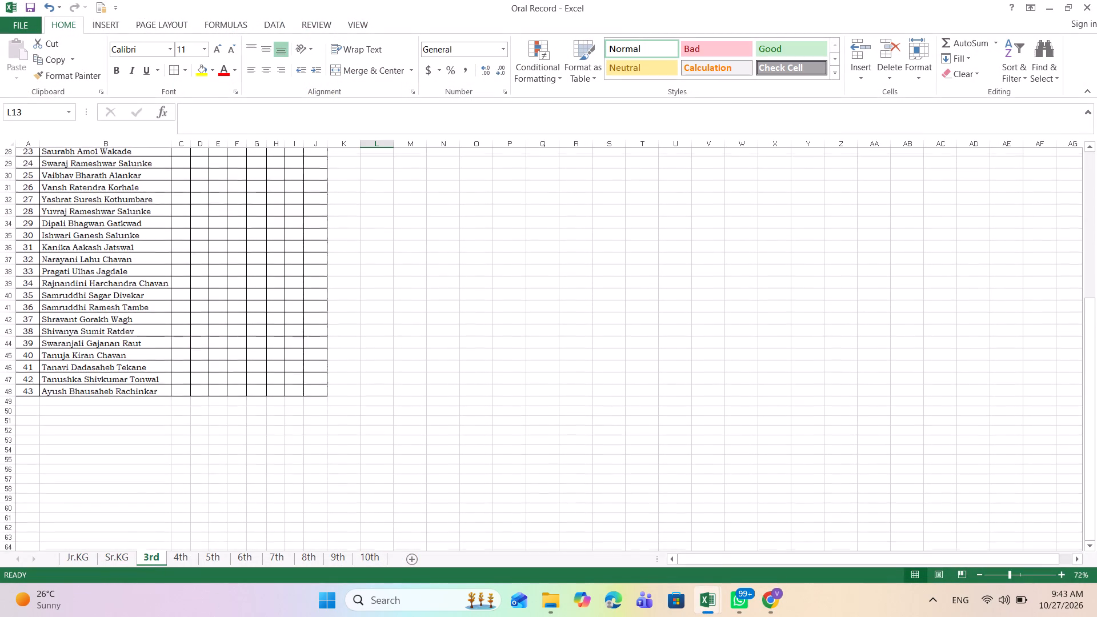
{"action": "left_click", "coordinate": [85, 555]}
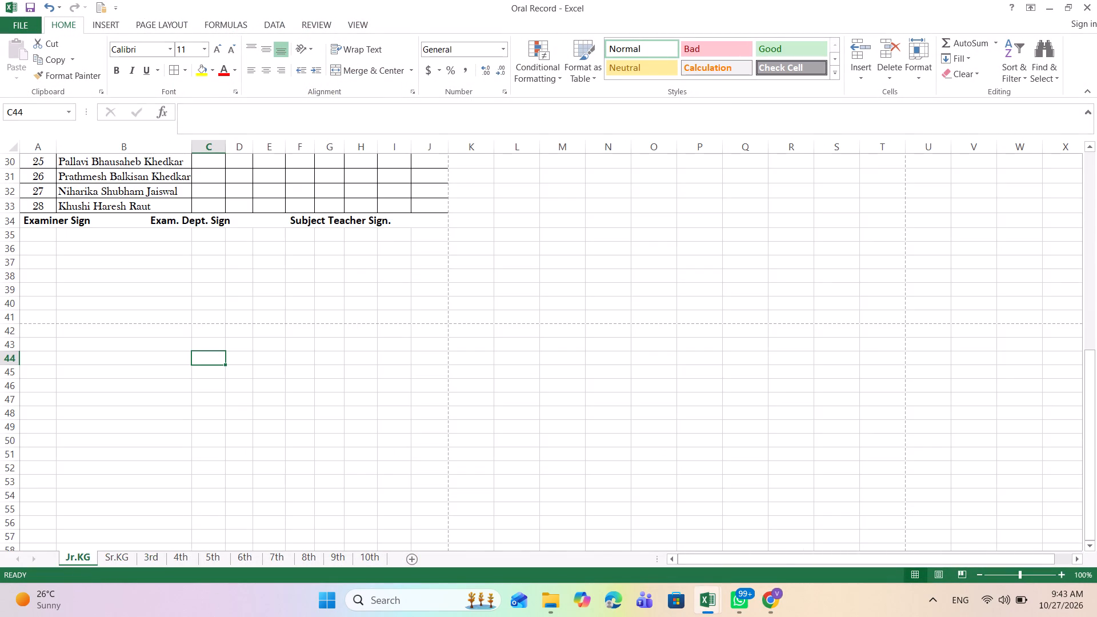
{"action": "left_click", "coordinate": [69, 222]}
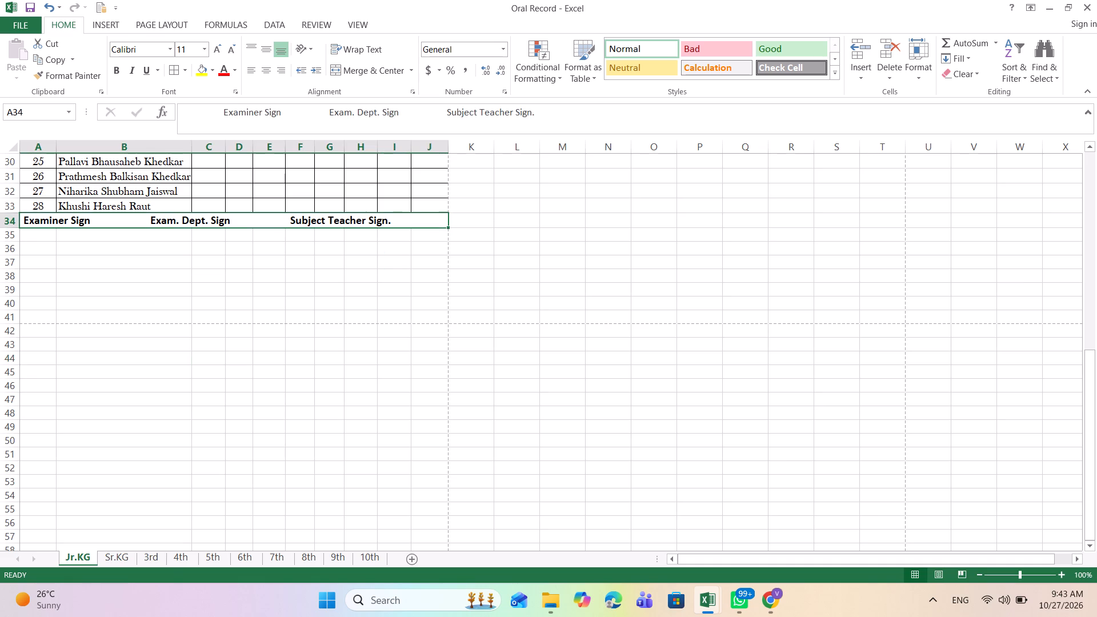
{"action": "key", "text": "ctrl+c"}
{"action": "key", "text": "ctrl+c"}
{"action": "key", "text": "ctrl+c"}
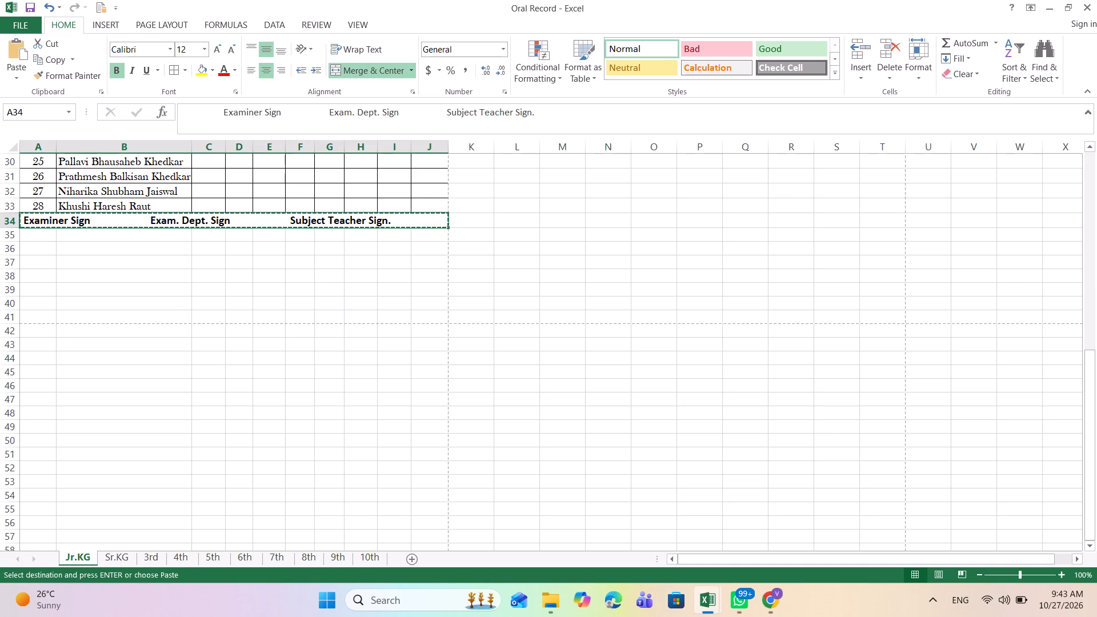
{"action": "left_click", "coordinate": [151, 555]}
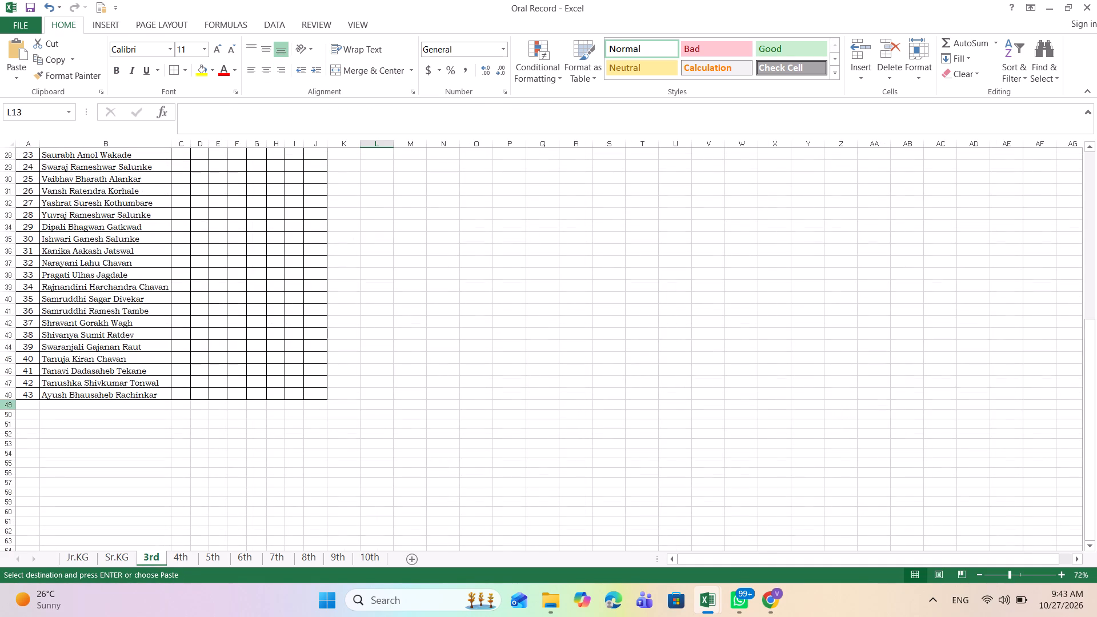
{"action": "left_click", "coordinate": [20, 413]}
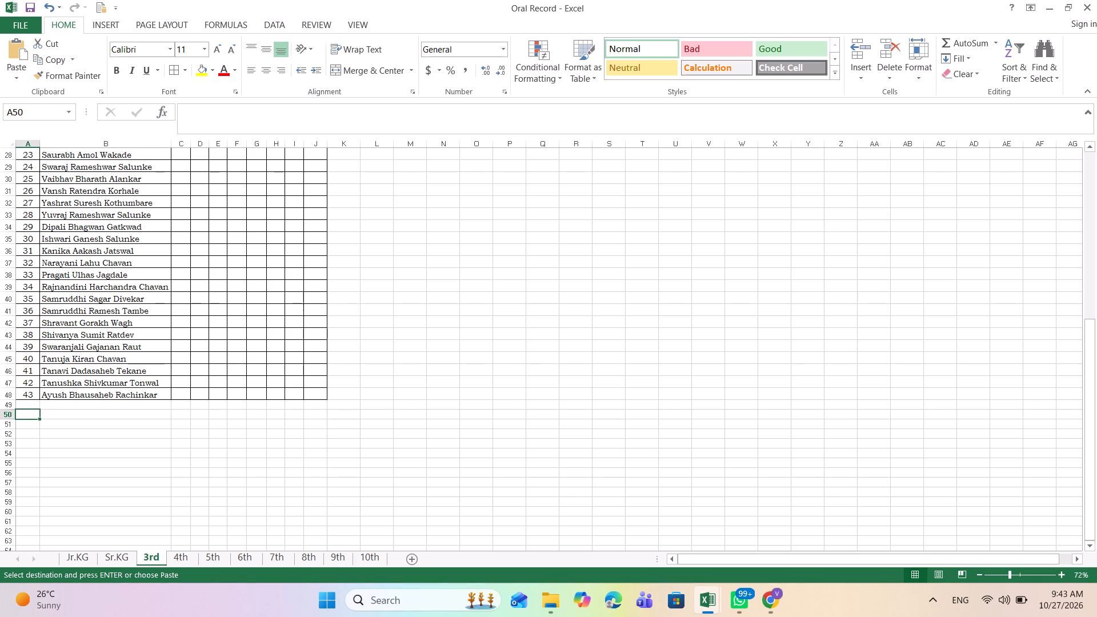
{"action": "key", "text": "ctrl+v"}
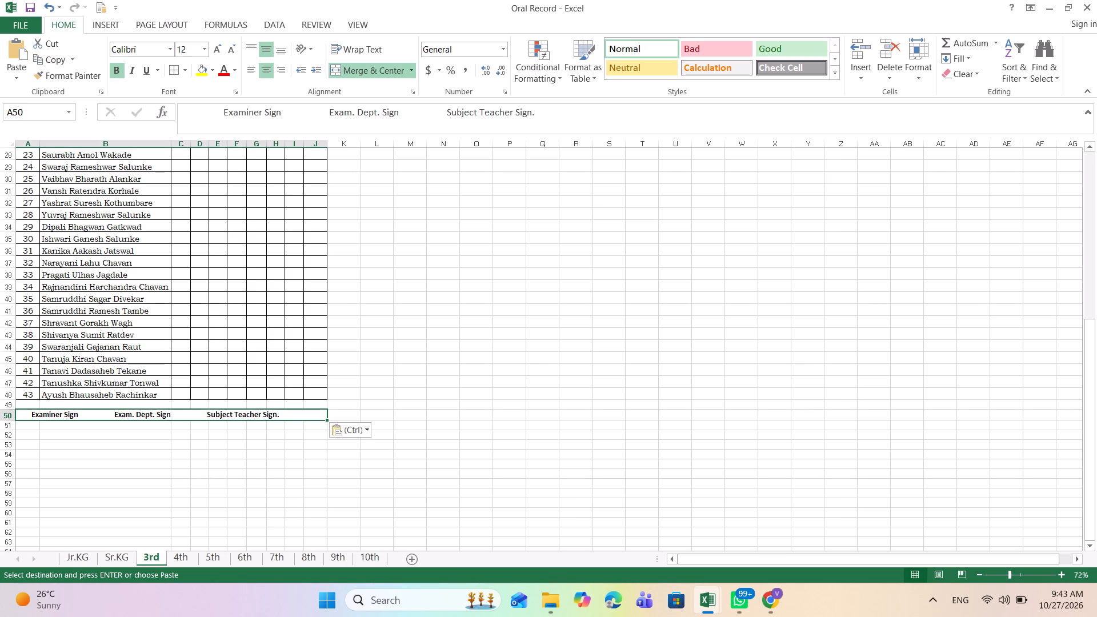
Widen the gap before "Subject Teacher Sign." by eleven spaces in the 3rd sheet's signature row, A50.
{"action": "scroll", "coordinate": [129, 433], "scroll_direction": "down", "scroll_amount": 1}
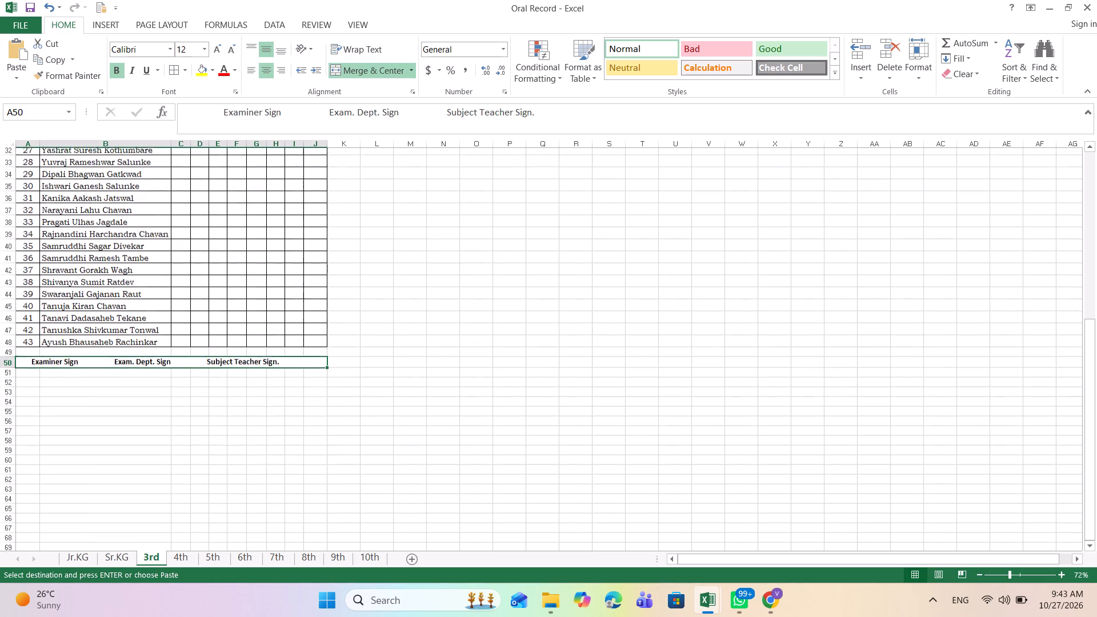
{"action": "scroll", "coordinate": [129, 433], "scroll_direction": "down", "scroll_amount": 1}
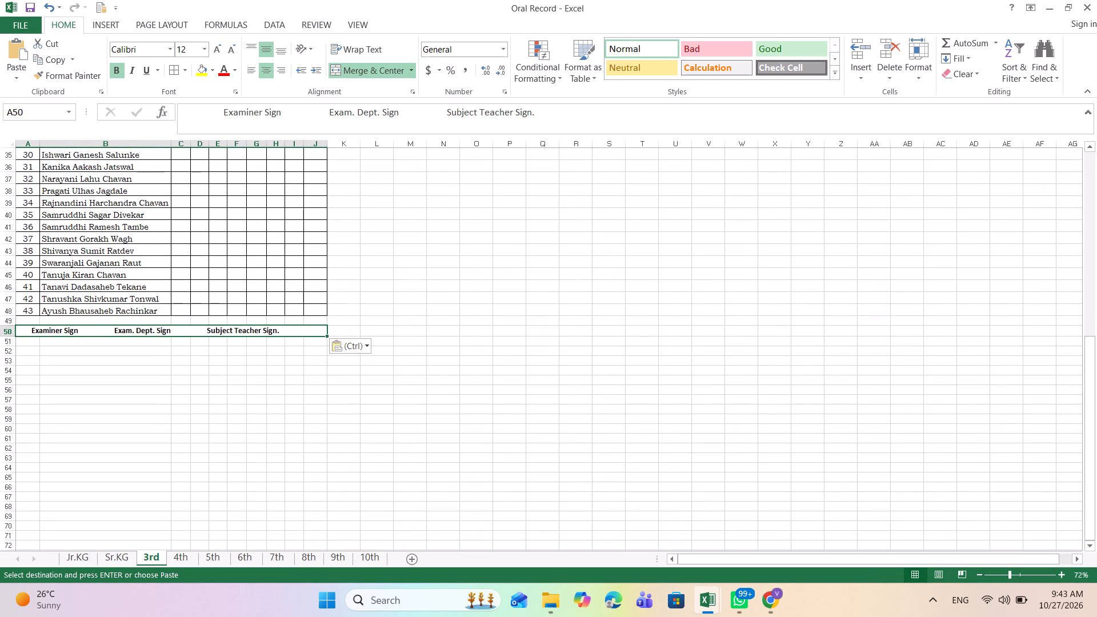
{"action": "double_click", "coordinate": [204, 332]}
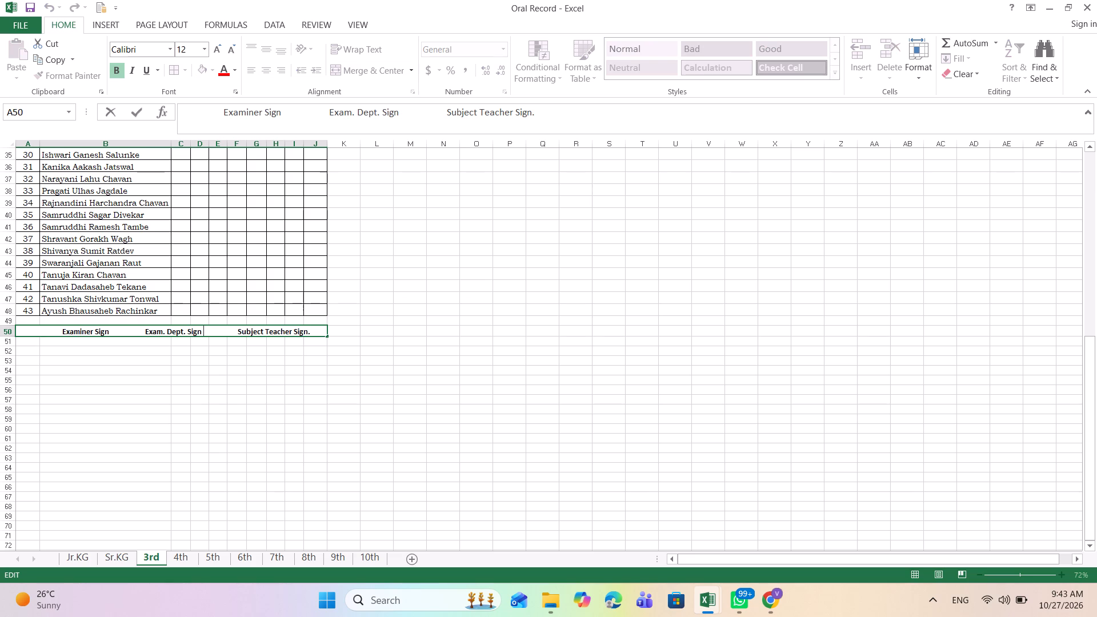
{"action": "left_click", "coordinate": [236, 330]}
{"action": "key", "text": "space"}
{"action": "key", "text": "space"}
{"action": "key", "text": "space"}
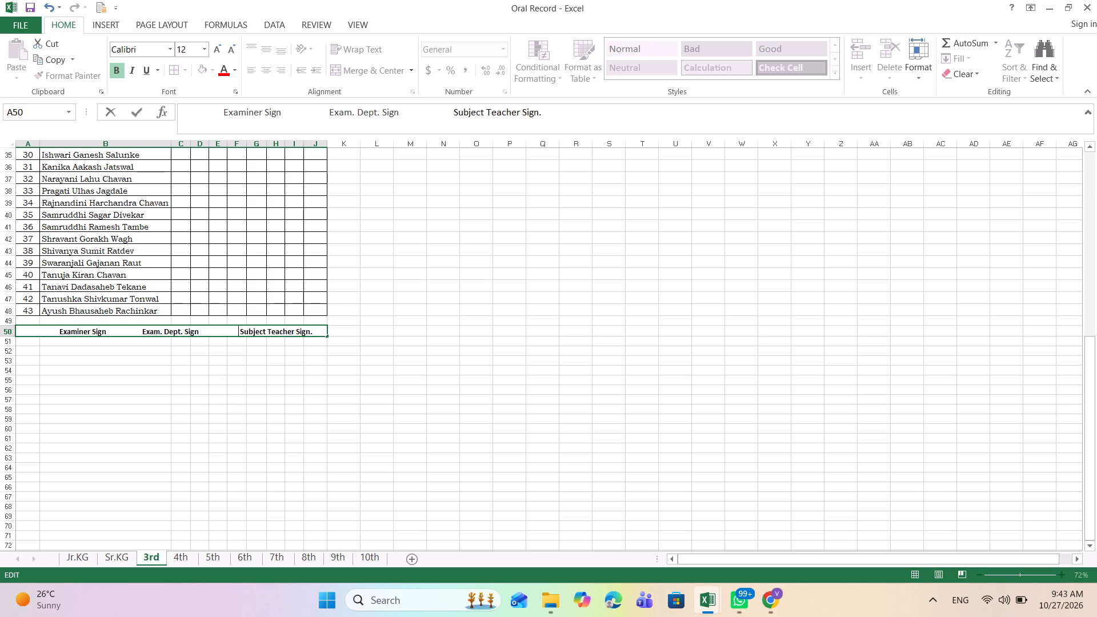
{"action": "key", "text": "space"}
{"action": "key", "text": "space"}
{"action": "key", "text": "space"}
{"action": "key", "text": "space"}
{"action": "key", "text": "space"}
{"action": "key", "text": "space"}
{"action": "key", "text": "space"}
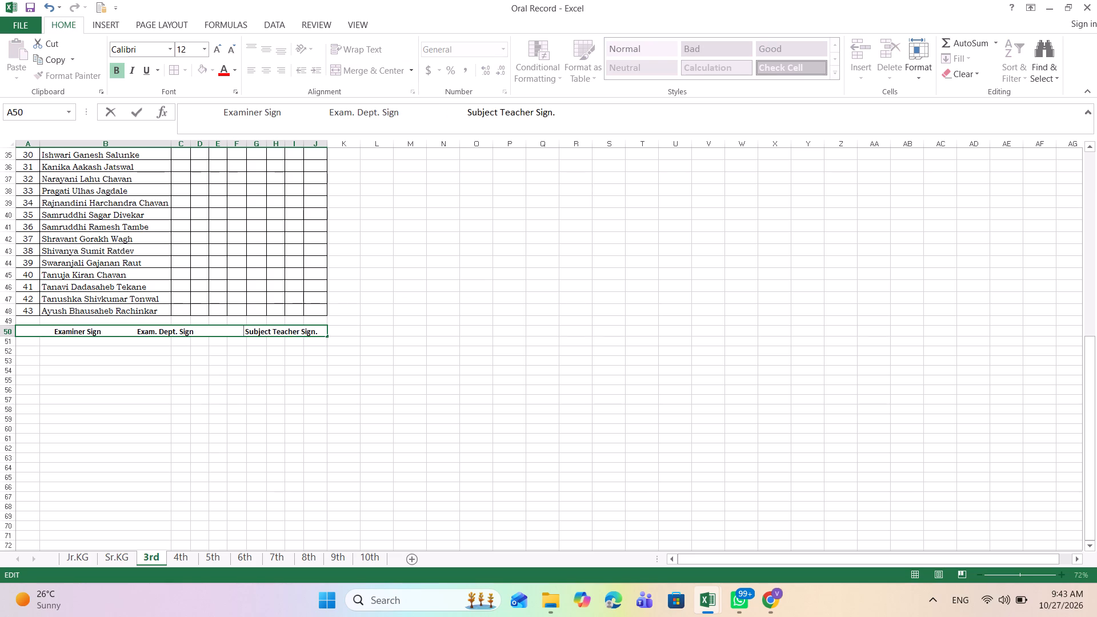
{"action": "key", "text": "space"}
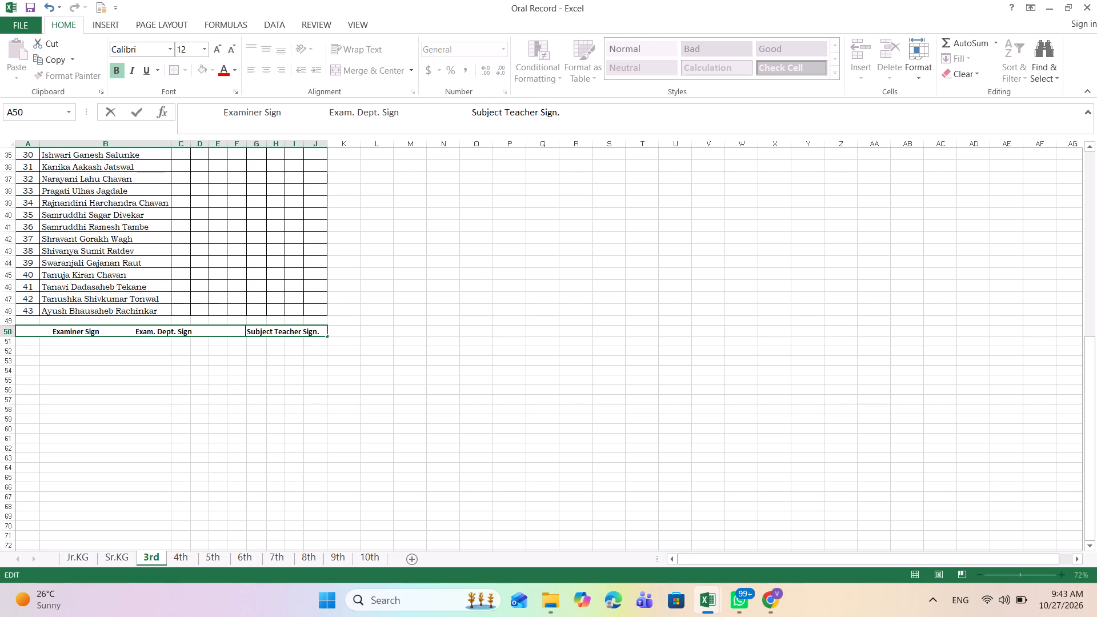
{"action": "scroll", "coordinate": [129, 364], "scroll_direction": "up", "scroll_amount": 1}
{"action": "left_click", "coordinate": [114, 459]}
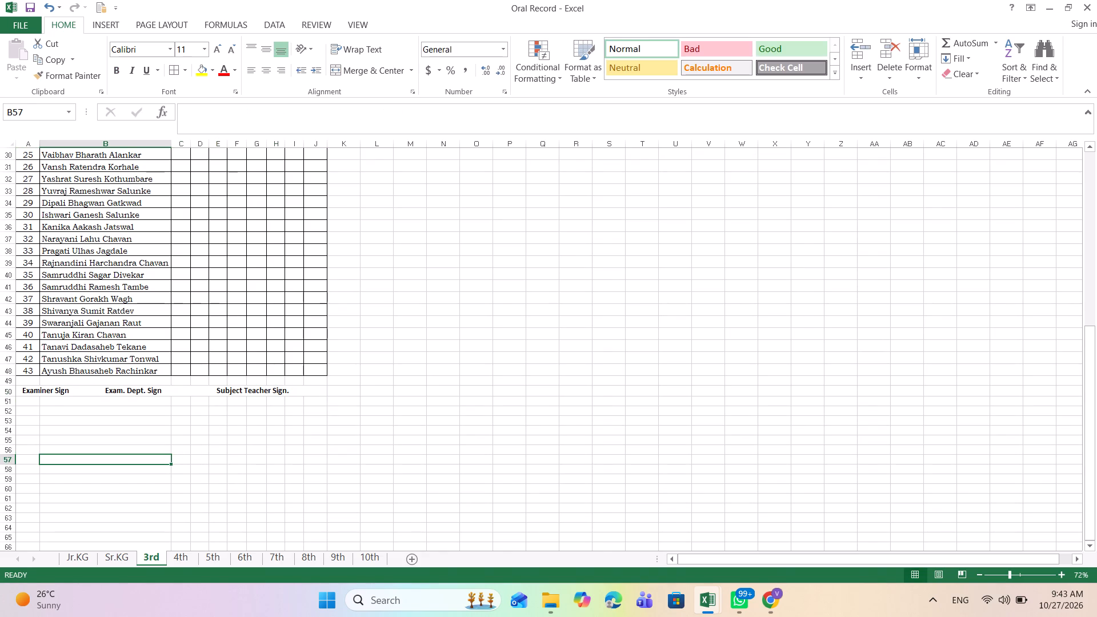
Widen the gap before "Subject Teacher Sign." in A50 by another eight spaces, and look back over the 3rd sheet.
{"action": "double_click", "coordinate": [215, 390]}
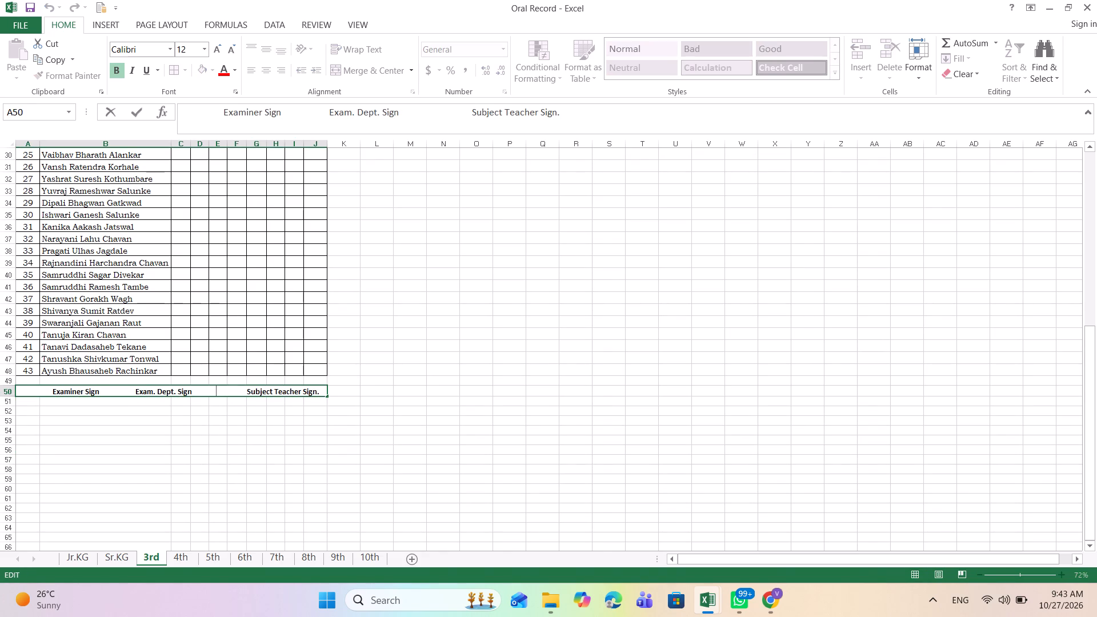
{"action": "left_click", "coordinate": [470, 114]}
{"action": "key", "text": "space"}
{"action": "key", "text": "space"}
{"action": "key", "text": "space"}
{"action": "key", "text": "space"}
{"action": "key", "text": "space"}
{"action": "key", "text": "space"}
{"action": "key", "text": "space"}
{"action": "key", "text": "space"}
{"action": "key", "text": "space"}
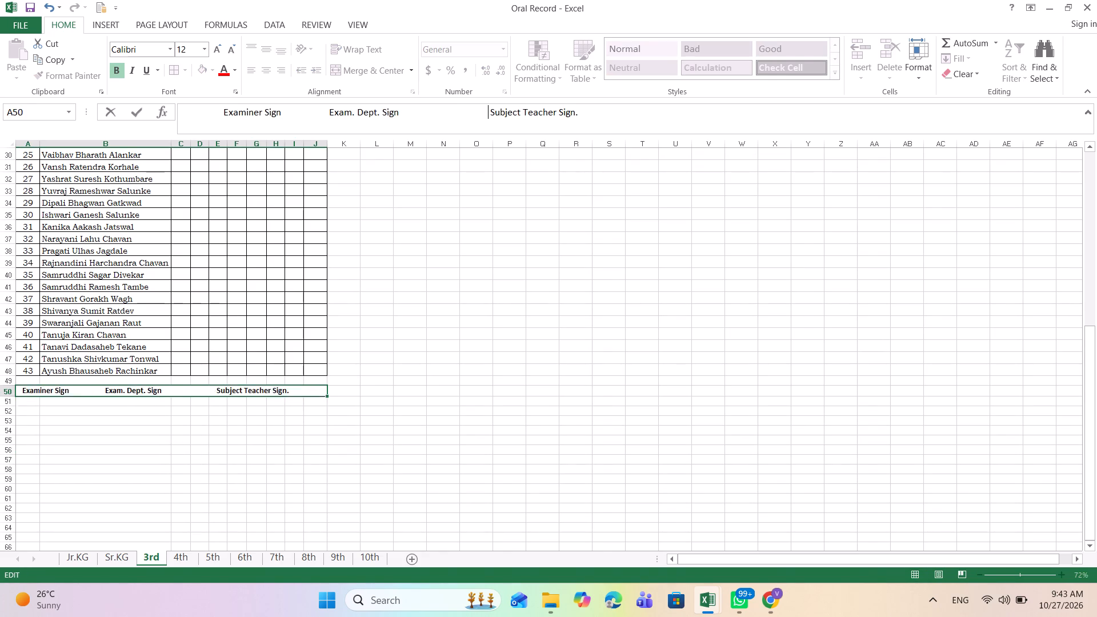
{"action": "key", "text": "space"}
{"action": "key", "text": "BackSpace"}
{"action": "key", "text": "BackSpace"}
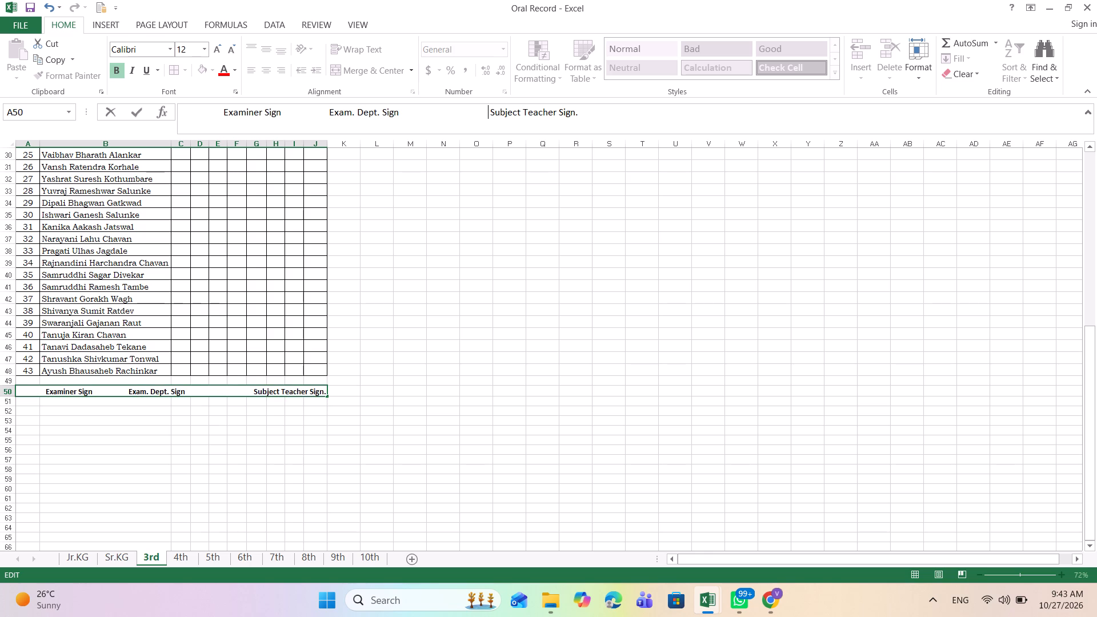
{"action": "left_click", "coordinate": [289, 427]}
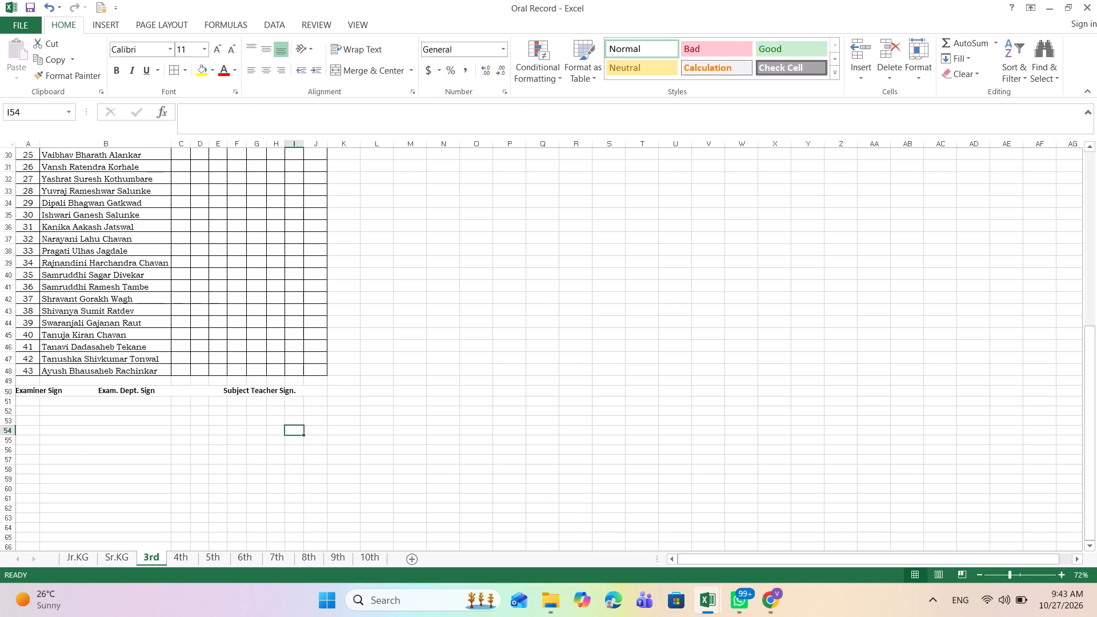
{"action": "scroll", "coordinate": [78, 395], "scroll_direction": "up", "scroll_amount": 3}
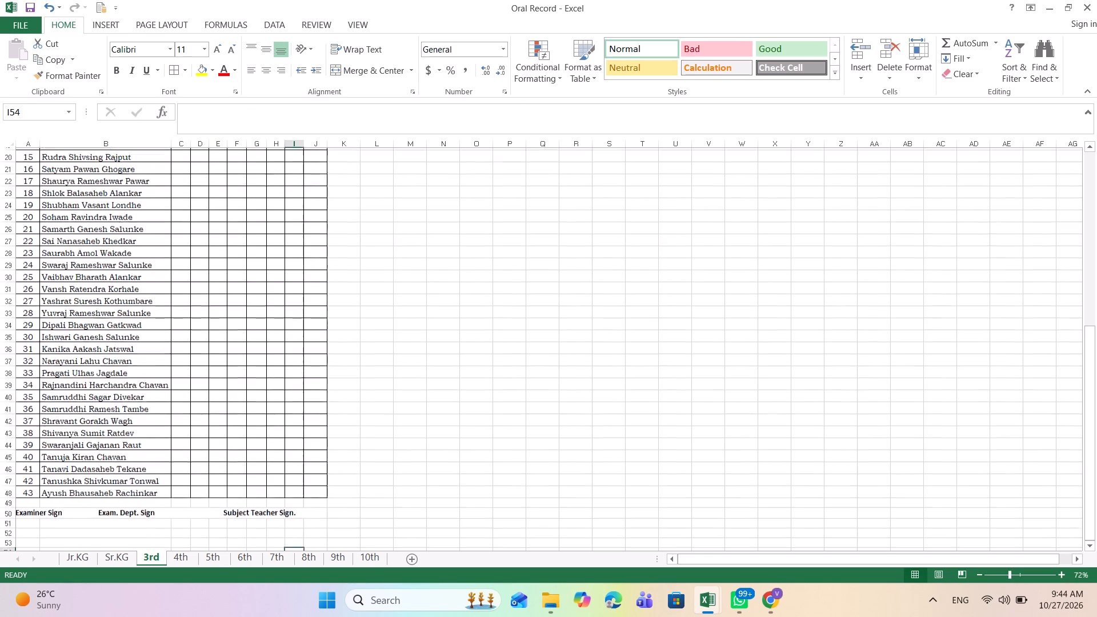
{"action": "scroll", "coordinate": [78, 395], "scroll_direction": "up", "scroll_amount": 5}
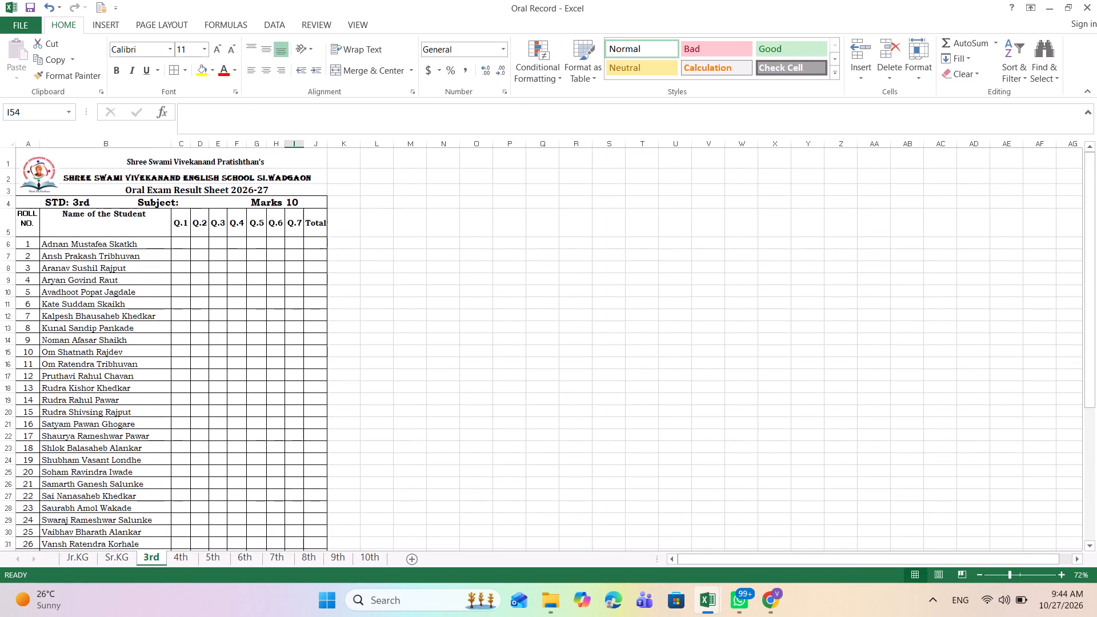
Save the Oral Record workbook.
{"action": "key", "text": "ctrl+s"}
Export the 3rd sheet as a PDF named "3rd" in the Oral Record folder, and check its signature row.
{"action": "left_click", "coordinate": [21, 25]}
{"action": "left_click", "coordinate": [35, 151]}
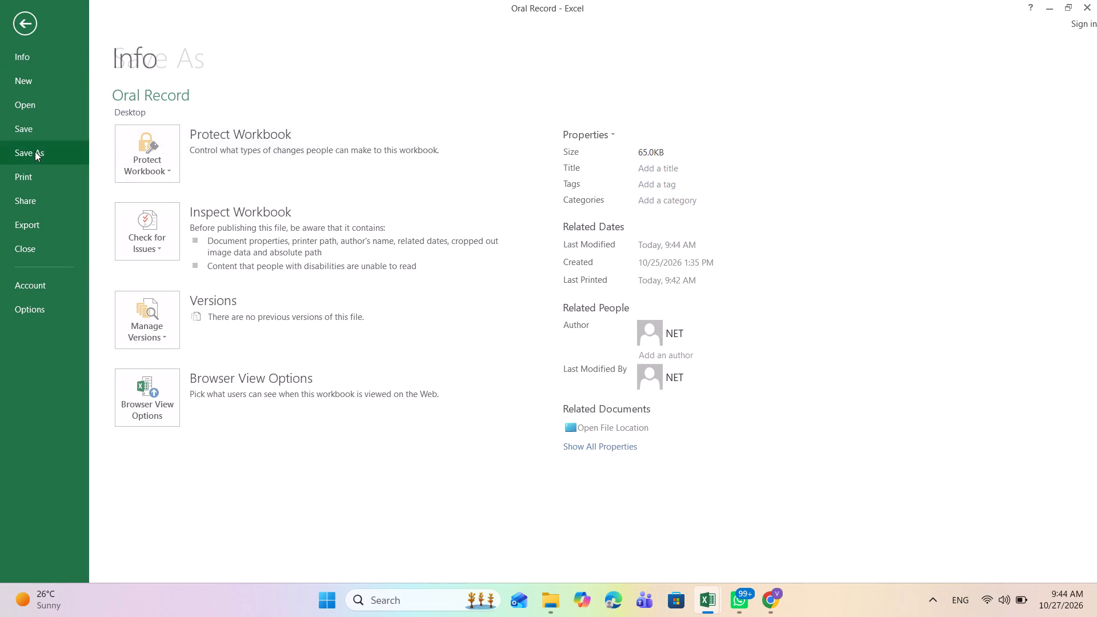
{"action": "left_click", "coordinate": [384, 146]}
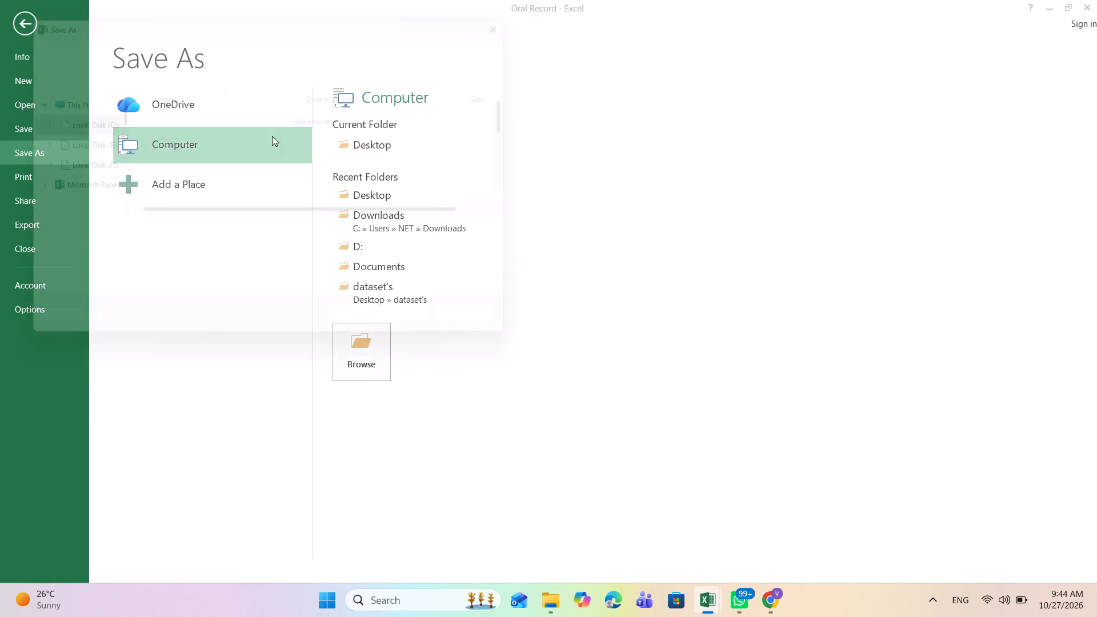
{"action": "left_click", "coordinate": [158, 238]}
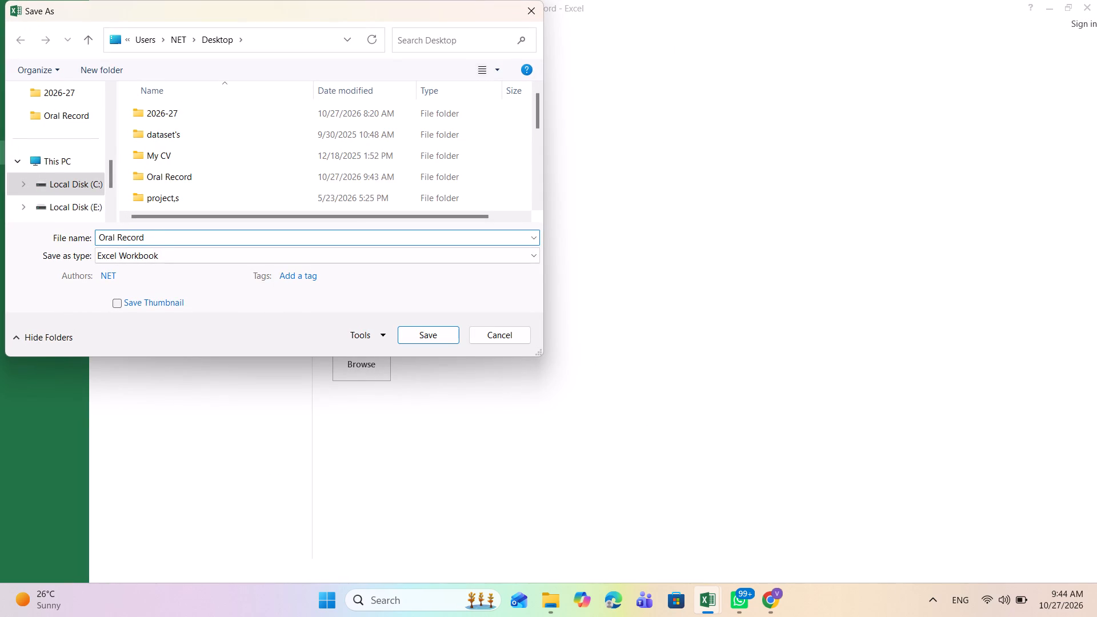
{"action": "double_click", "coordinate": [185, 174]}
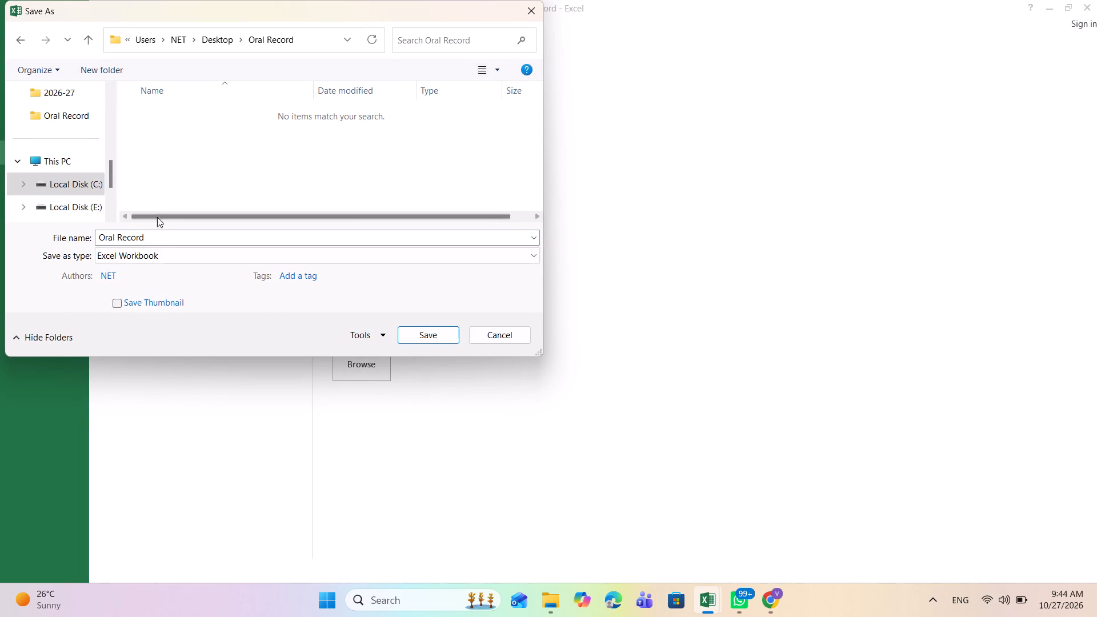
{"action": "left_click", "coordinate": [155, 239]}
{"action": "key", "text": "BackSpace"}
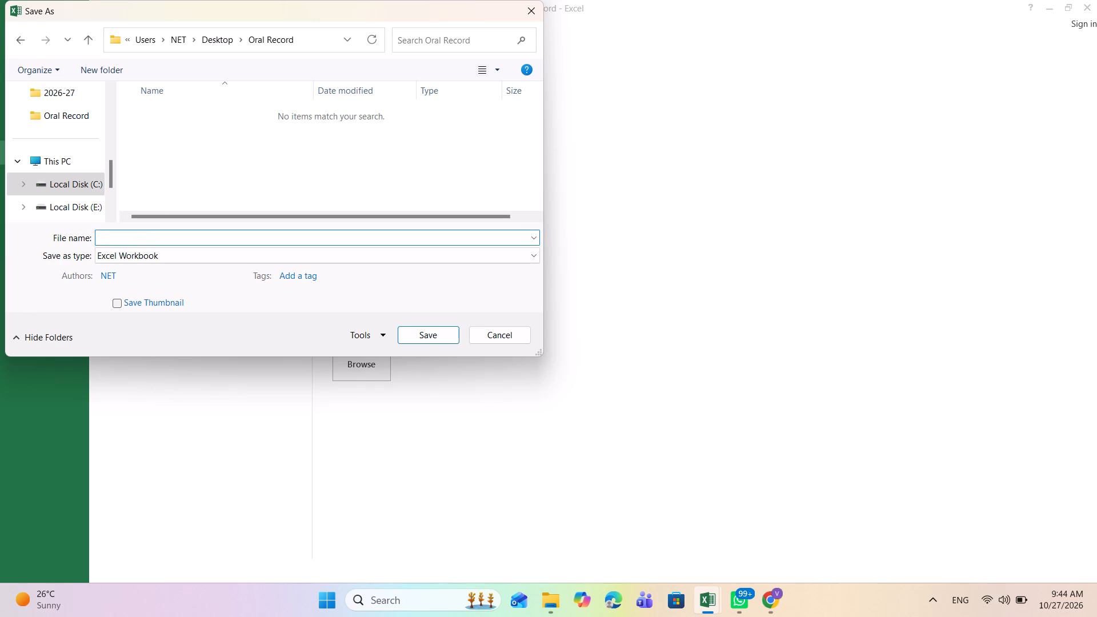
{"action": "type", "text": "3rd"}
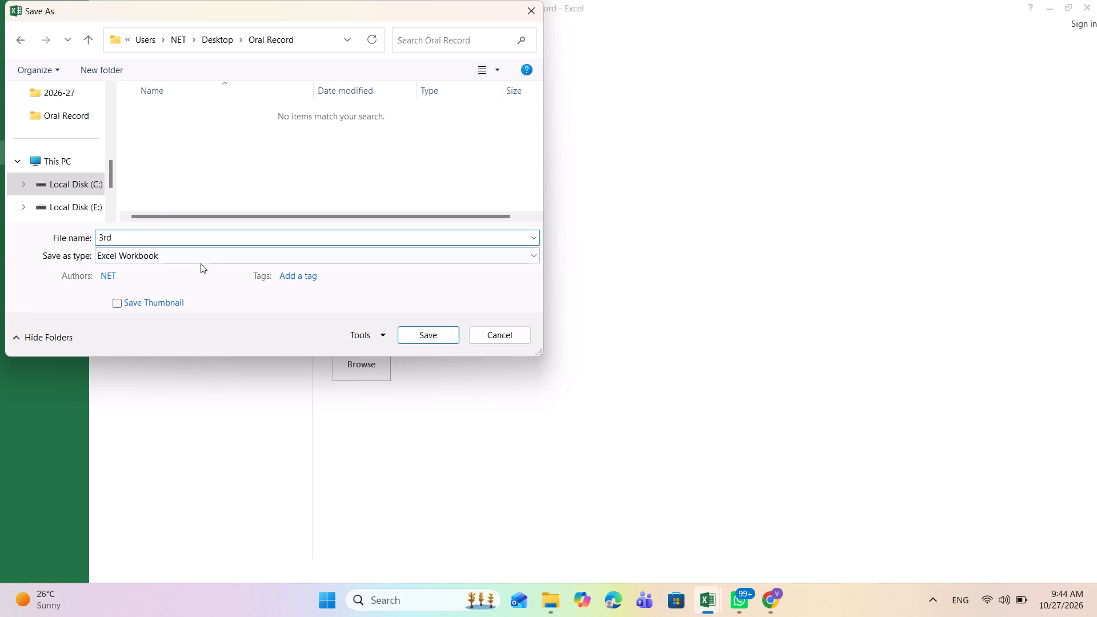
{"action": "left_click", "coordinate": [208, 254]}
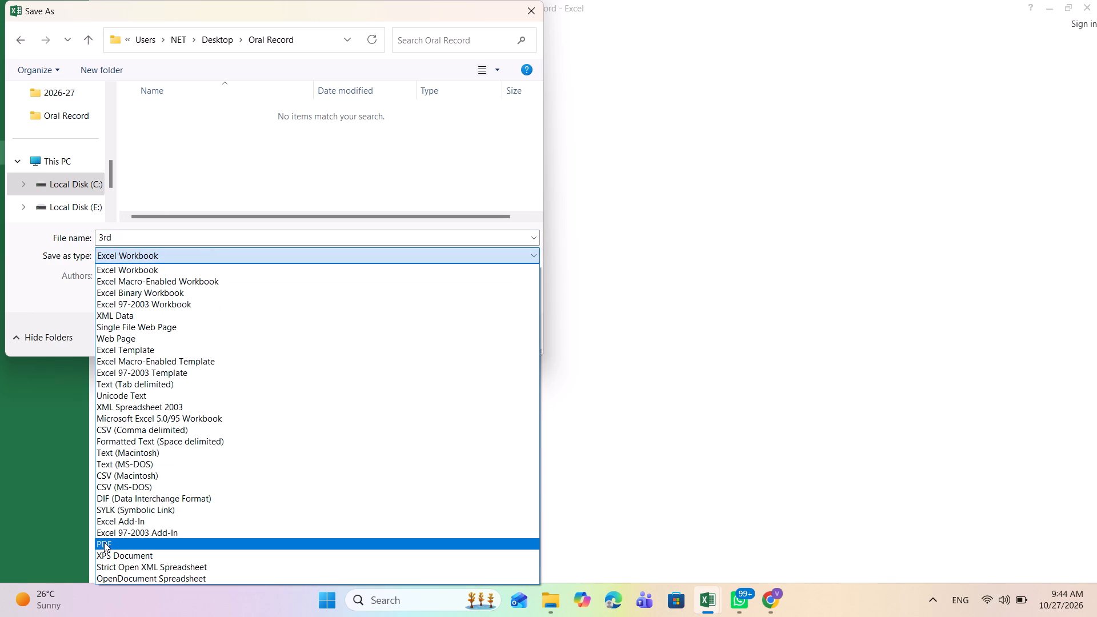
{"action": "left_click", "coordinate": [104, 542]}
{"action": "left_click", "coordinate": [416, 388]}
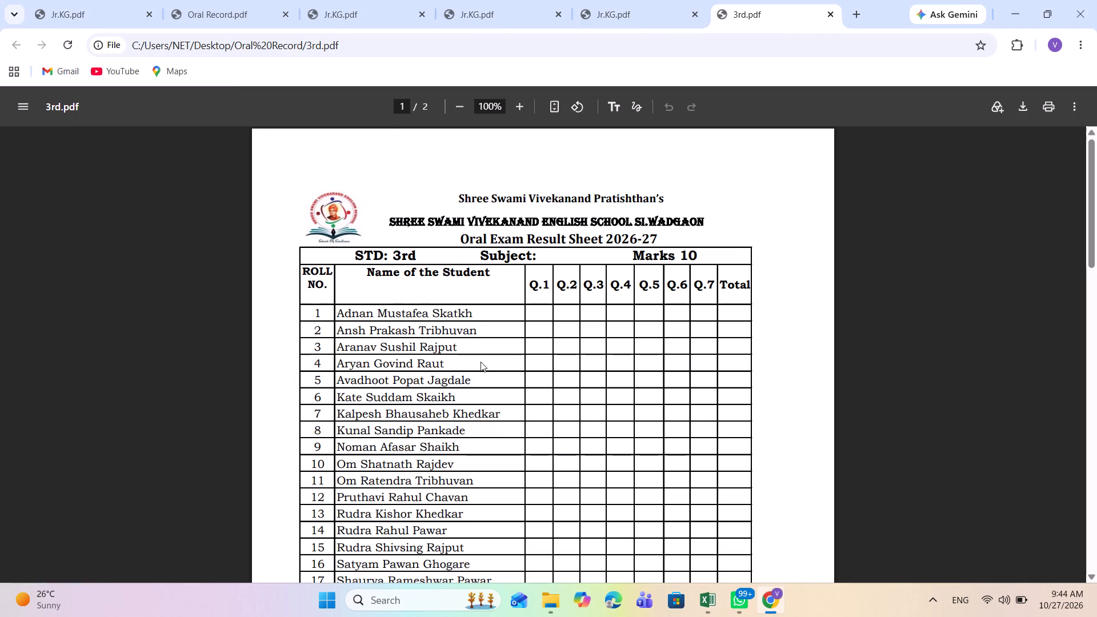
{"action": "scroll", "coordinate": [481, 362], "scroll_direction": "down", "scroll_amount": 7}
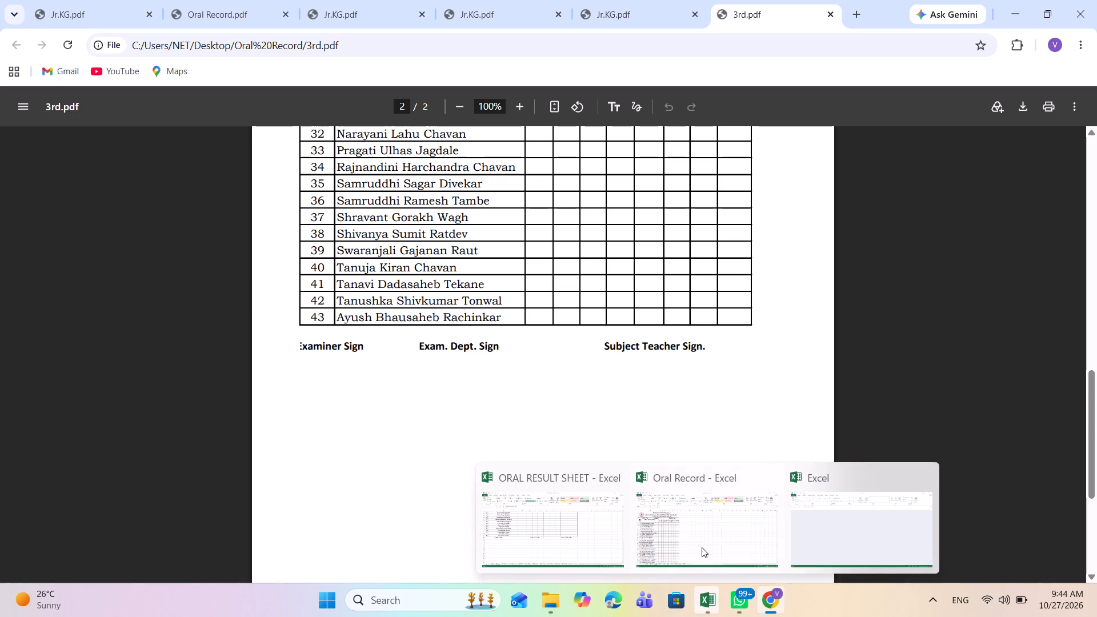
Back in the Oral Record workbook in Excel, add three spaces before "Examiner Sign" in the 3rd sheet's signature row, A50.
{"action": "left_click", "coordinate": [683, 535]}
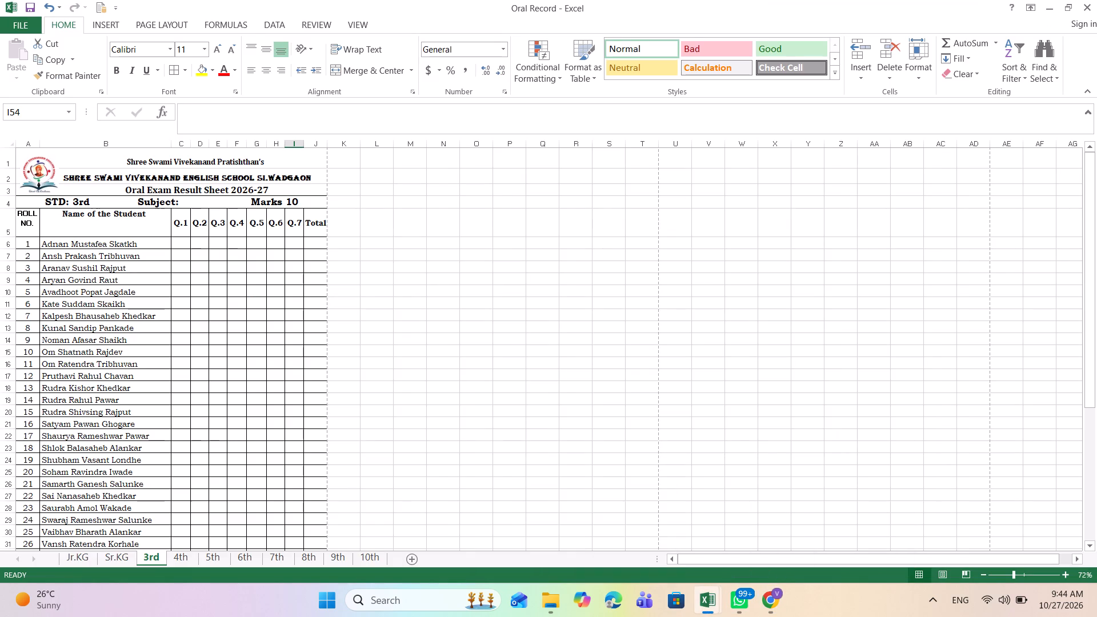
{"action": "scroll", "coordinate": [161, 450], "scroll_direction": "down", "scroll_amount": 6}
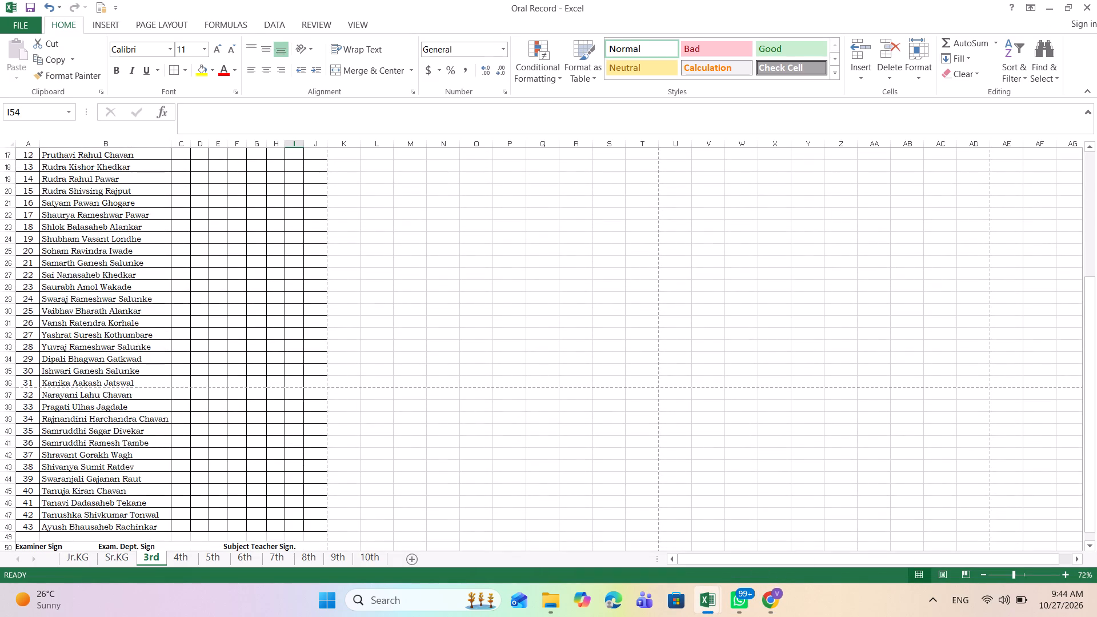
{"action": "scroll", "coordinate": [119, 439], "scroll_direction": "down", "scroll_amount": 4}
{"action": "left_click", "coordinate": [88, 274]}
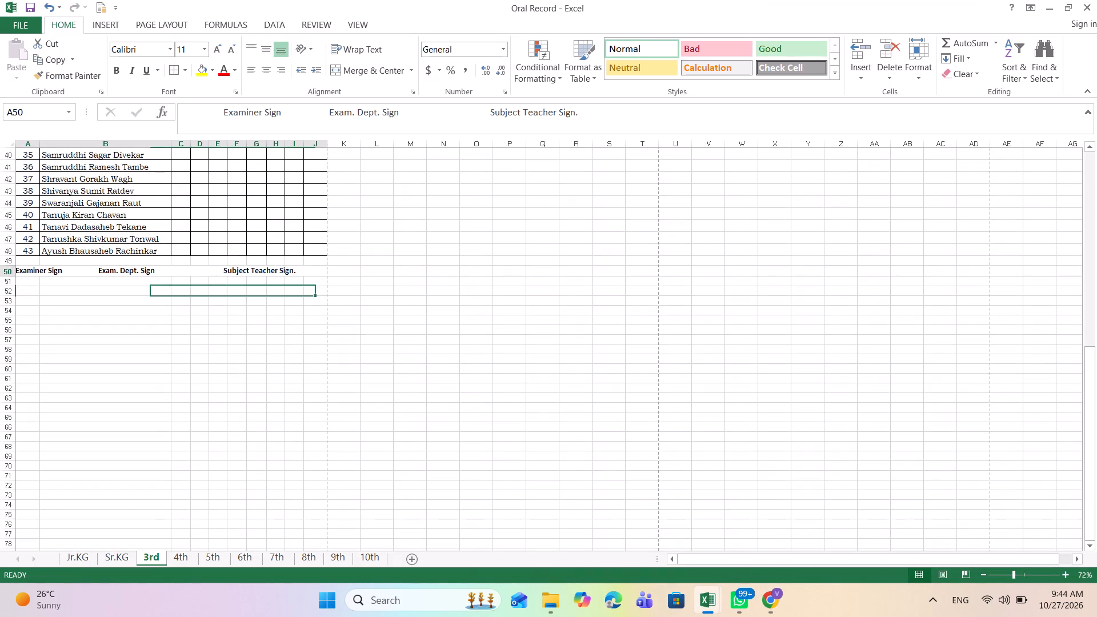
{"action": "left_click", "coordinate": [218, 111]}
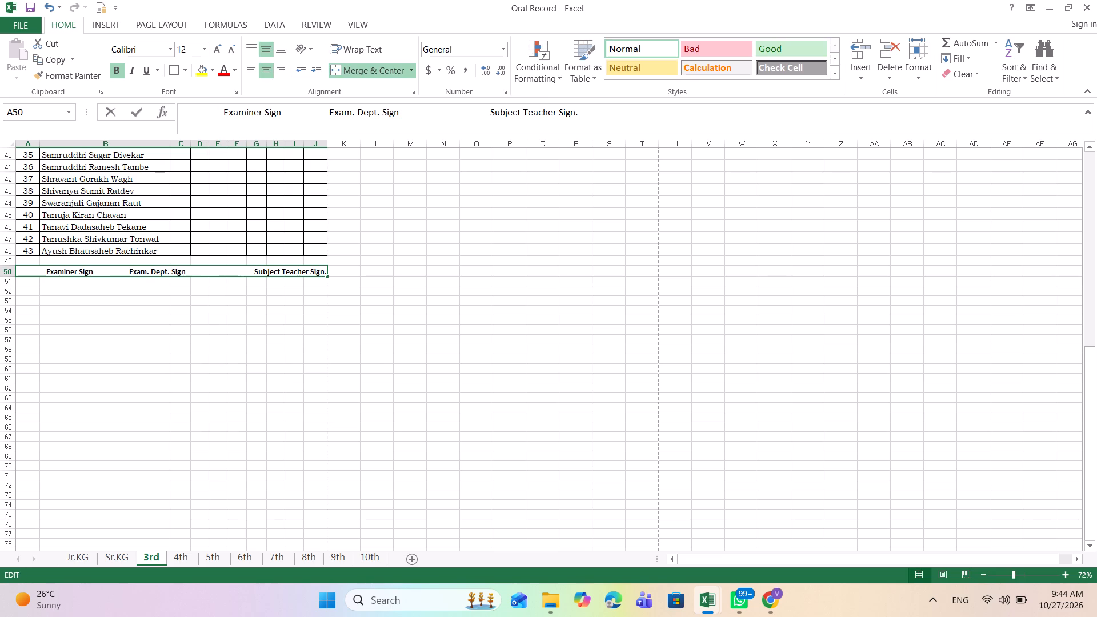
{"action": "key", "text": "space"}
{"action": "key", "text": "space"}
{"action": "key", "text": "space"}
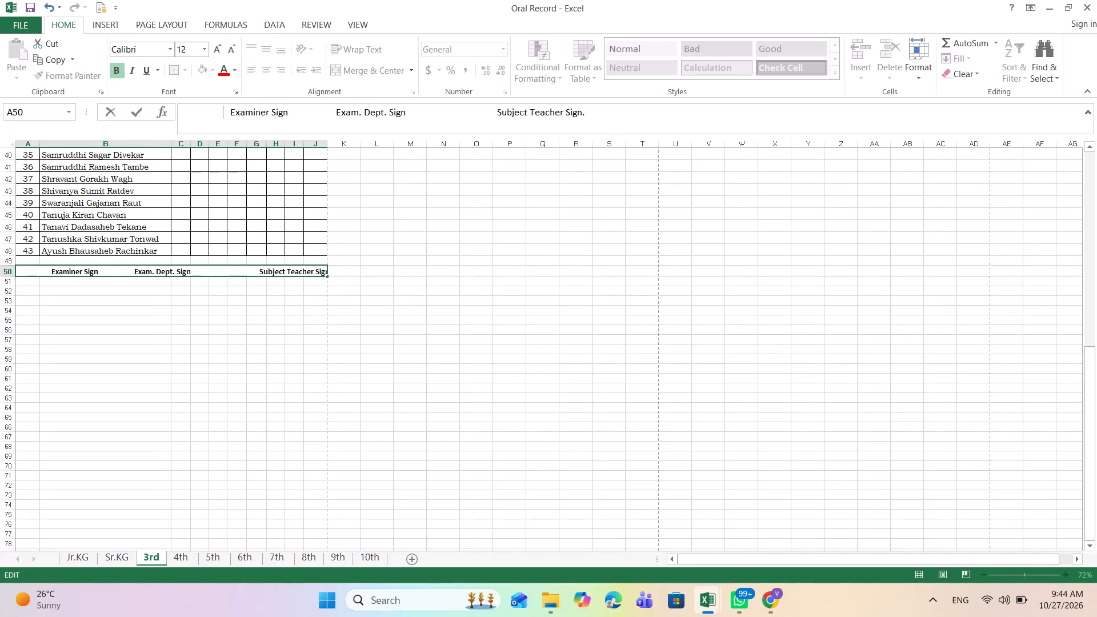
{"action": "left_click", "coordinate": [321, 356]}
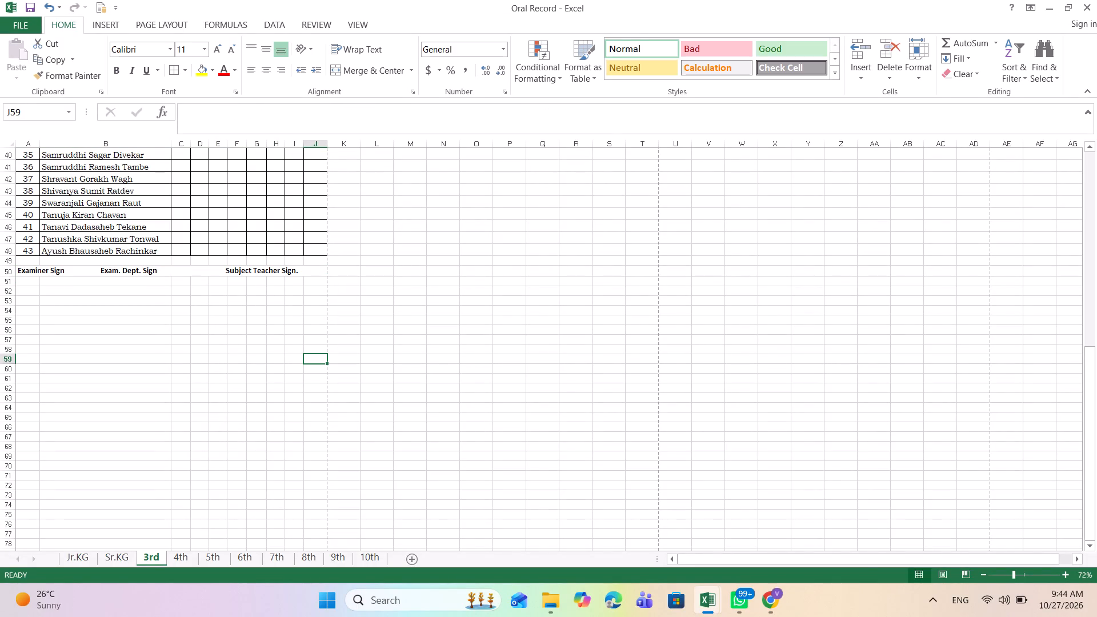
Export the 3rd sheet as a PDF named "3rd STD" in the Oral Record folder, and look over its pages.
{"action": "left_click", "coordinate": [32, 26]}
{"action": "left_click", "coordinate": [39, 154]}
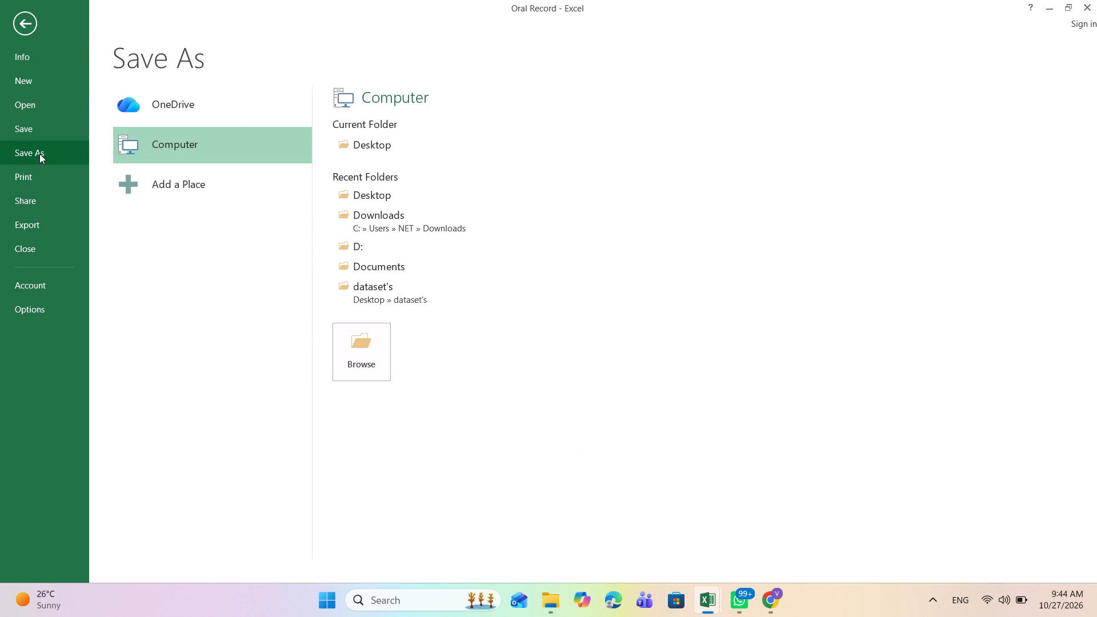
{"action": "left_click", "coordinate": [361, 148]}
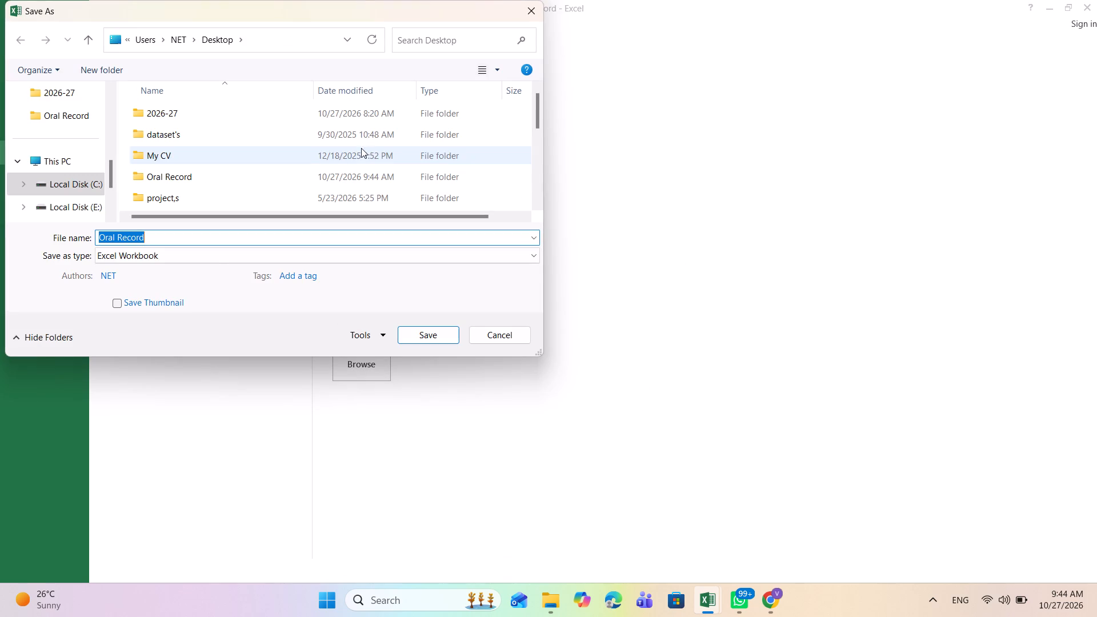
{"action": "double_click", "coordinate": [177, 178]}
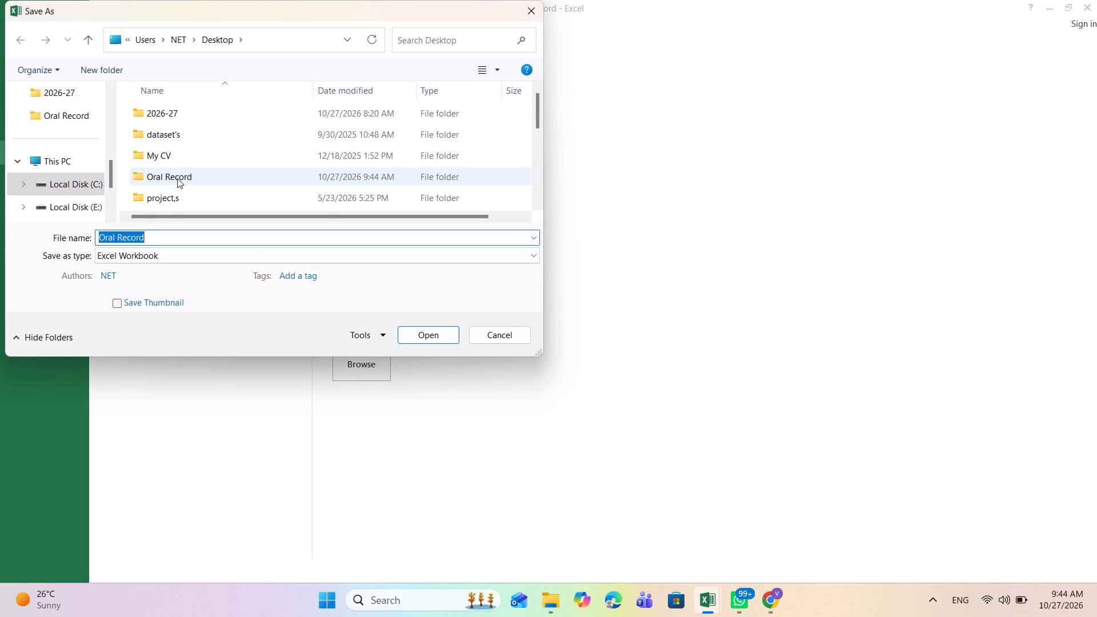
{"action": "left_click", "coordinate": [161, 237]}
{"action": "key", "text": "BackSpace"}
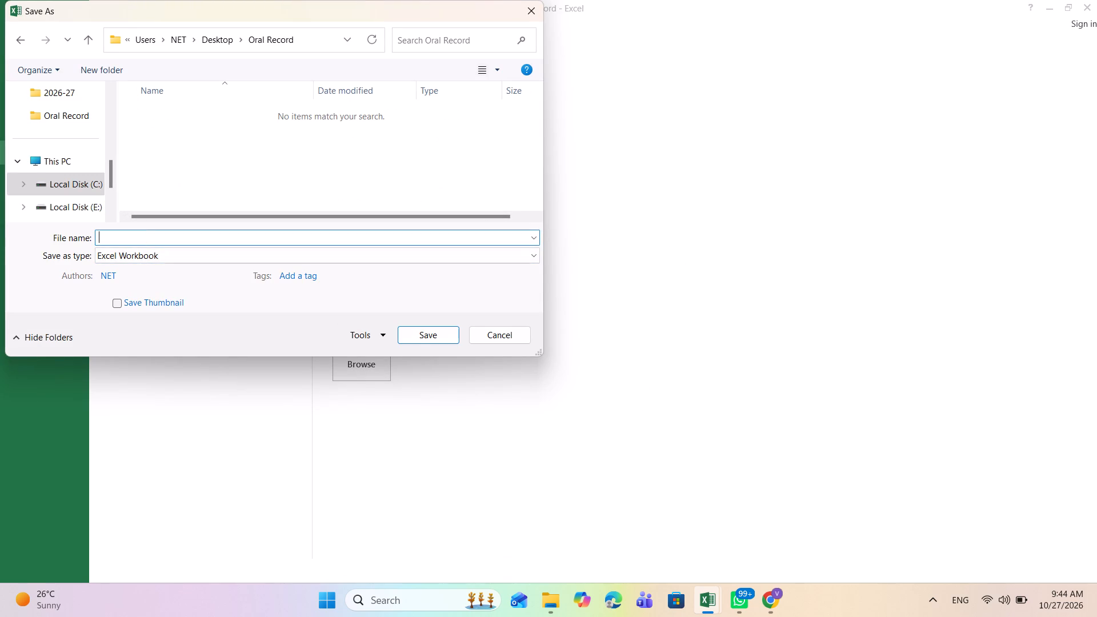
{"action": "key", "text": "3"}
{"action": "type", "text": "rd"}
{"action": "key", "text": "space"}
{"action": "key", "text": "shift+s"}
{"action": "type", "text": "TD"}
{"action": "left_click", "coordinate": [182, 251]}
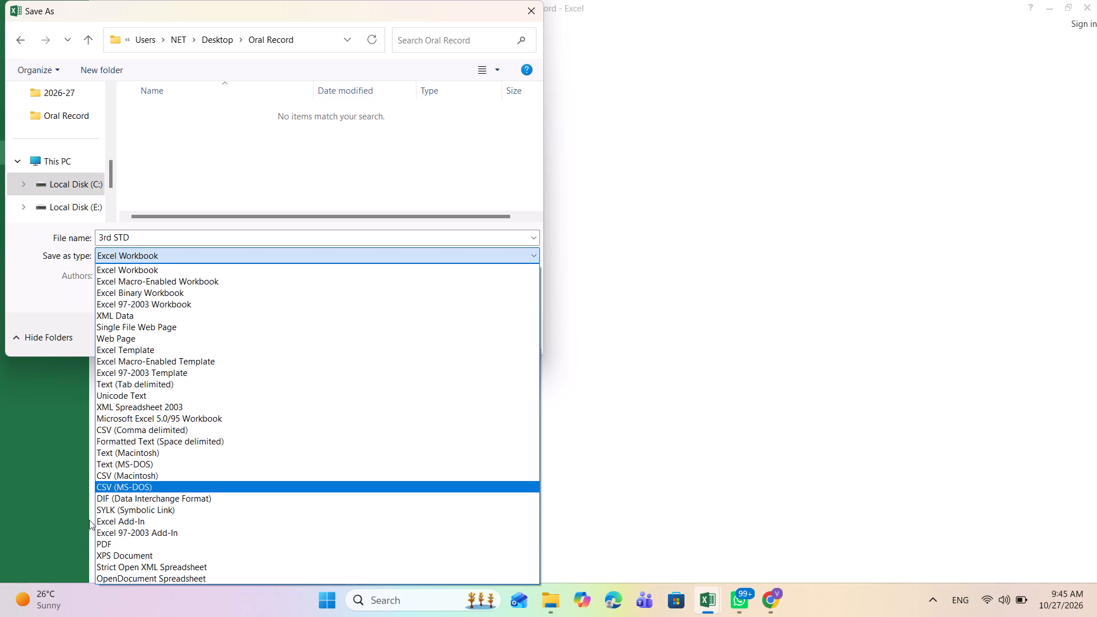
{"action": "left_click", "coordinate": [113, 542]}
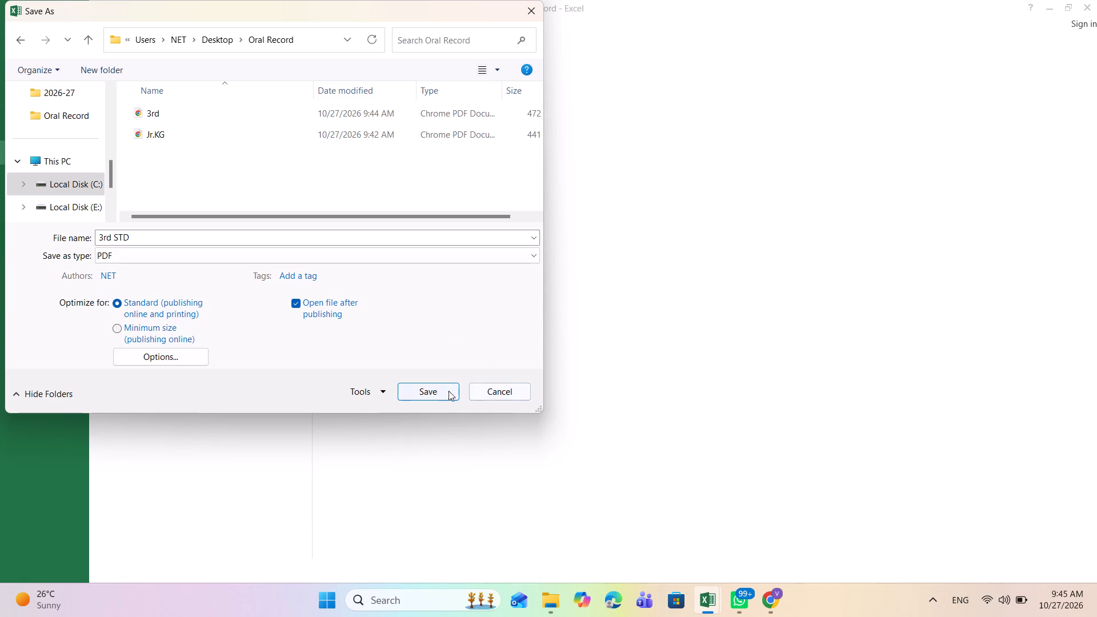
{"action": "left_click", "coordinate": [444, 391]}
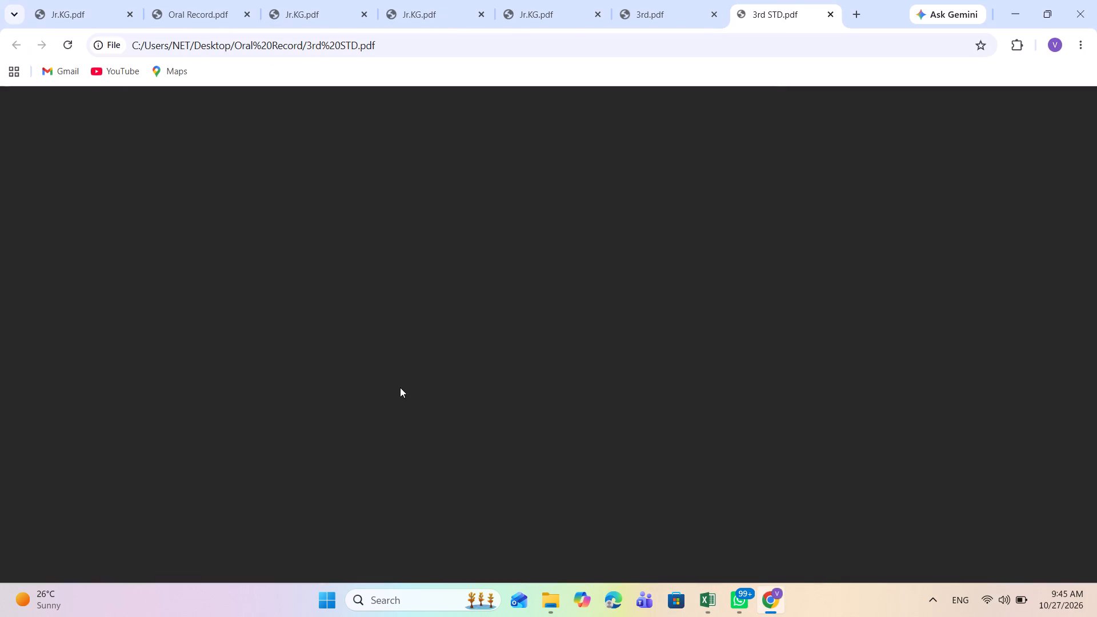
{"action": "scroll", "coordinate": [400, 387], "scroll_direction": "down", "scroll_amount": 10}
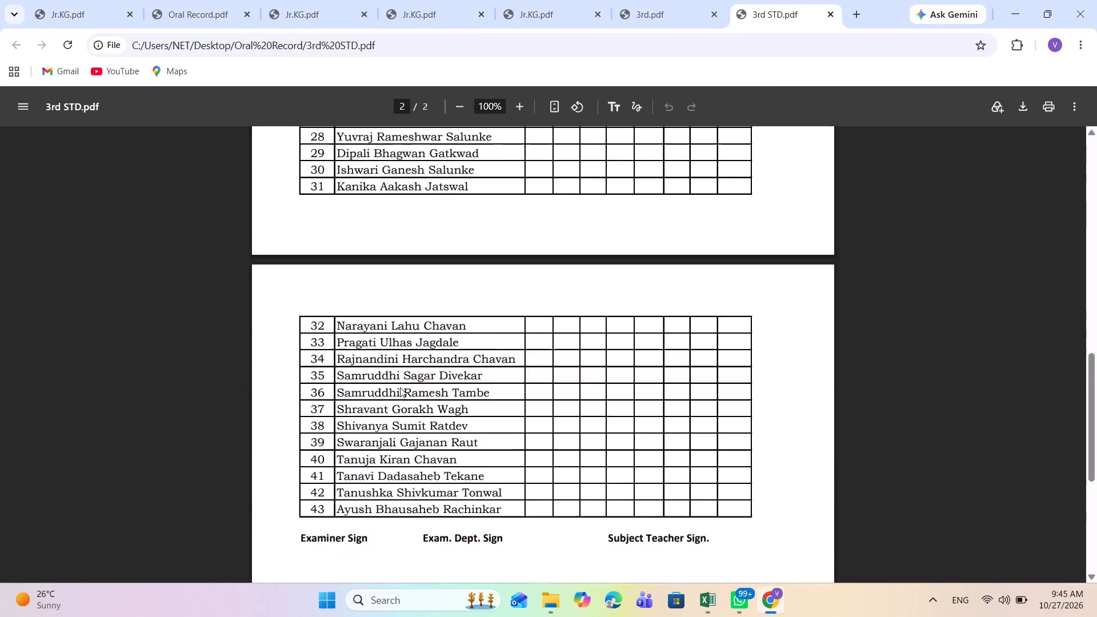
{"action": "scroll", "coordinate": [400, 387], "scroll_direction": "down", "scroll_amount": 2}
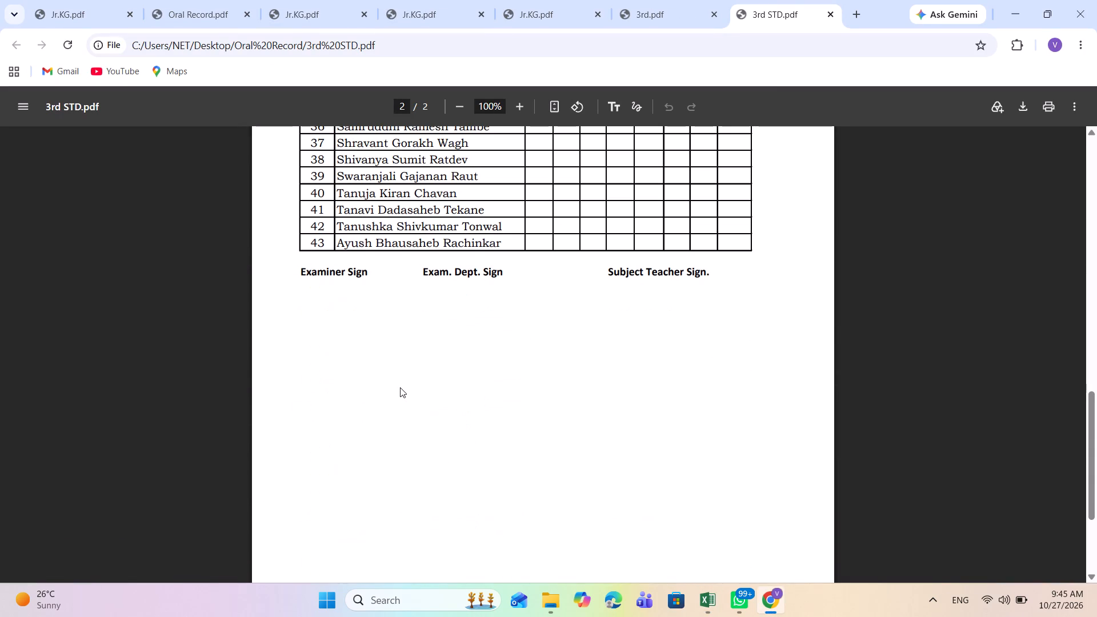
{"action": "scroll", "coordinate": [400, 387], "scroll_direction": "up", "scroll_amount": 13}
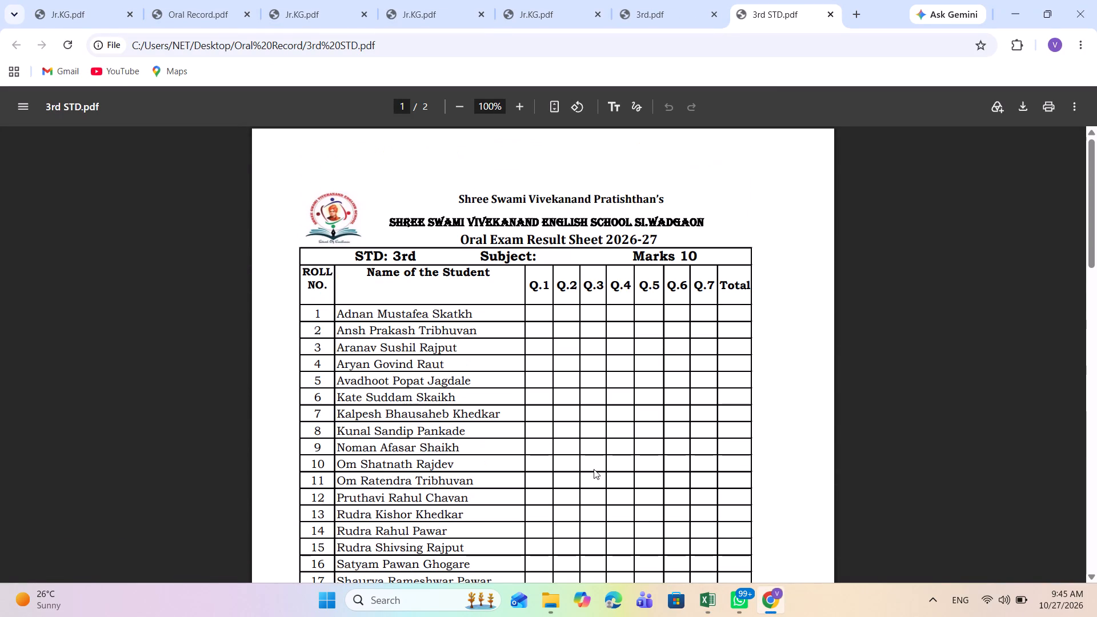
Switch to File Explorer and delete the PDF named "3rd" from the Oral Record folder.
{"action": "left_click", "coordinate": [556, 606]}
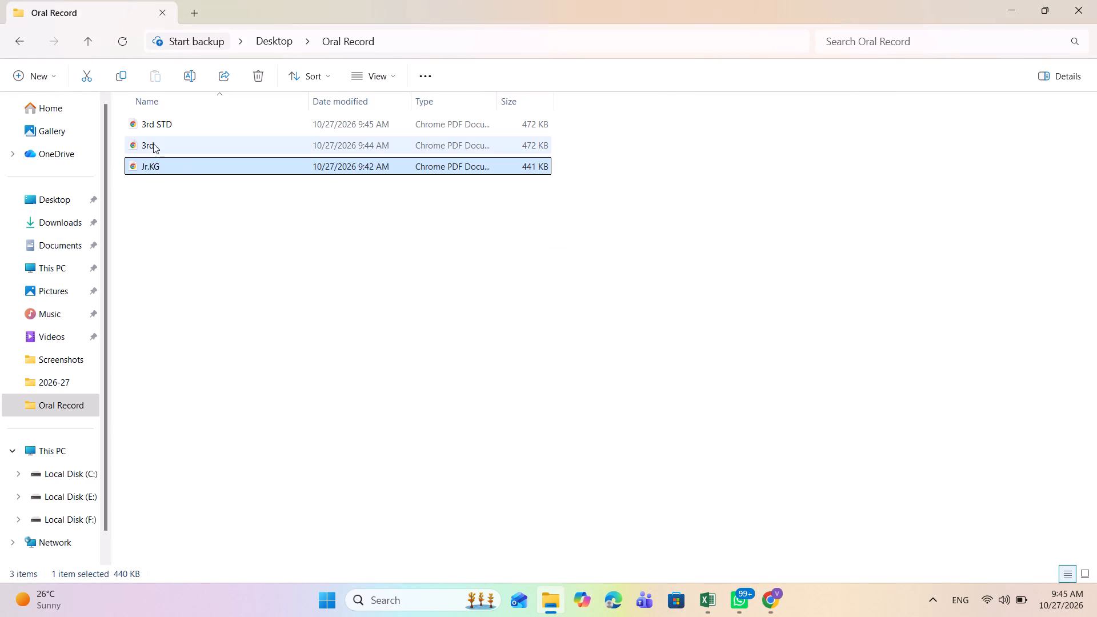
{"action": "left_click", "coordinate": [156, 145]}
{"action": "key", "text": "Delete"}
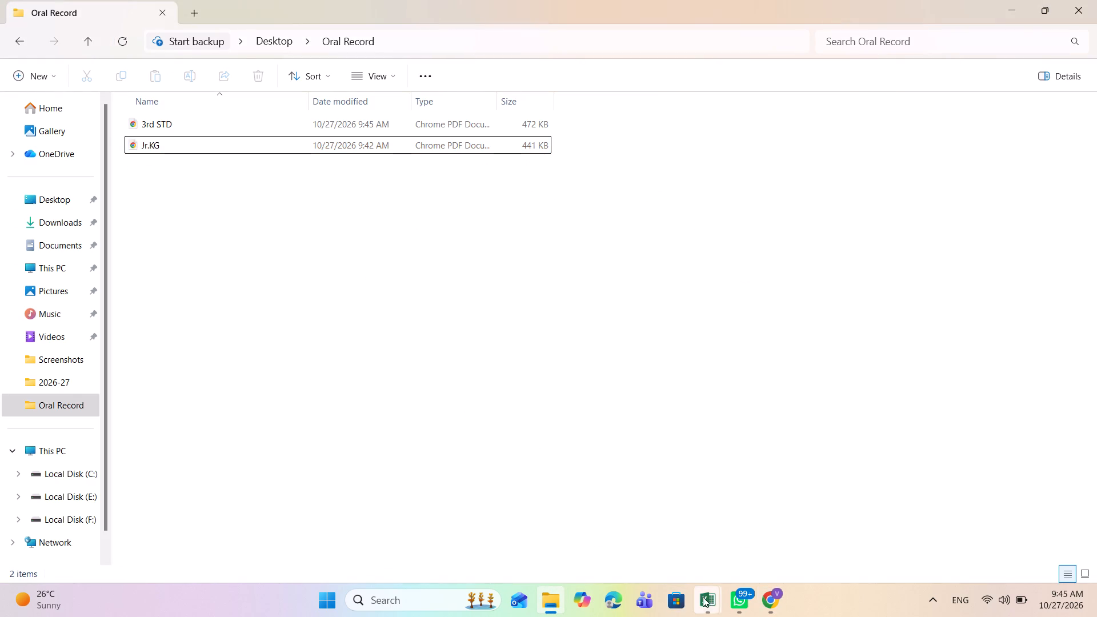
Switch to the Oral Record workbook in Excel and copy the 3rd sheet's signature row, A50, into A38 of the 4th sheet.
{"action": "left_click", "coordinate": [684, 538]}
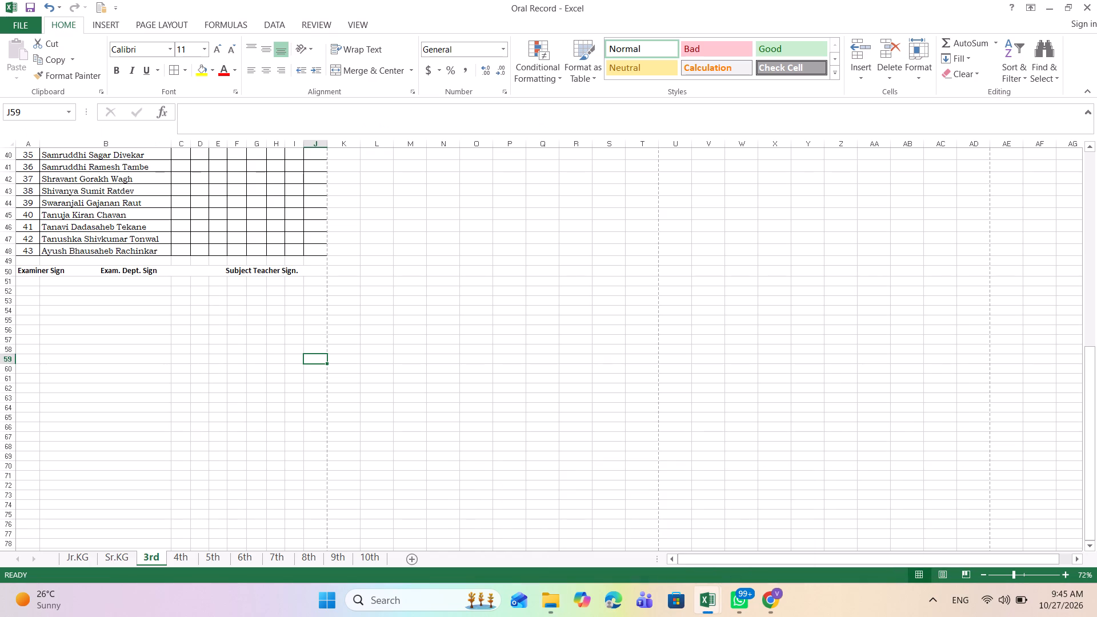
{"action": "left_click", "coordinate": [46, 274]}
{"action": "key", "text": "ctrl+c"}
{"action": "key", "text": "ctrl+c"}
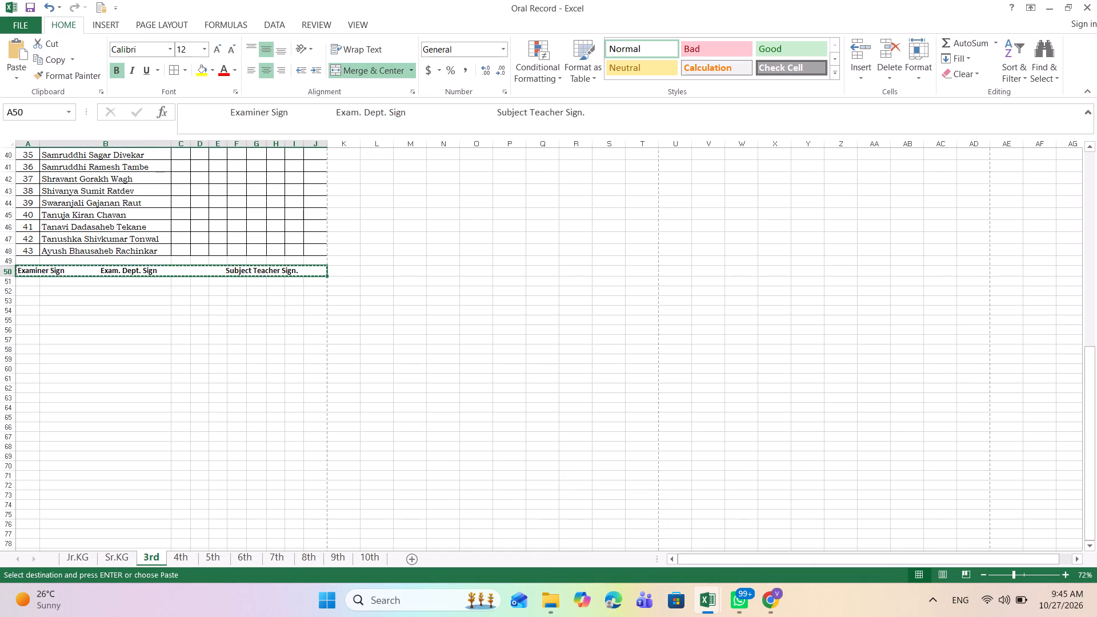
{"action": "left_click", "coordinate": [182, 555]}
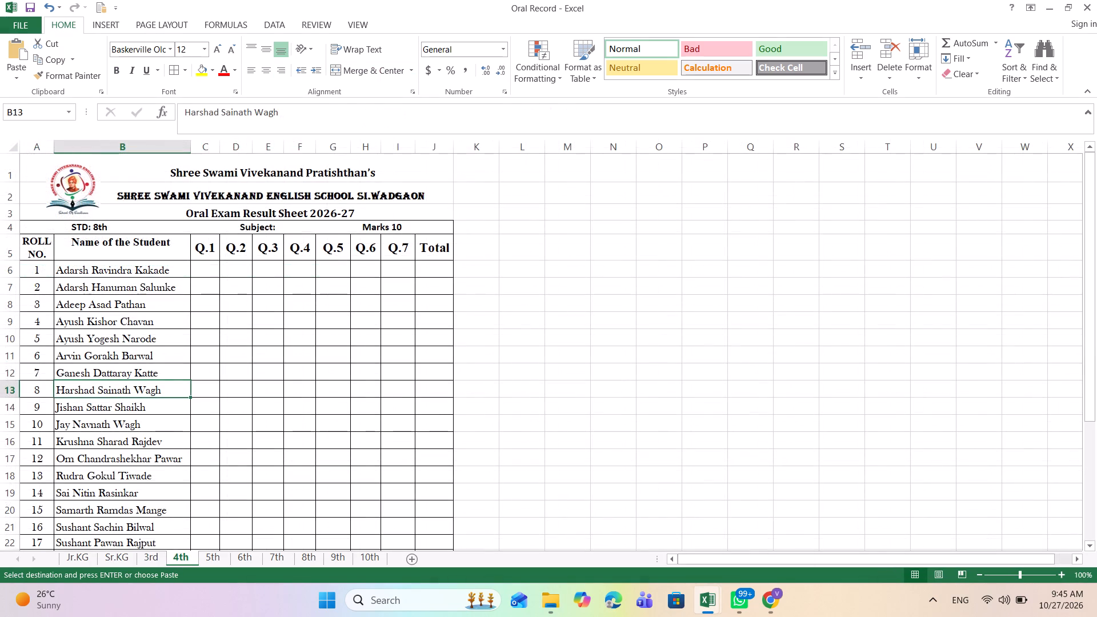
{"action": "scroll", "coordinate": [165, 446], "scroll_direction": "down", "scroll_amount": 5}
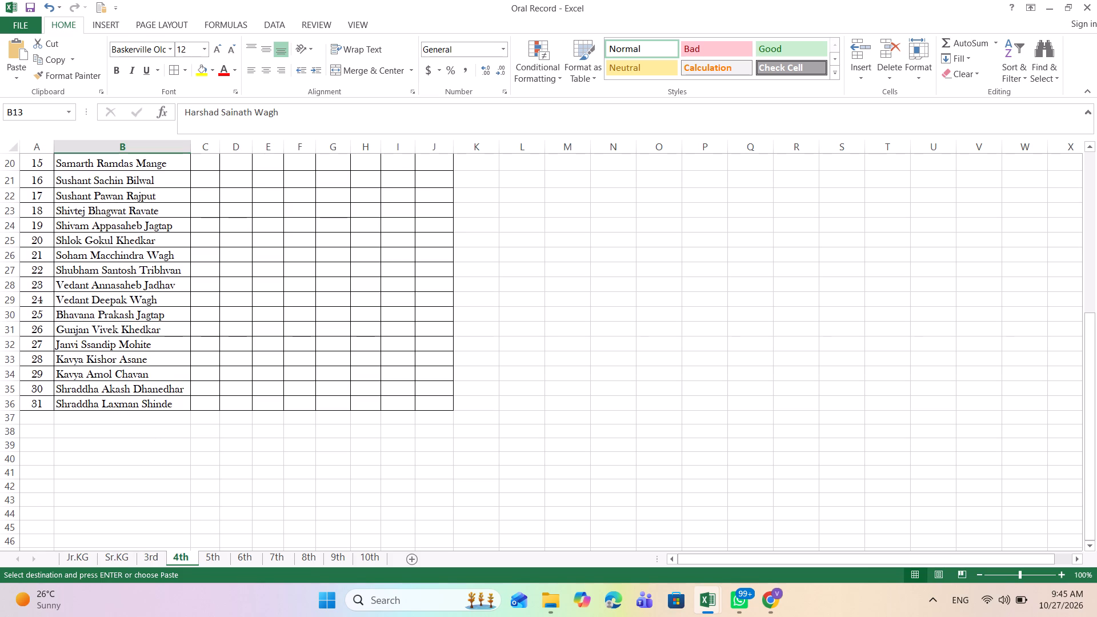
{"action": "left_click", "coordinate": [38, 430]}
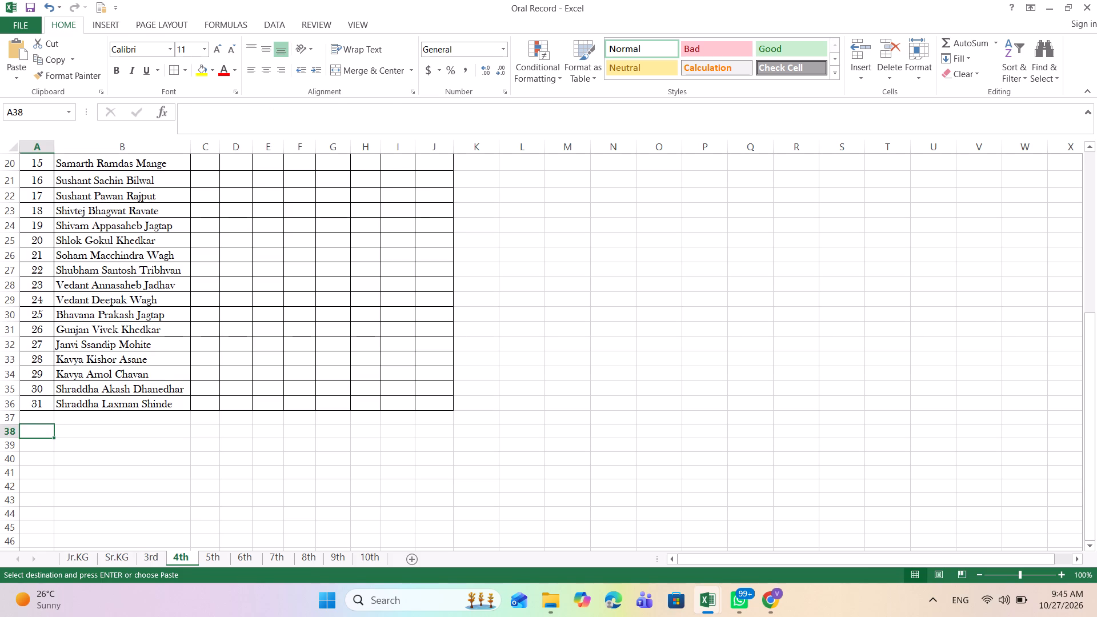
{"action": "key", "text": "ctrl+v"}
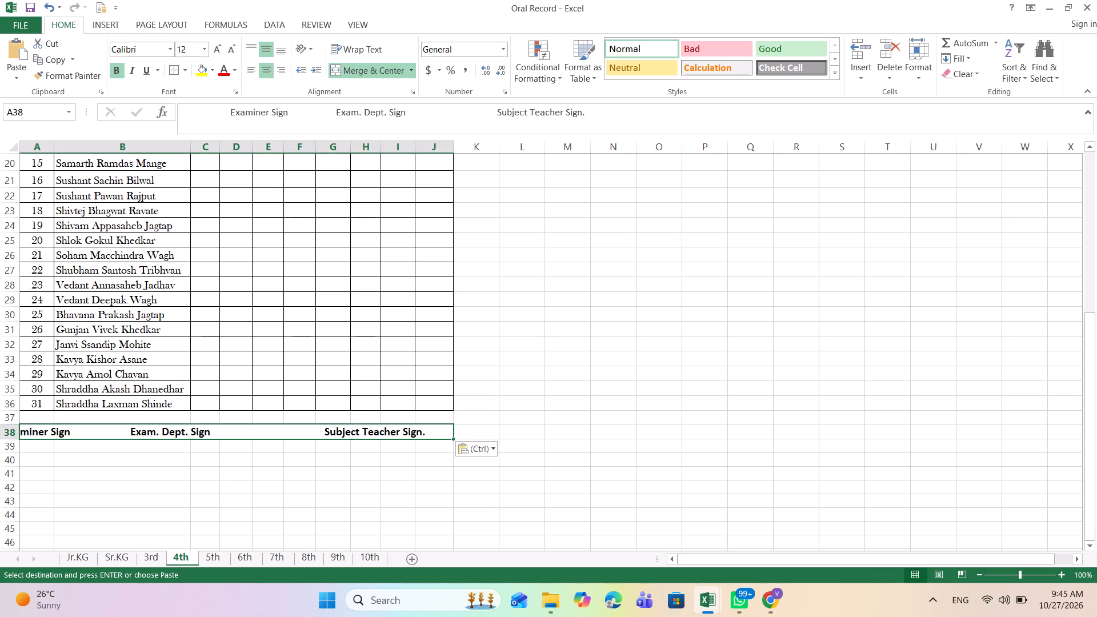
Remove twenty spaces between "Exam. Dept. Sign" and "Subject Teacher Sign." in the 4th sheet's signature row, A38.
{"action": "double_click", "coordinate": [274, 432]}
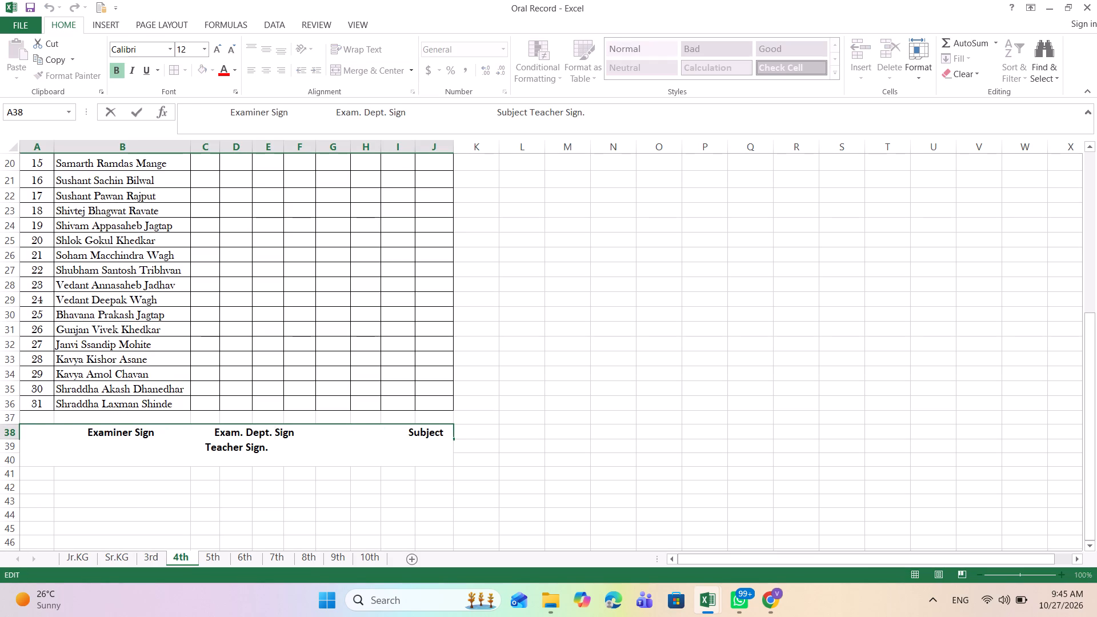
{"action": "double_click", "coordinate": [359, 435]}
{"action": "key", "text": "BackSpace"}
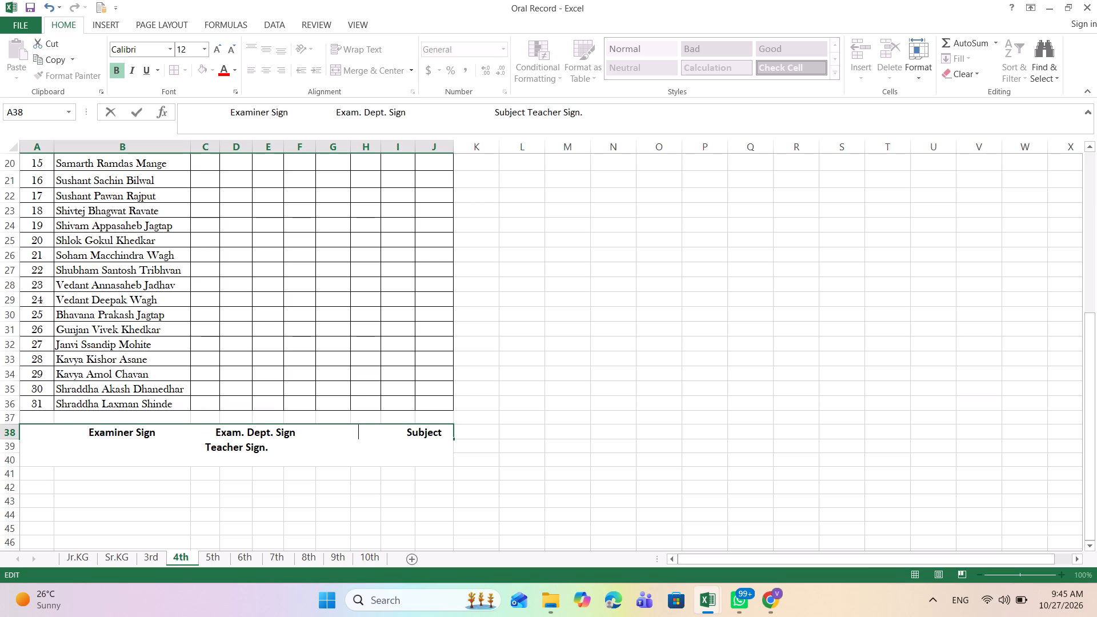
{"action": "key", "text": "BackSpace"}
{"action": "key", "text": "BackSpace"}
{"action": "key", "text": "BackSpace"}
{"action": "key", "text": "BackSpace"}
{"action": "key", "text": "BackSpace"}
{"action": "key", "text": "BackSpace"}
{"action": "key", "text": "BackSpace"}
{"action": "key", "text": "BackSpace"}
{"action": "key", "text": "BackSpace"}
{"action": "key", "text": "BackSpace"}
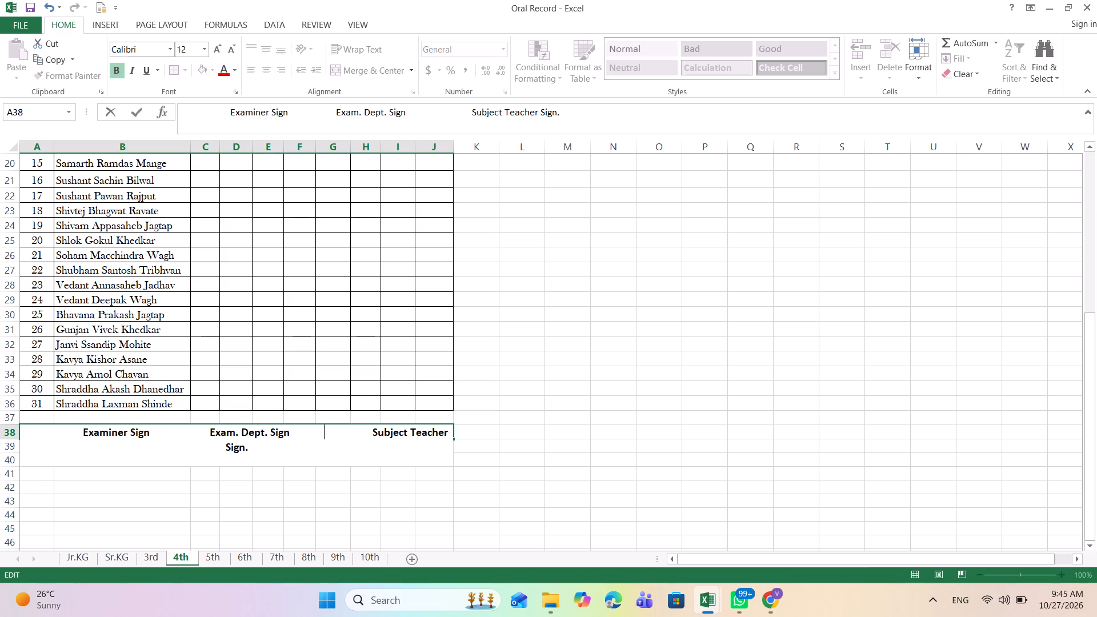
{"action": "key", "text": "BackSpace"}
{"action": "key", "text": "BackSpace"}
{"action": "key", "text": "BackSpace"}
{"action": "key", "text": "BackSpace"}
{"action": "key", "text": "BackSpace"}
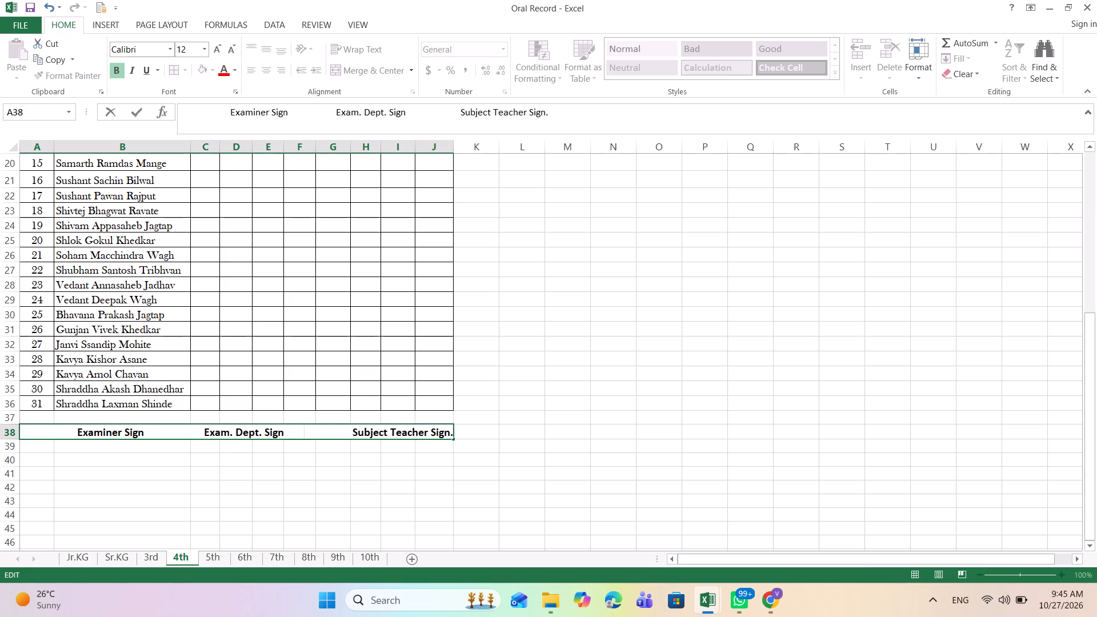
{"action": "key", "text": "BackSpace"}
{"action": "key", "text": "BackSpace"}
{"action": "key", "text": "BackSpace"}
{"action": "key", "text": "BackSpace"}
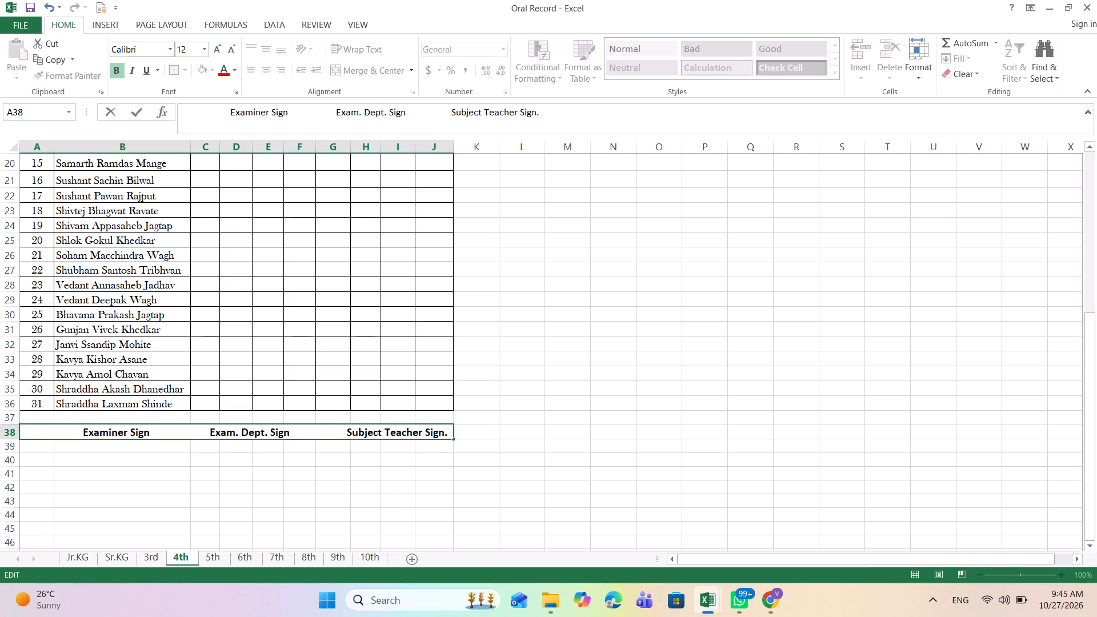
Remove ten spaces before "Examiner Sign" in the 4th sheet's signature row, A38.
{"action": "left_click", "coordinate": [226, 108]}
{"action": "key", "text": "BackSpace"}
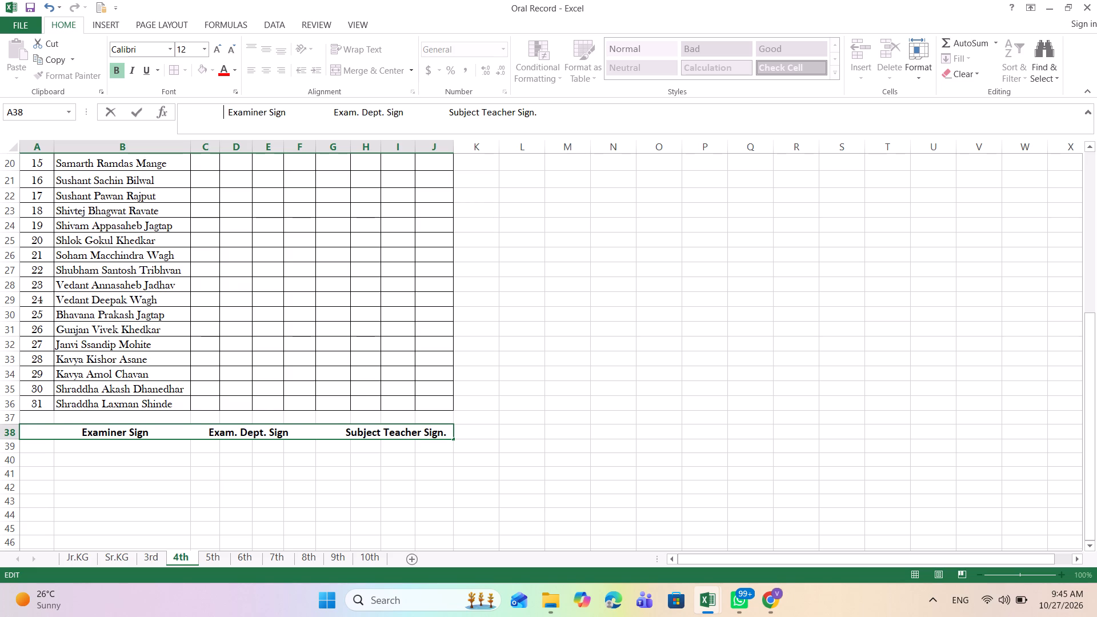
{"action": "key", "text": "BackSpace"}
{"action": "key", "text": "BackSpace"}
{"action": "key", "text": "BackSpace"}
{"action": "key", "text": "BackSpace"}
{"action": "key", "text": "BackSpace"}
{"action": "key", "text": "BackSpace"}
{"action": "key", "text": "BackSpace"}
{"action": "key", "text": "BackSpace"}
{"action": "key", "text": "BackSpace"}
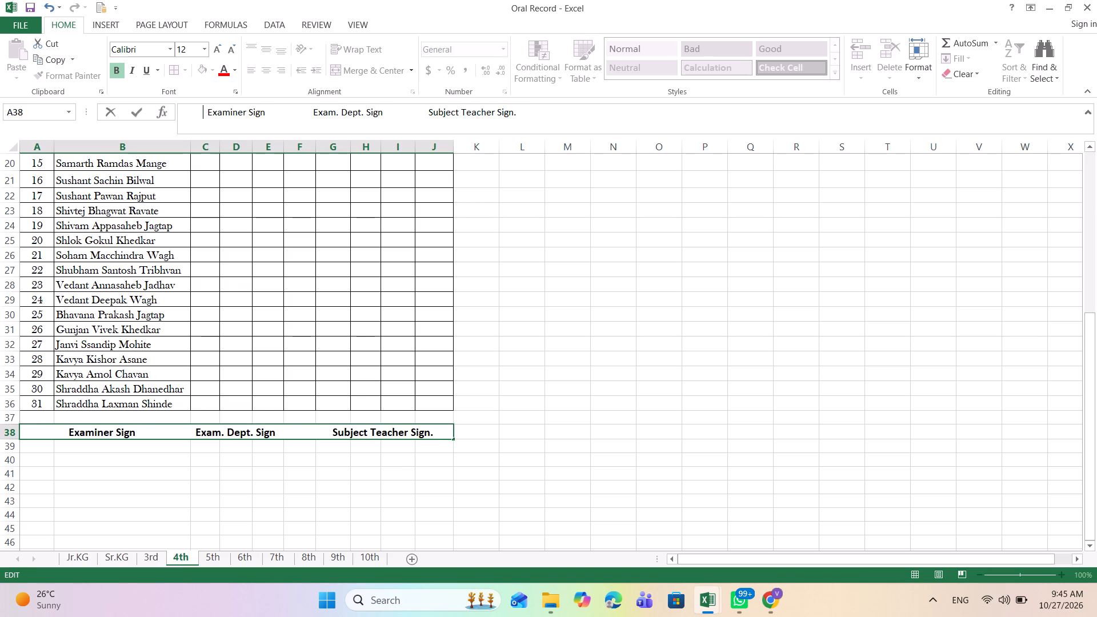
{"action": "left_click", "coordinate": [310, 496]}
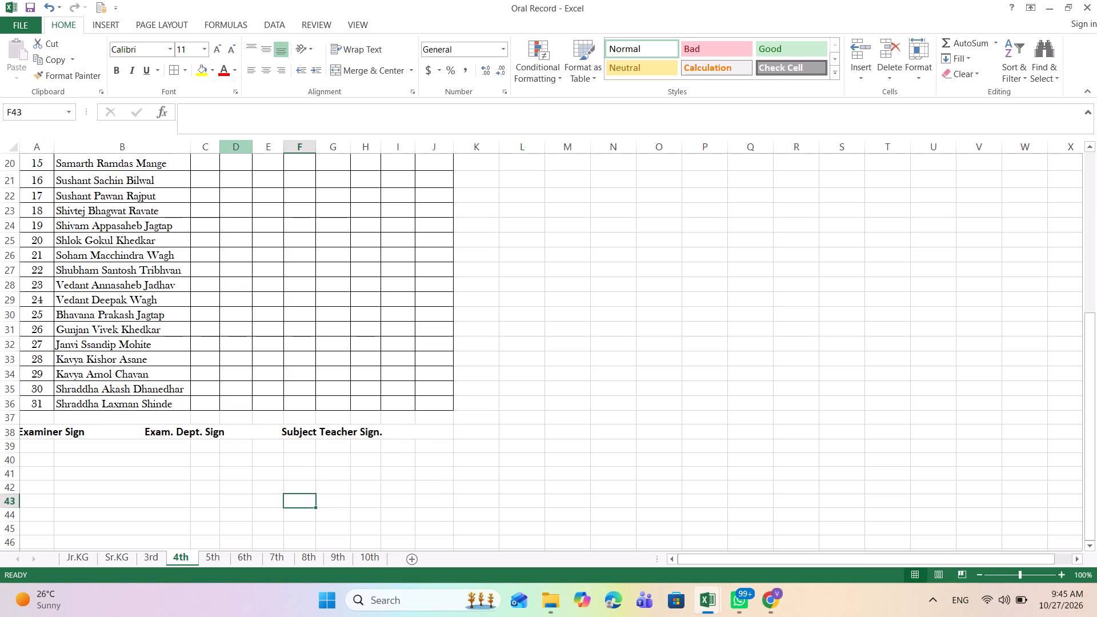
Add seven spaces before "Examiner Sign" in the 4th sheet's A38, and save the workbook.
{"action": "left_click", "coordinate": [127, 438]}
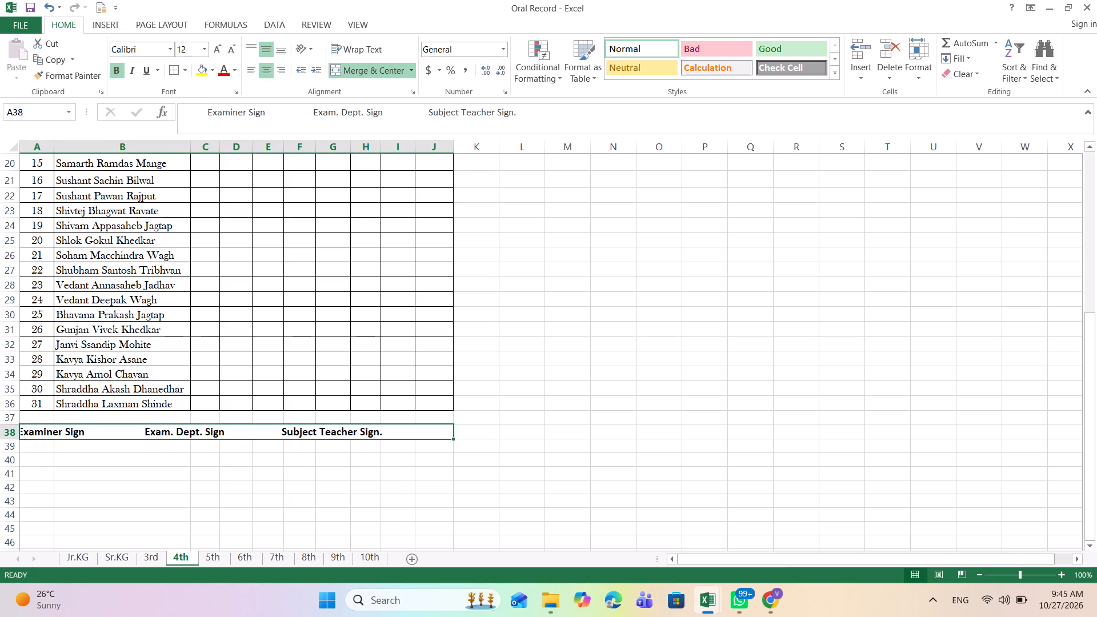
{"action": "left_click", "coordinate": [205, 111]}
{"action": "key", "text": "space"}
{"action": "key", "text": "space"}
{"action": "key", "text": "space"}
{"action": "key", "text": "space"}
{"action": "key", "text": "space"}
{"action": "key", "text": "space"}
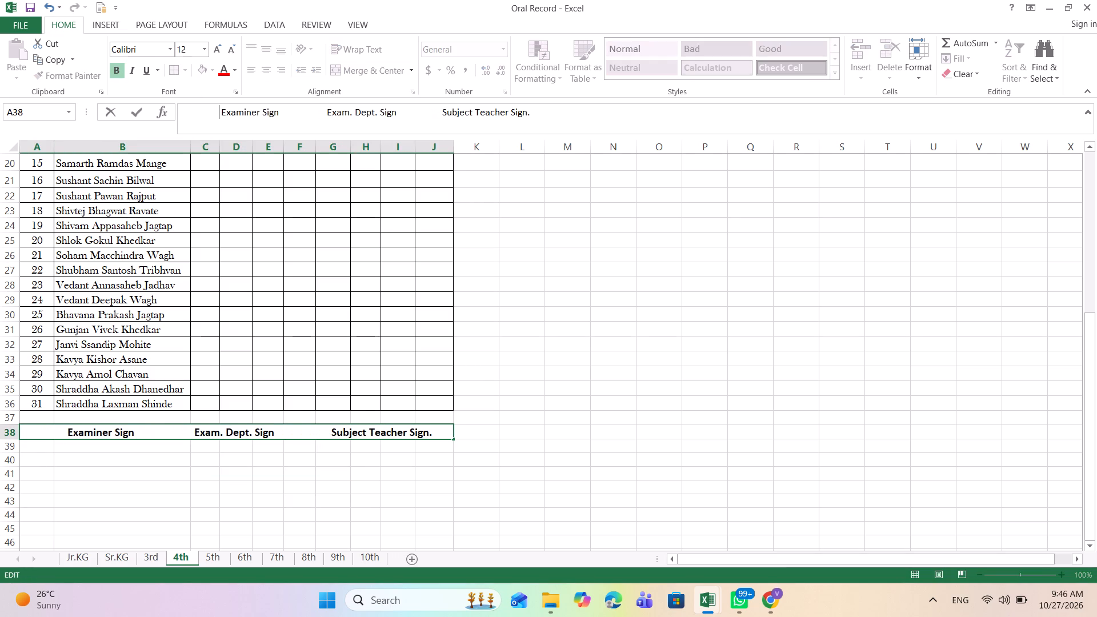
{"action": "key", "text": "space"}
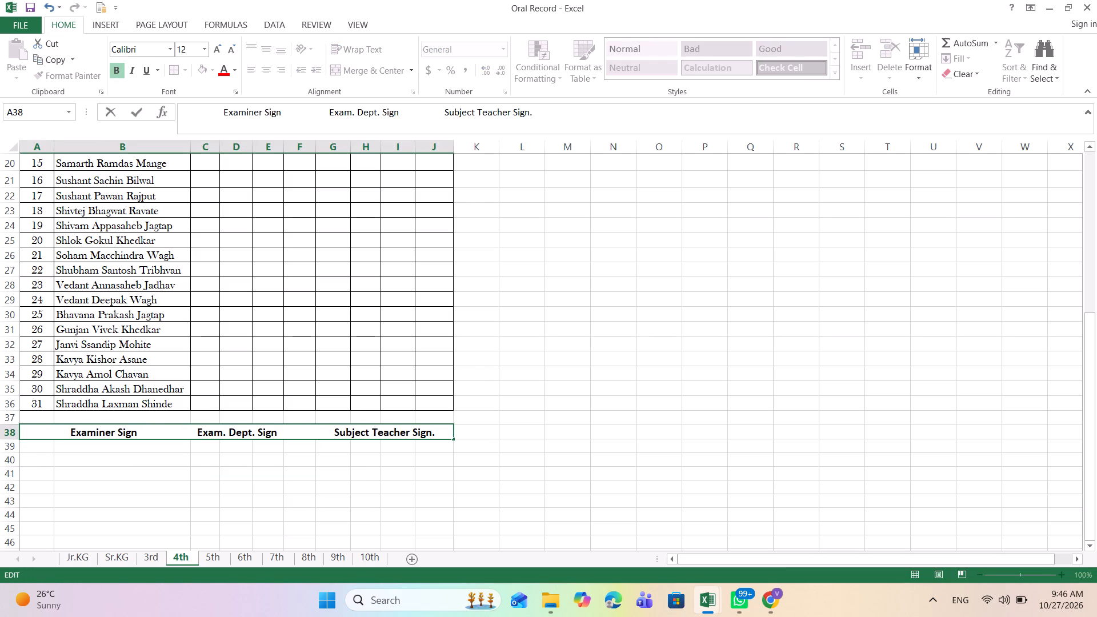
{"action": "left_click", "coordinate": [217, 467]}
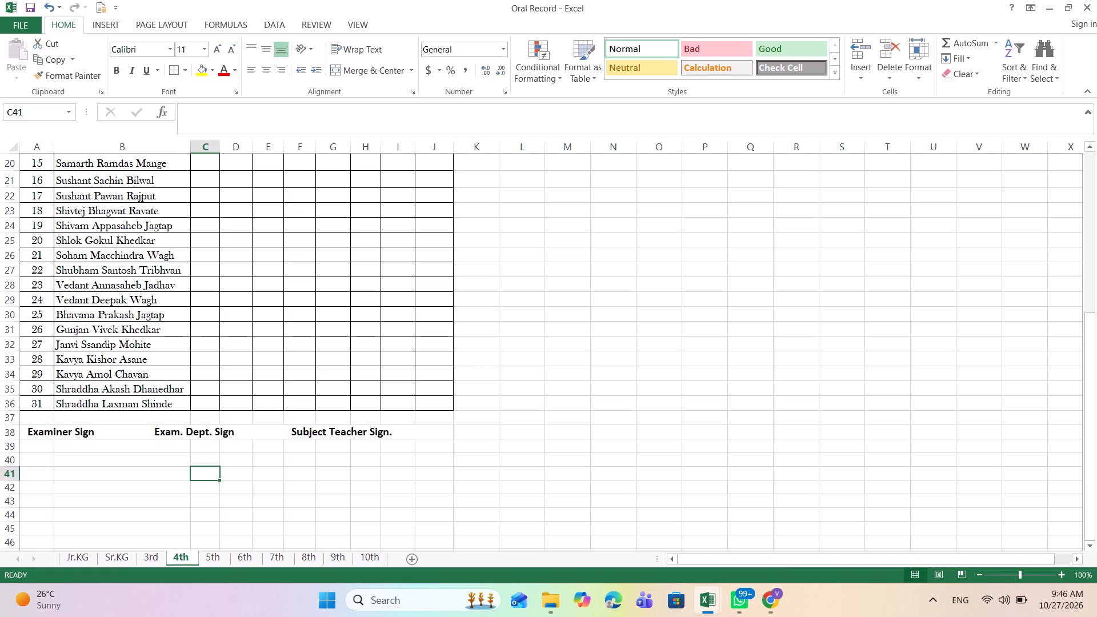
{"action": "key", "text": "ctrl+s"}
Export the 4th sheet as a PDF named "4th" in the Oral Record folder, and look over its page.
{"action": "left_click", "coordinate": [27, 23]}
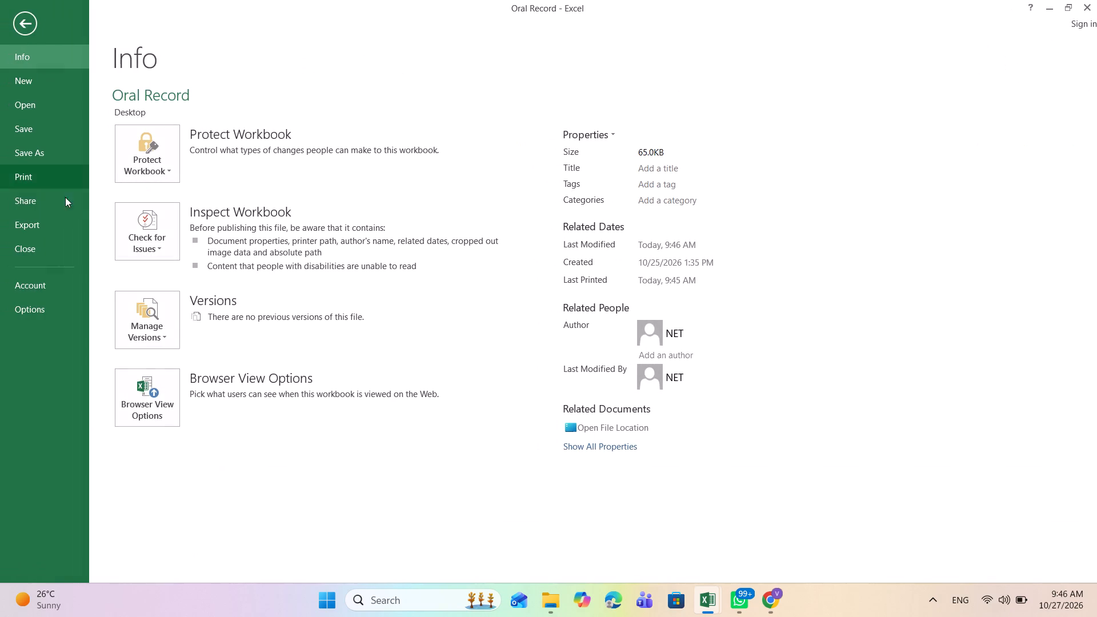
{"action": "left_click", "coordinate": [49, 143]}
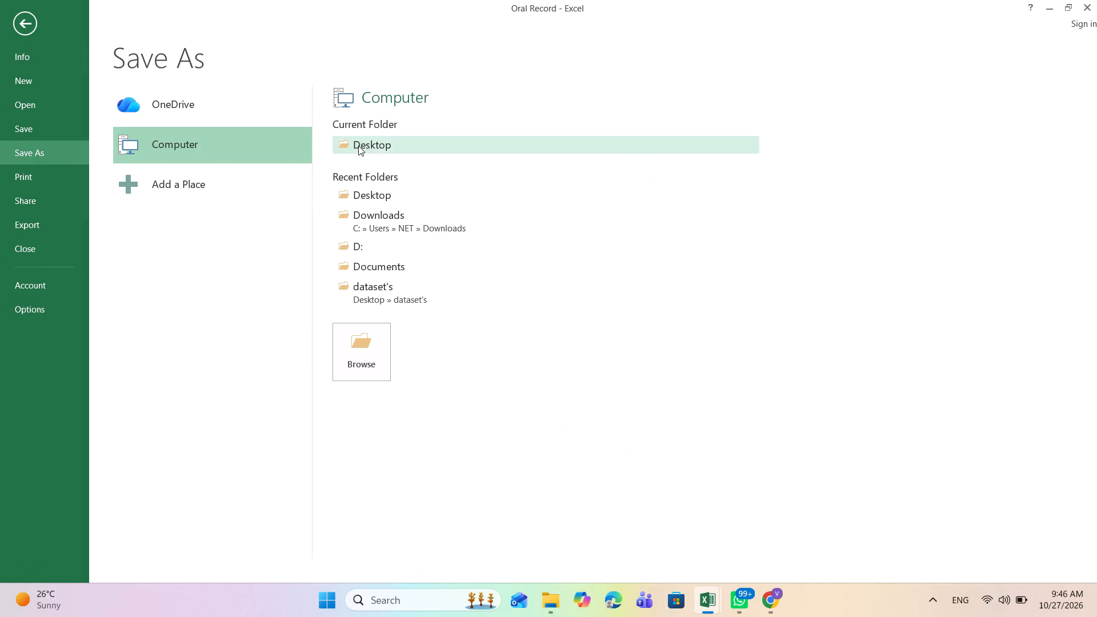
{"action": "left_click", "coordinate": [367, 146]}
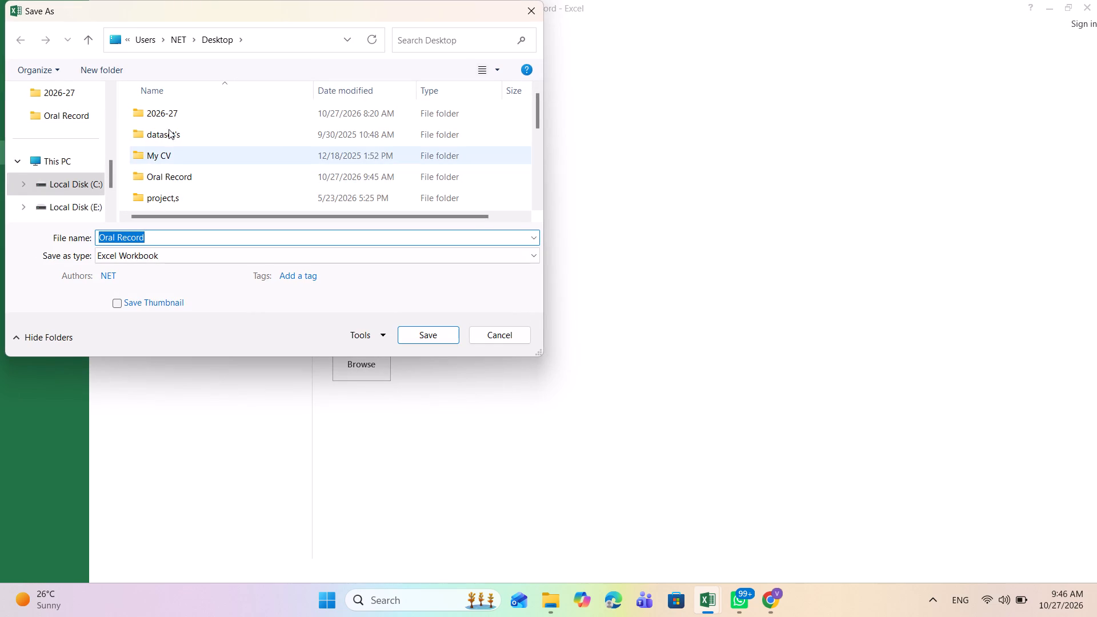
{"action": "double_click", "coordinate": [169, 175]}
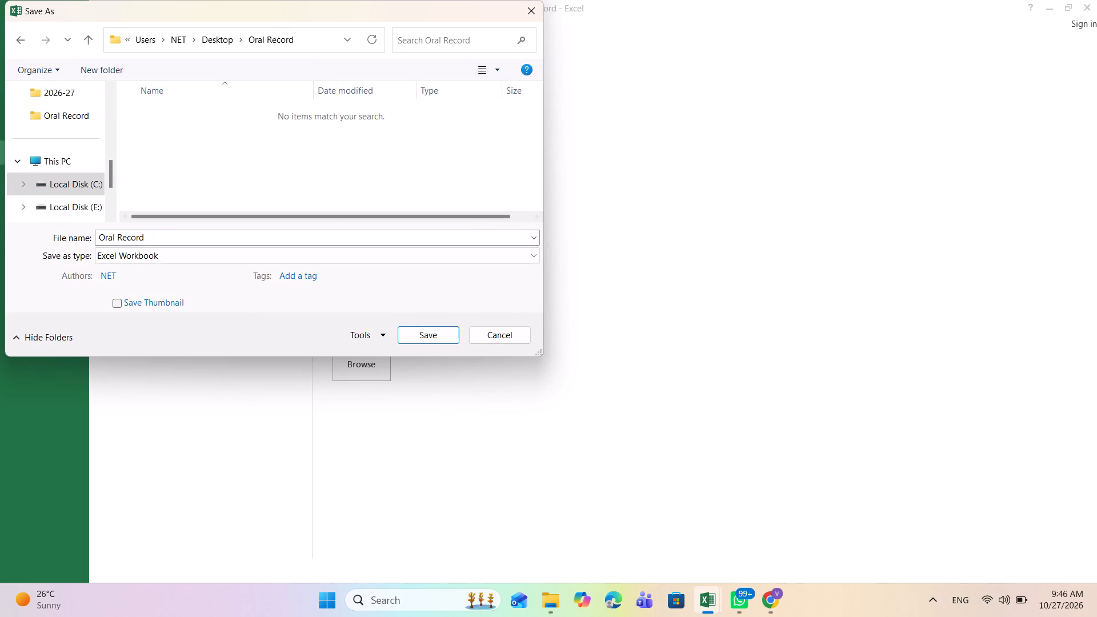
{"action": "left_click", "coordinate": [157, 240]}
{"action": "key", "text": "BackSpace"}
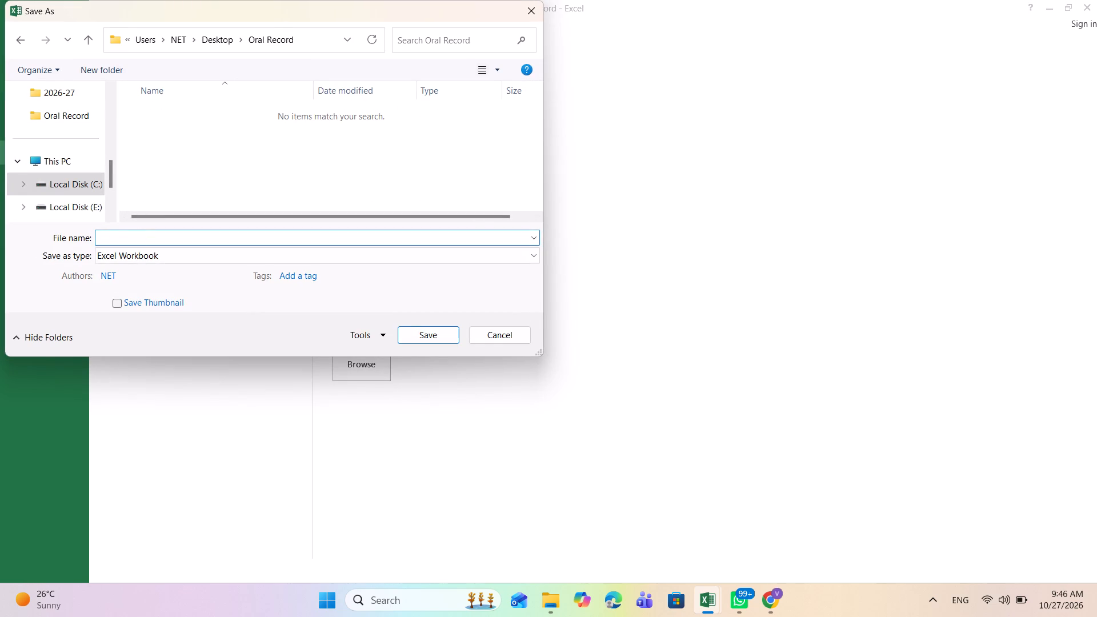
{"action": "type", "text": "4th"}
{"action": "left_click", "coordinate": [185, 251]}
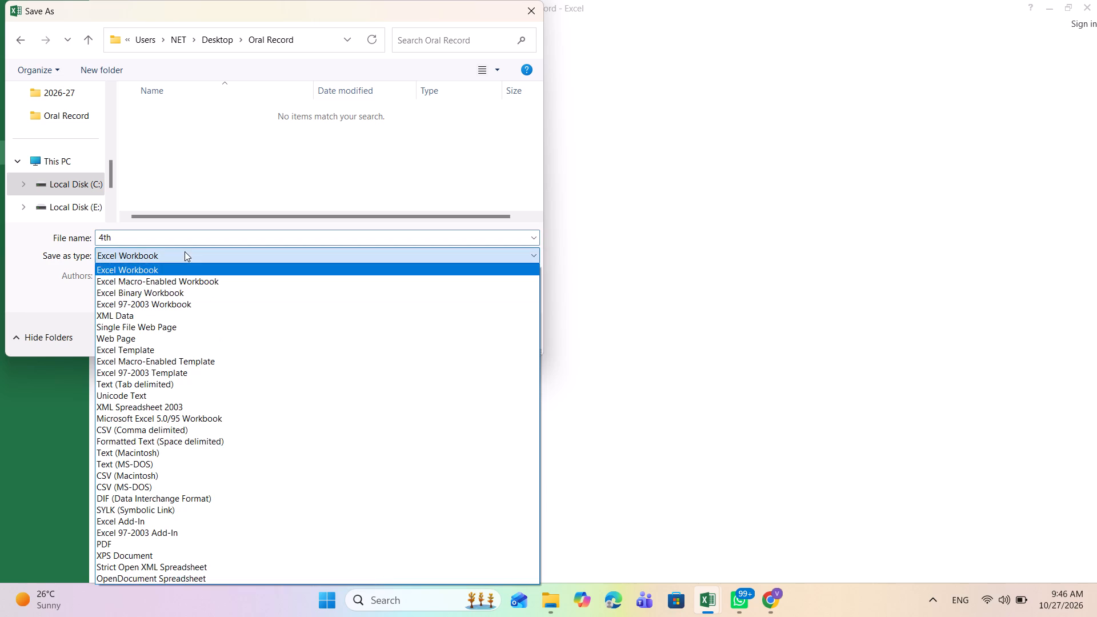
{"action": "left_click", "coordinate": [110, 543]}
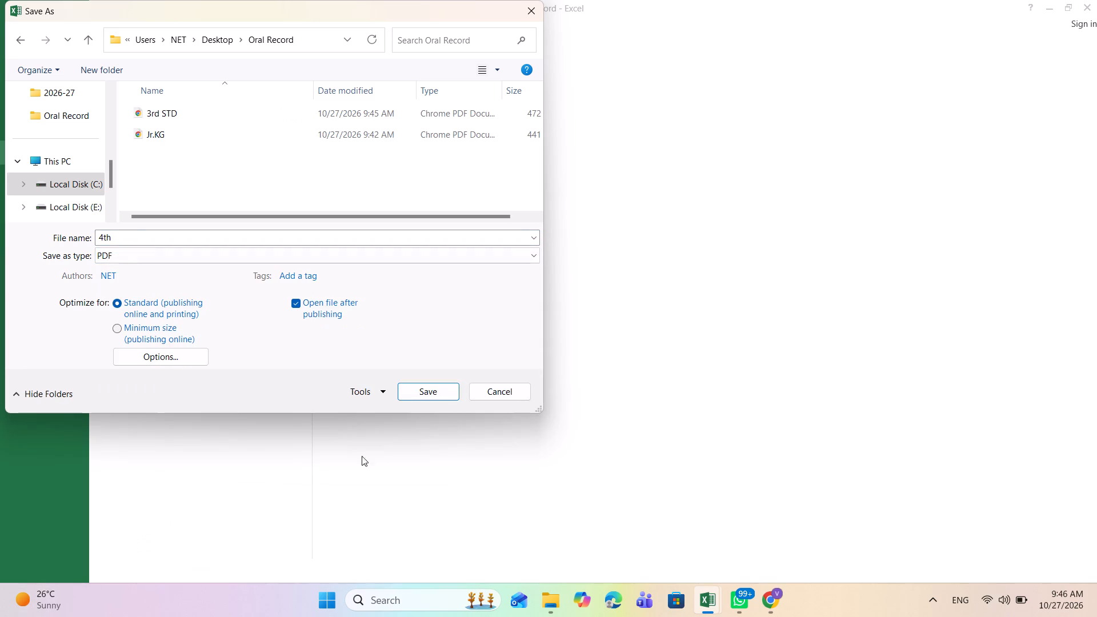
{"action": "left_click", "coordinate": [427, 389]}
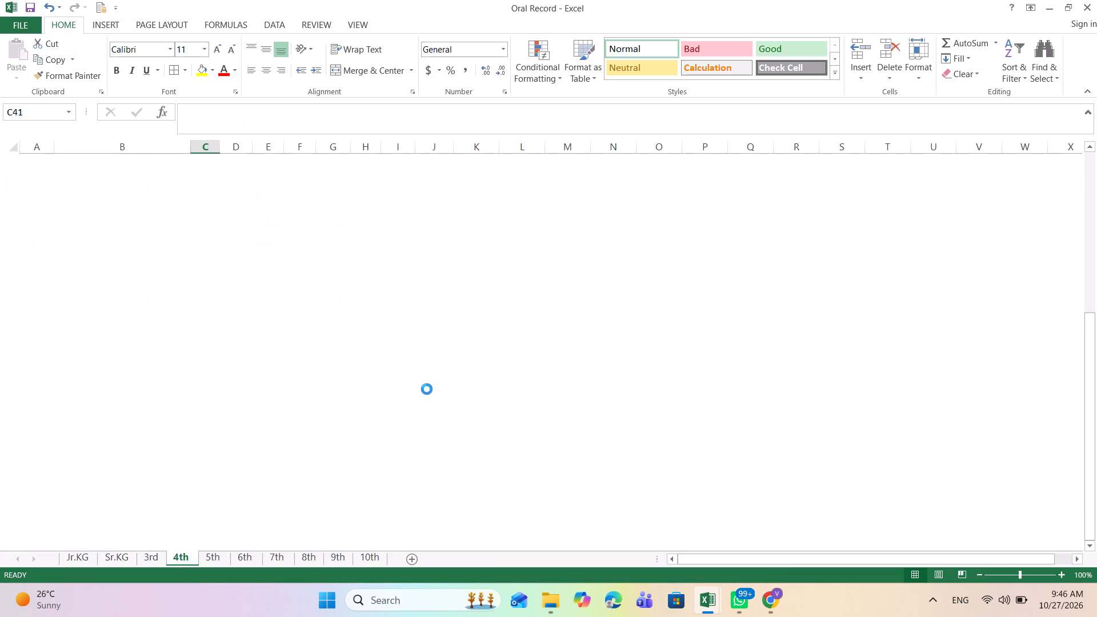
{"action": "scroll", "coordinate": [519, 433], "scroll_direction": "down", "scroll_amount": 4}
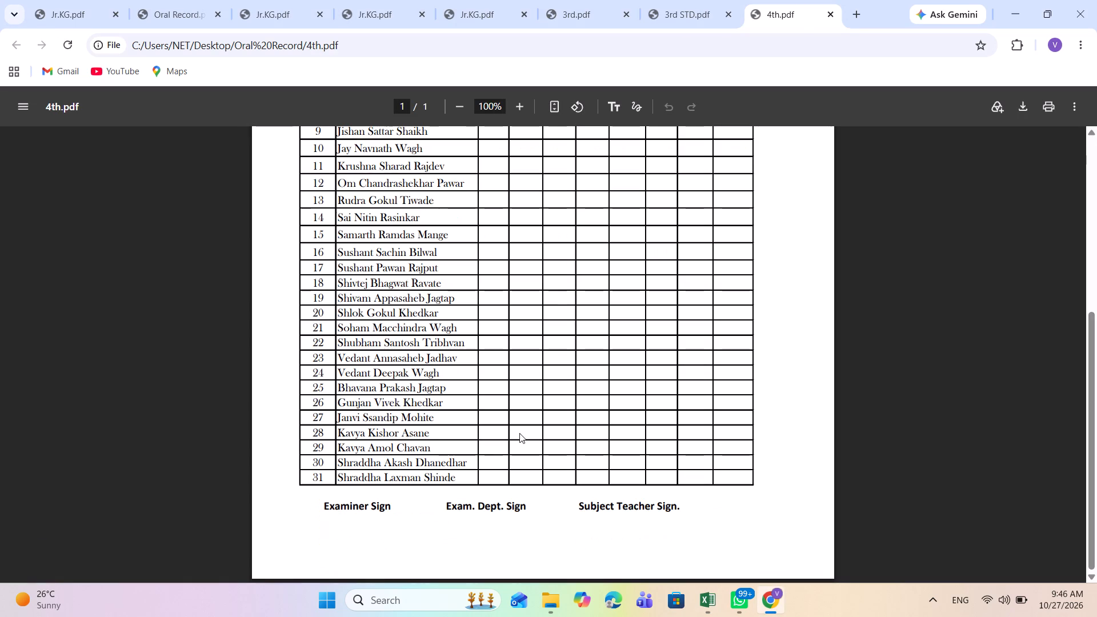
{"action": "scroll", "coordinate": [519, 433], "scroll_direction": "up", "scroll_amount": 6}
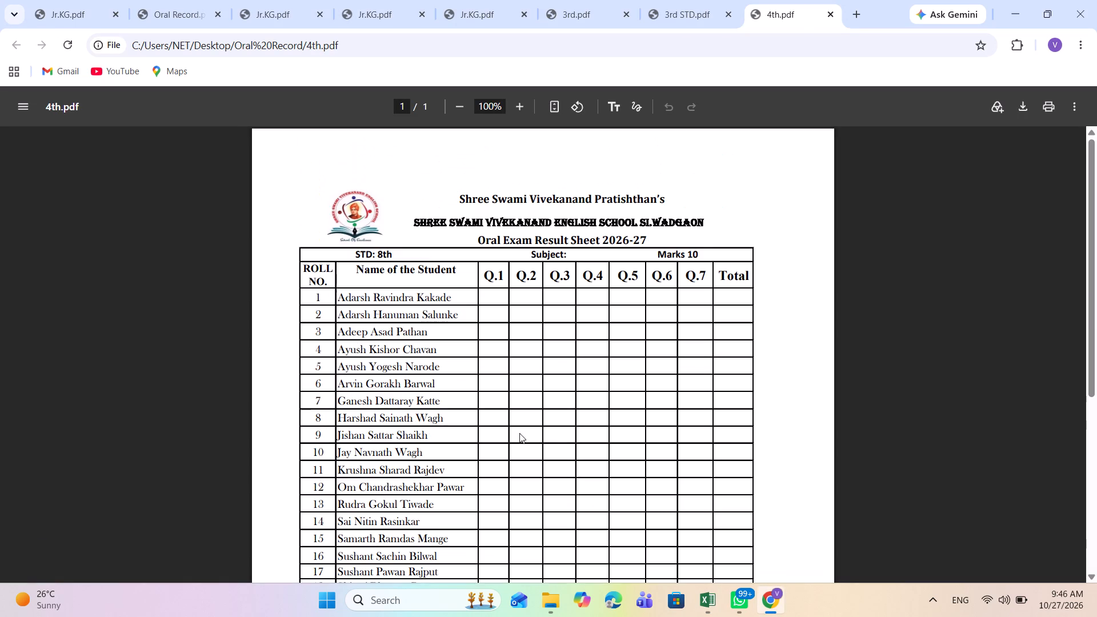
{"action": "scroll", "coordinate": [519, 433], "scroll_direction": "down", "scroll_amount": 2}
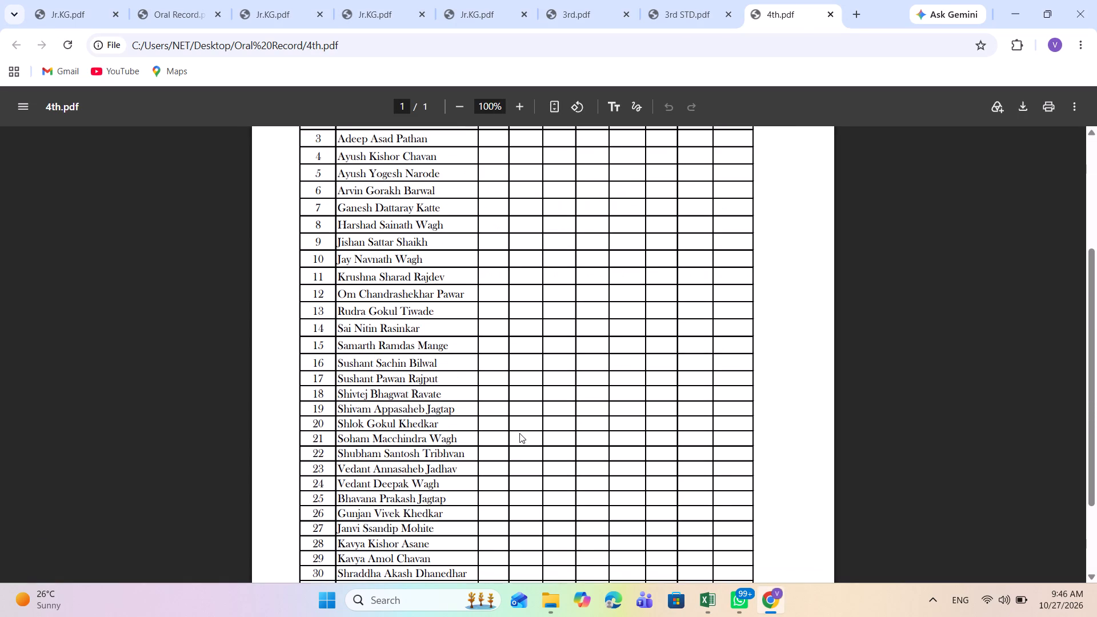
{"action": "scroll", "coordinate": [519, 433], "scroll_direction": "down", "scroll_amount": 4}
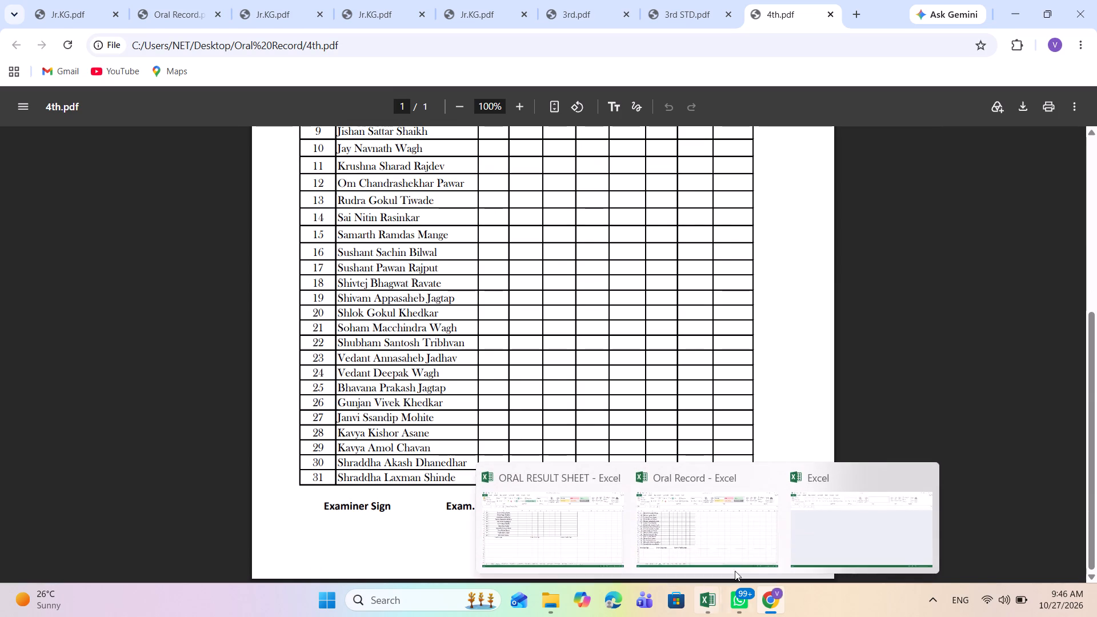
Back in the Oral Record workbook in Excel, change the class in the 4th sheet's heading row, A4, to "STD: 4th".
{"action": "left_click", "coordinate": [710, 530]}
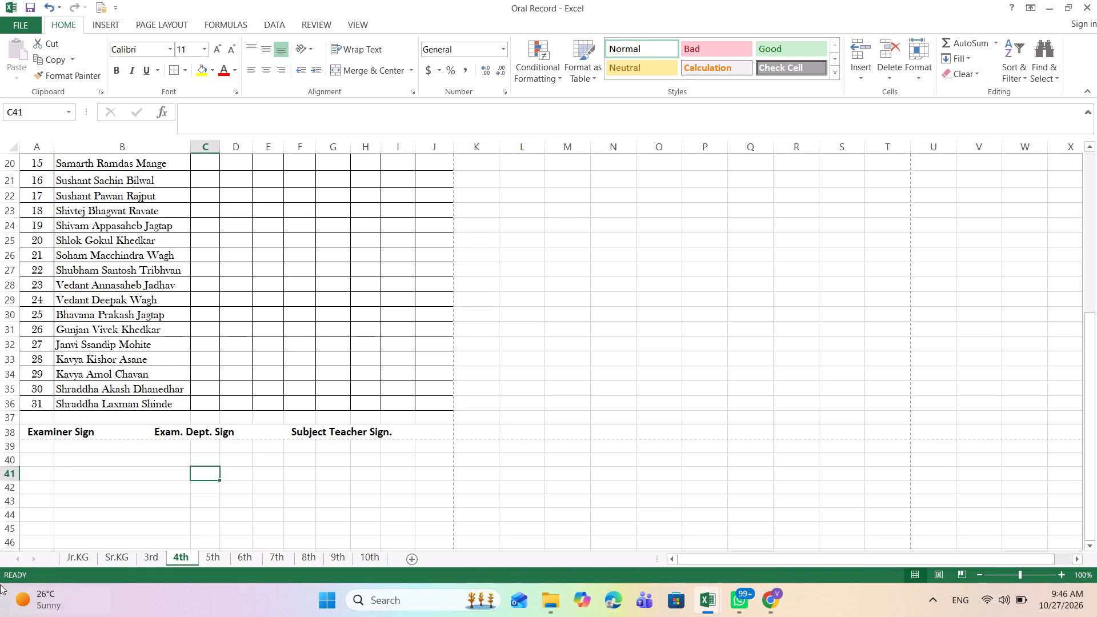
{"action": "scroll", "coordinate": [6, 352], "scroll_direction": "up", "scroll_amount": 6}
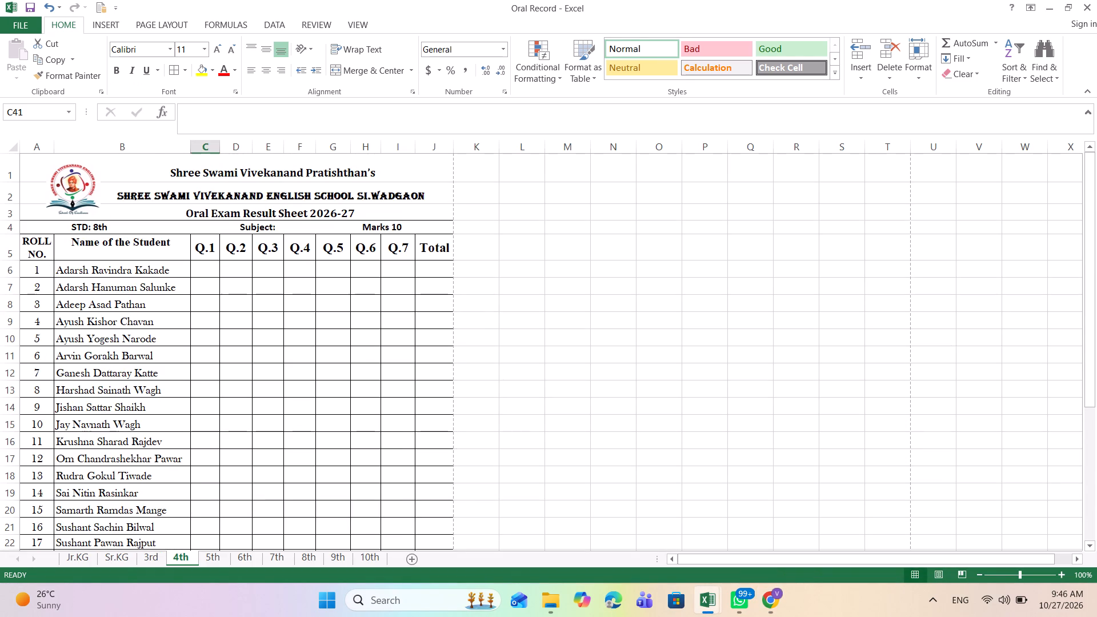
{"action": "double_click", "coordinate": [99, 227]}
{"action": "key", "text": "BackSpace"}
{"action": "key", "text": "4"}
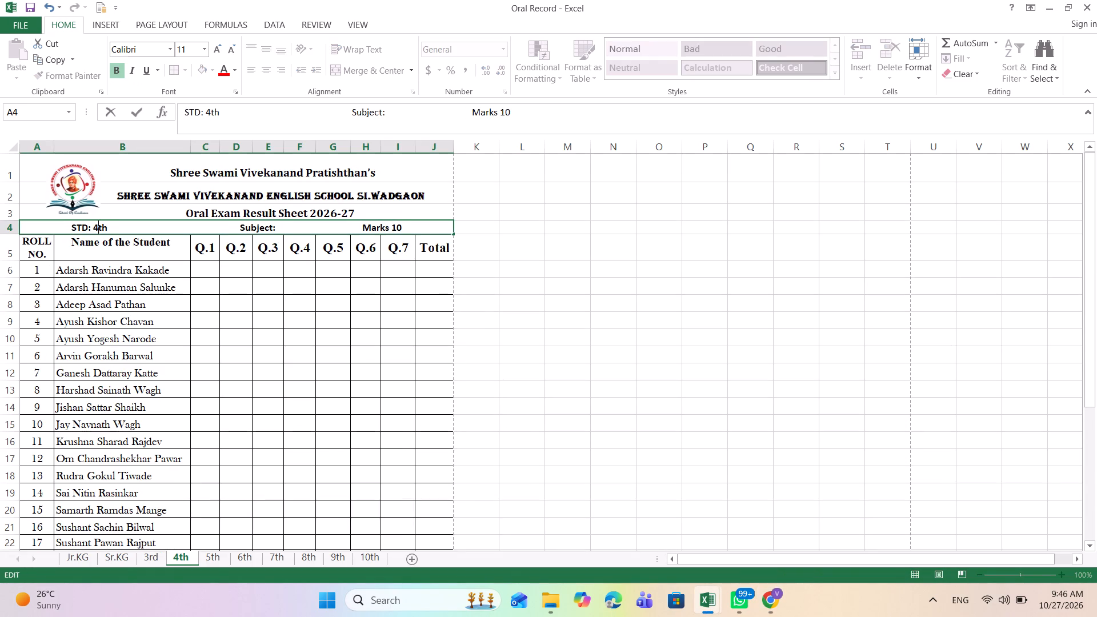
Export the 4th sheet as a PDF named "4th STD" in the Oral Record folder, and look over its page.
{"action": "left_click", "coordinate": [22, 29]}
{"action": "left_click", "coordinate": [40, 151]}
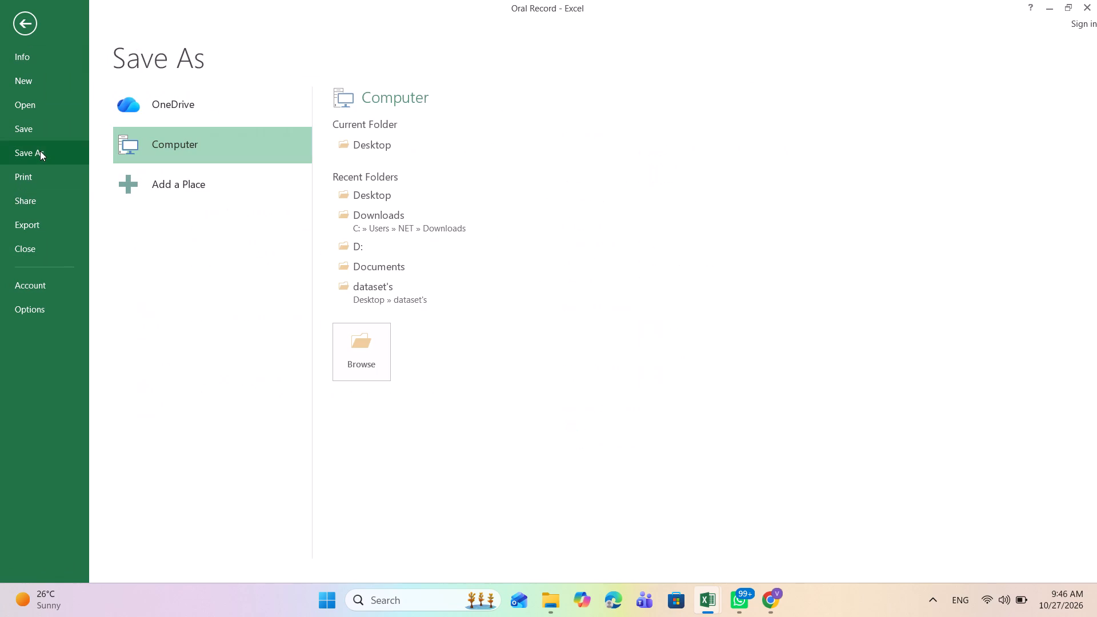
{"action": "left_click", "coordinate": [387, 141]}
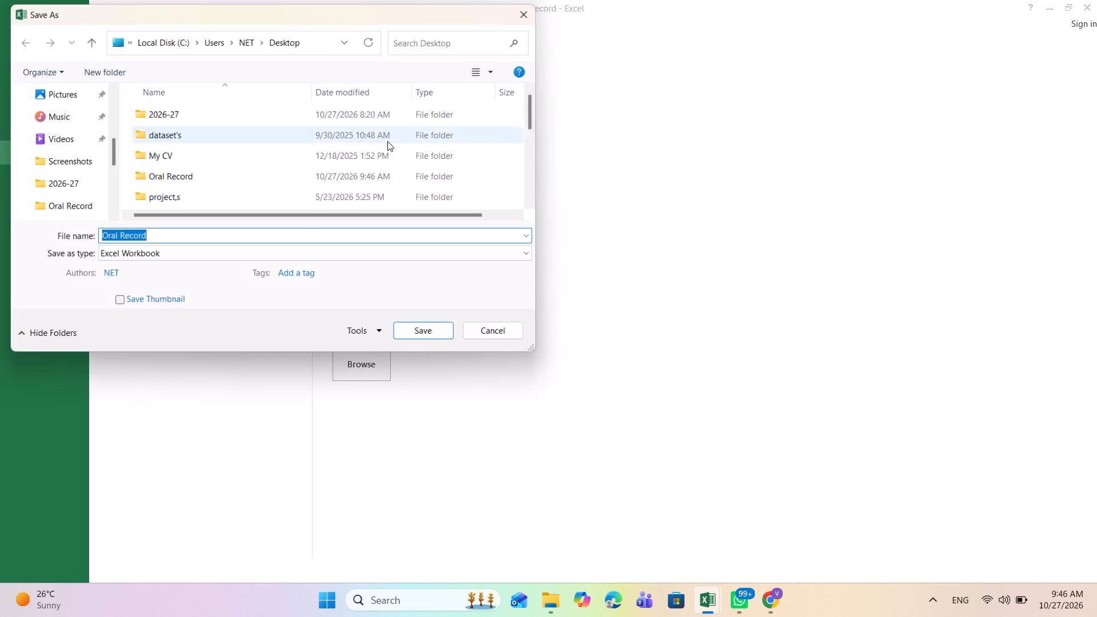
{"action": "double_click", "coordinate": [174, 177]}
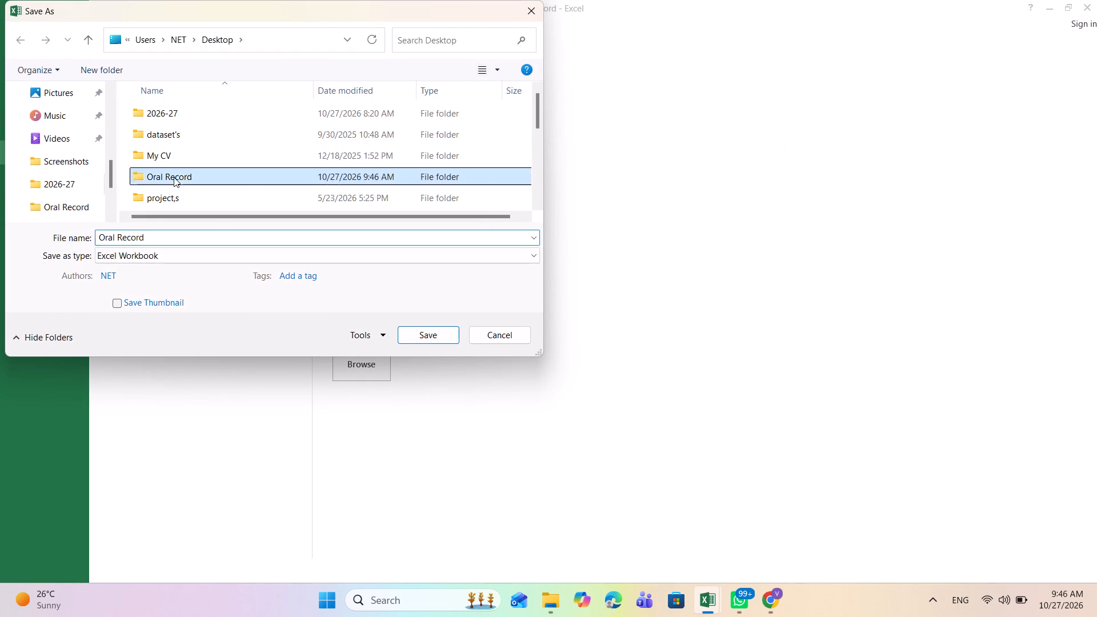
{"action": "left_click", "coordinate": [159, 242]}
{"action": "key", "text": "BackSpace"}
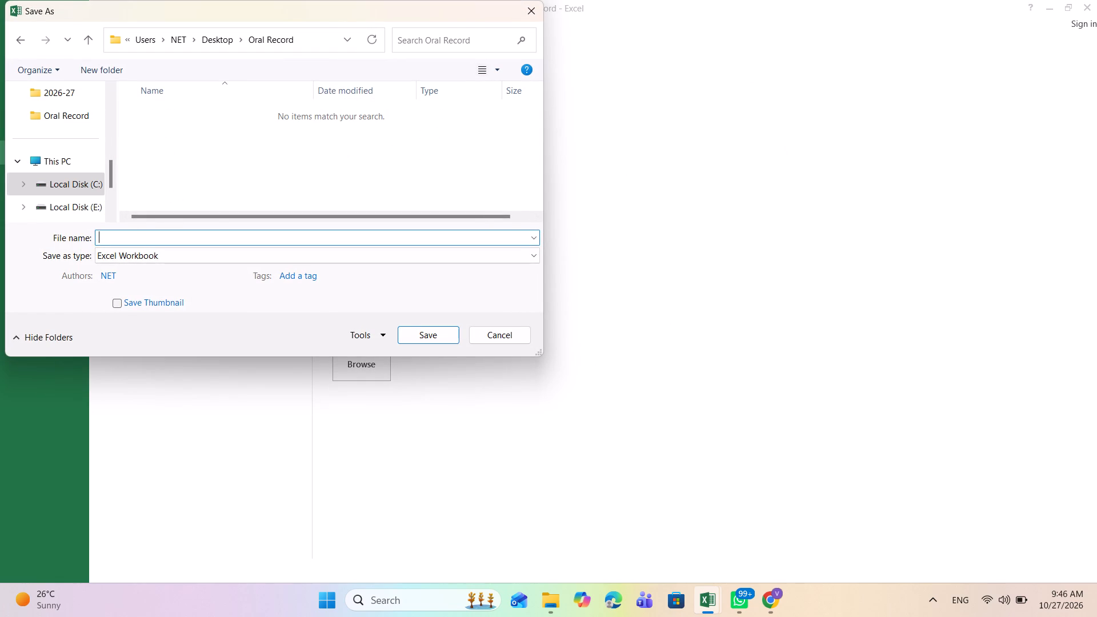
{"action": "type", "text": "4th"}
{"action": "key", "text": "space"}
{"action": "type", "text": "ST"}
{"action": "key", "text": "d"}
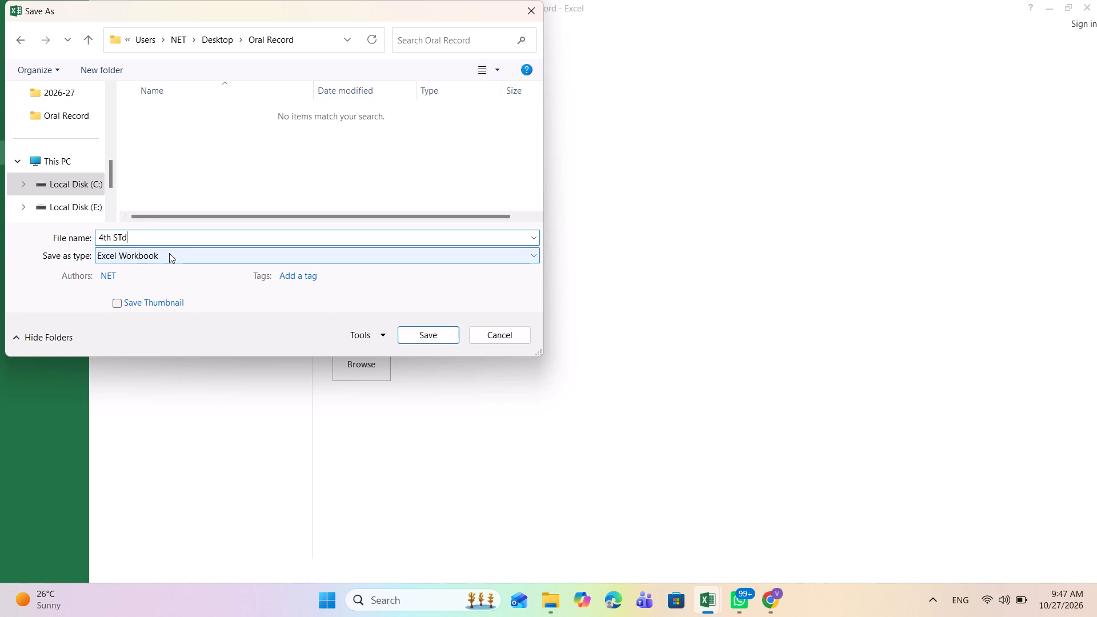
{"action": "key", "text": "BackSpace"}
{"action": "key", "text": "shift+d"}
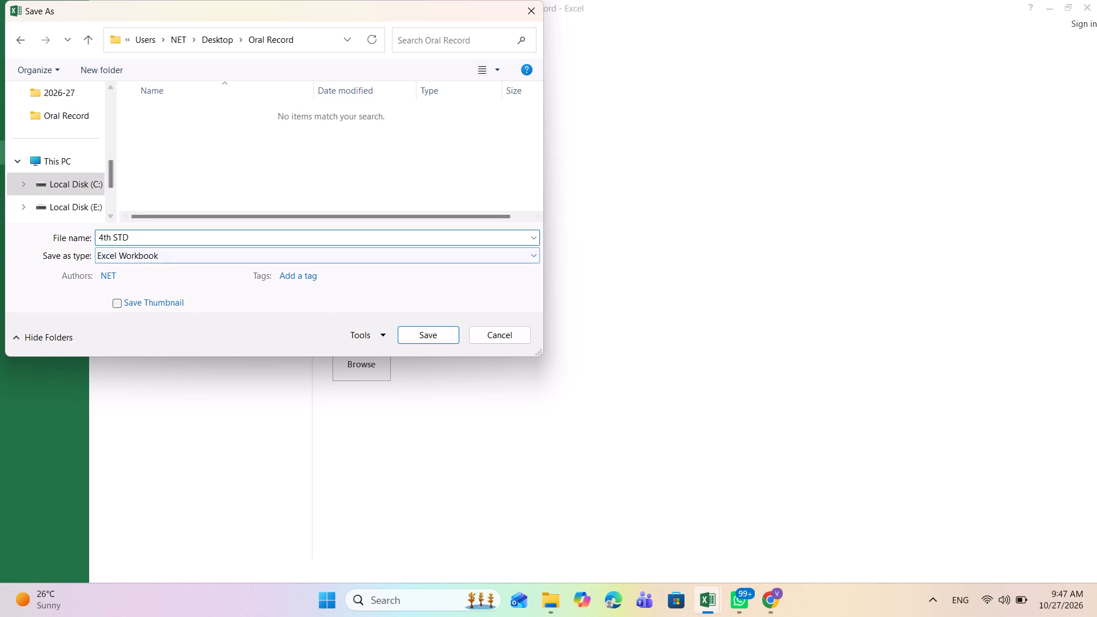
{"action": "left_click", "coordinate": [174, 259]}
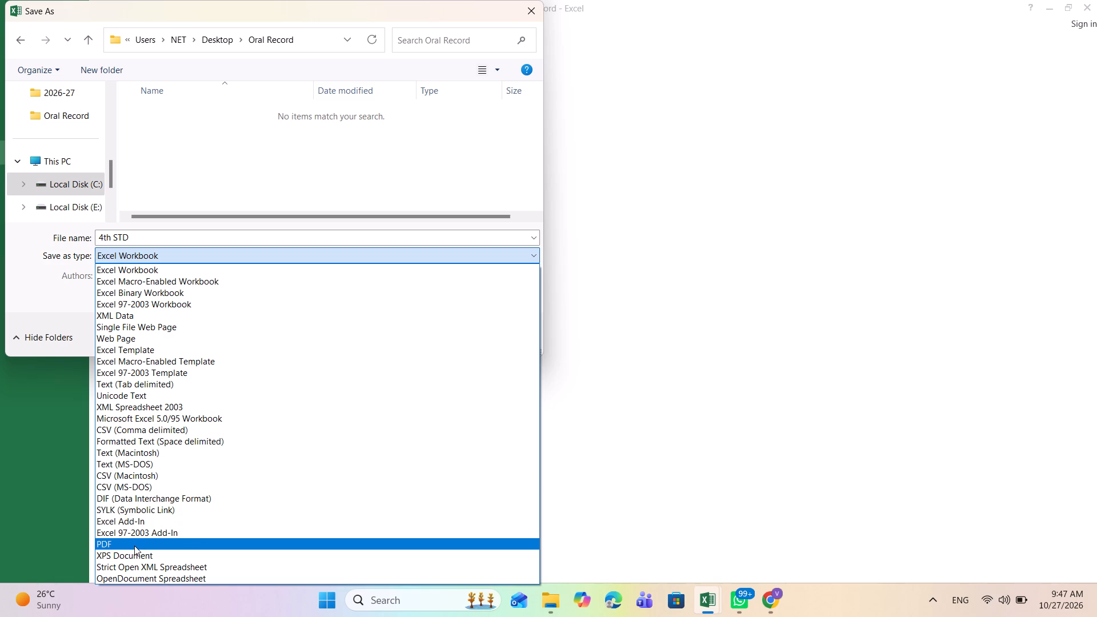
{"action": "left_click", "coordinate": [134, 546]}
{"action": "left_click", "coordinate": [429, 389]}
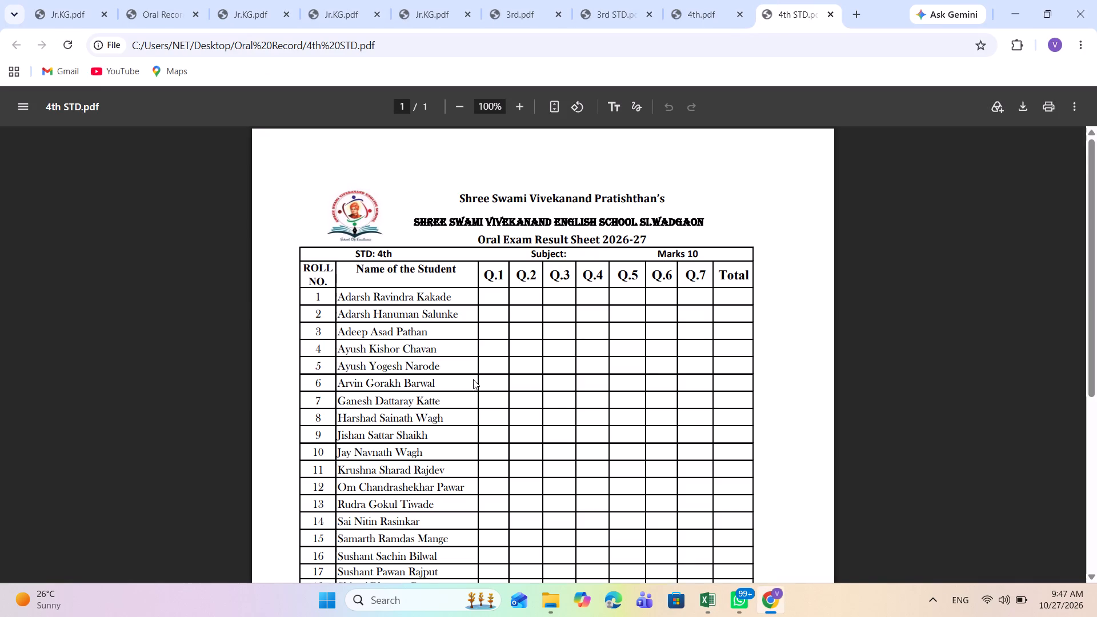
{"action": "scroll", "coordinate": [565, 418], "scroll_direction": "down", "scroll_amount": 5}
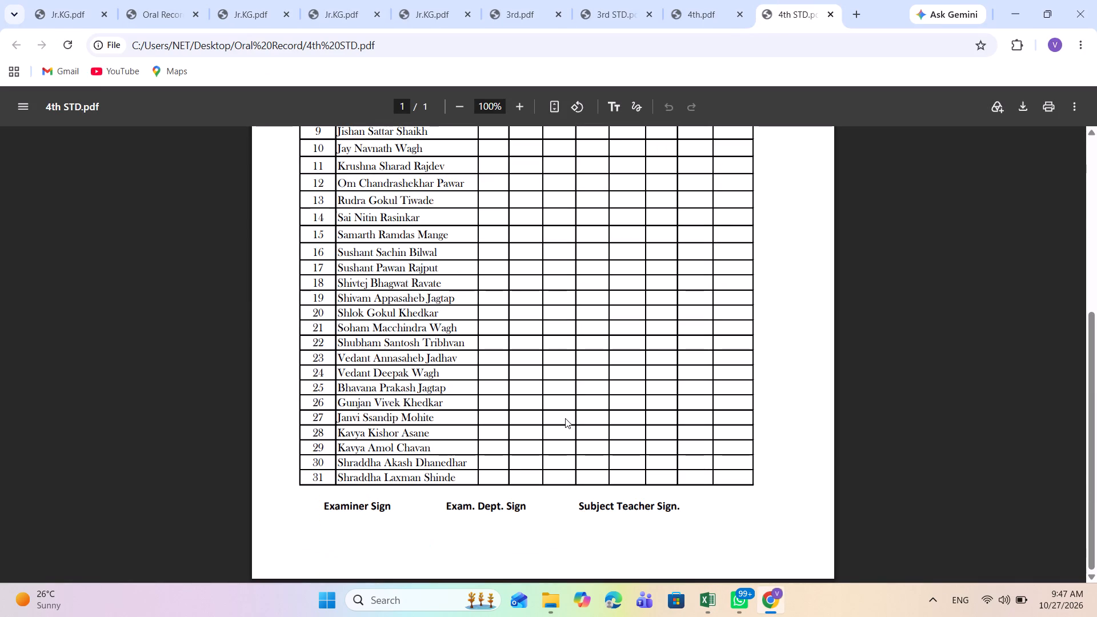
{"action": "scroll", "coordinate": [565, 418], "scroll_direction": "up", "scroll_amount": 7}
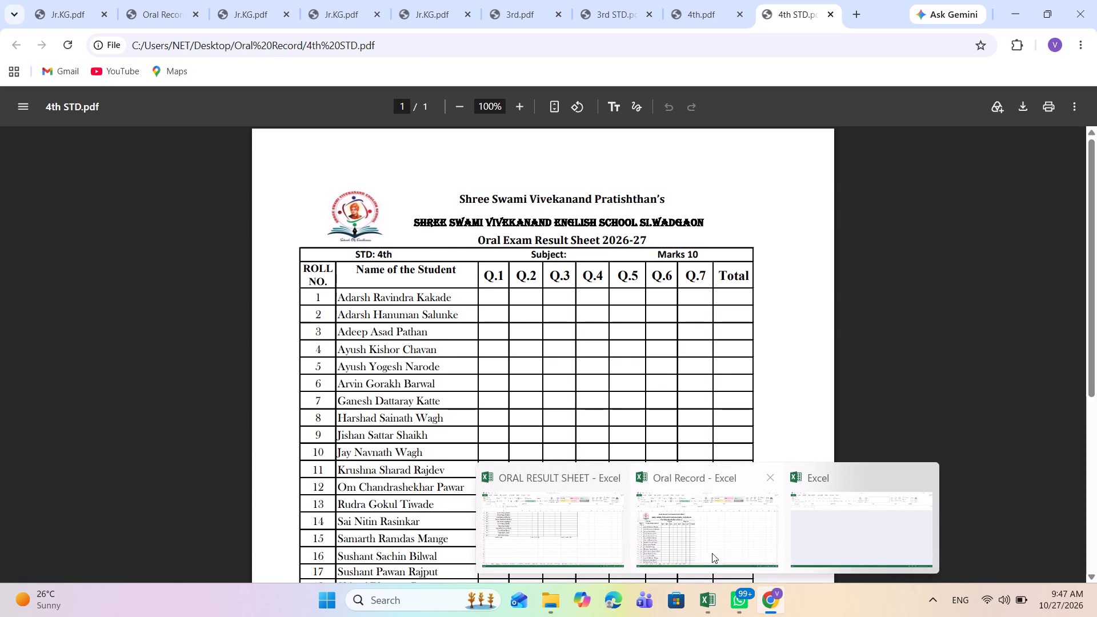
Back in the Oral Record workbook in Excel, copy the 4th sheet's signature row, A38, to A38 of the 5th sheet, and save the workbook.
{"action": "left_click", "coordinate": [686, 530]}
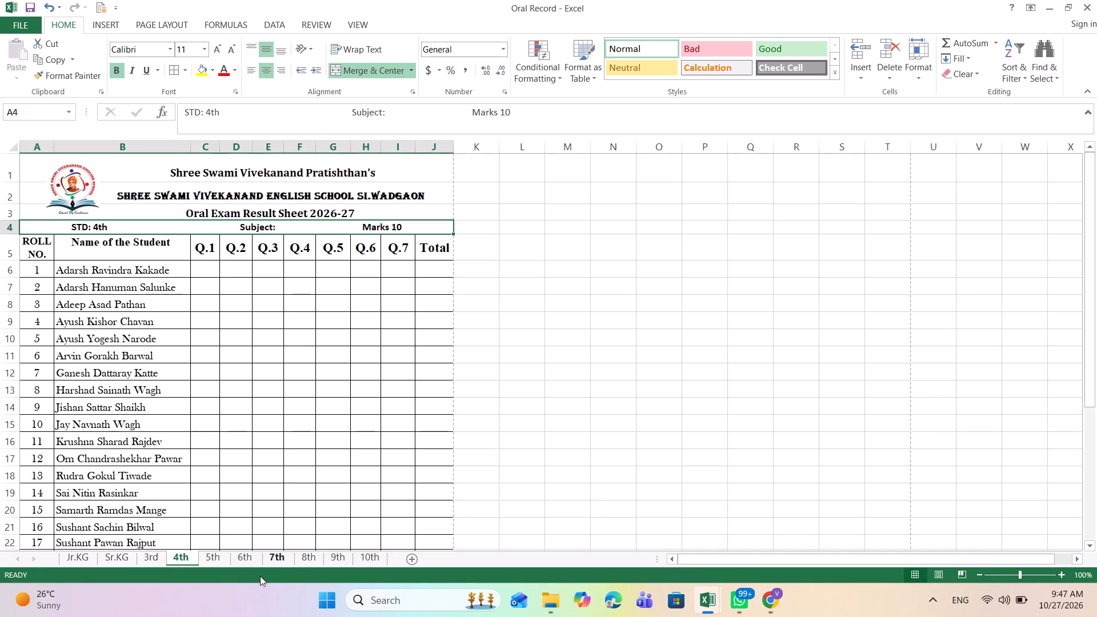
{"action": "left_click", "coordinate": [214, 558]}
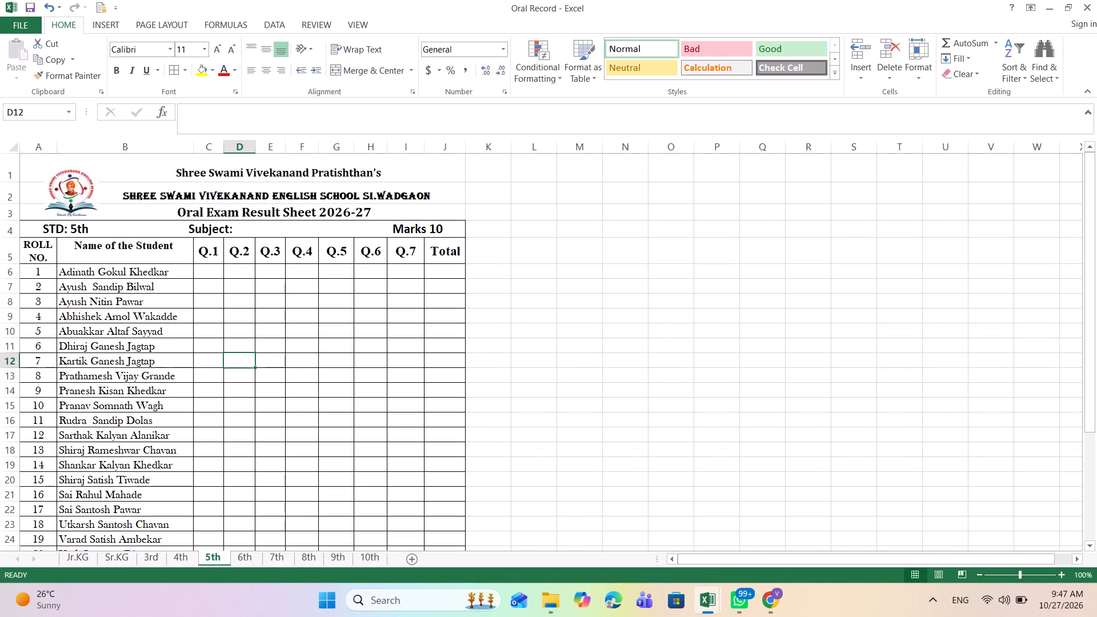
{"action": "scroll", "coordinate": [139, 357], "scroll_direction": "down", "scroll_amount": 4}
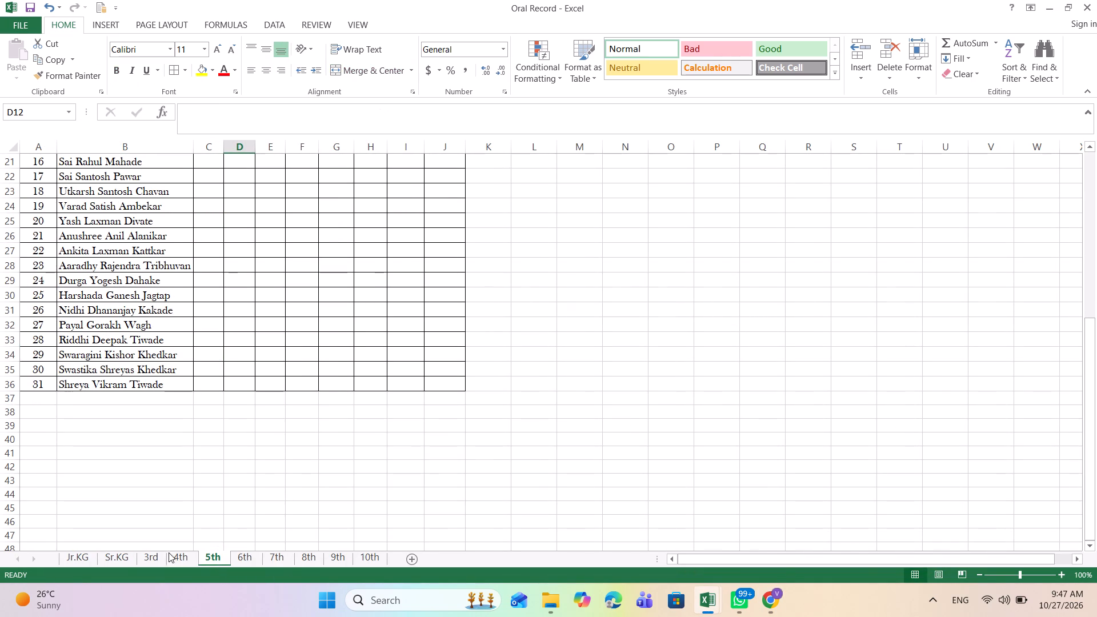
{"action": "left_click", "coordinate": [182, 555]}
{"action": "scroll", "coordinate": [151, 415], "scroll_direction": "down", "scroll_amount": 4}
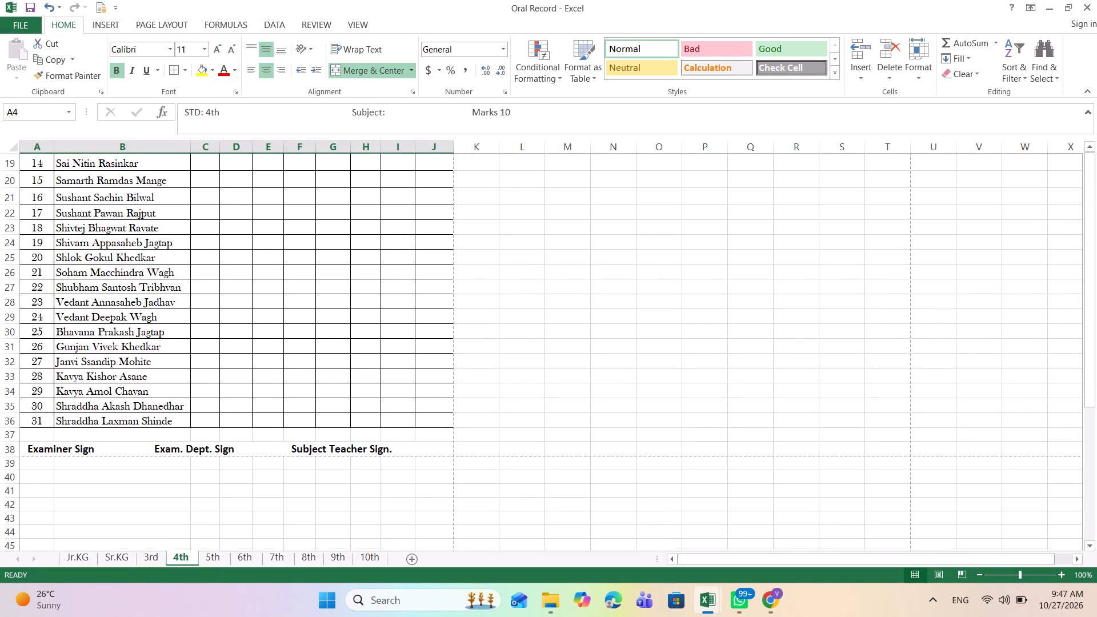
{"action": "scroll", "coordinate": [151, 415], "scroll_direction": "down", "scroll_amount": 1}
{"action": "left_click", "coordinate": [76, 433]}
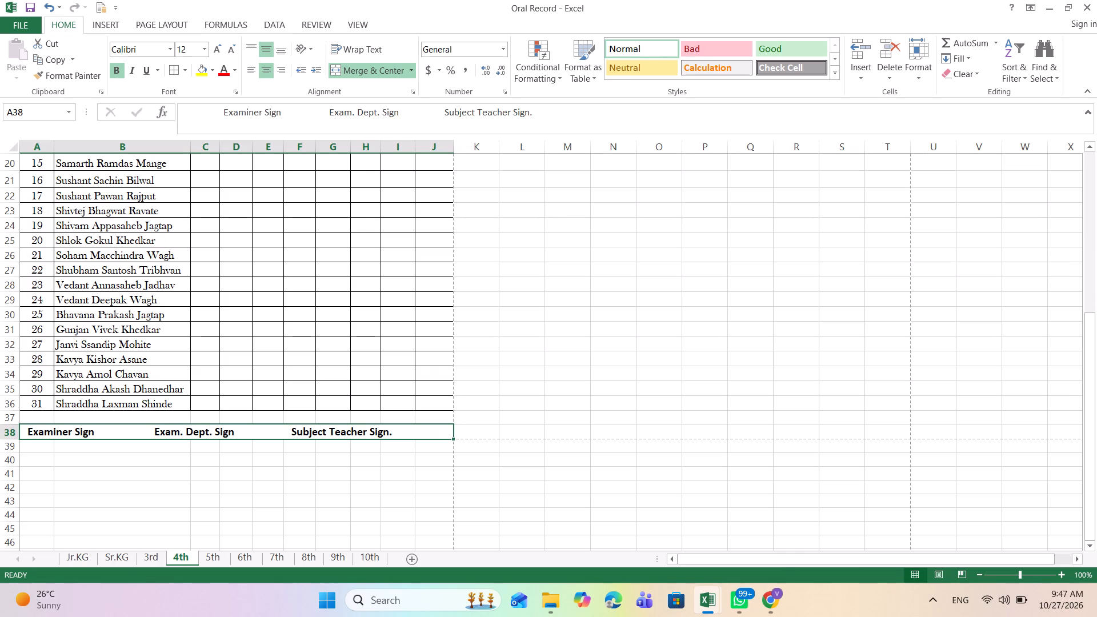
{"action": "key", "text": "ctrl+c"}
{"action": "key", "text": "ctrl+c"}
{"action": "key", "text": "ctrl+c"}
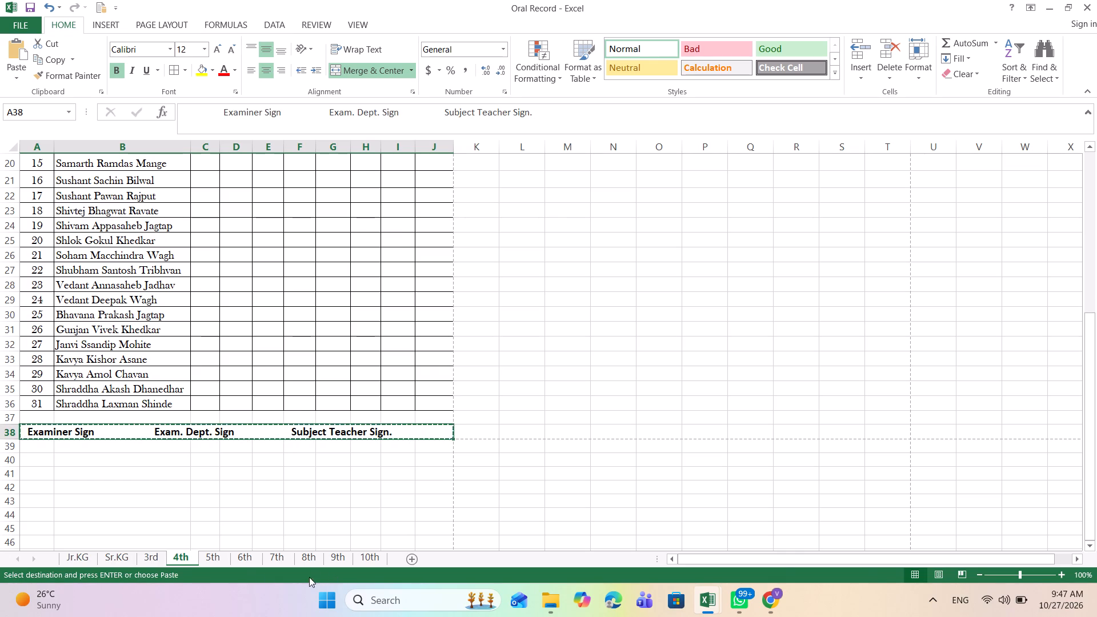
{"action": "left_click", "coordinate": [218, 552]}
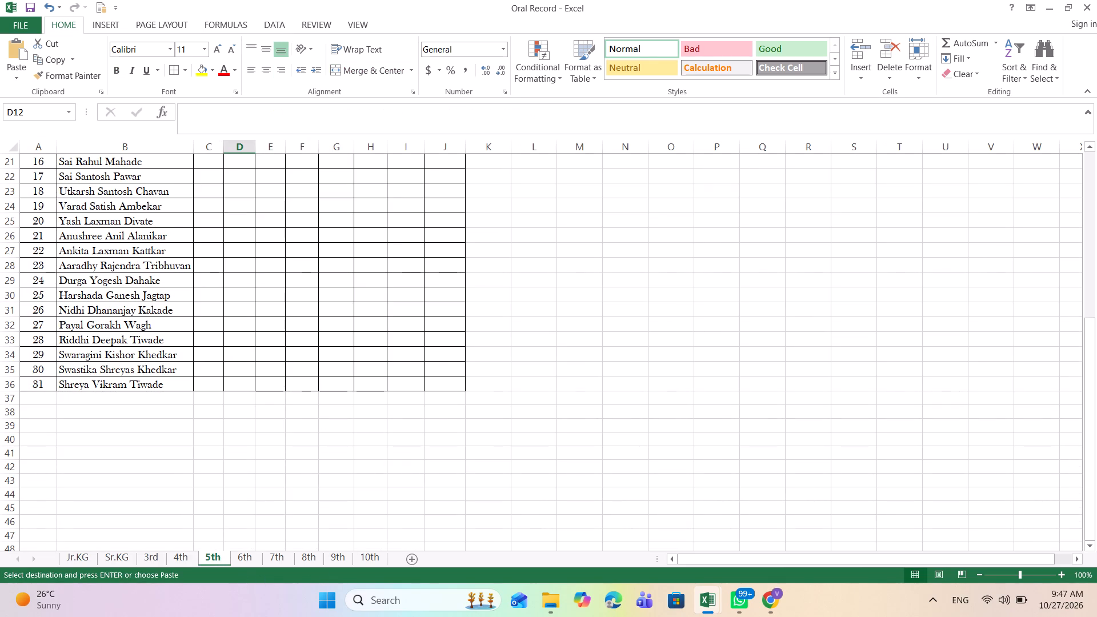
{"action": "left_click", "coordinate": [40, 412]}
{"action": "key", "text": "ctrl+v"}
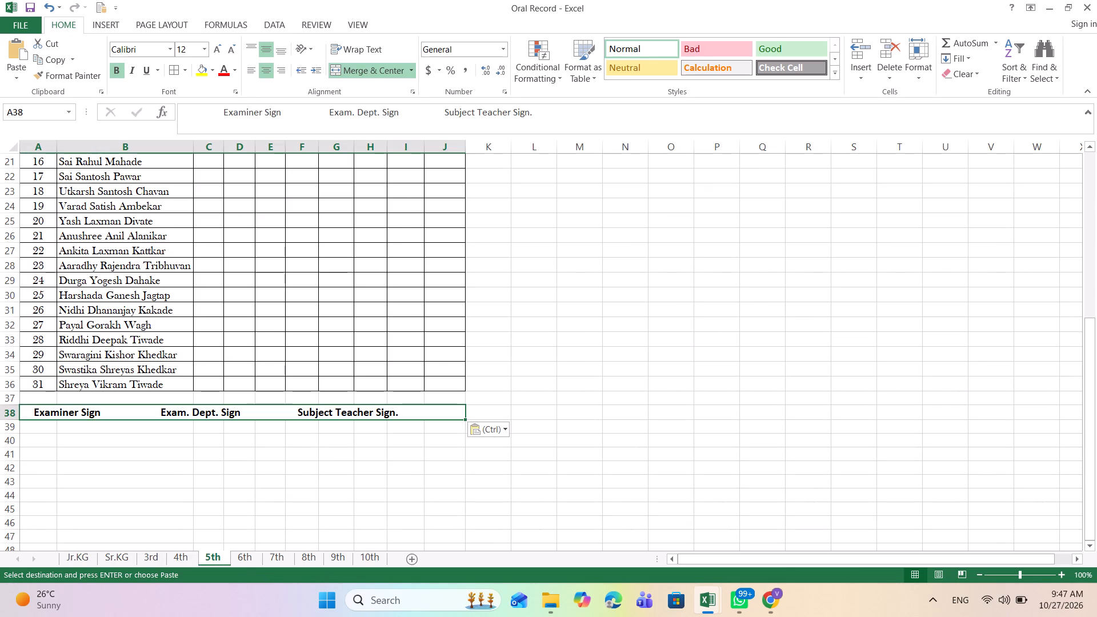
{"action": "left_click", "coordinate": [213, 466]}
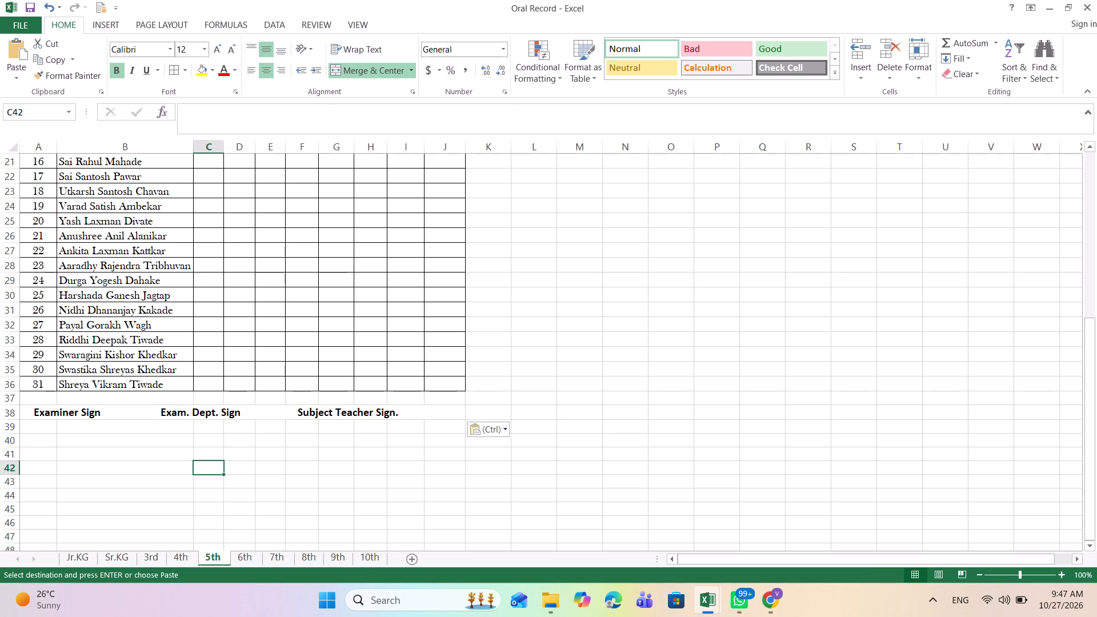
{"action": "scroll", "coordinate": [159, 254], "scroll_direction": "up", "scroll_amount": 6}
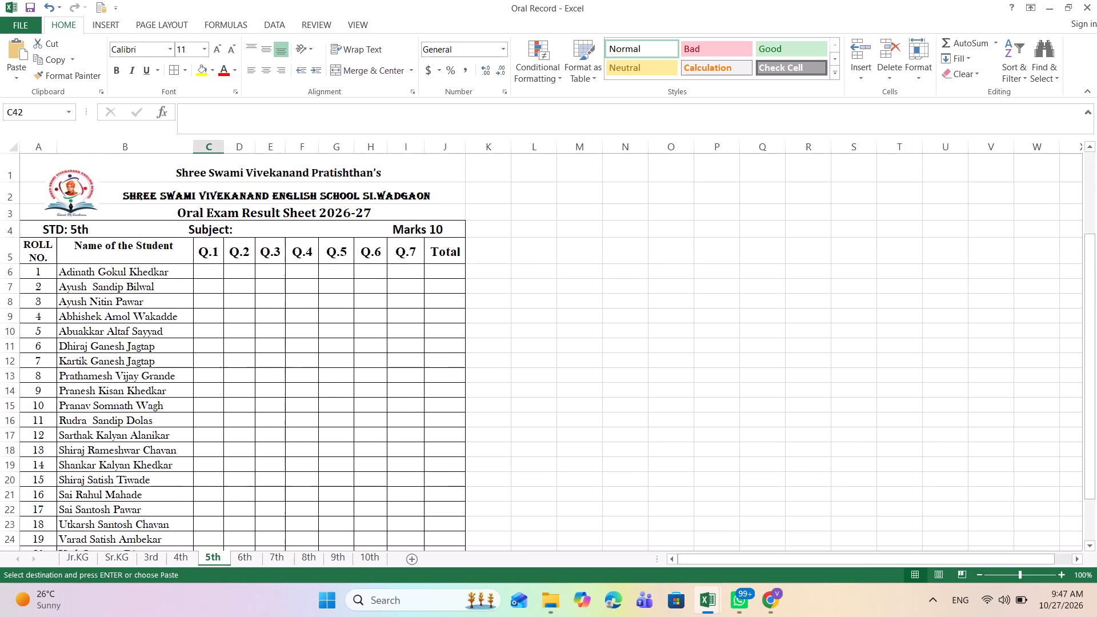
{"action": "scroll", "coordinate": [159, 254], "scroll_direction": "up", "scroll_amount": 2}
{"action": "key", "text": "ctrl+s"}
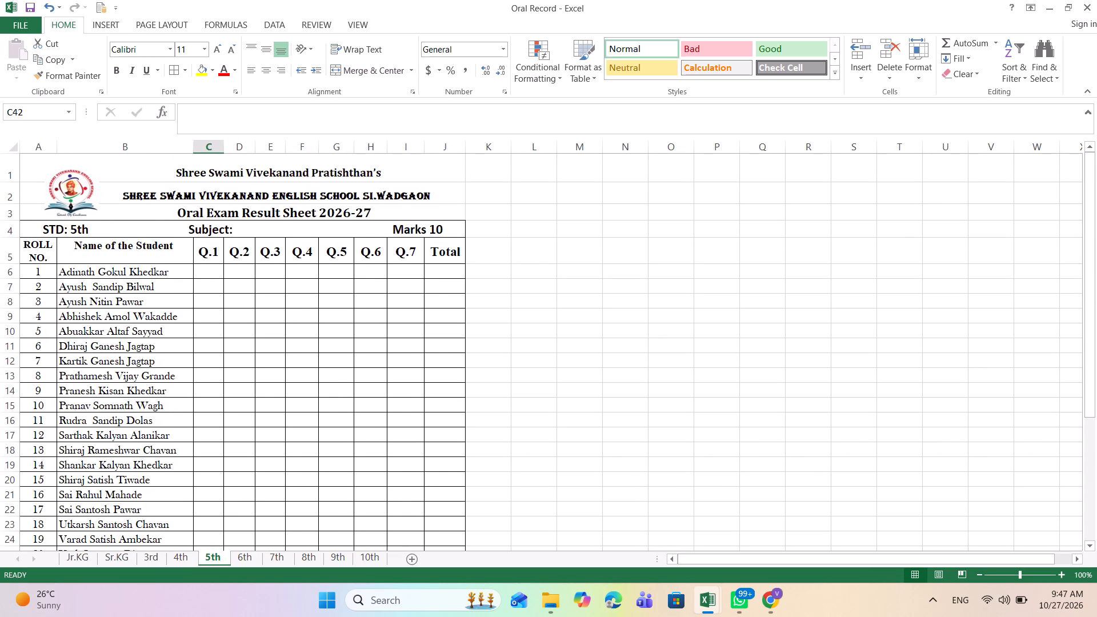
Export the 5th sheet as a PDF named "5th" on the Desktop, and look over its page.
{"action": "left_click", "coordinate": [30, 21]}
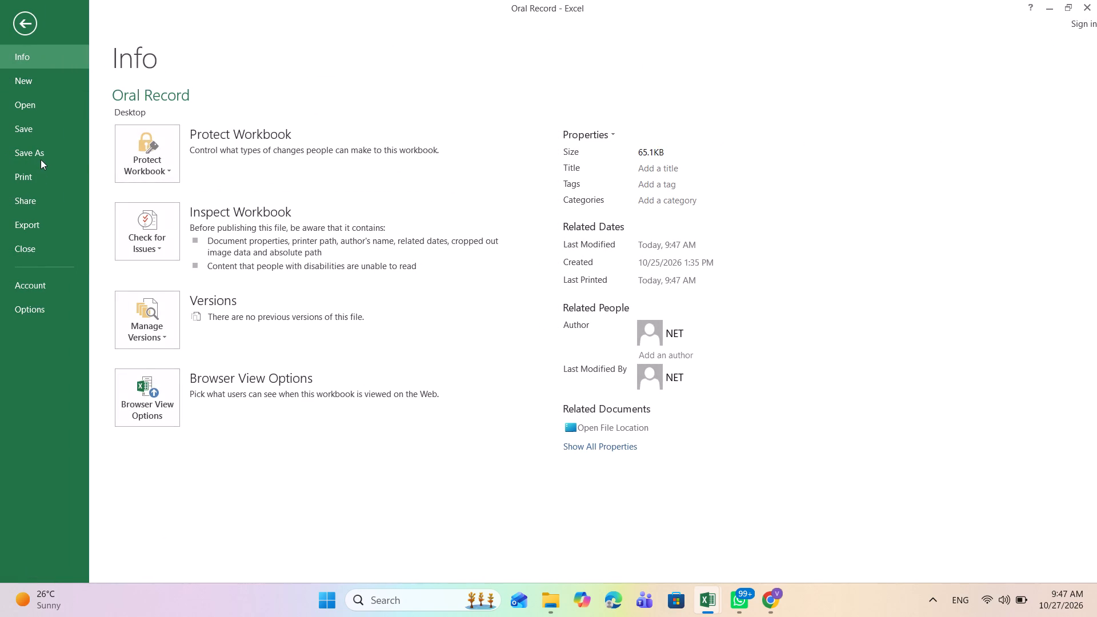
{"action": "left_click", "coordinate": [43, 154]}
{"action": "left_click", "coordinate": [395, 142]}
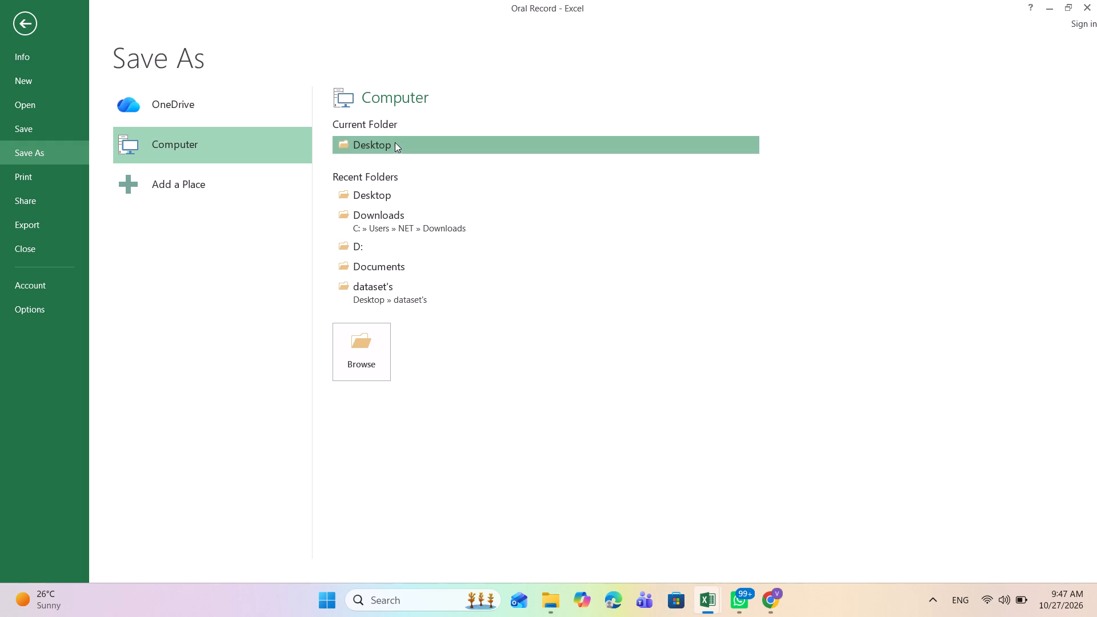
{"action": "left_click", "coordinate": [165, 239]}
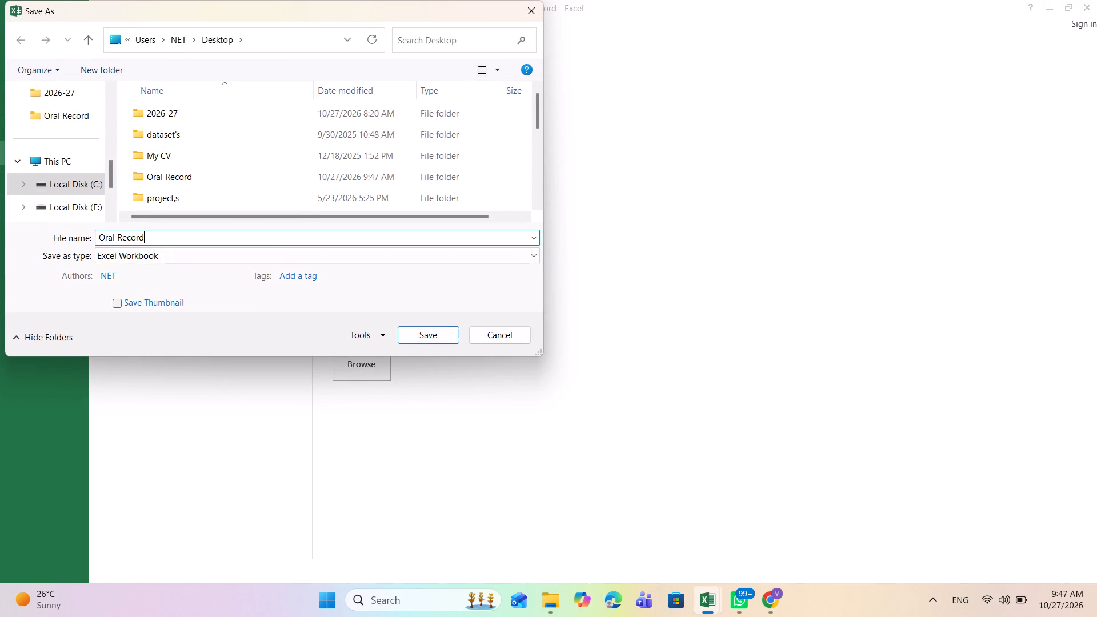
{"action": "key", "text": "BackSpace"}
{"action": "key", "text": "BackSpace"}
{"action": "key", "text": "BackSpace"}
{"action": "key", "text": "BackSpace"}
{"action": "key", "text": "BackSpace"}
{"action": "key", "text": "BackSpace"}
{"action": "key", "text": "BackSpace"}
{"action": "key", "text": "BackSpace"}
{"action": "key", "text": "BackSpace"}
{"action": "key", "text": "BackSpace"}
{"action": "key", "text": "BackSpace"}
{"action": "key", "text": "BackSpace"}
{"action": "key", "text": "BackSpace"}
{"action": "key", "text": "BackSpace"}
{"action": "key", "text": "BackSpace"}
{"action": "key", "text": "BackSpace"}
{"action": "key", "text": "BackSpace"}
{"action": "key", "text": "BackSpace"}
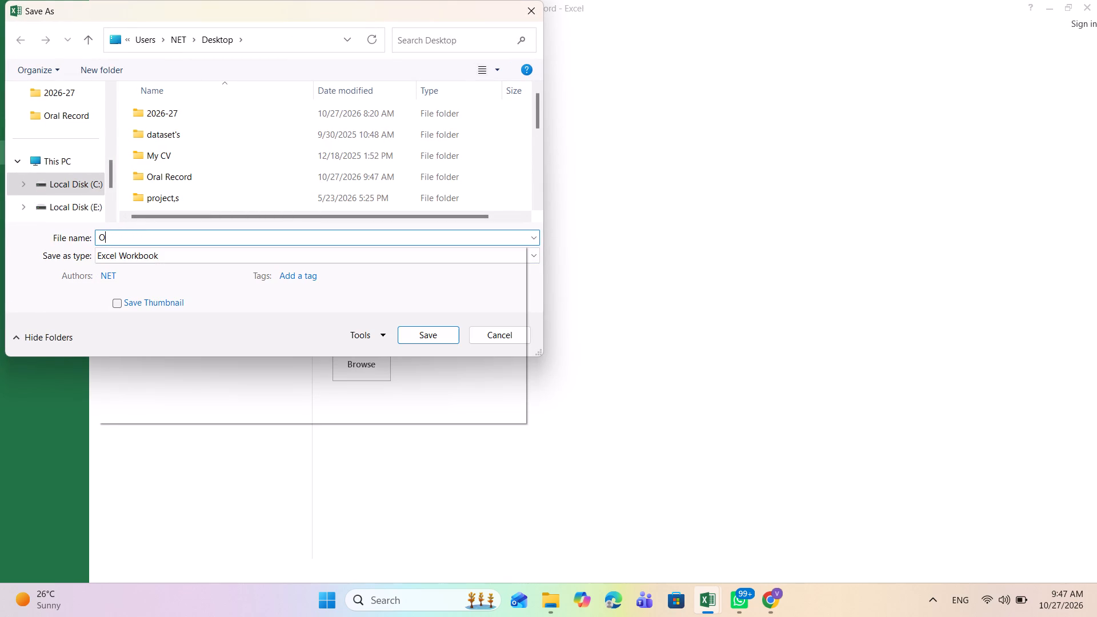
{"action": "type", "text": "5th"}
{"action": "key", "text": "space"}
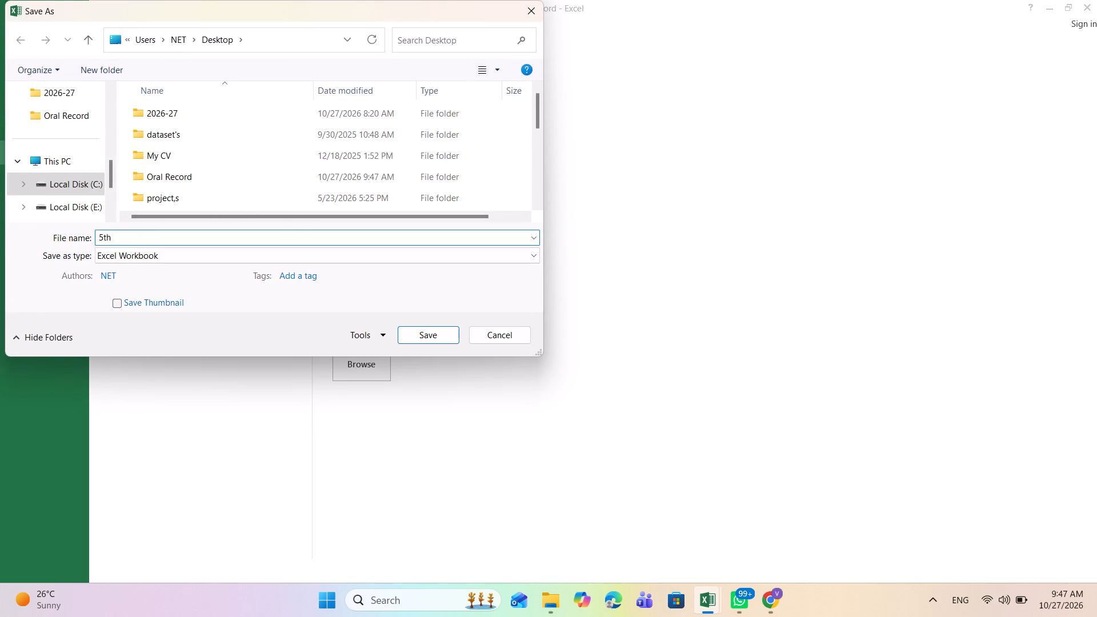
{"action": "left_click", "coordinate": [179, 253]}
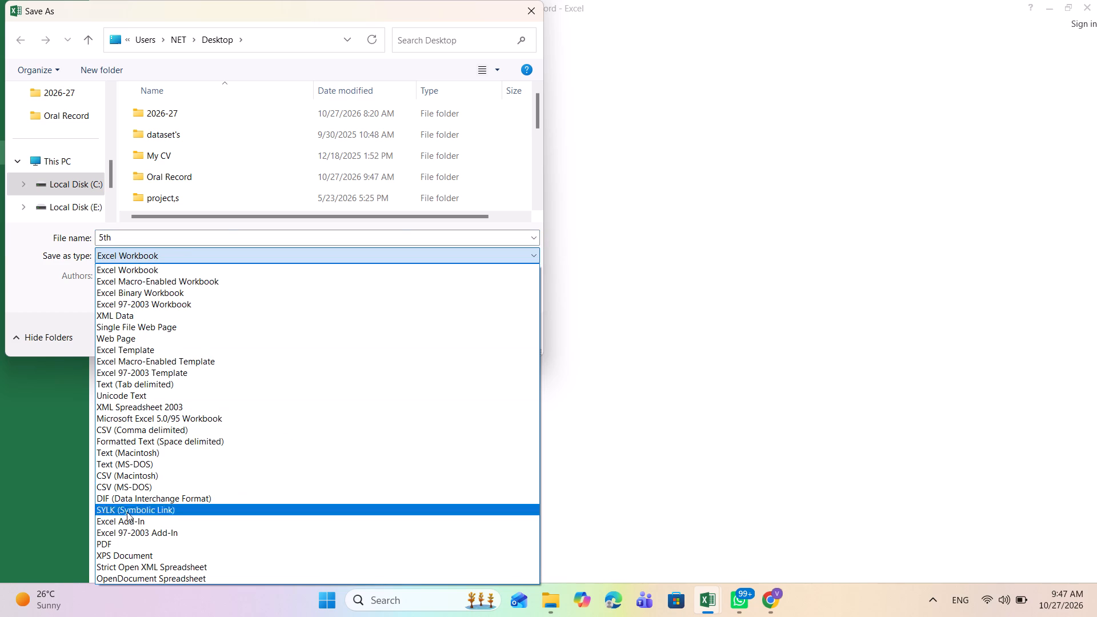
{"action": "left_click", "coordinate": [122, 543]}
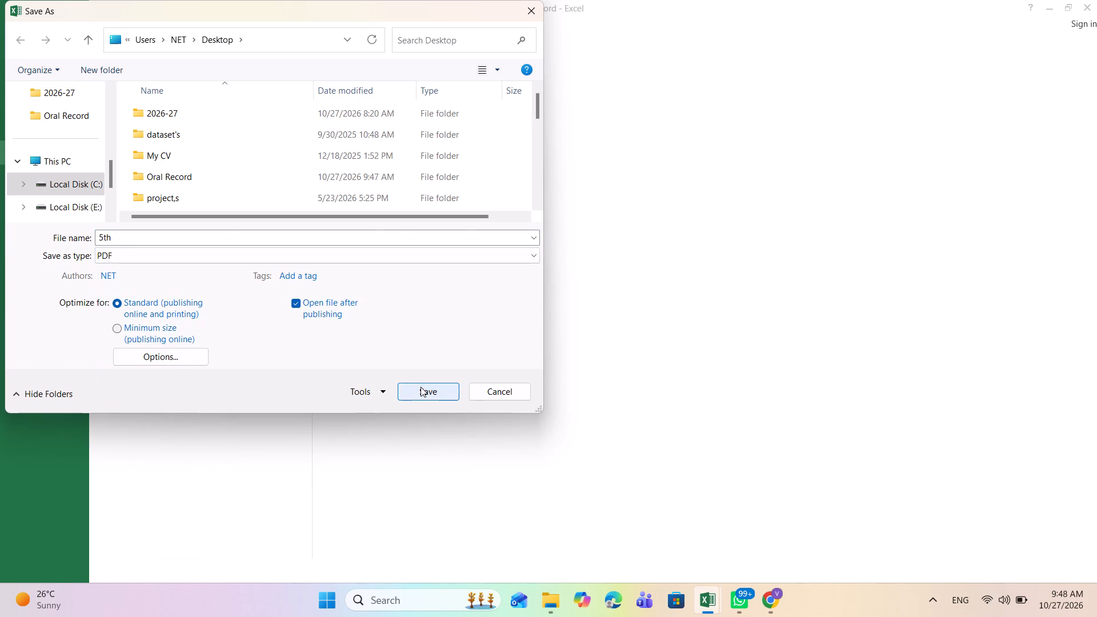
{"action": "left_click", "coordinate": [423, 388]}
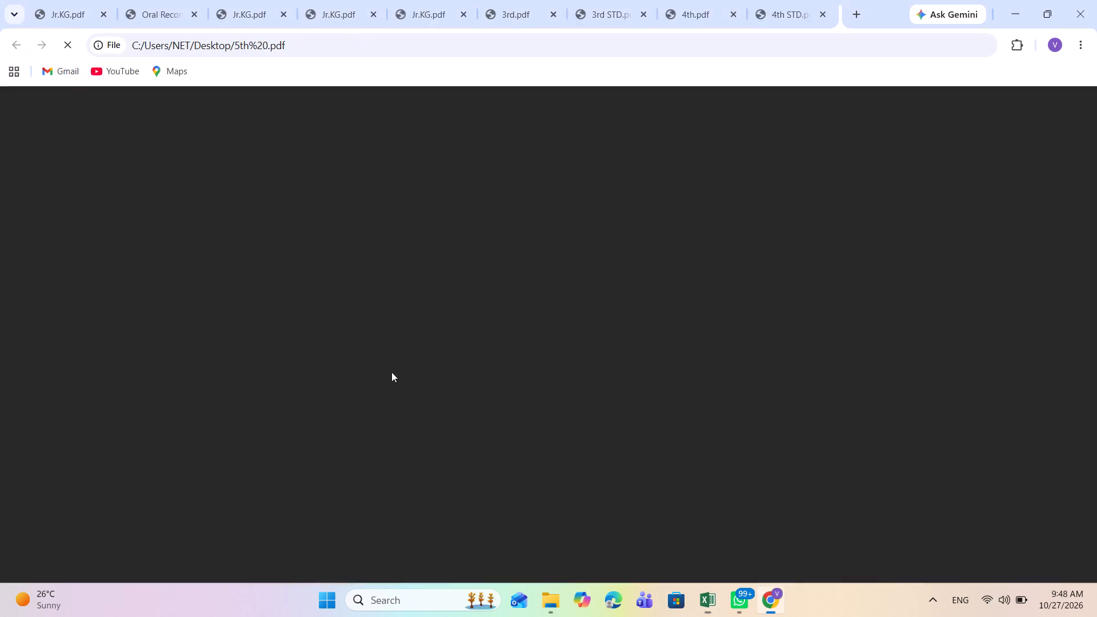
{"action": "scroll", "coordinate": [521, 453], "scroll_direction": "down", "scroll_amount": 5}
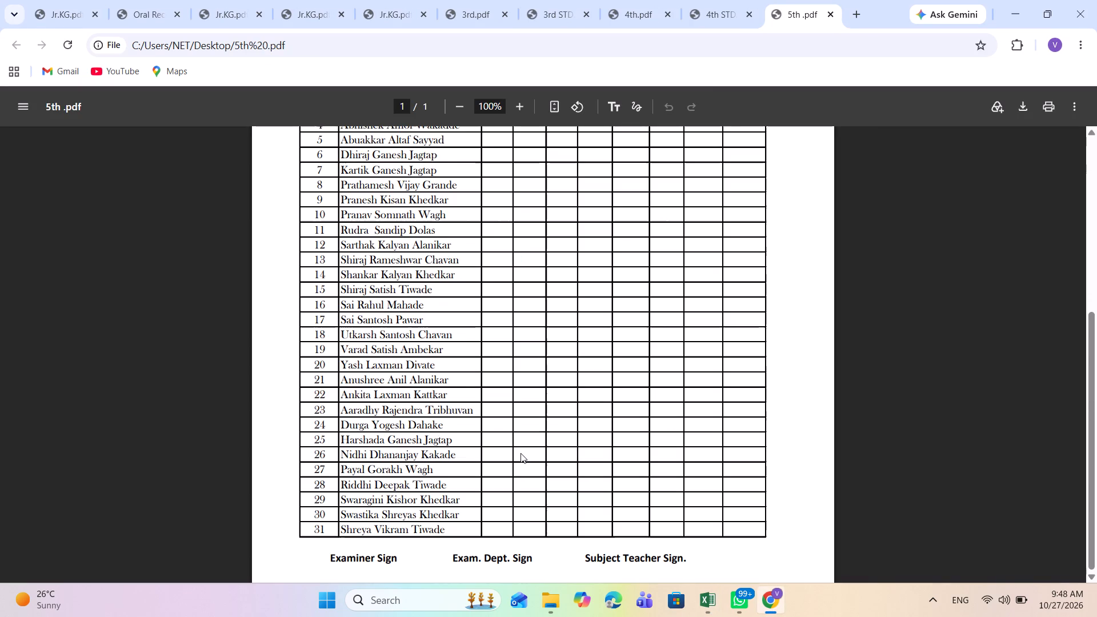
{"action": "scroll", "coordinate": [521, 453], "scroll_direction": "up", "scroll_amount": 12}
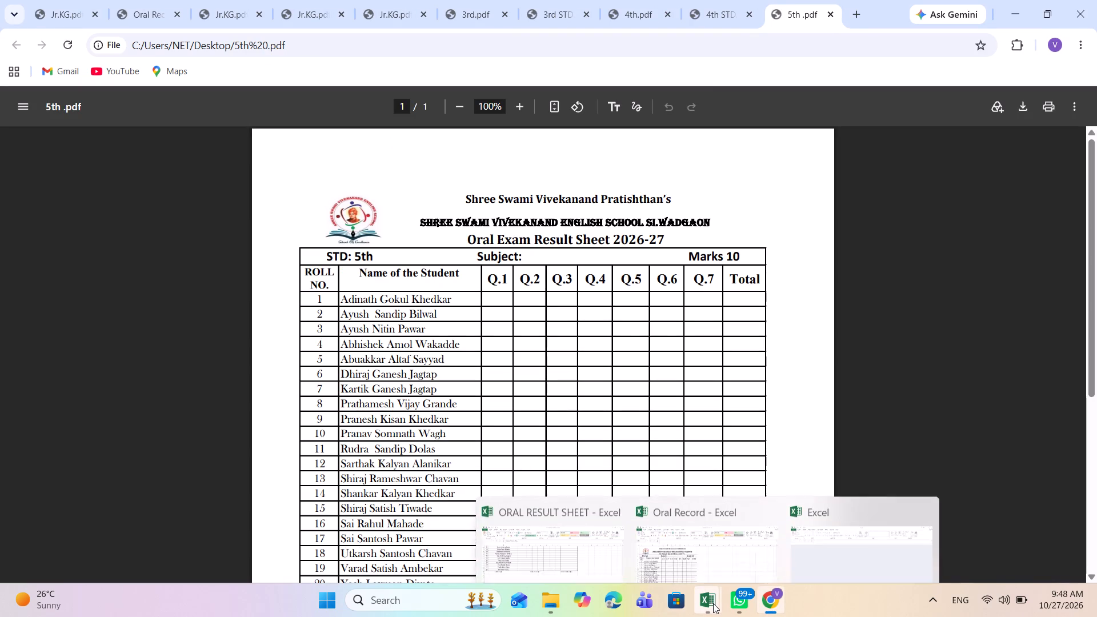
Back in the Oral Record workbook in Excel, copy the 5th sheet's signature row, A38, to A31 of the 6th sheet, and save the workbook.
{"action": "left_click", "coordinate": [698, 526]}
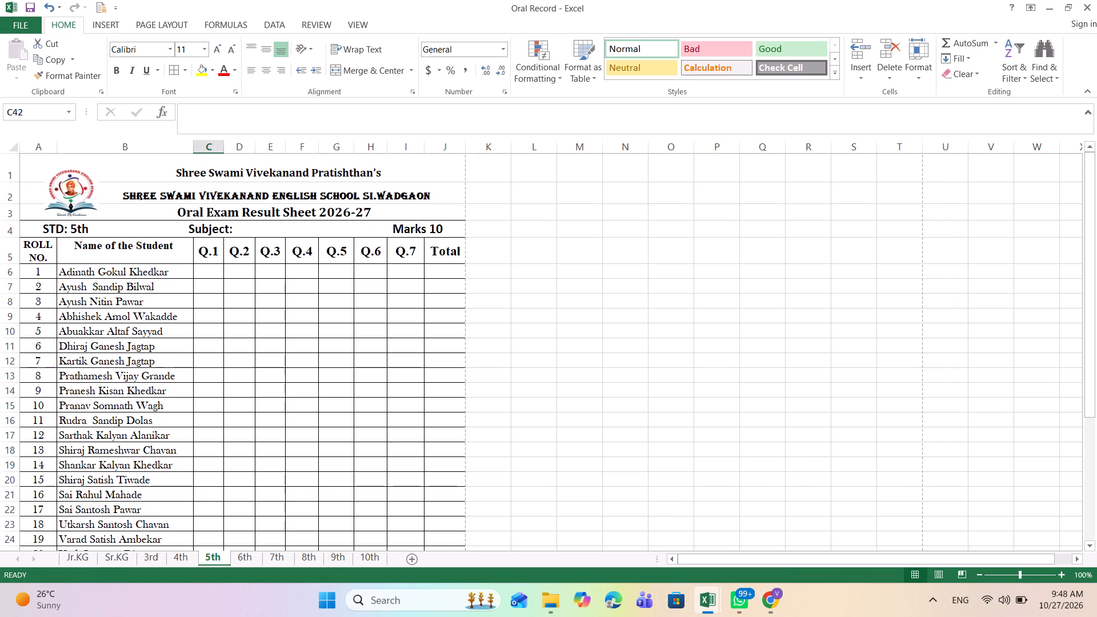
{"action": "scroll", "coordinate": [303, 452], "scroll_direction": "down", "scroll_amount": 4}
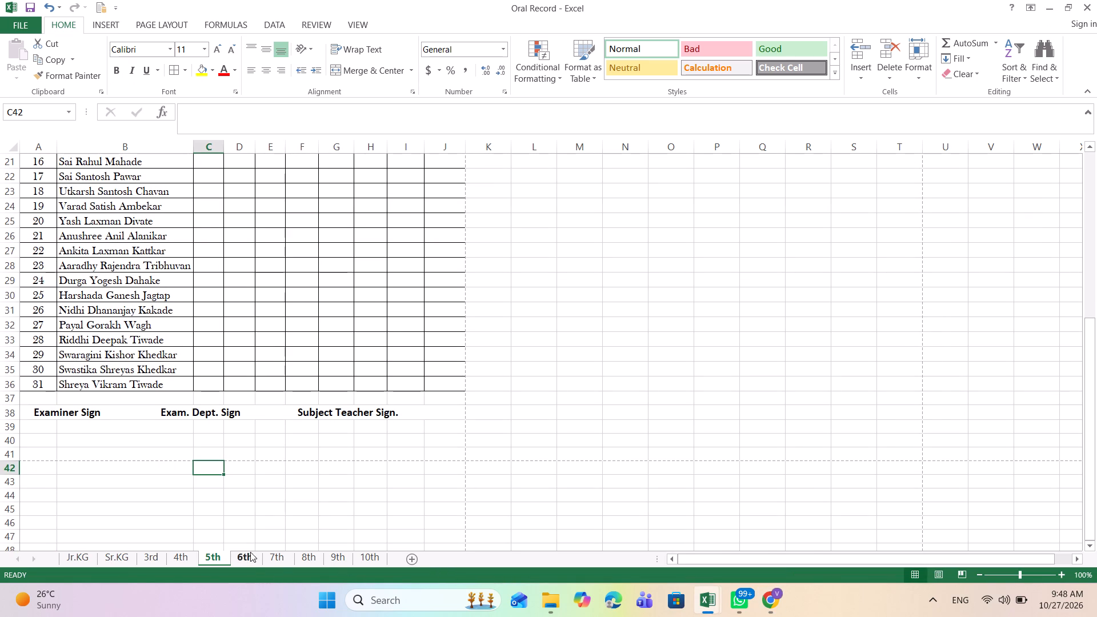
{"action": "left_click", "coordinate": [246, 563]}
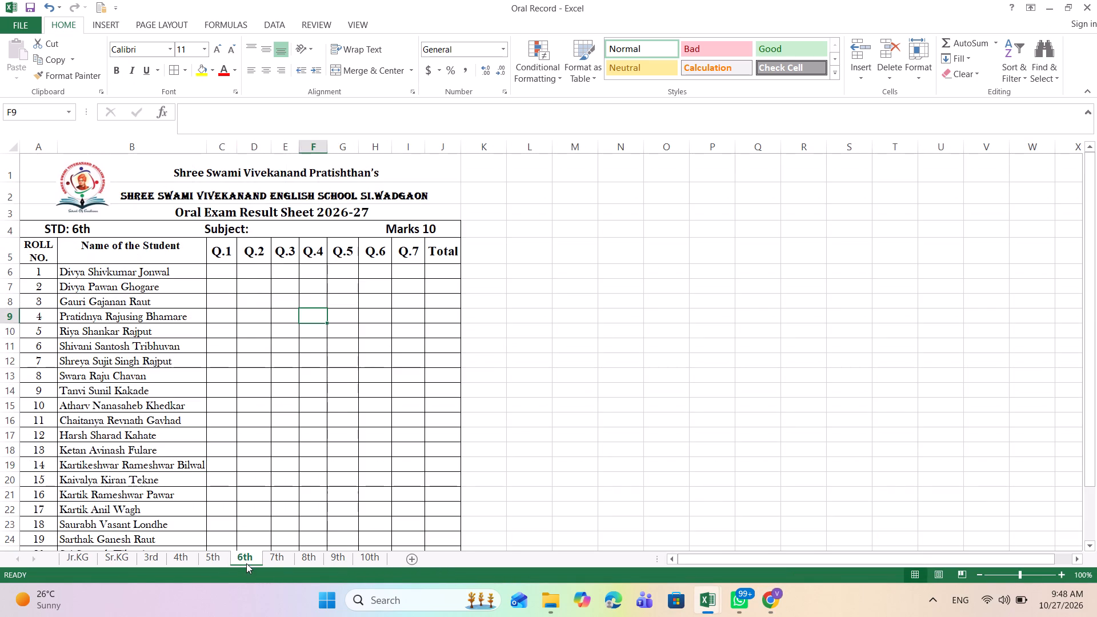
{"action": "left_click", "coordinate": [216, 556]}
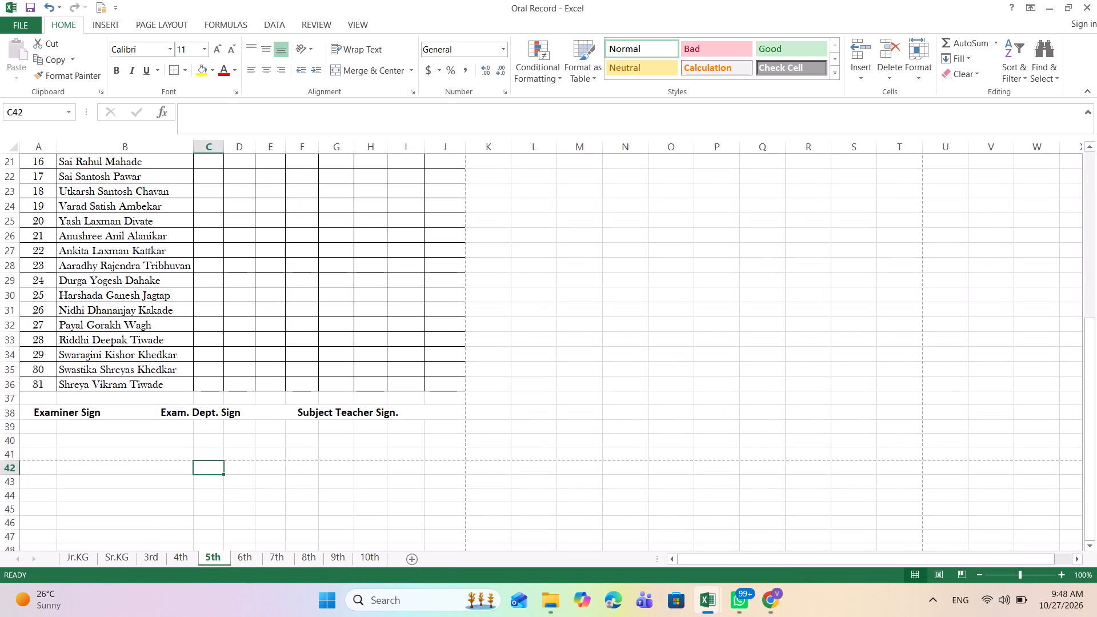
{"action": "left_click", "coordinate": [70, 413]}
{"action": "key", "text": "ctrl+c"}
{"action": "key", "text": "ctrl+c"}
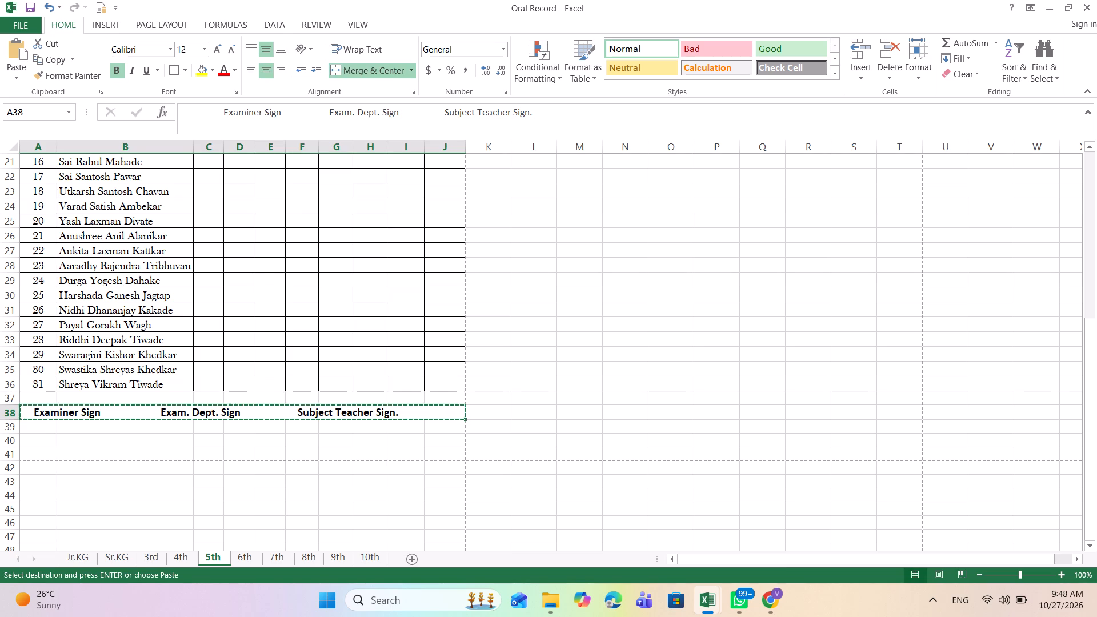
{"action": "left_click", "coordinate": [239, 558]}
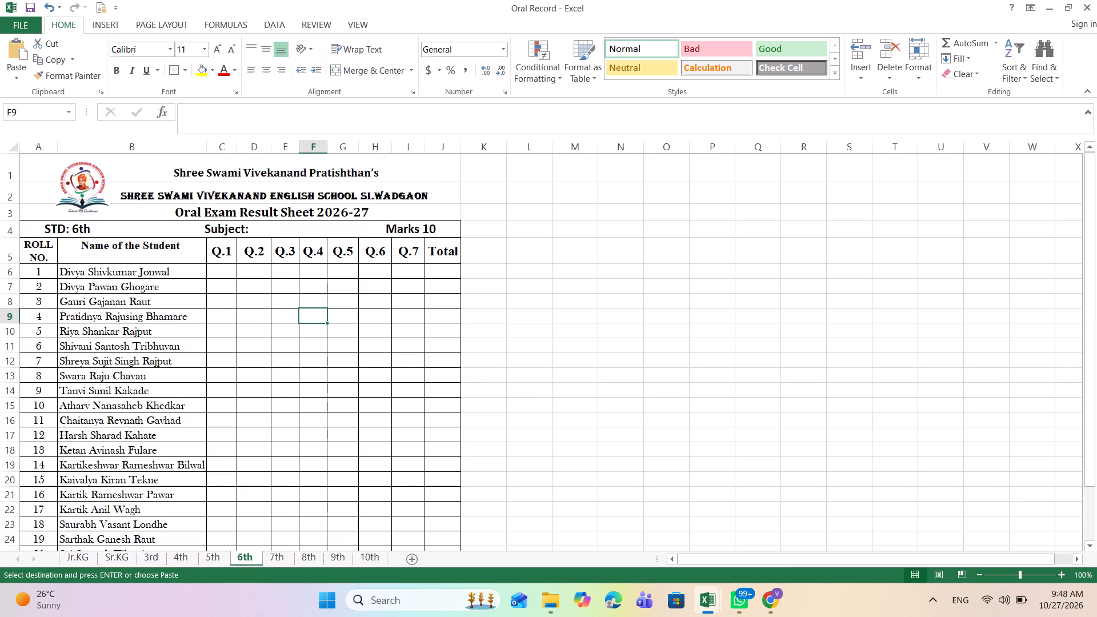
{"action": "scroll", "coordinate": [150, 418], "scroll_direction": "down", "scroll_amount": 3}
{"action": "left_click", "coordinate": [42, 338]}
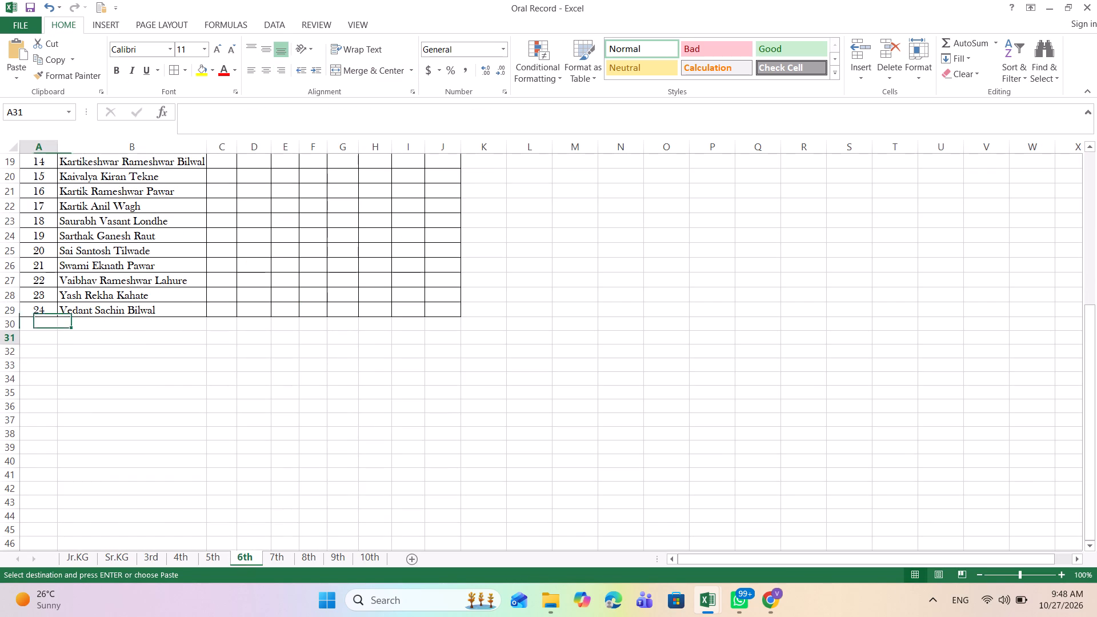
{"action": "key", "text": "ctrl+v"}
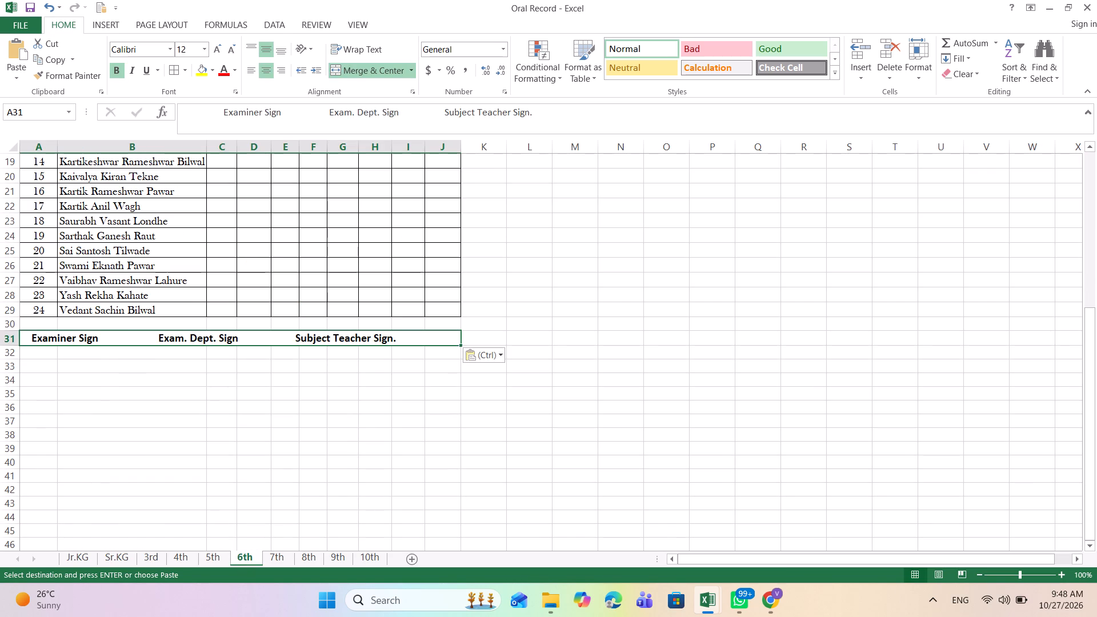
{"action": "left_click", "coordinate": [196, 394]}
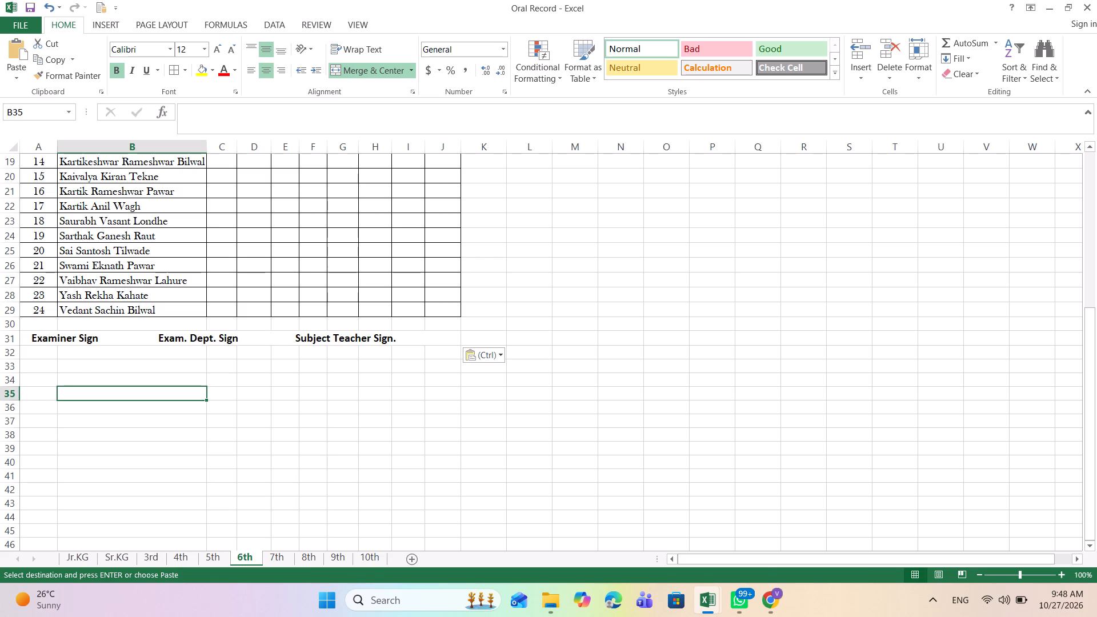
{"action": "key", "text": "ctrl+s"}
Export the 6th sheet as a PDF named "6th" on the Desktop, and look over its page.
{"action": "scroll", "coordinate": [155, 249], "scroll_direction": "up", "scroll_amount": 8}
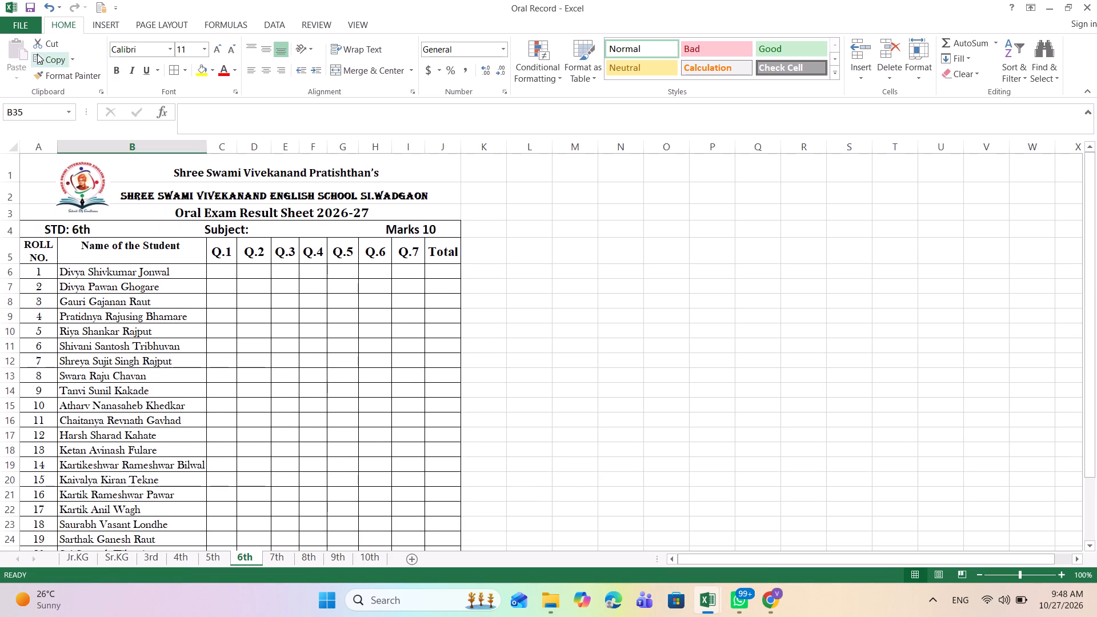
{"action": "left_click", "coordinate": [21, 23]}
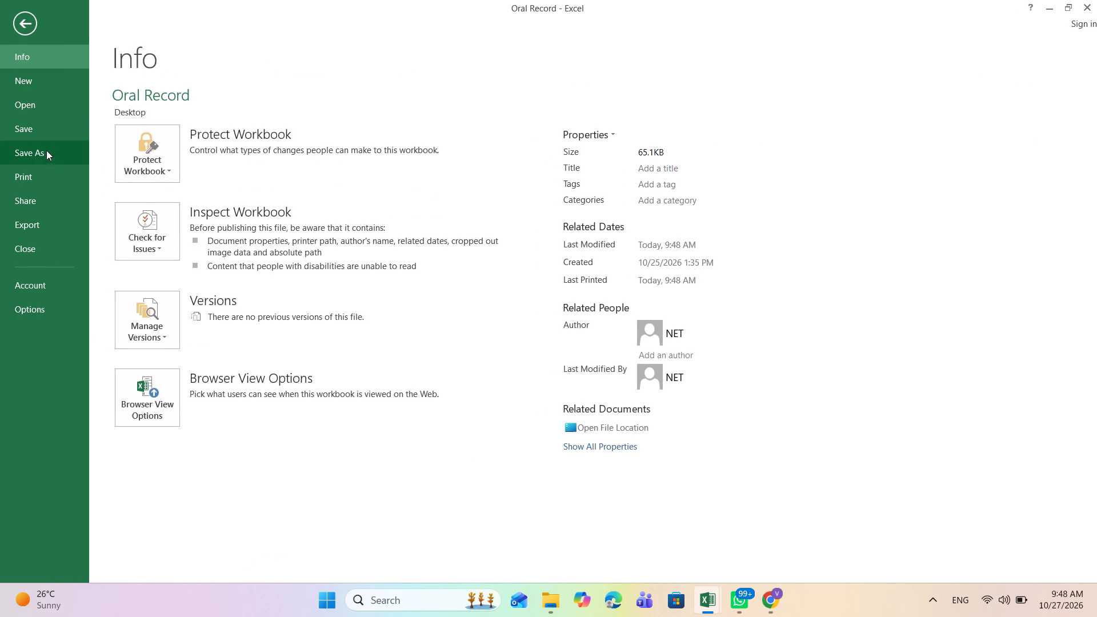
{"action": "left_click", "coordinate": [46, 150]}
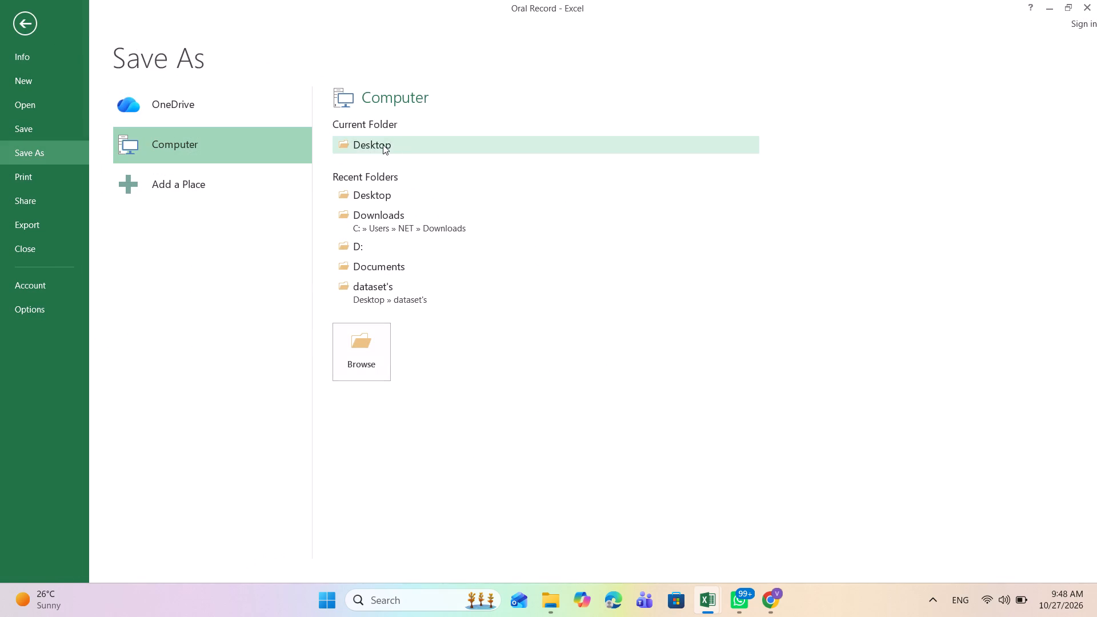
{"action": "left_click", "coordinate": [383, 145]}
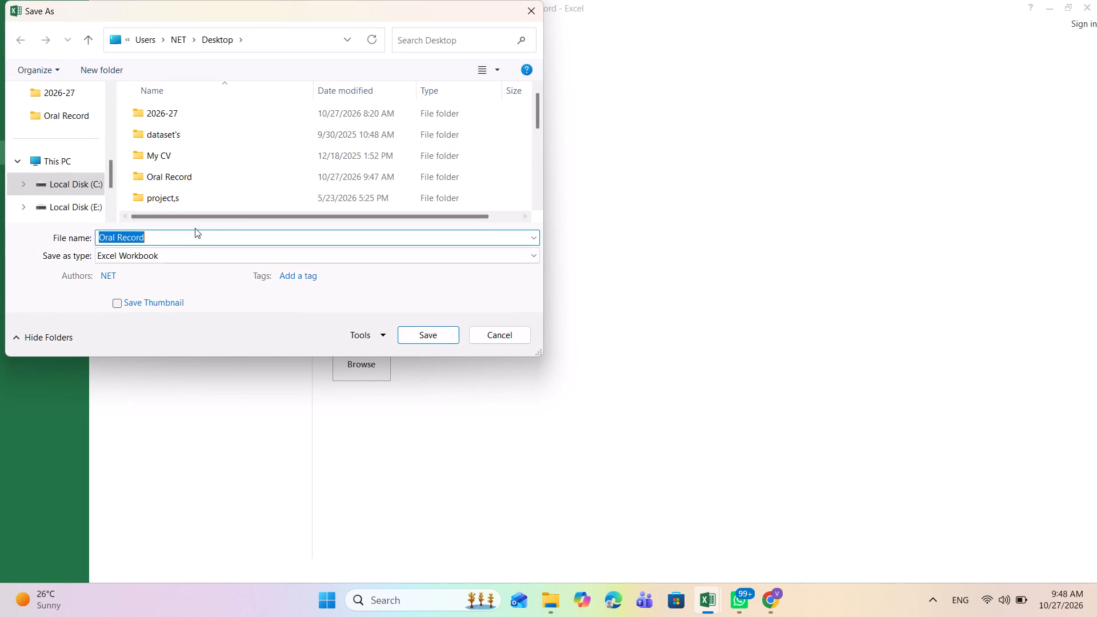
{"action": "key", "text": "BackSpace"}
{"action": "type", "text": "6th"}
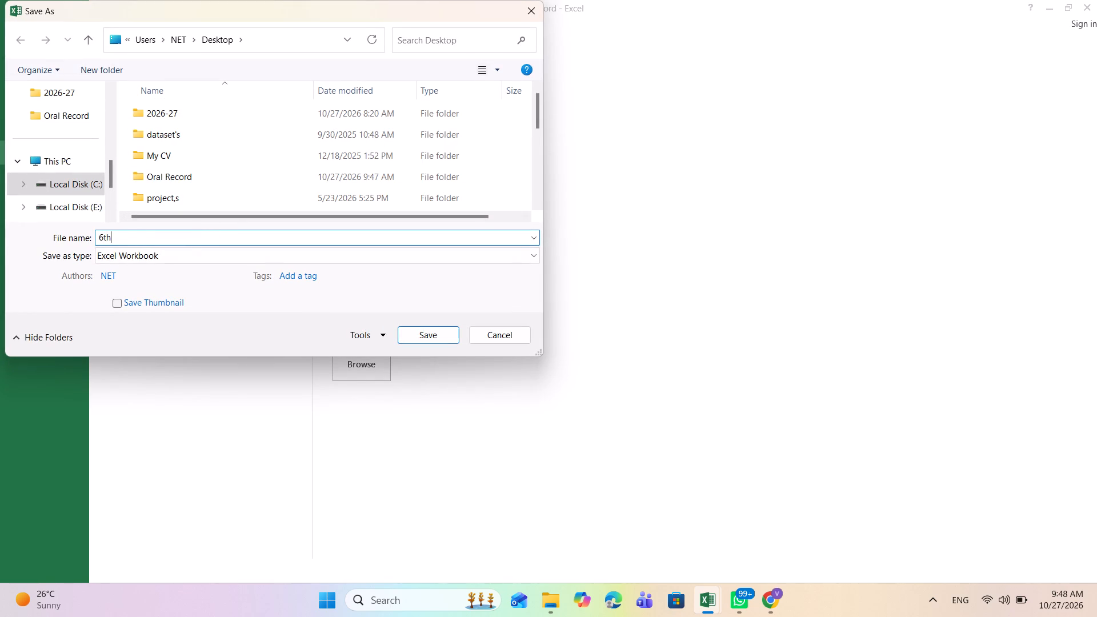
{"action": "left_click", "coordinate": [234, 257]}
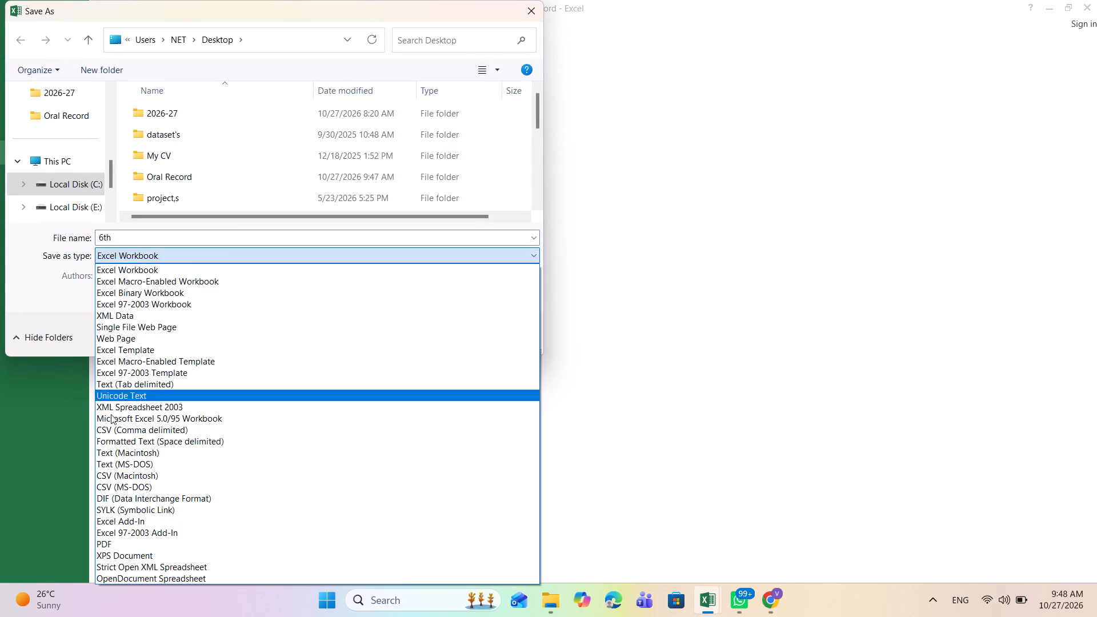
{"action": "left_click", "coordinate": [105, 543]}
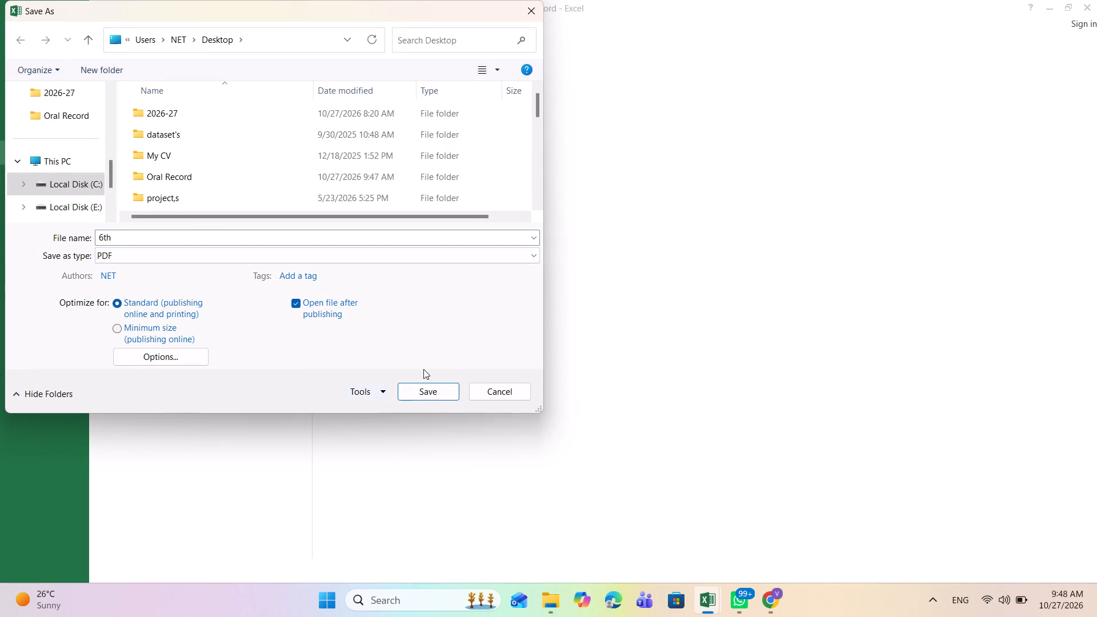
{"action": "left_click", "coordinate": [424, 388]}
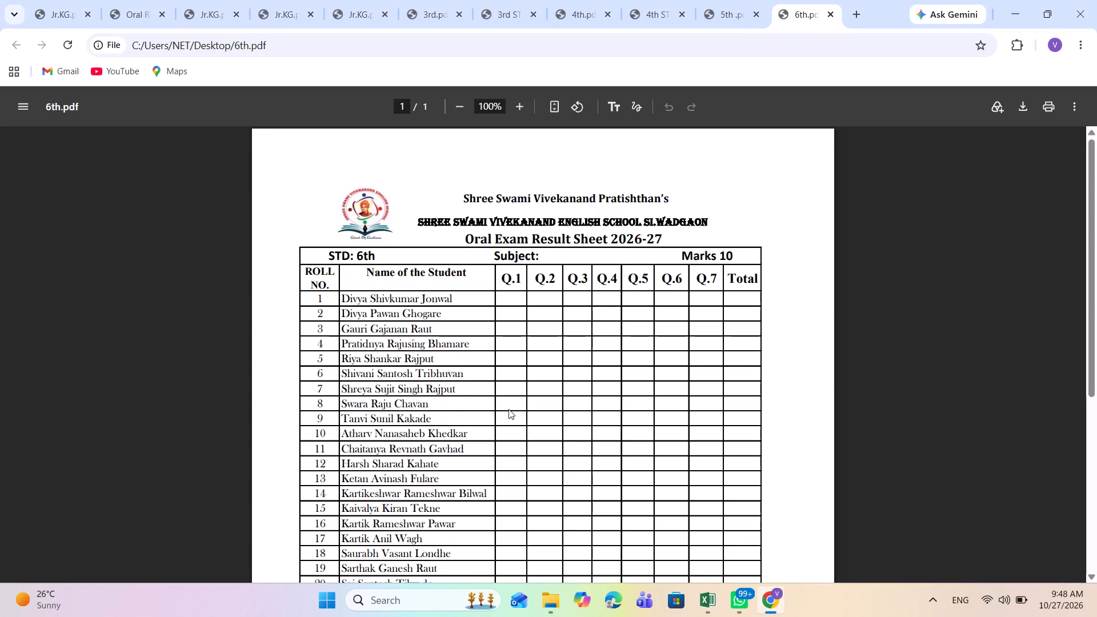
{"action": "scroll", "coordinate": [509, 409], "scroll_direction": "down", "scroll_amount": 6}
{"action": "scroll", "coordinate": [509, 409], "scroll_direction": "up", "scroll_amount": 4}
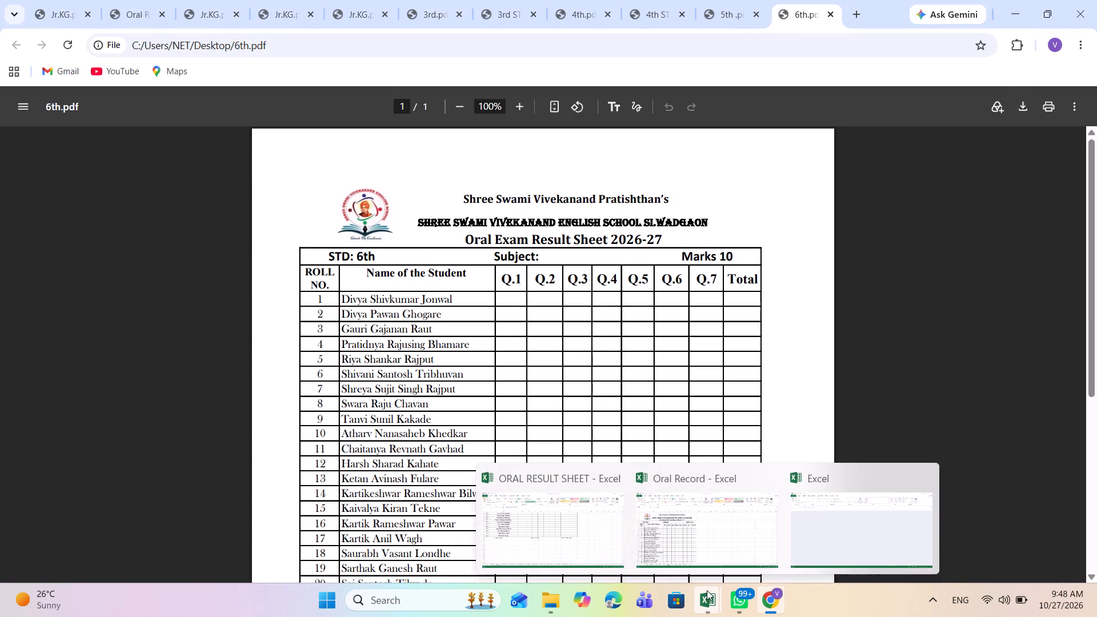
Back in the Oral Record workbook in Excel, copy the 6th sheet's signature row, A31, to A28 of the 7th sheet, and save the workbook.
{"action": "left_click", "coordinate": [680, 530]}
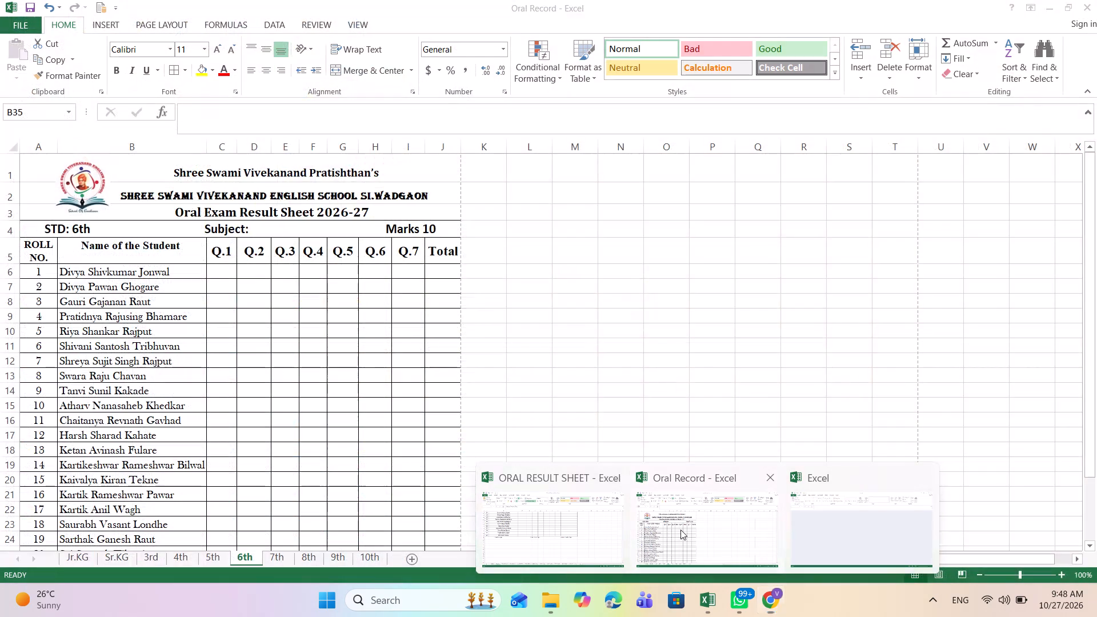
{"action": "left_click", "coordinate": [277, 555]}
{"action": "scroll", "coordinate": [150, 400], "scroll_direction": "down", "scroll_amount": 3}
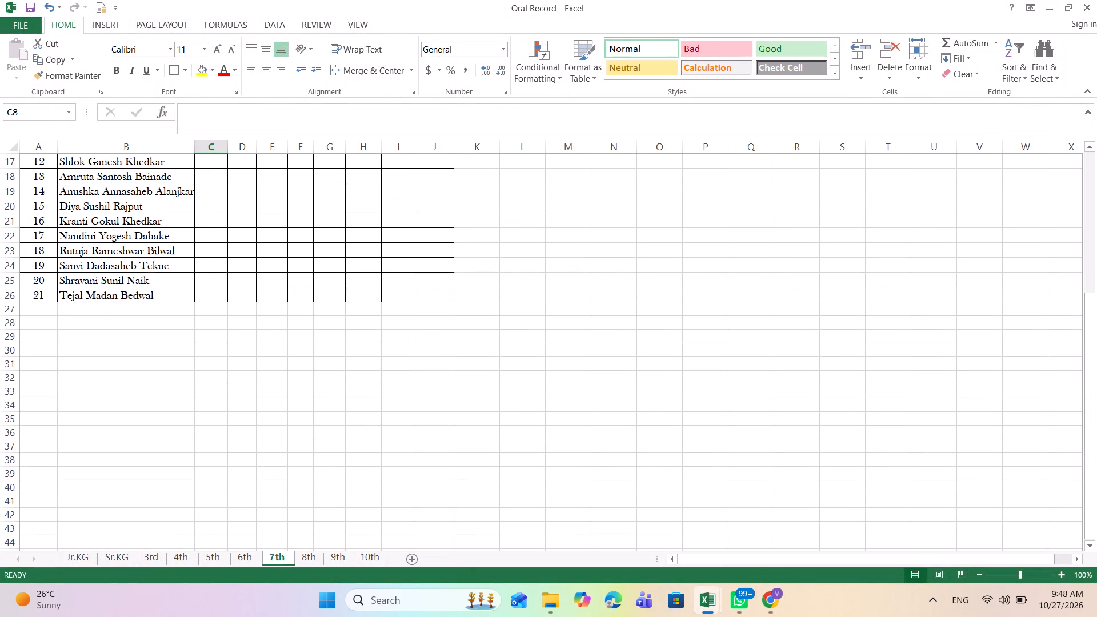
{"action": "left_click", "coordinate": [38, 323]}
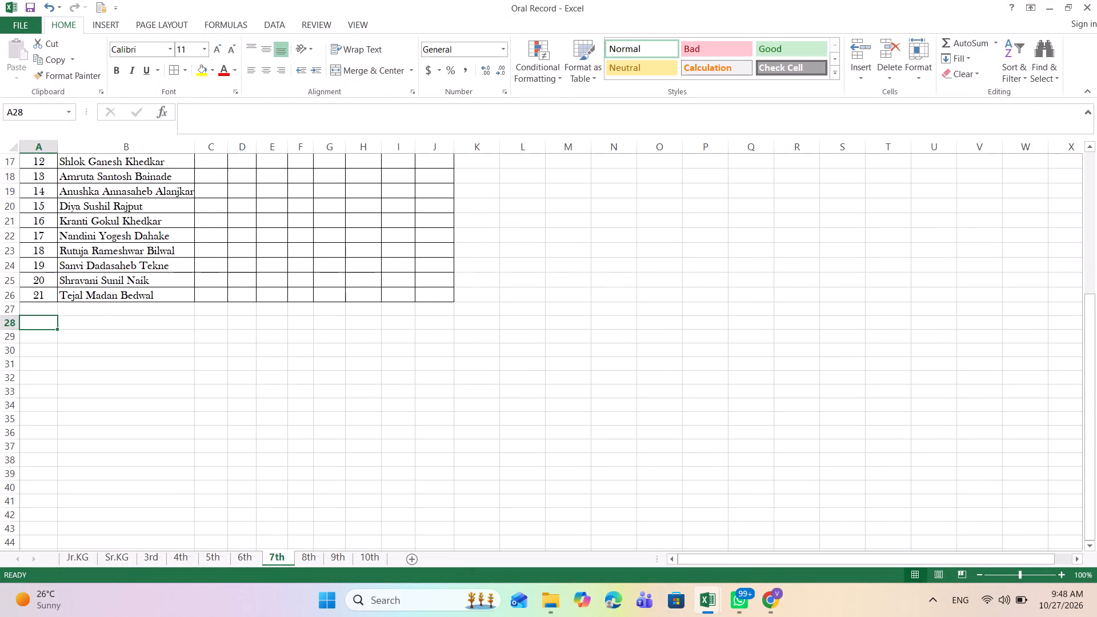
{"action": "key", "text": "ctrl+v"}
{"action": "key", "text": "ctrl+v"}
{"action": "left_click", "coordinate": [238, 556]}
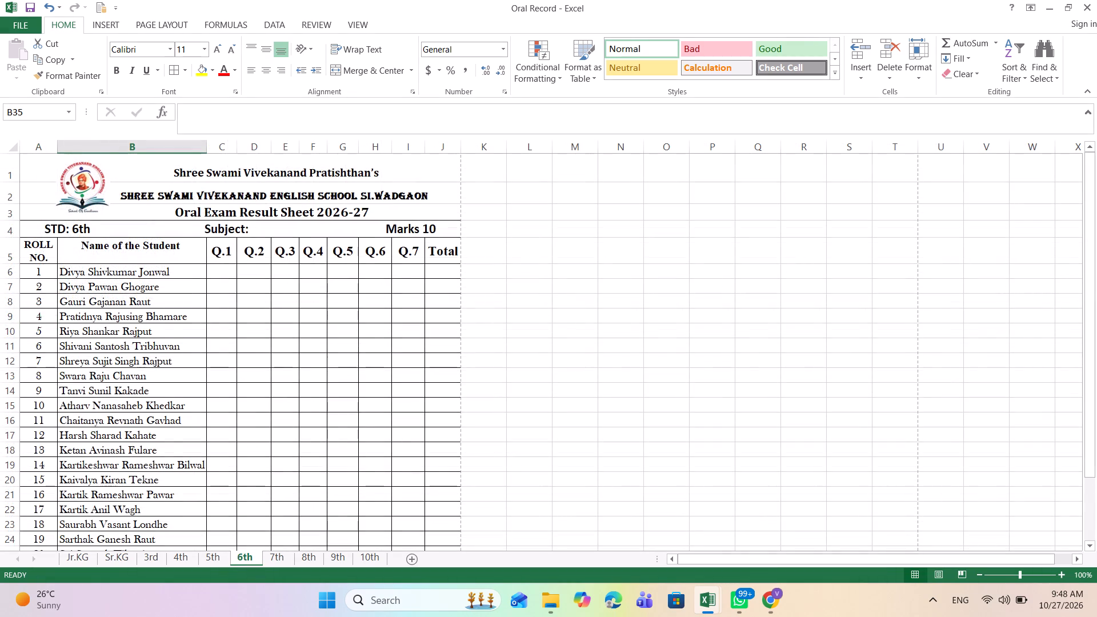
{"action": "scroll", "coordinate": [144, 406], "scroll_direction": "down", "scroll_amount": 5}
{"action": "left_click", "coordinate": [61, 263]}
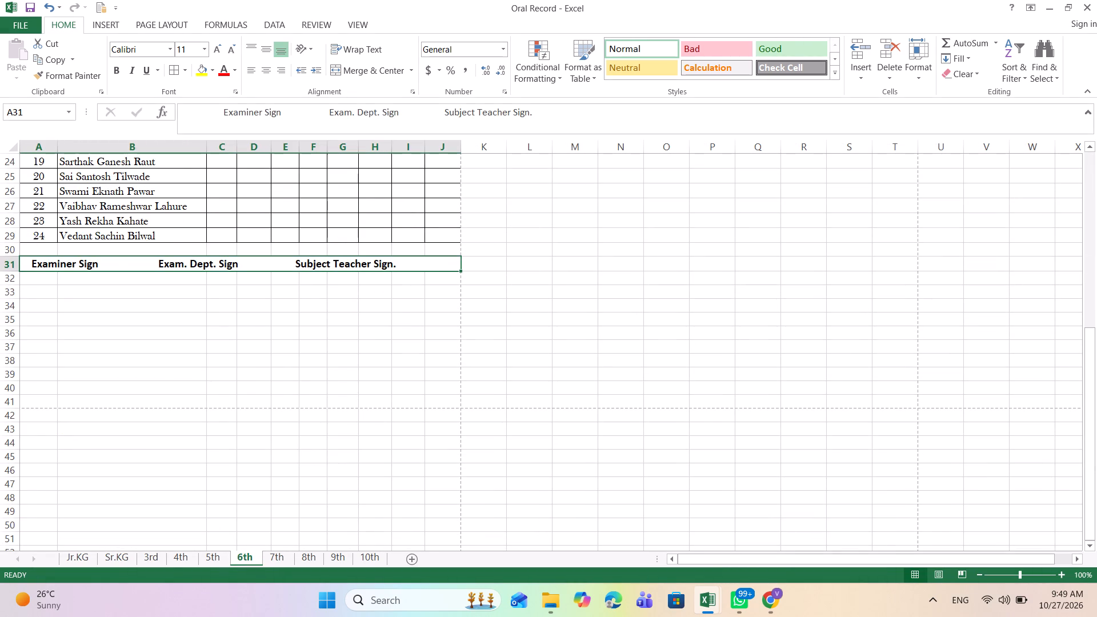
{"action": "key", "text": "ctrl+c"}
{"action": "key", "text": "ctrl+c"}
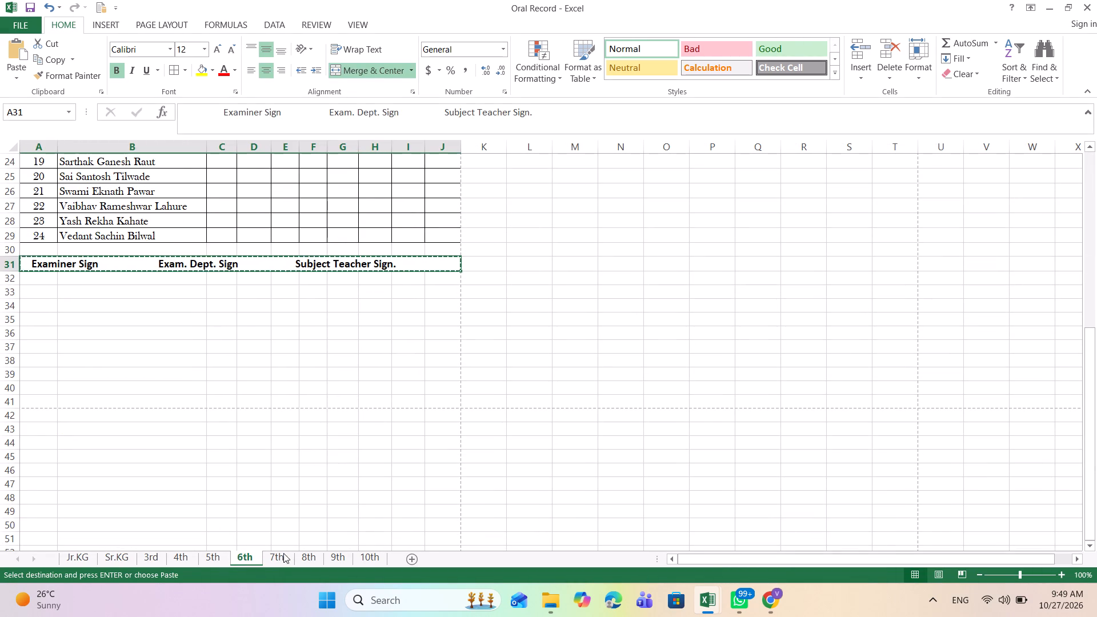
{"action": "left_click", "coordinate": [282, 562]}
{"action": "key", "text": "ctrl+v"}
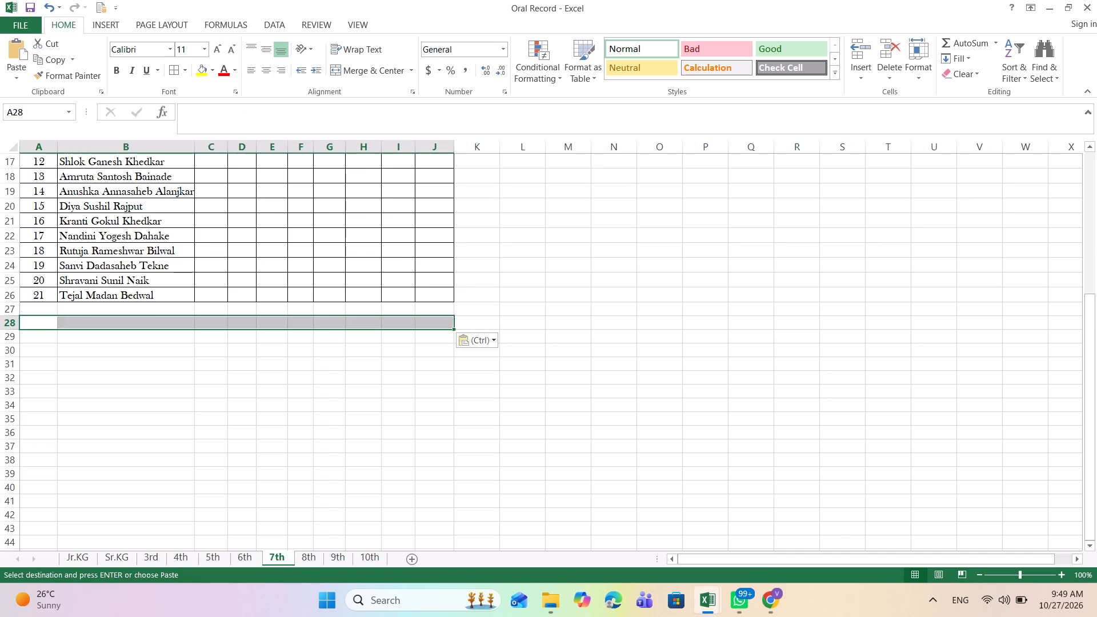
{"action": "left_click", "coordinate": [203, 415]}
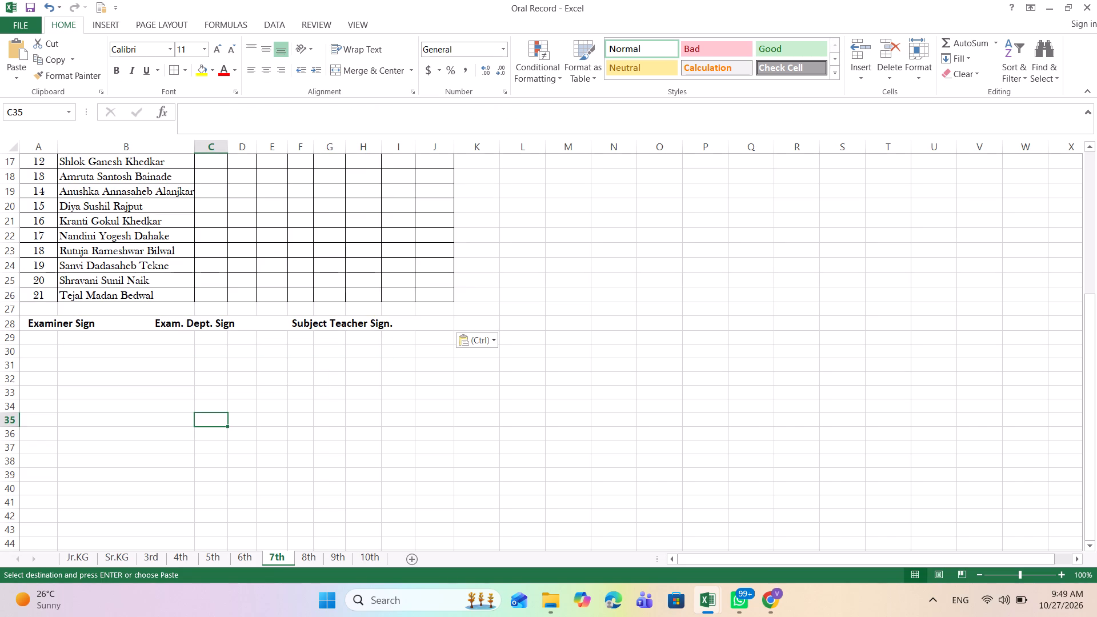
{"action": "scroll", "coordinate": [174, 327], "scroll_direction": "up", "scroll_amount": 7}
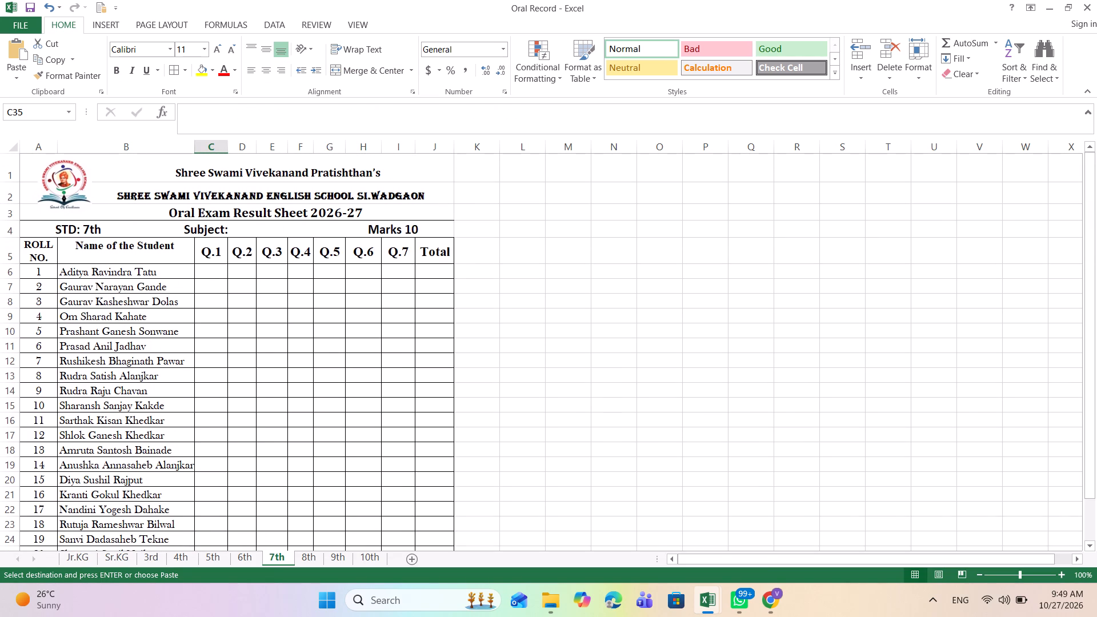
{"action": "key", "text": "ctrl+s"}
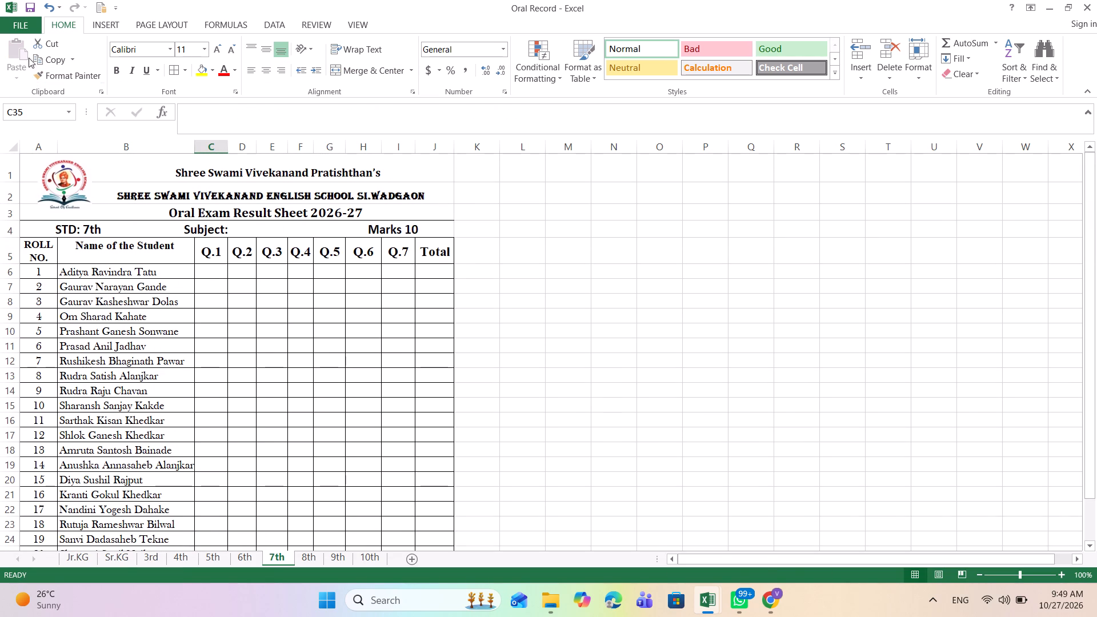
Export the 7th sheet as a PDF named "7th" in the Desktop's Oral Record folder, and look over its page.
{"action": "left_click", "coordinate": [22, 23]}
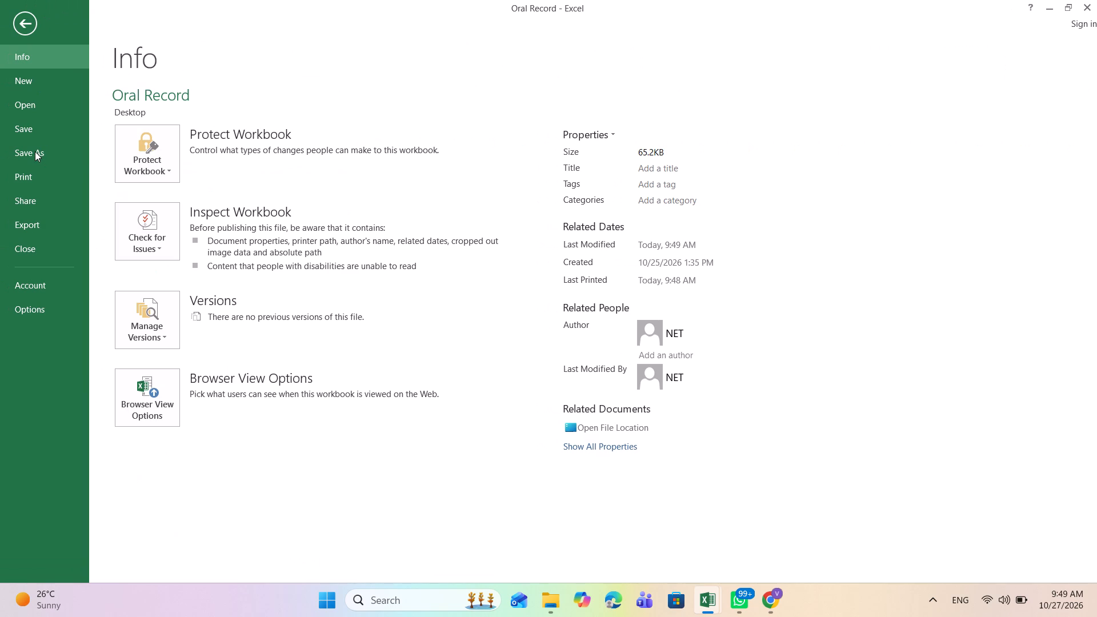
{"action": "left_click", "coordinate": [35, 151]}
{"action": "left_click", "coordinate": [372, 143]}
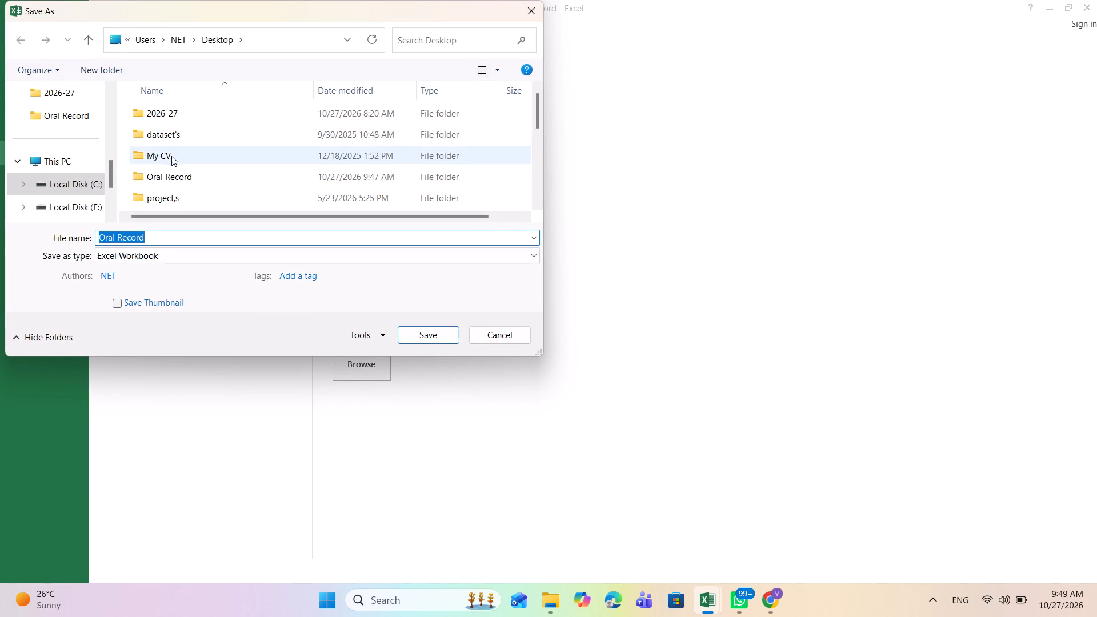
{"action": "double_click", "coordinate": [178, 175]}
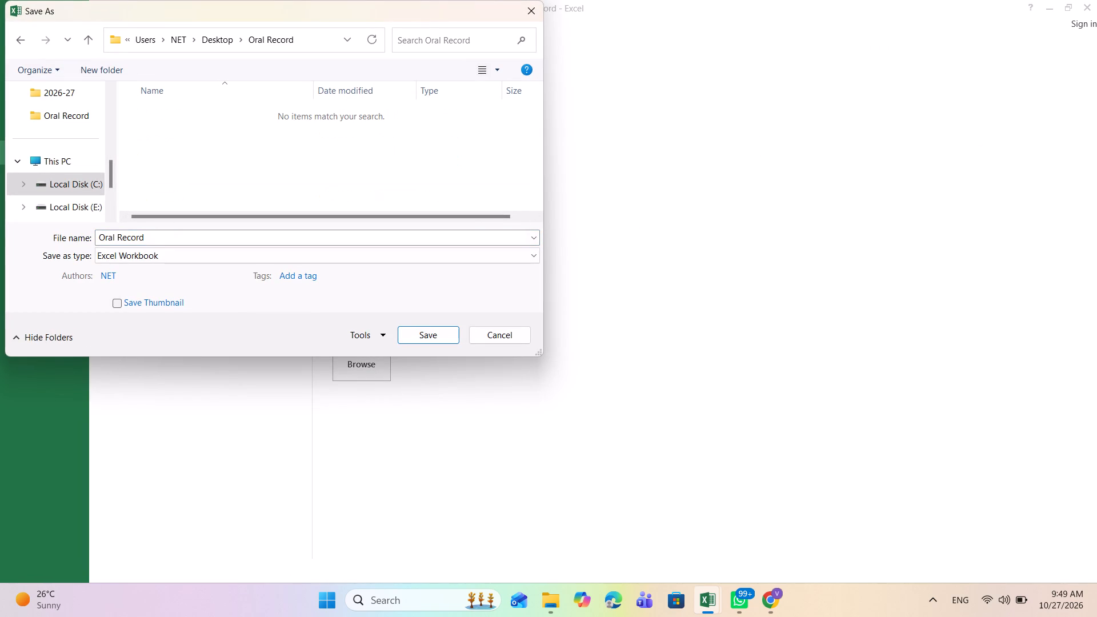
{"action": "left_click", "coordinate": [149, 239]}
{"action": "key", "text": "BackSpace"}
{"action": "type", "text": "7th"}
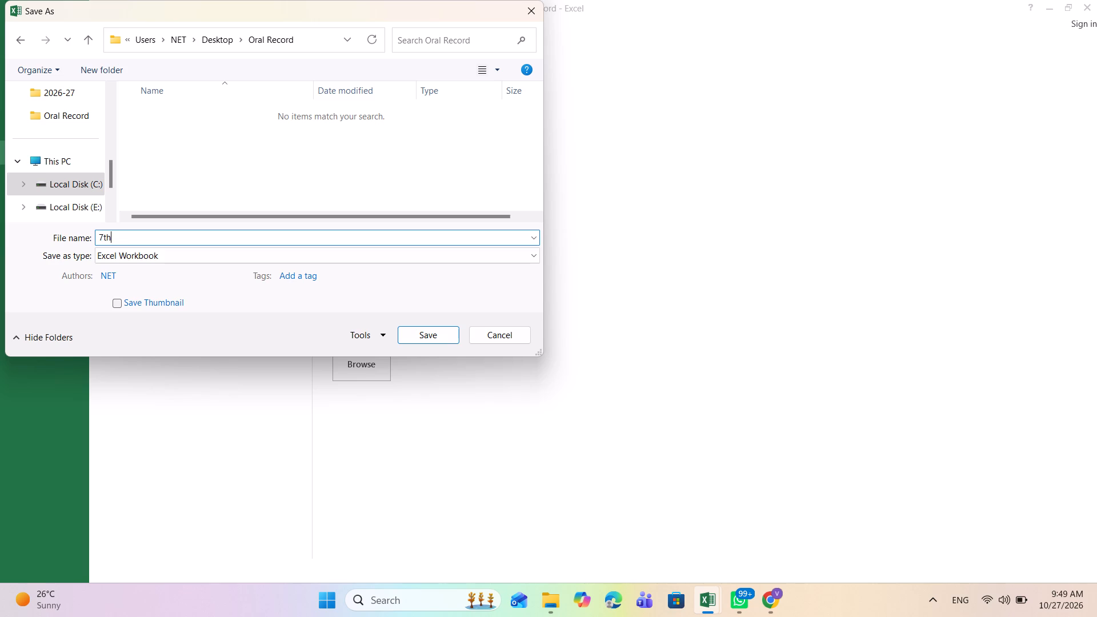
{"action": "key", "text": "space"}
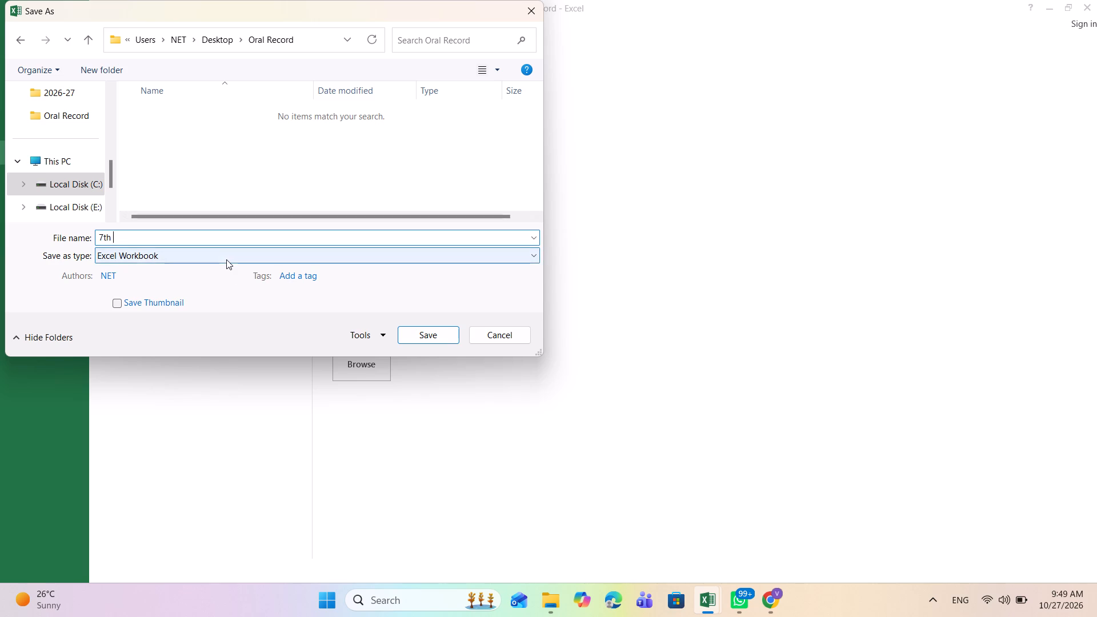
{"action": "left_click", "coordinate": [226, 259]}
{"action": "left_click", "coordinate": [126, 541]}
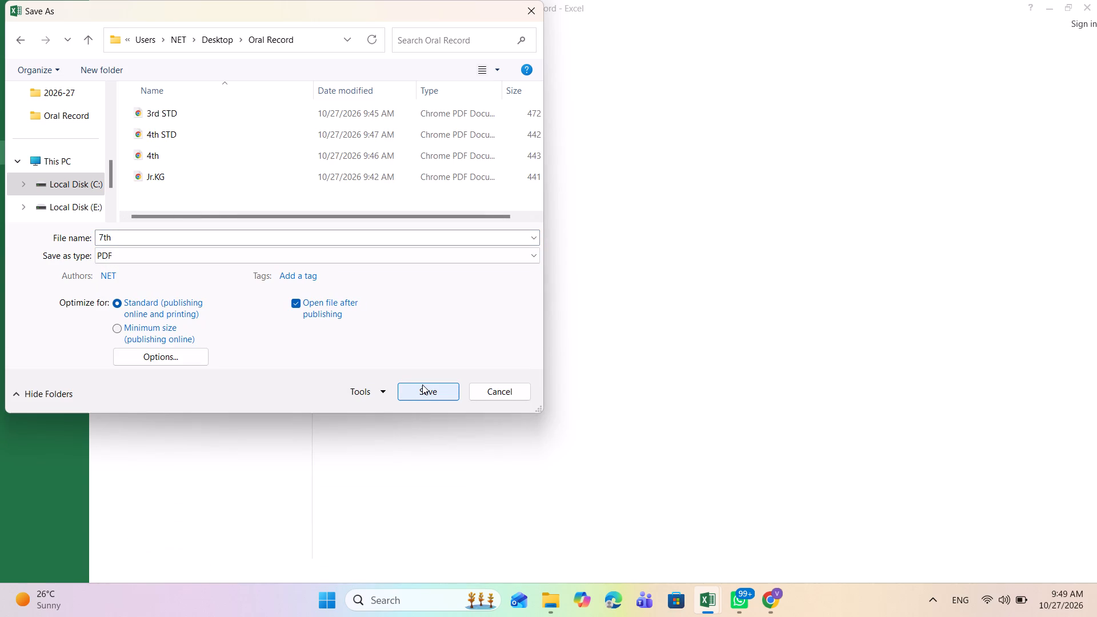
{"action": "left_click", "coordinate": [422, 384]}
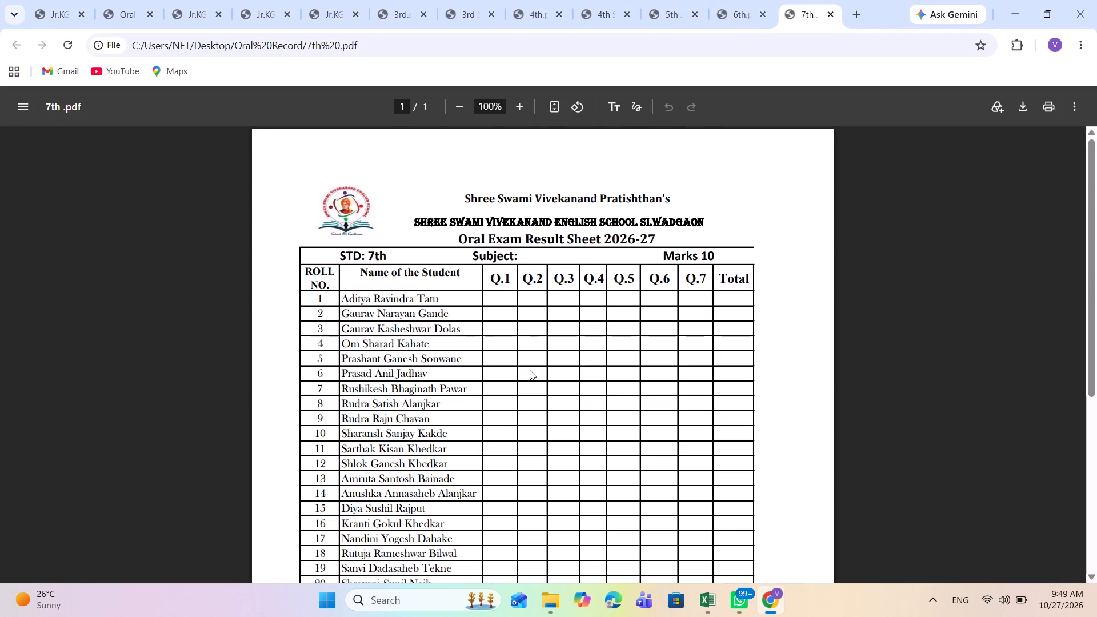
{"action": "scroll", "coordinate": [523, 366], "scroll_direction": "down", "scroll_amount": 5}
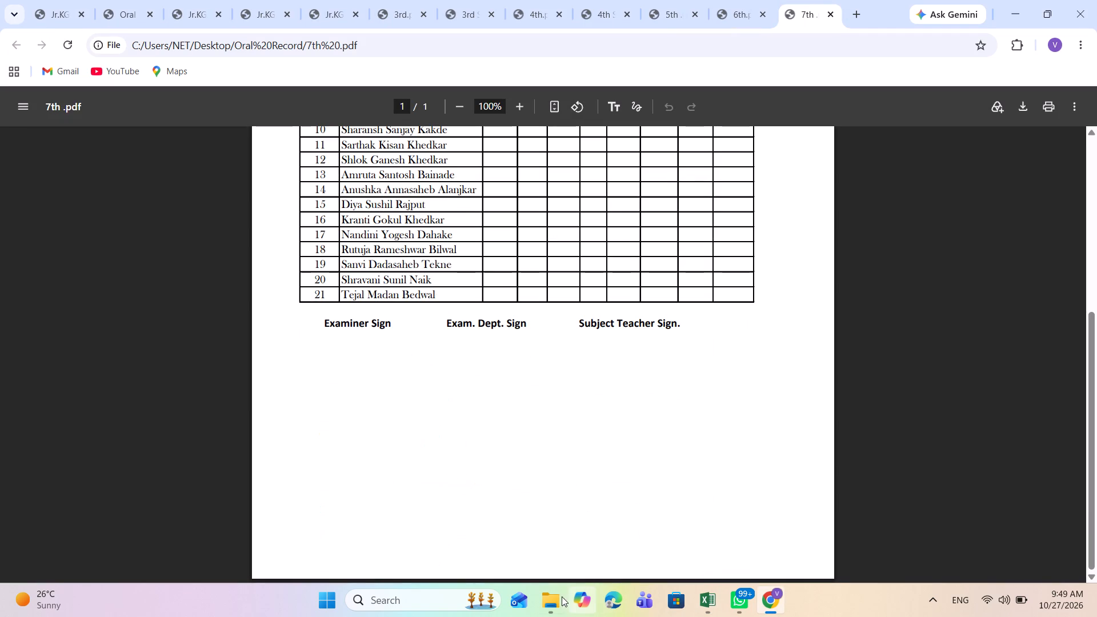
Switch to File Explorer and delete the "4th" PDF from the Oral Record folder.
{"action": "left_click", "coordinate": [552, 602]}
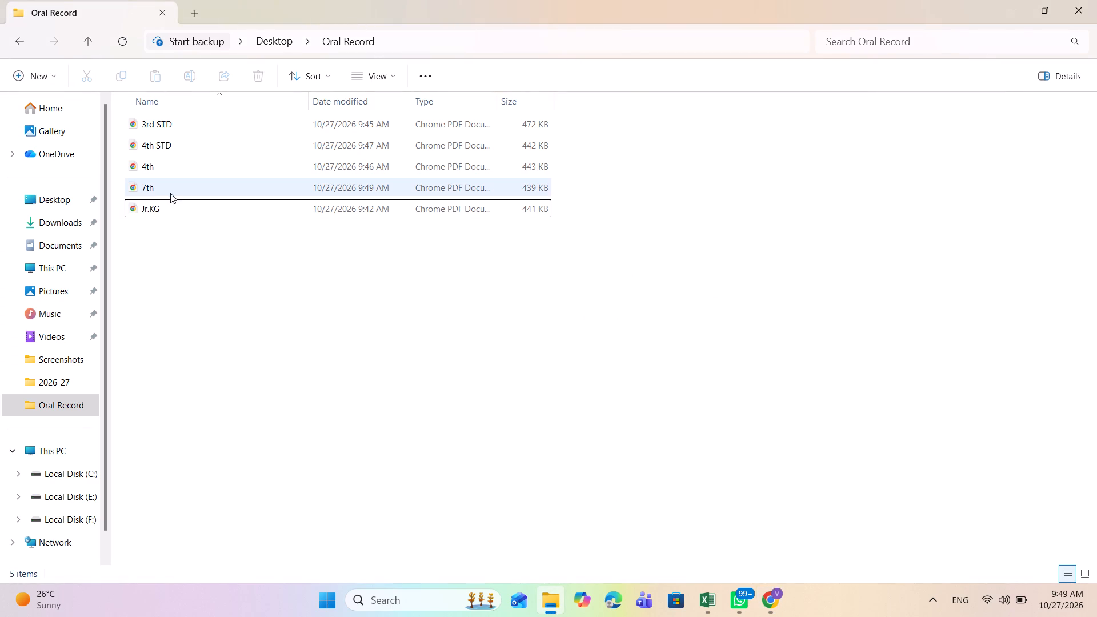
{"action": "left_click", "coordinate": [150, 165]}
{"action": "key", "text": "Delete"}
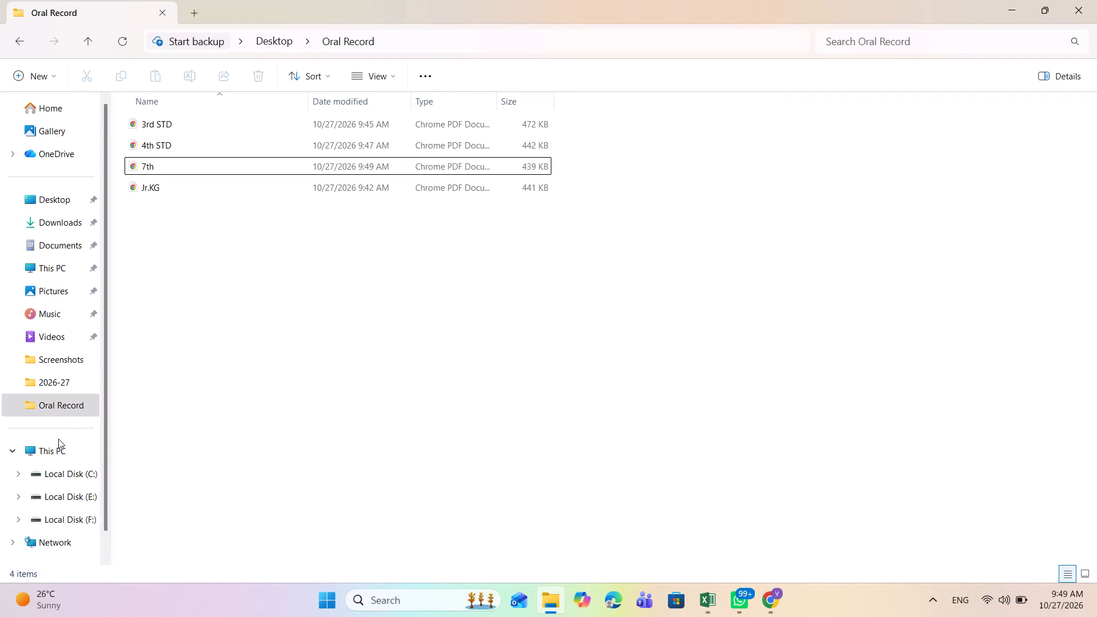
Open the "5th" PDF on the Desktop to check its page, and copy the file into the Oral Record folder.
{"action": "left_click", "coordinate": [67, 197]}
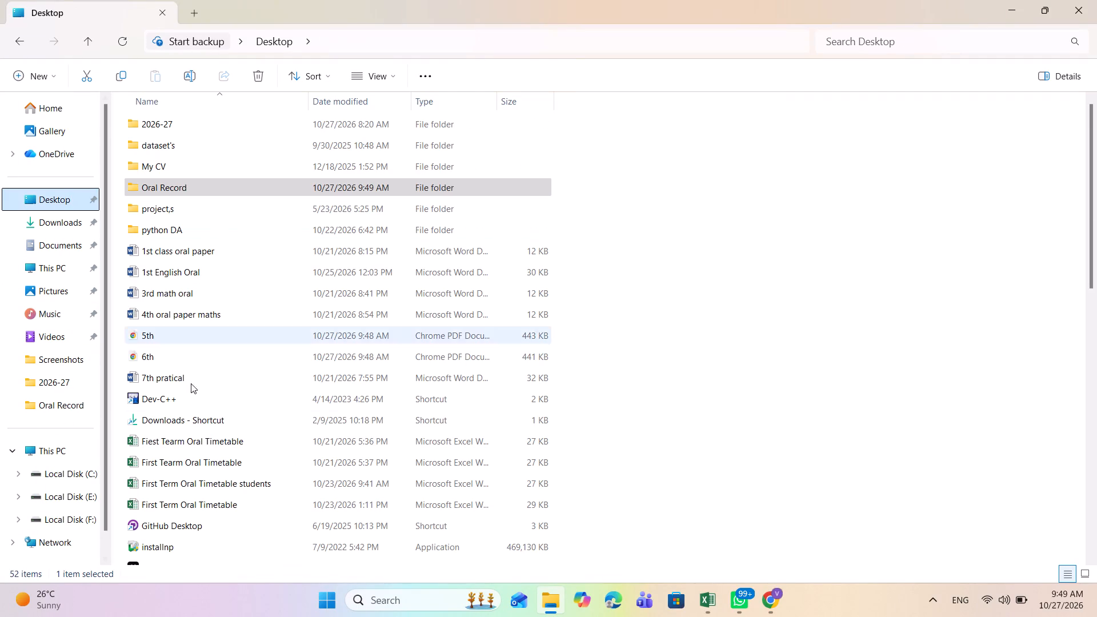
{"action": "double_click", "coordinate": [156, 340]}
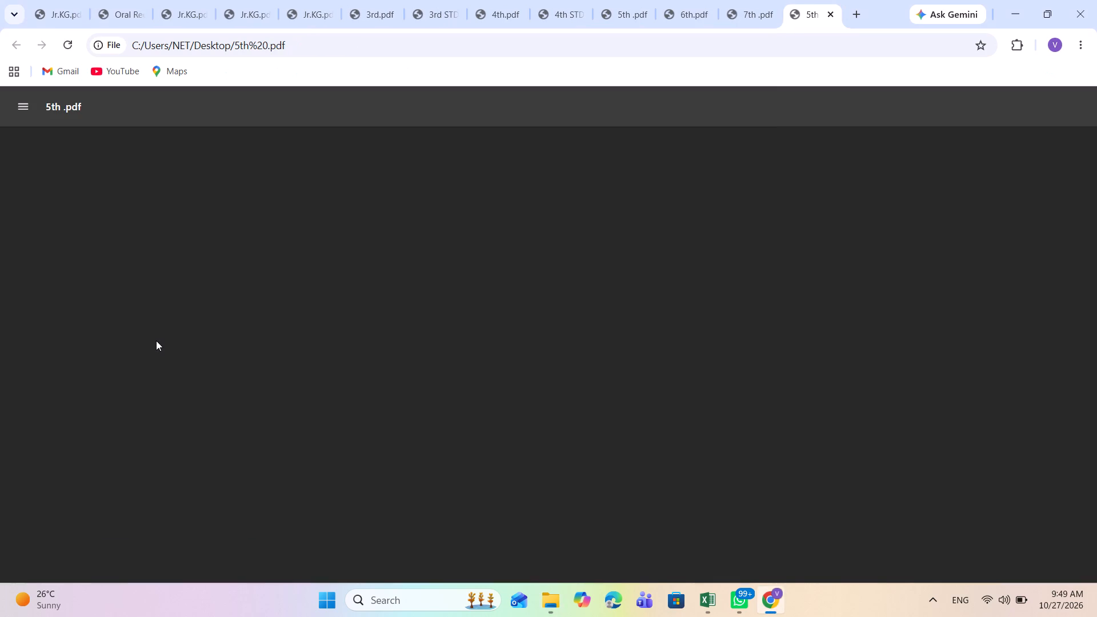
{"action": "scroll", "coordinate": [356, 363], "scroll_direction": "down", "scroll_amount": 7}
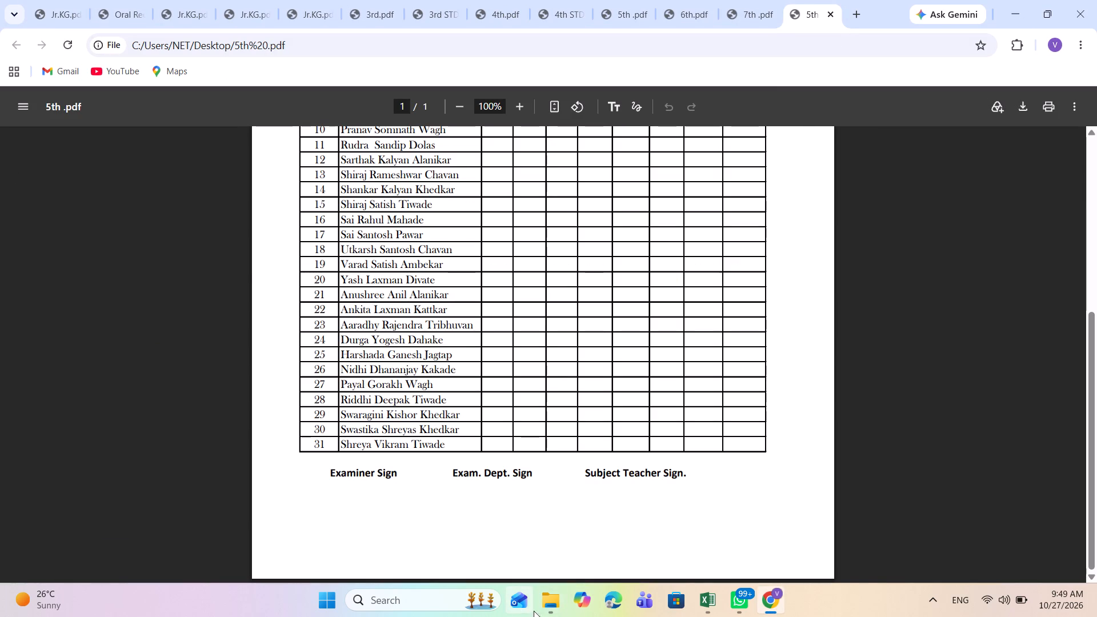
{"action": "left_click", "coordinate": [533, 540]}
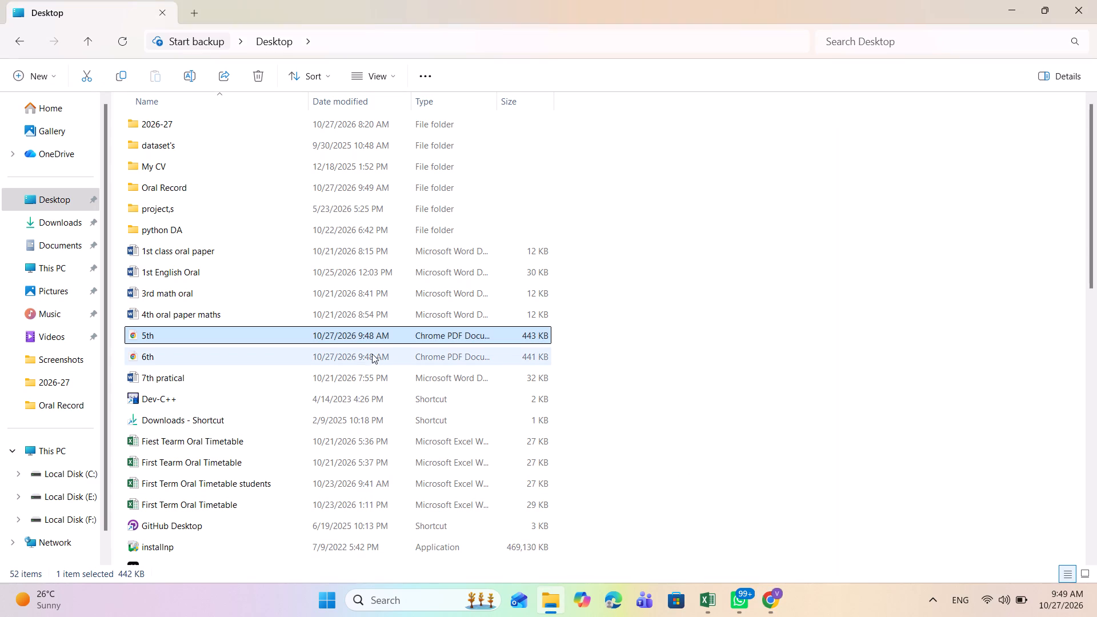
{"action": "key", "text": "ctrl+c"}
{"action": "key", "text": "ctrl+c"}
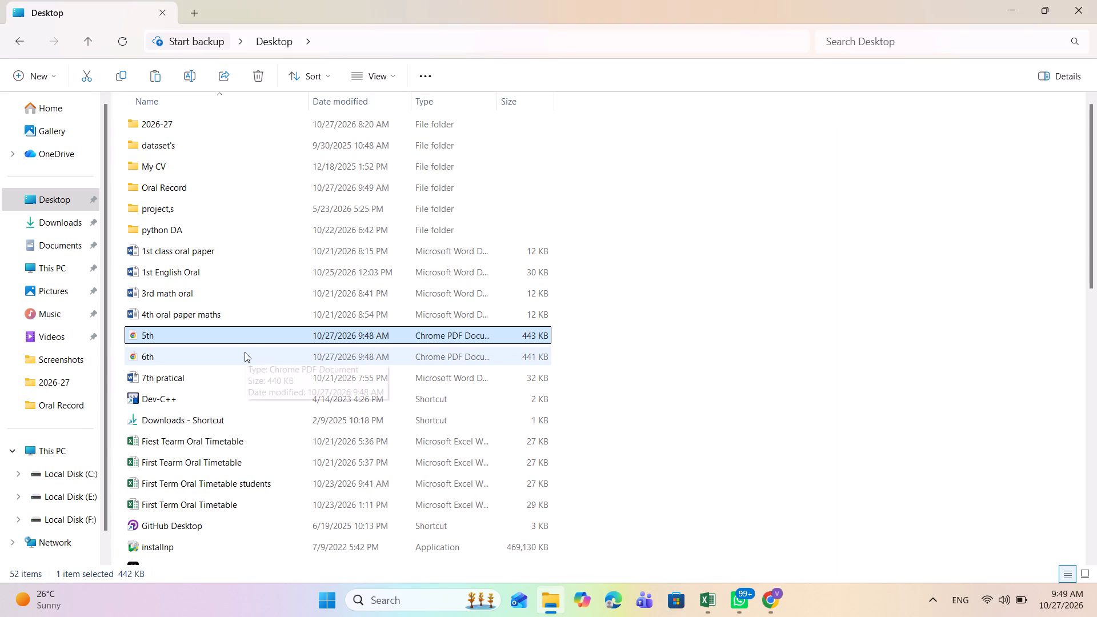
{"action": "key", "text": "ctrl+c"}
{"action": "key", "text": "ctrl+c"}
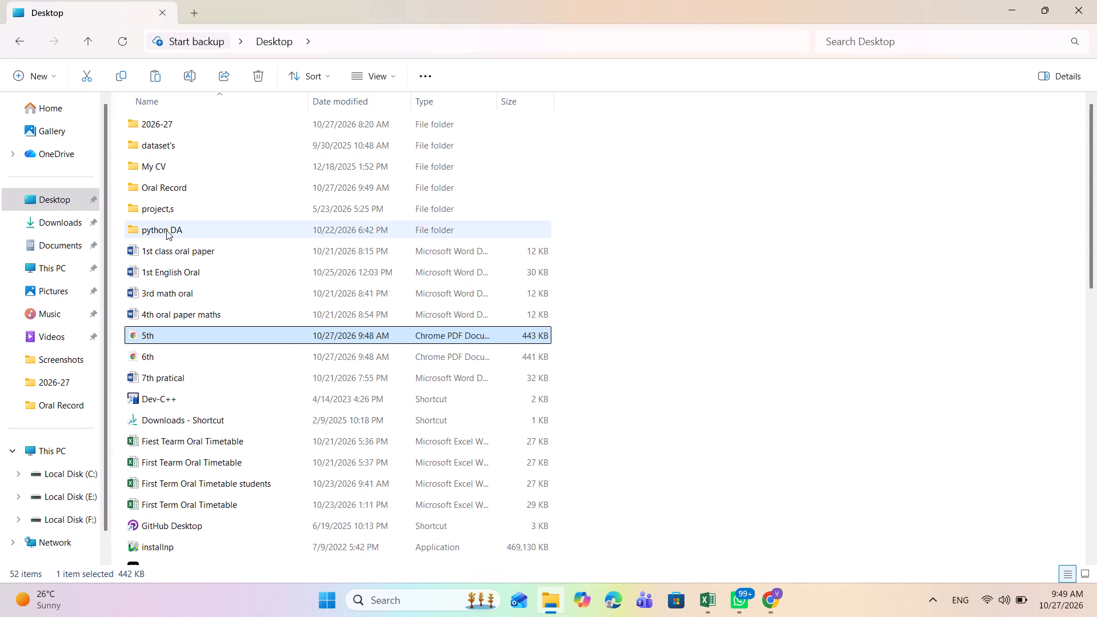
{"action": "double_click", "coordinate": [163, 187]}
{"action": "key", "text": "ctrl+v"}
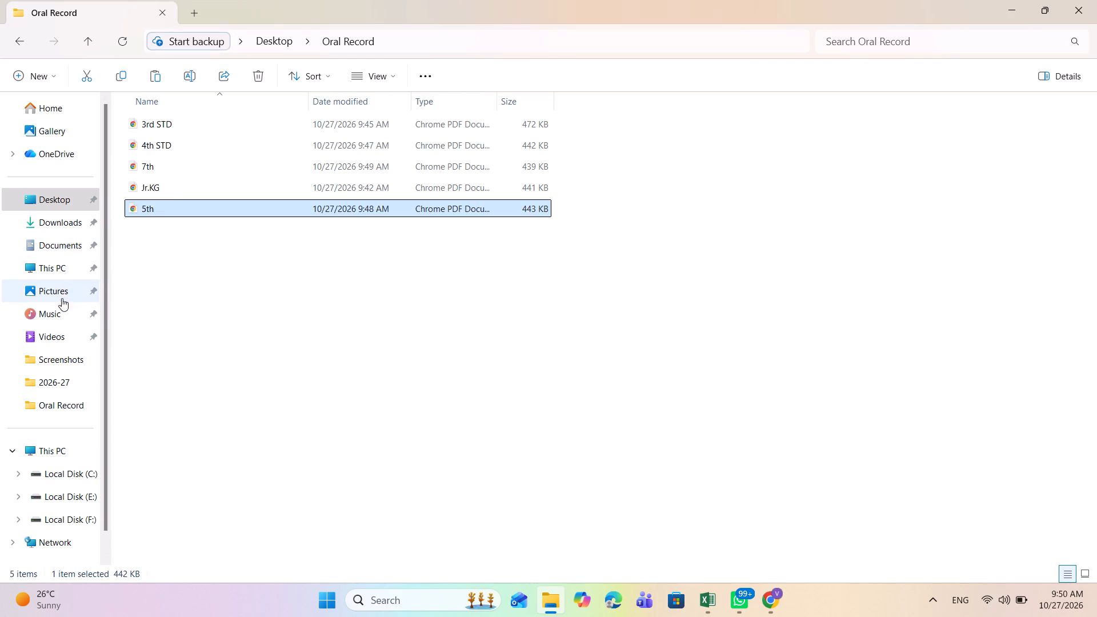
Open the "6th" PDF on the Desktop to check its page, and copy the file into the Oral Record folder.
{"action": "left_click", "coordinate": [67, 195]}
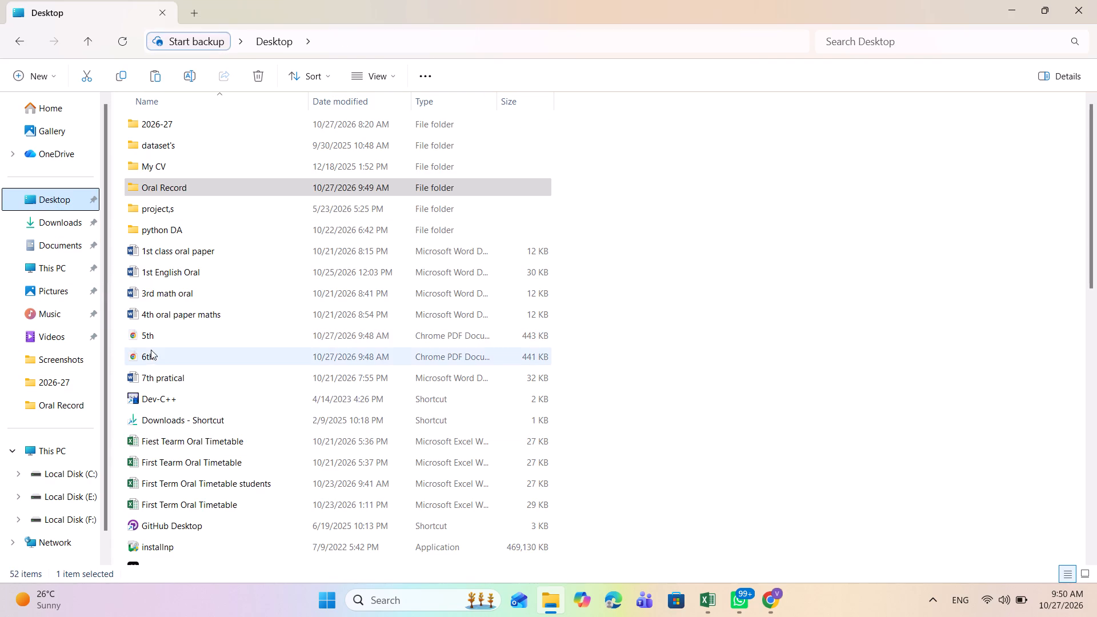
{"action": "double_click", "coordinate": [151, 354]}
{"action": "scroll", "coordinate": [467, 383], "scroll_direction": "down", "scroll_amount": 10}
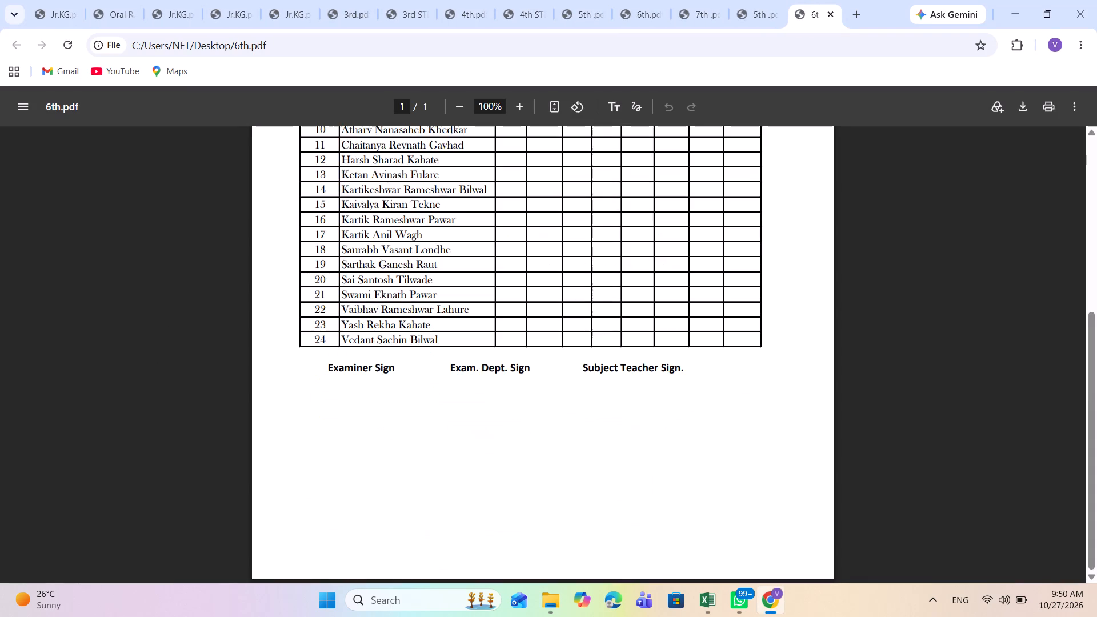
{"action": "scroll", "coordinate": [463, 410], "scroll_direction": "up", "scroll_amount": 7}
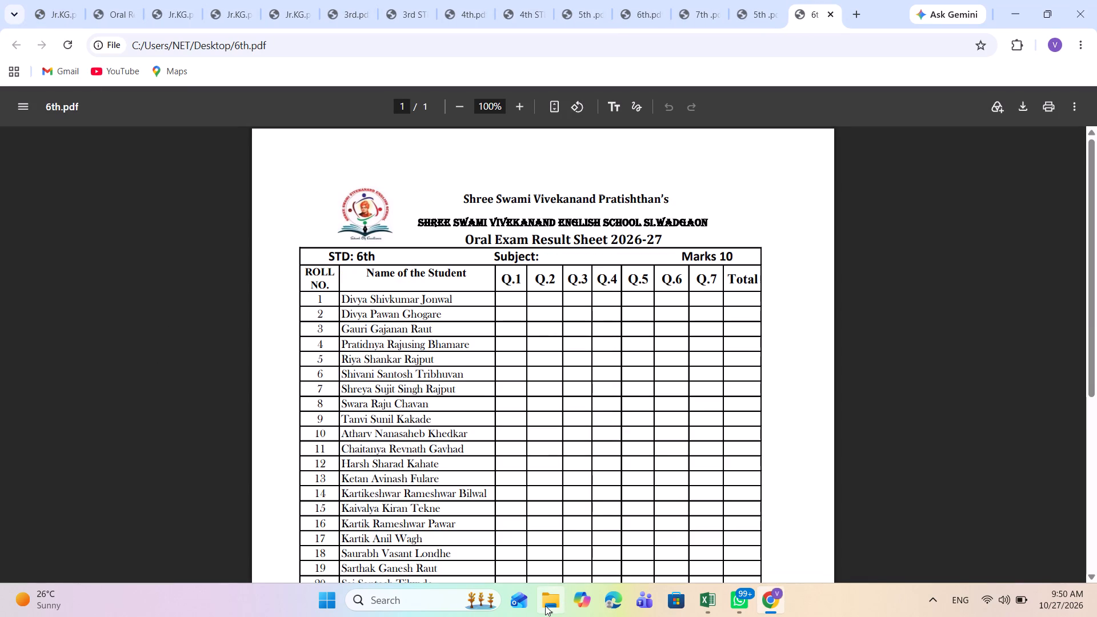
{"action": "left_click", "coordinate": [545, 606]}
{"action": "key", "text": "ctrl+c"}
{"action": "key", "text": "ctrl+c"}
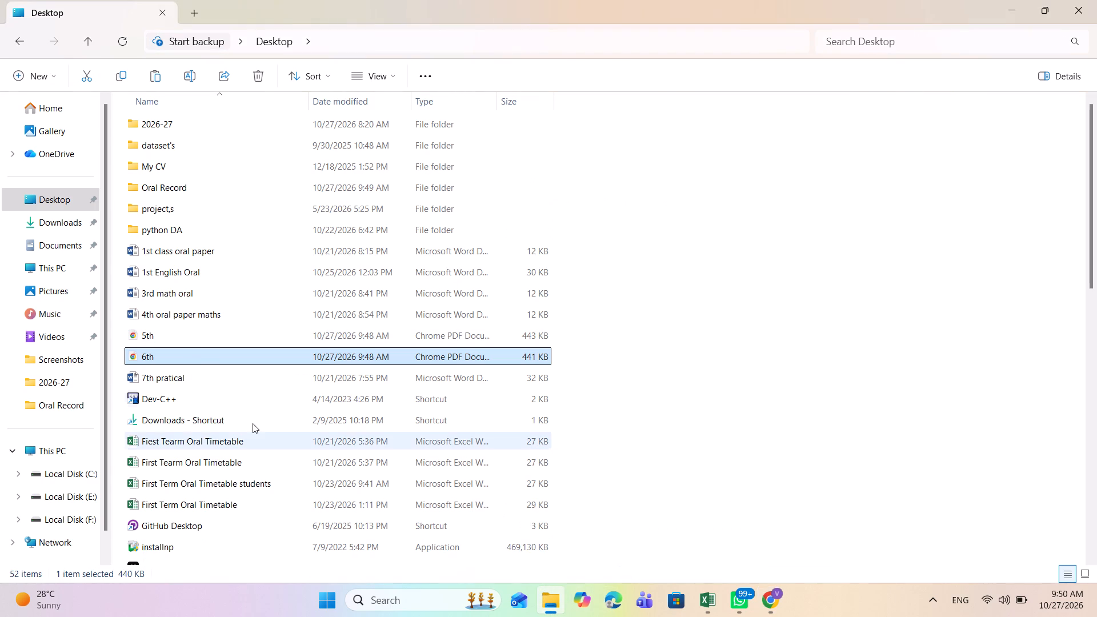
{"action": "double_click", "coordinate": [174, 186]}
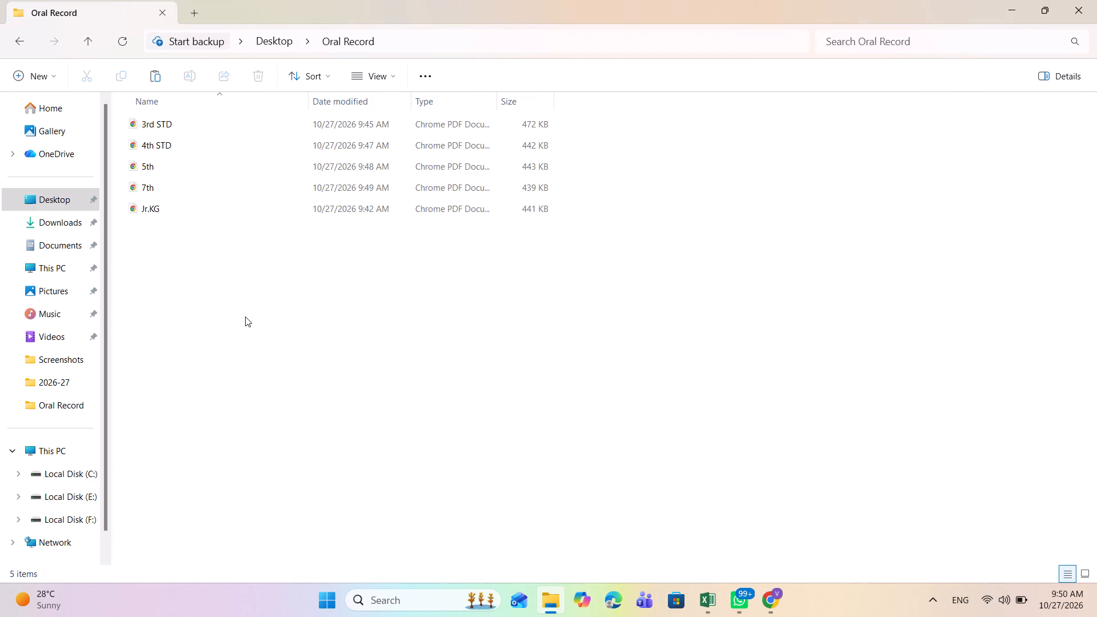
{"action": "key", "text": "ctrl+v"}
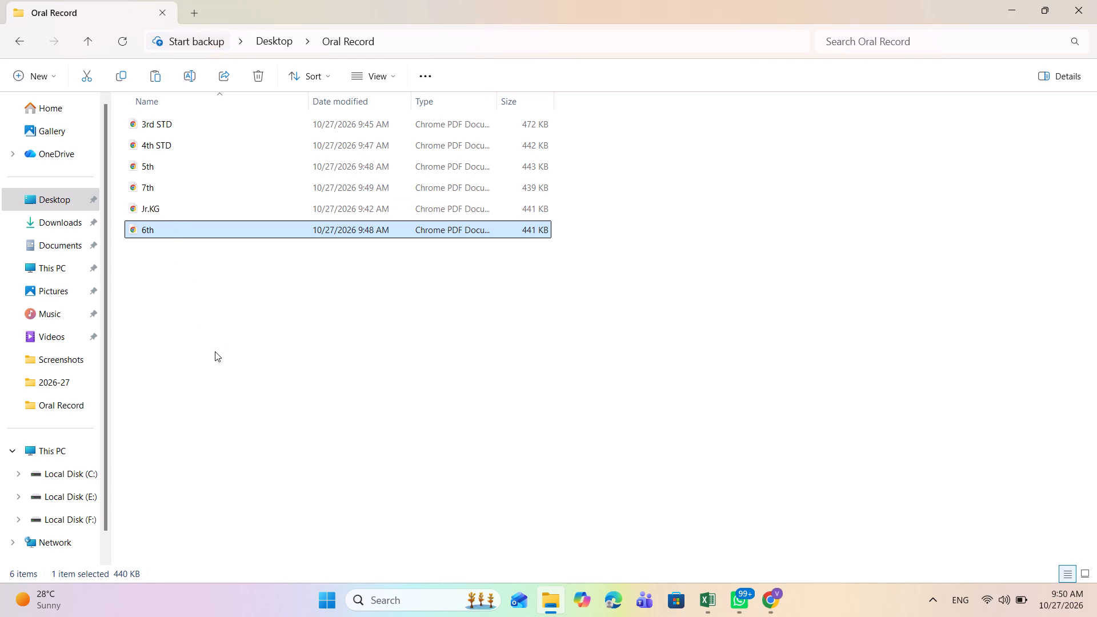
{"action": "left_click", "coordinate": [215, 351]}
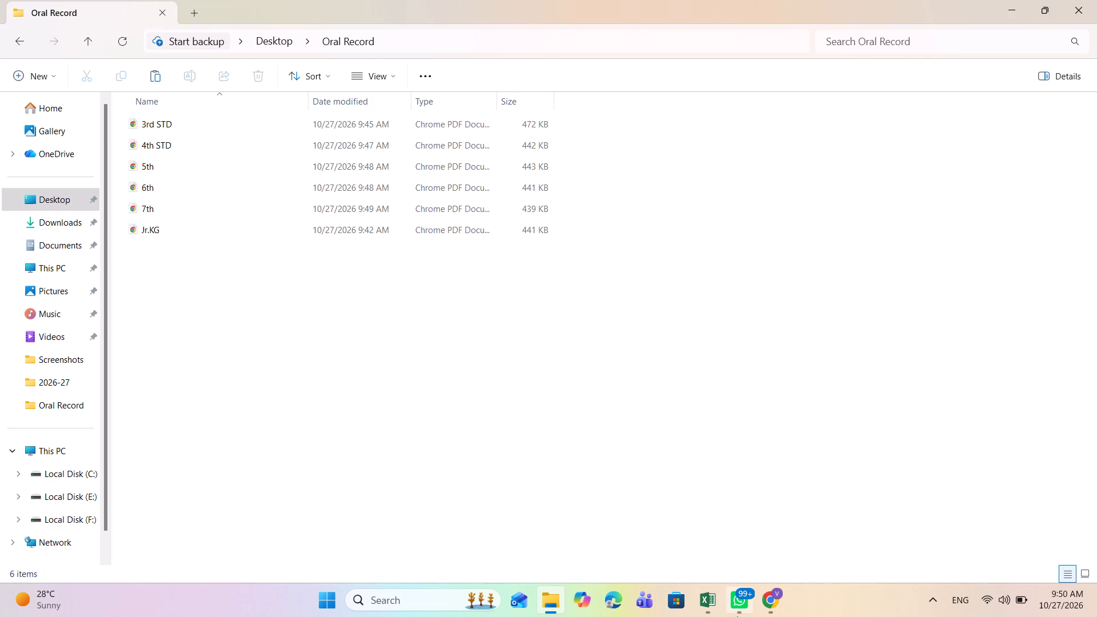
Back in the Oral Record workbook in Excel, copy the 7th sheet's signature row, A28, to A26 of the 8th sheet, and look over the sheet.
{"action": "left_click", "coordinate": [682, 534]}
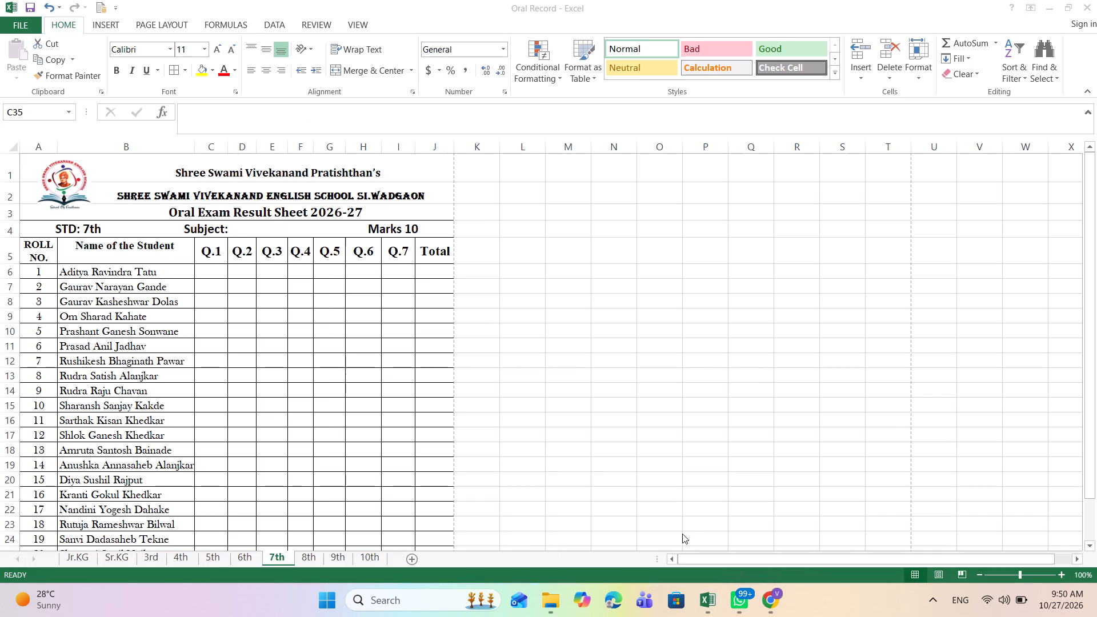
{"action": "left_click", "coordinate": [310, 556]}
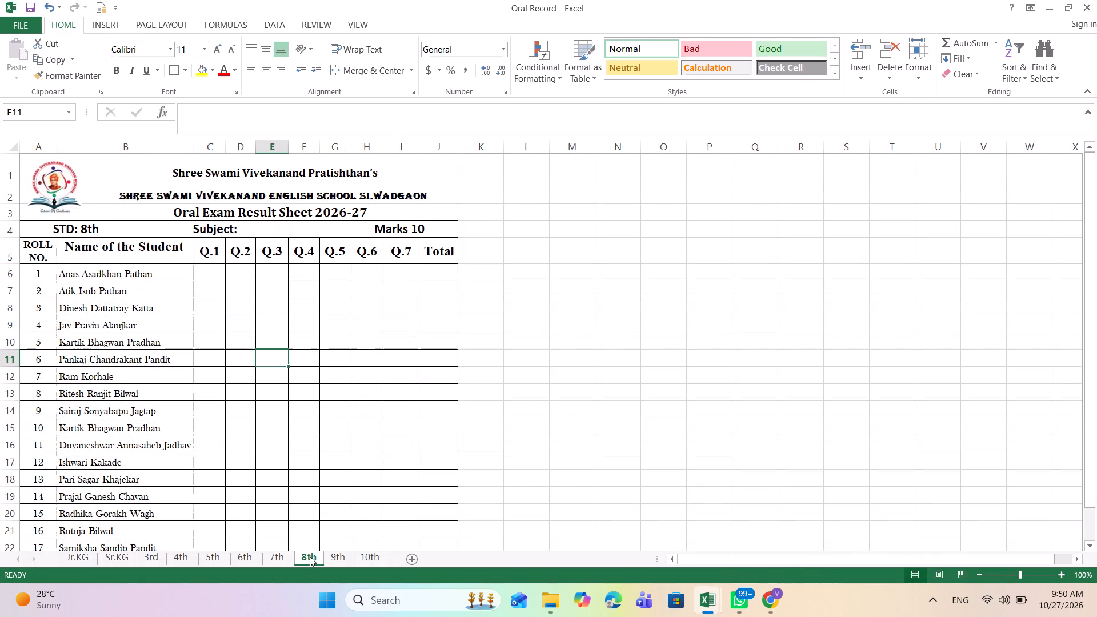
{"action": "left_click", "coordinate": [275, 556]}
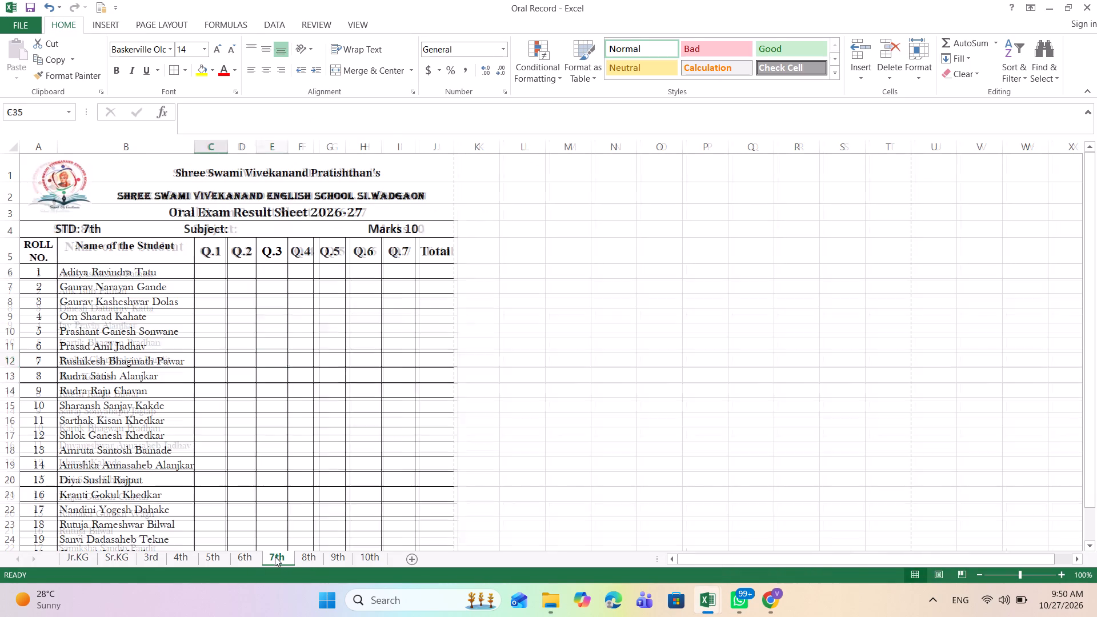
{"action": "scroll", "coordinate": [173, 413], "scroll_direction": "down", "scroll_amount": 4}
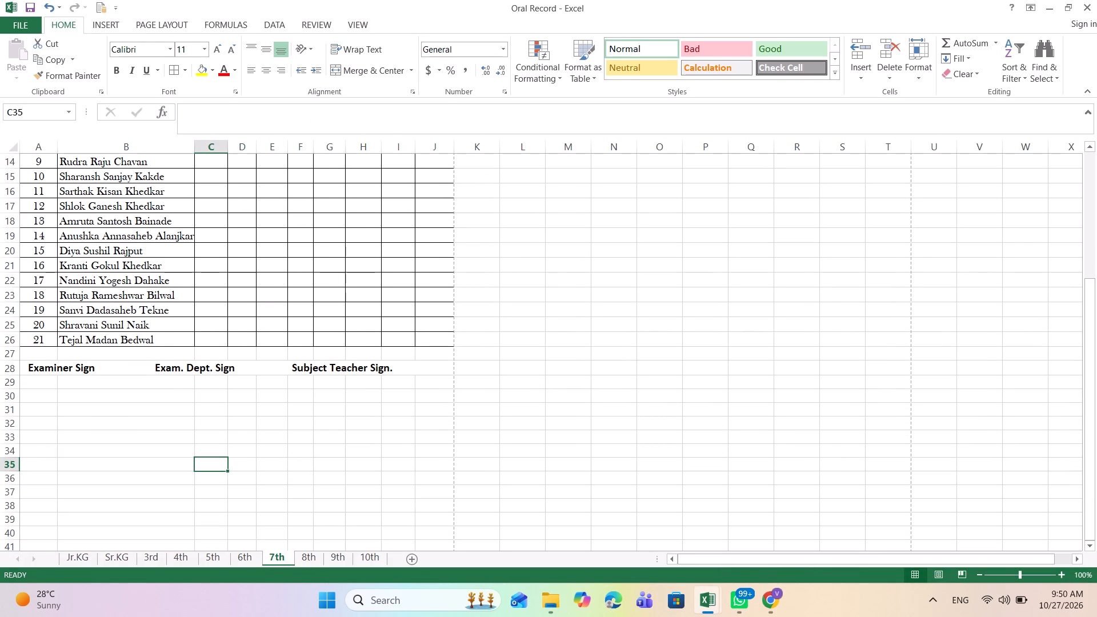
{"action": "left_click", "coordinate": [71, 367]}
{"action": "key", "text": "ctrl+c"}
{"action": "key", "text": "ctrl+c"}
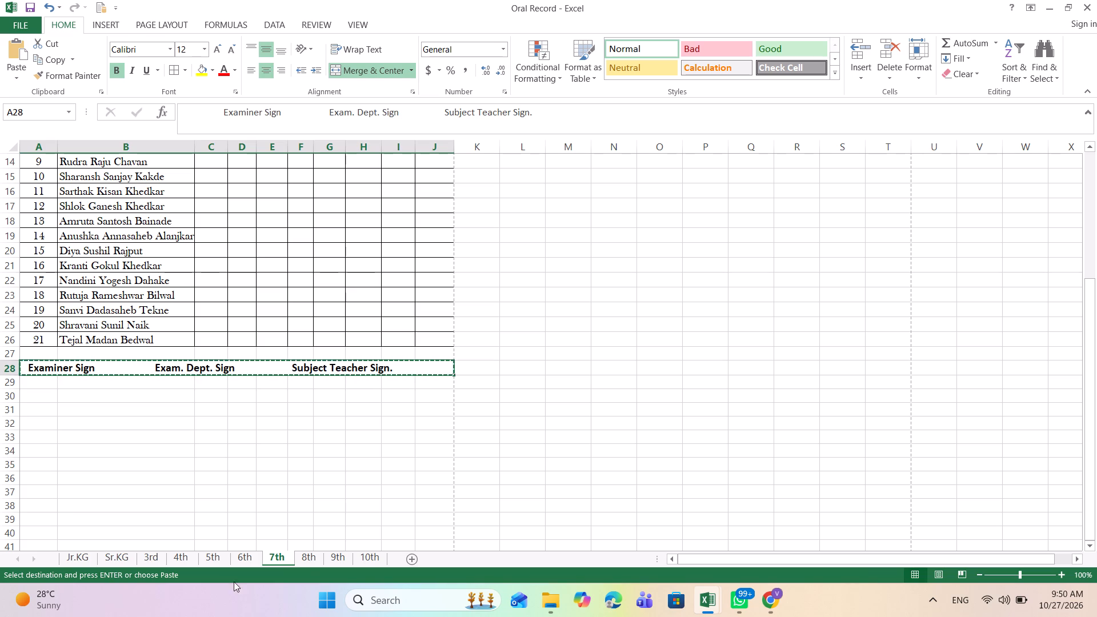
{"action": "left_click", "coordinate": [307, 556]}
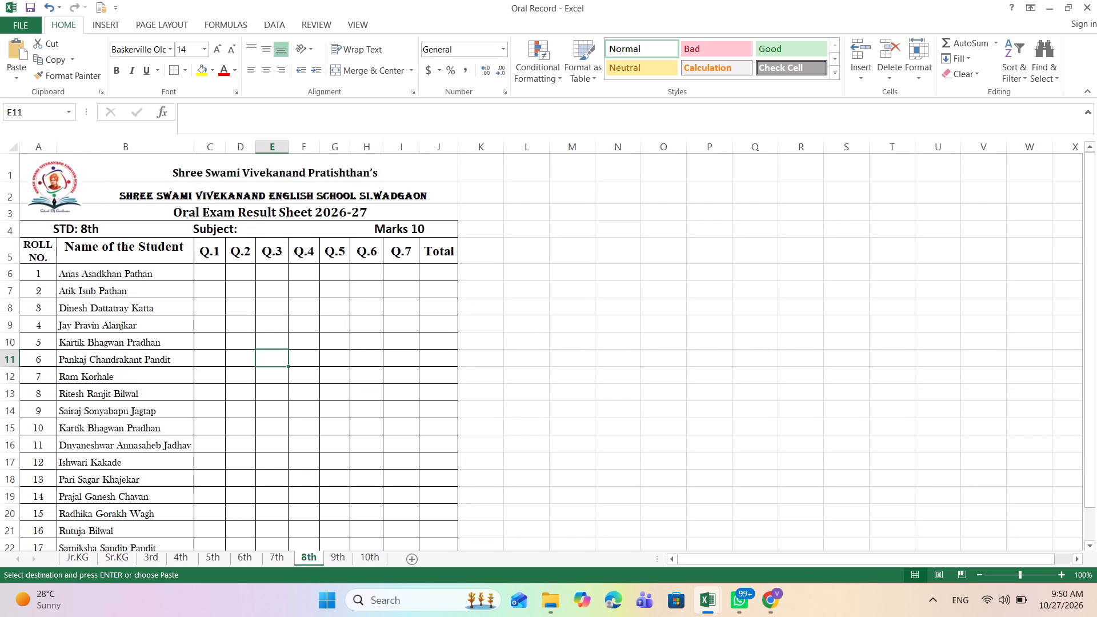
{"action": "scroll", "coordinate": [138, 415], "scroll_direction": "down", "scroll_amount": 4}
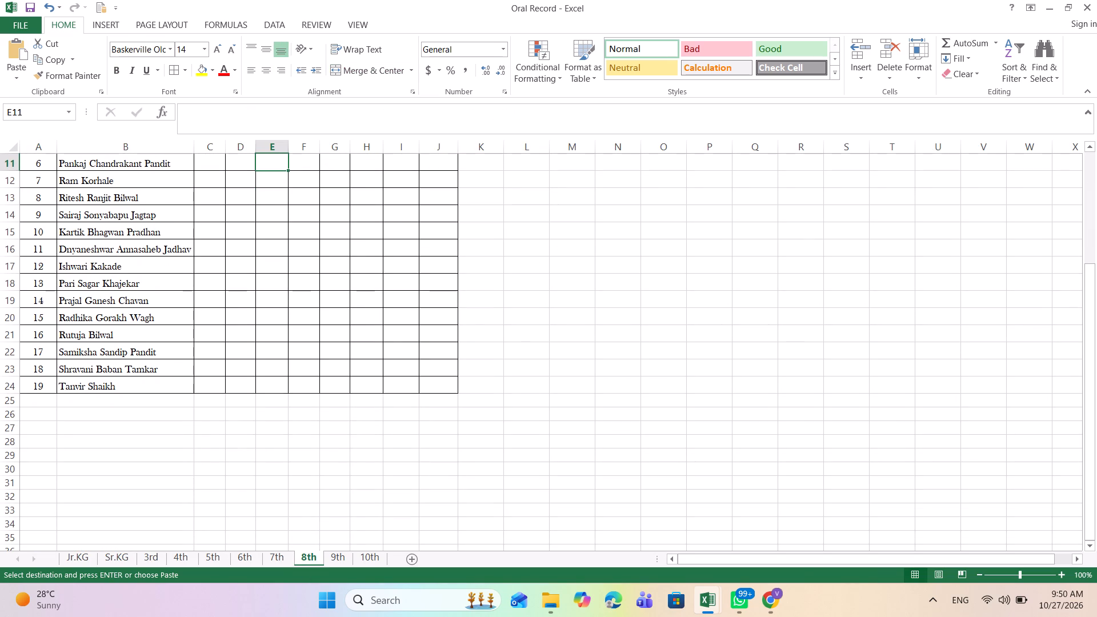
{"action": "left_click", "coordinate": [43, 412]}
{"action": "key", "text": "ctrl+v"}
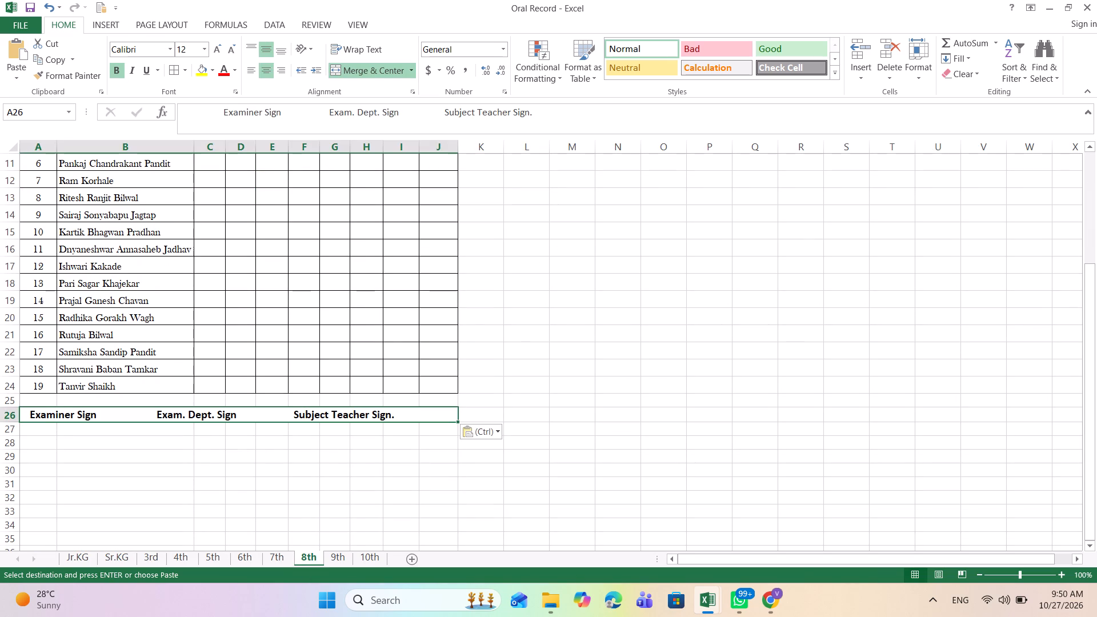
{"action": "left_click", "coordinate": [157, 504]}
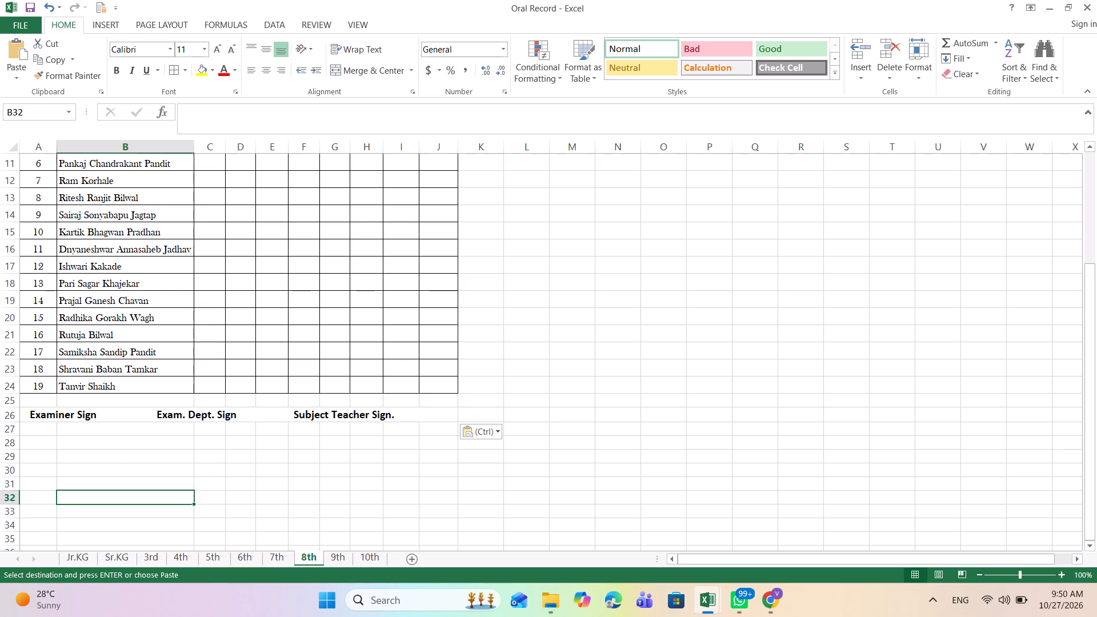
{"action": "scroll", "coordinate": [189, 323], "scroll_direction": "up", "scroll_amount": 5}
{"action": "scroll", "coordinate": [189, 323], "scroll_direction": "down", "scroll_amount": 1}
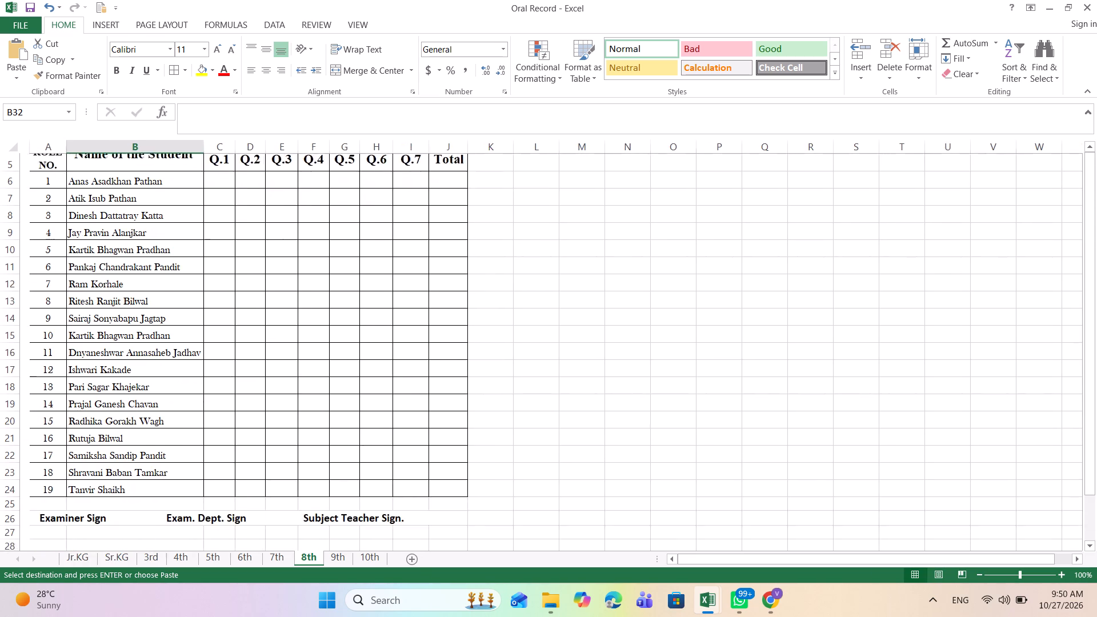
{"action": "scroll", "coordinate": [189, 323], "scroll_direction": "down", "scroll_amount": 1}
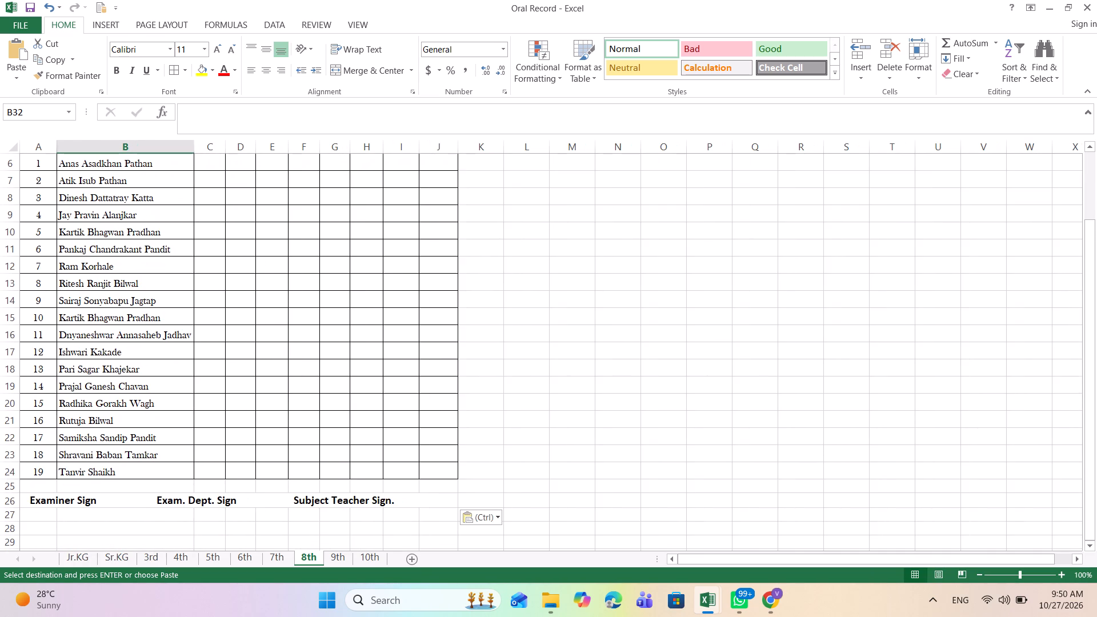
Switch to Chrome and examine the 6th PDF's page layout and signature row against the 8th sheet.
{"action": "scroll", "coordinate": [189, 323], "scroll_direction": "up", "scroll_amount": 2}
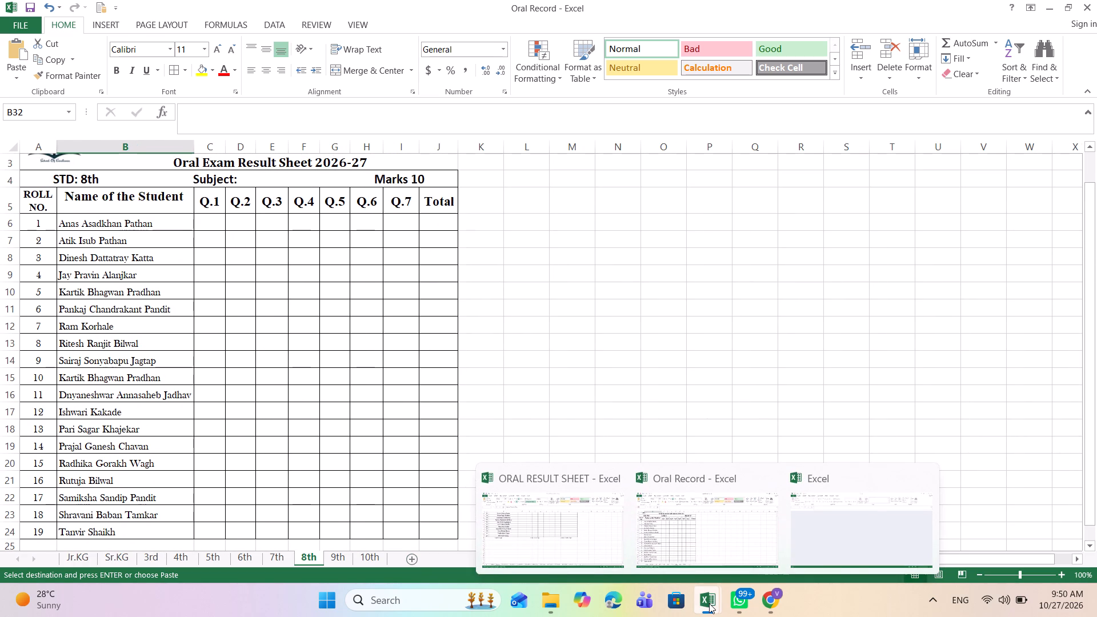
{"action": "left_click", "coordinate": [750, 525]}
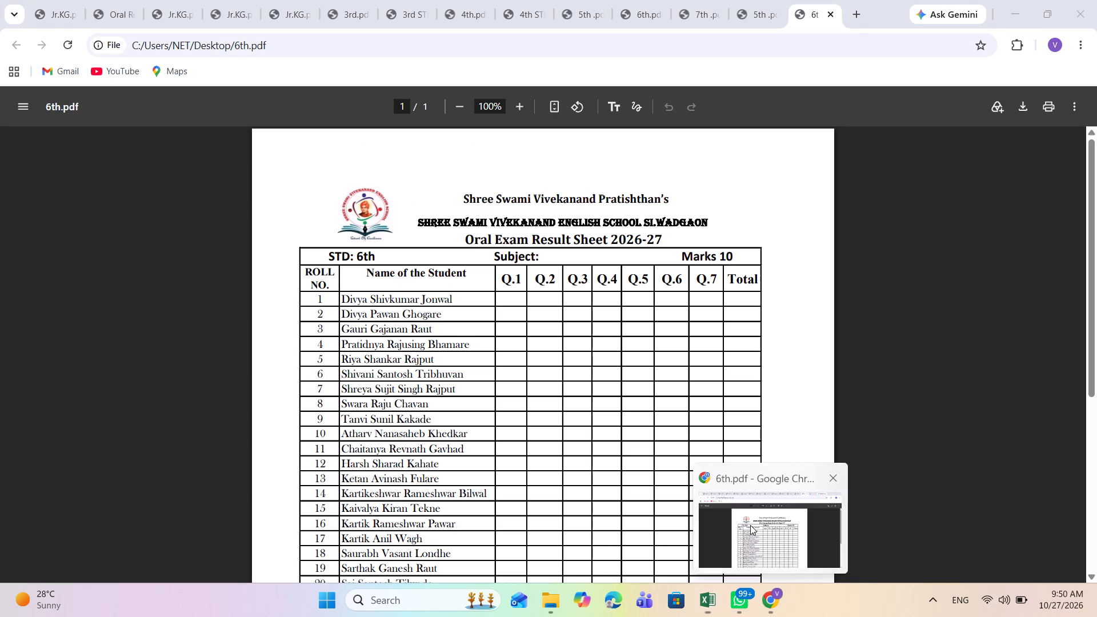
{"action": "scroll", "coordinate": [498, 429], "scroll_direction": "down", "scroll_amount": 2}
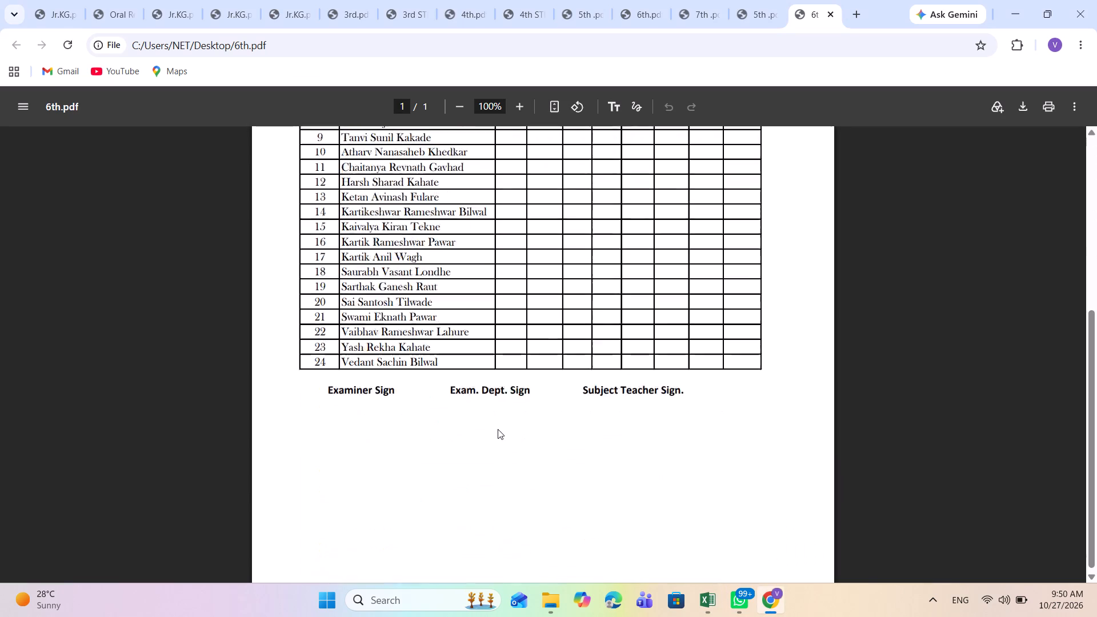
{"action": "scroll", "coordinate": [498, 429], "scroll_direction": "down", "scroll_amount": 2}
{"action": "scroll", "coordinate": [498, 429], "scroll_direction": "up", "scroll_amount": 2}
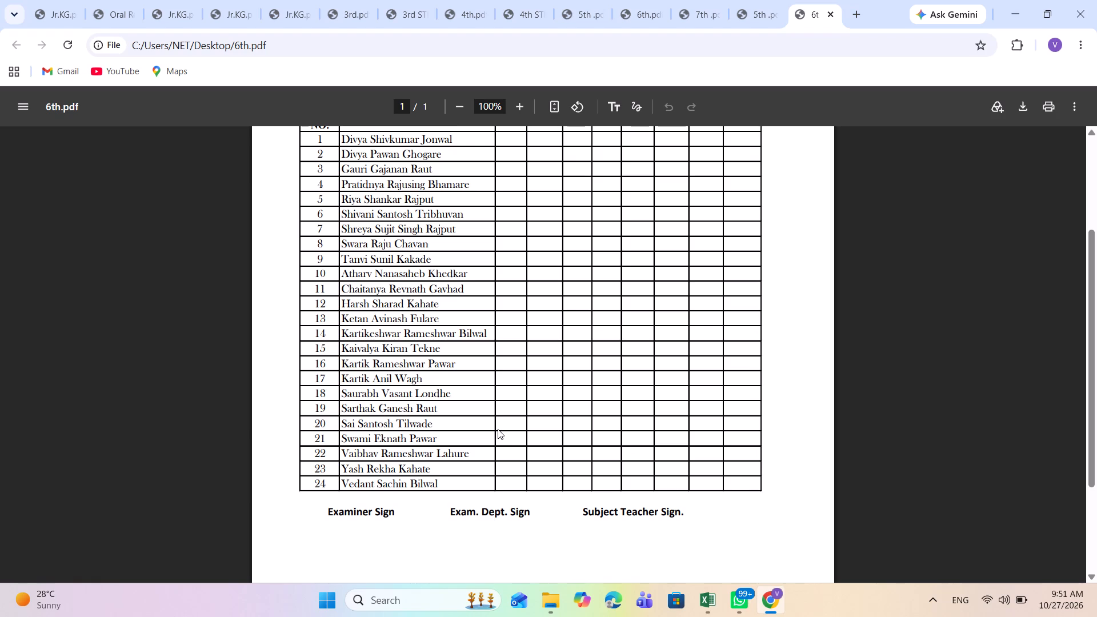
{"action": "scroll", "coordinate": [498, 429], "scroll_direction": "up", "scroll_amount": 3}
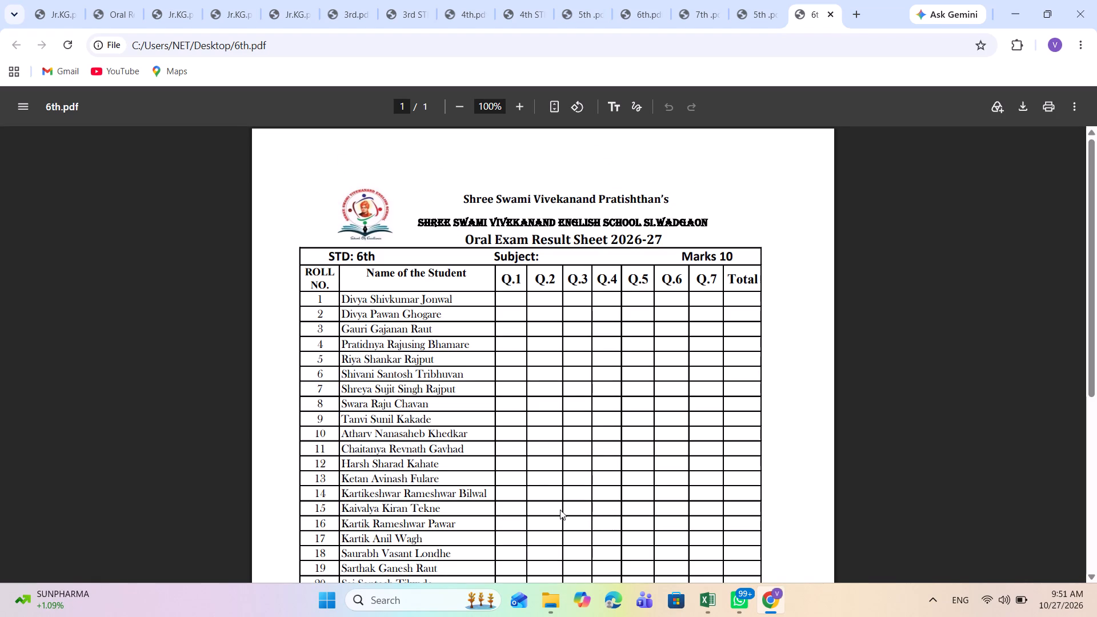
{"action": "scroll", "coordinate": [462, 485], "scroll_direction": "down", "scroll_amount": 3}
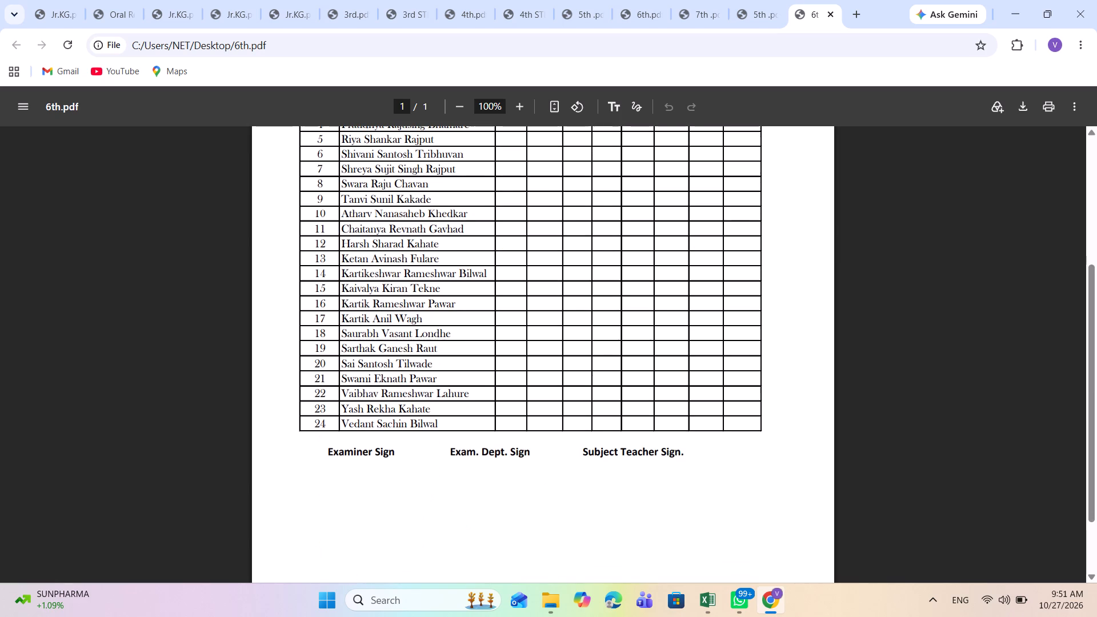
{"action": "scroll", "coordinate": [462, 485], "scroll_direction": "up", "scroll_amount": 2}
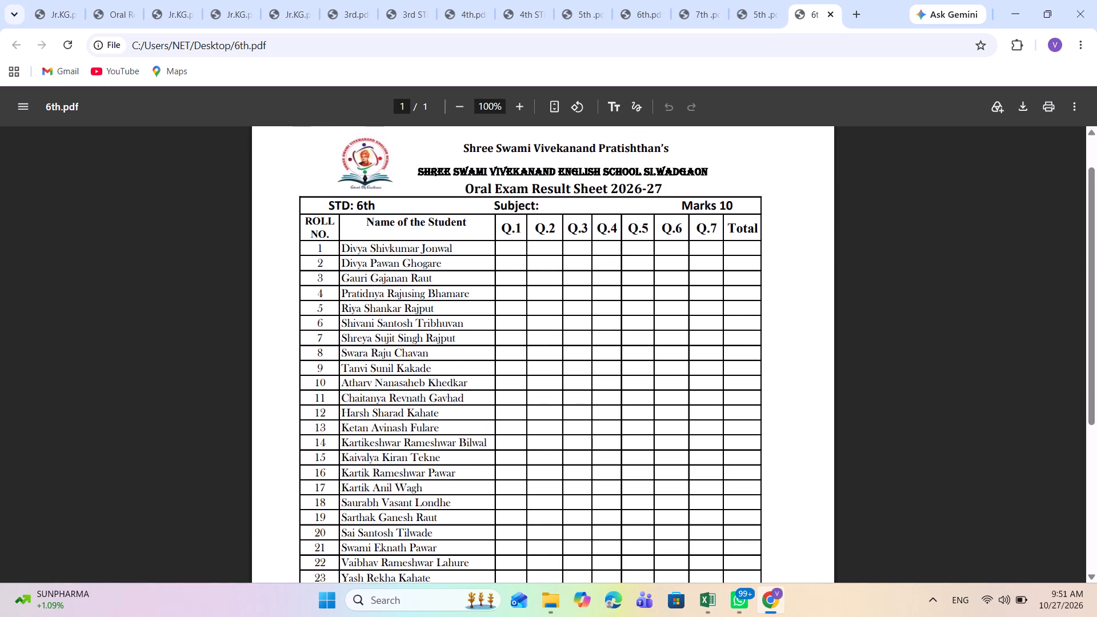
{"action": "scroll", "coordinate": [462, 485], "scroll_direction": "down", "scroll_amount": 2}
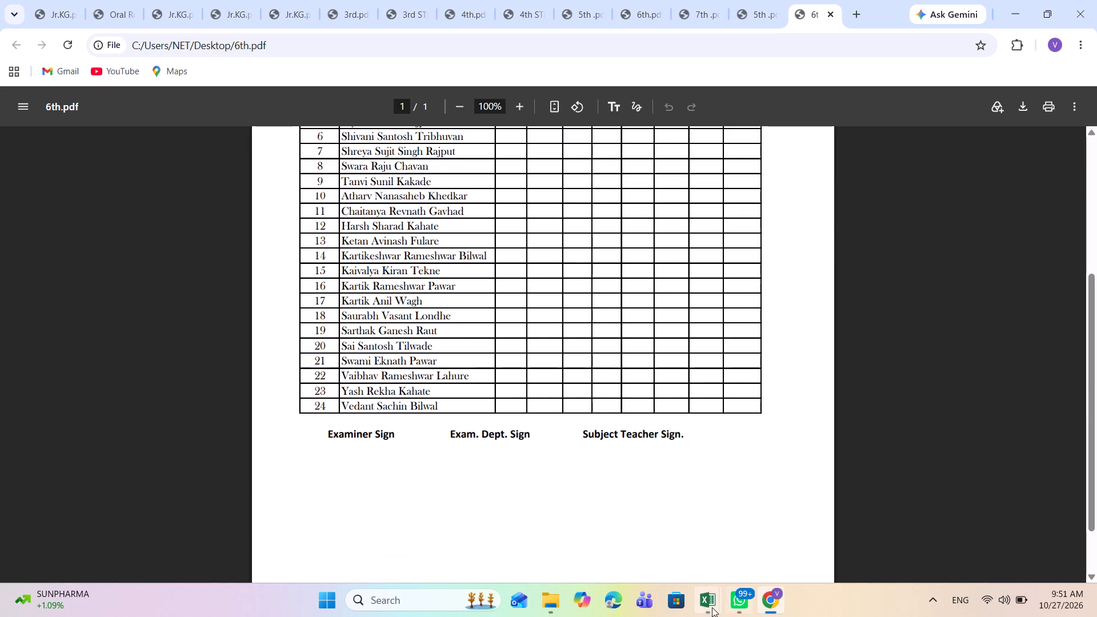
{"action": "left_click", "coordinate": [696, 526]}
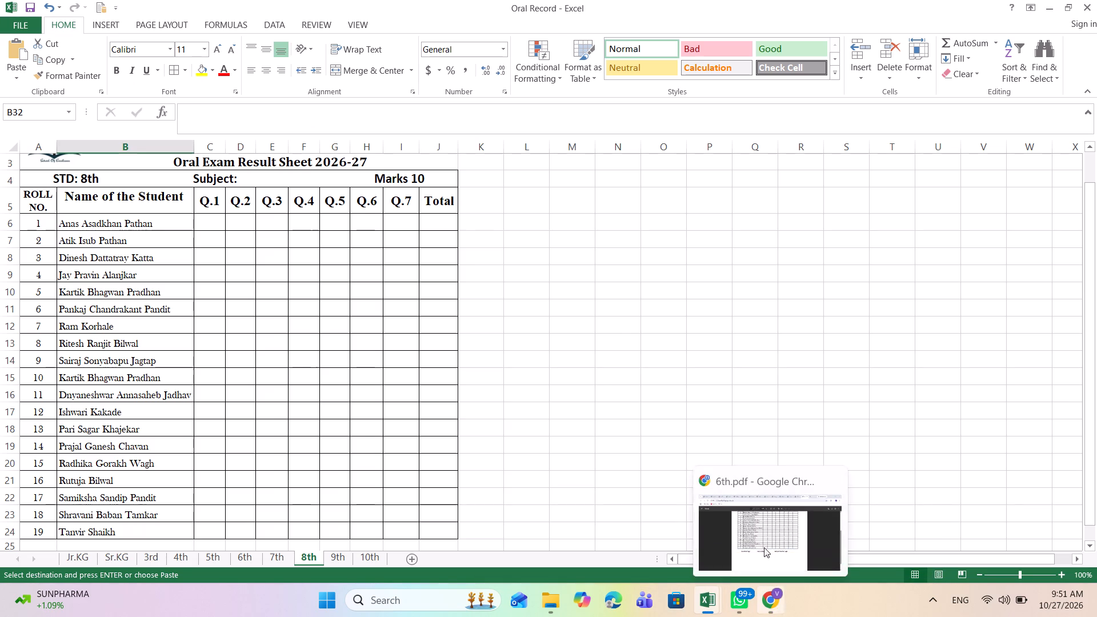
{"action": "left_click", "coordinate": [767, 519]}
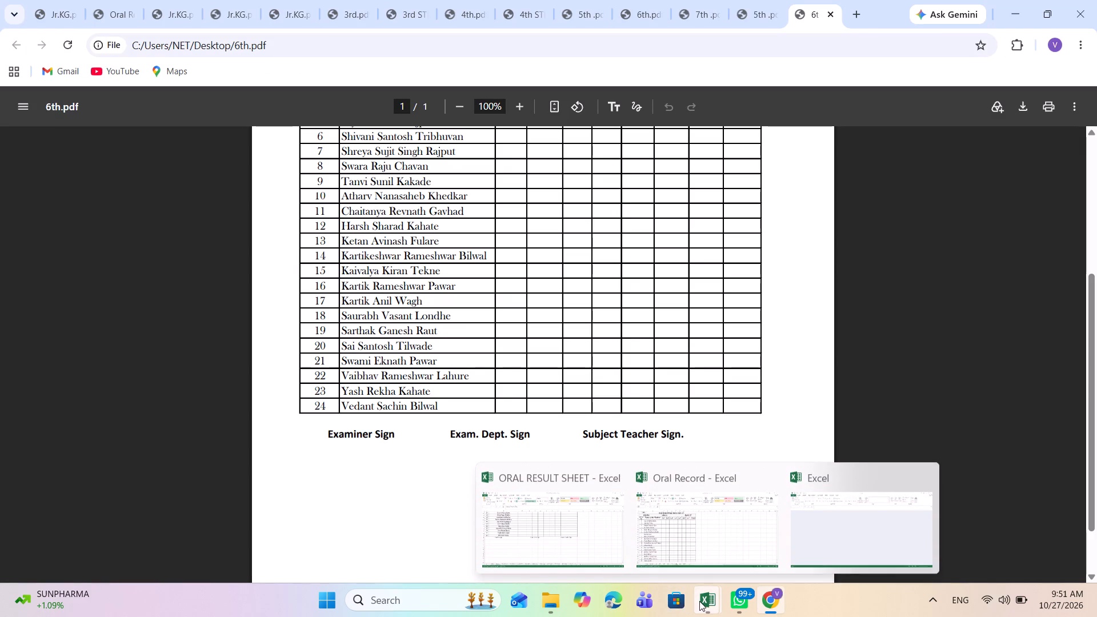
Back in the Oral Record workbook in Excel, move the 8th sheet's signature row from A26 to A29 by copying it and clearing the original, and save.
{"action": "left_click", "coordinate": [679, 527]}
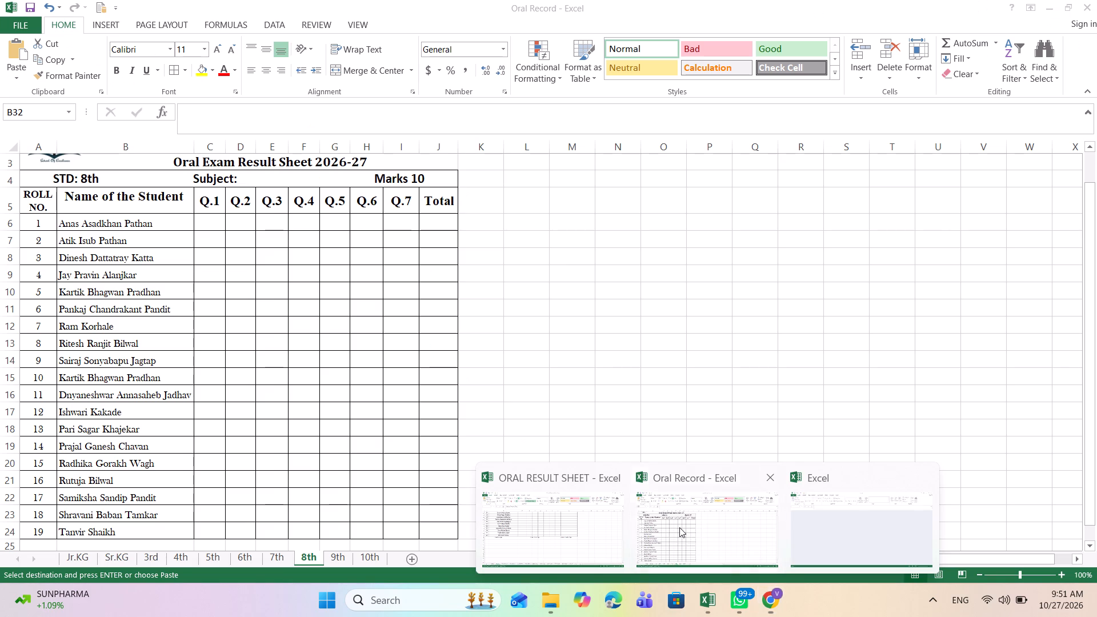
{"action": "scroll", "coordinate": [294, 414], "scroll_direction": "down", "scroll_amount": 3}
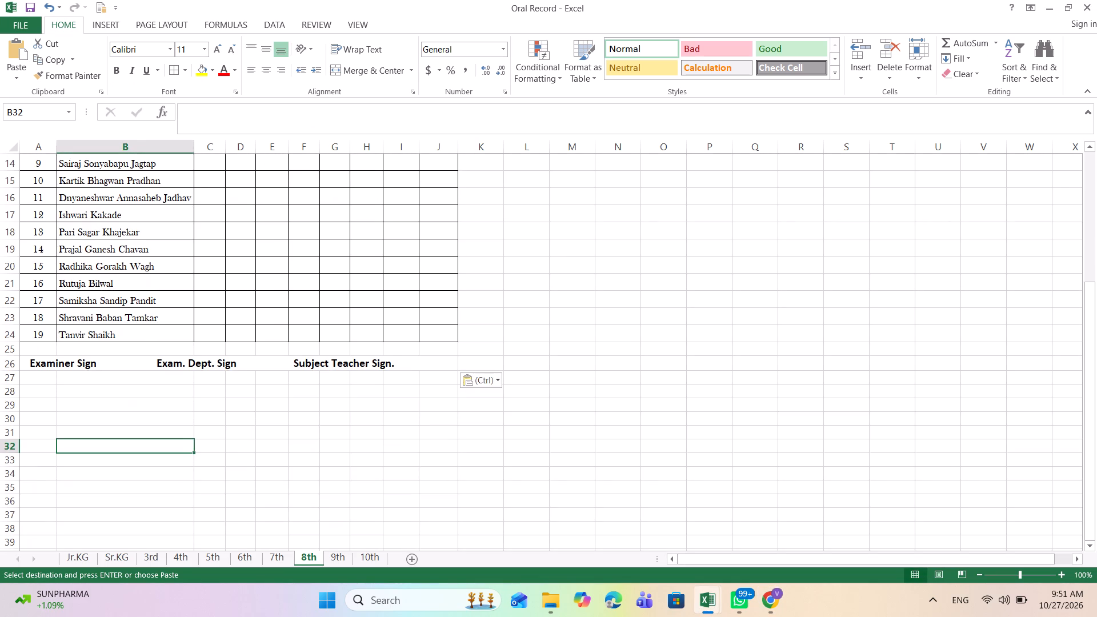
{"action": "left_click", "coordinate": [77, 364]}
{"action": "key", "text": "ctrl+c"}
{"action": "key", "text": "ctrl+c"}
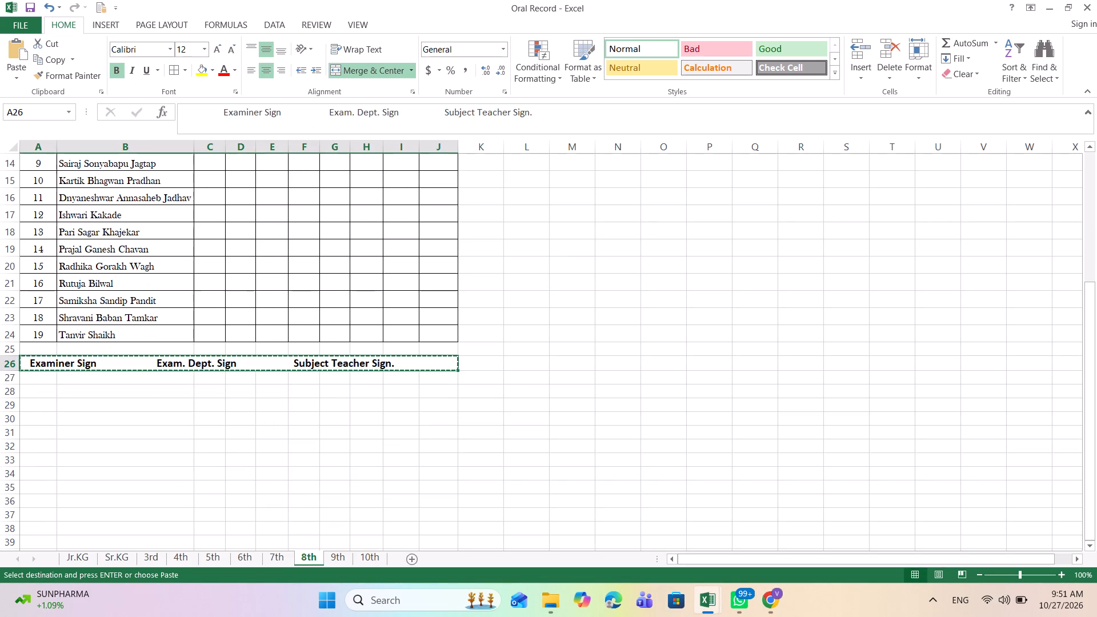
{"action": "left_click", "coordinate": [46, 402]}
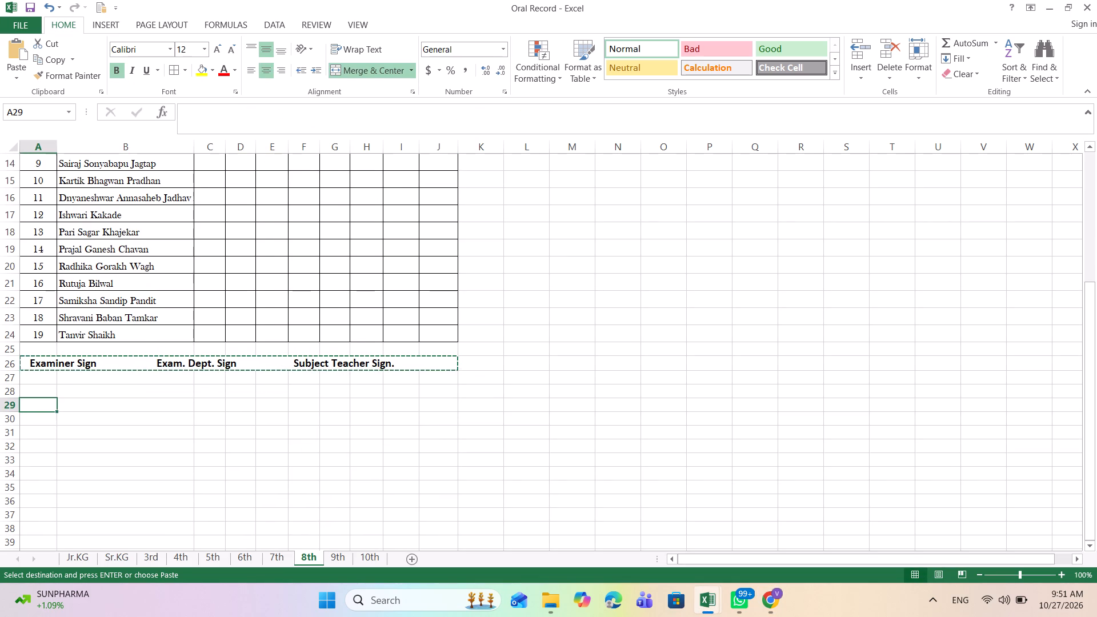
{"action": "key", "text": "ctrl+v"}
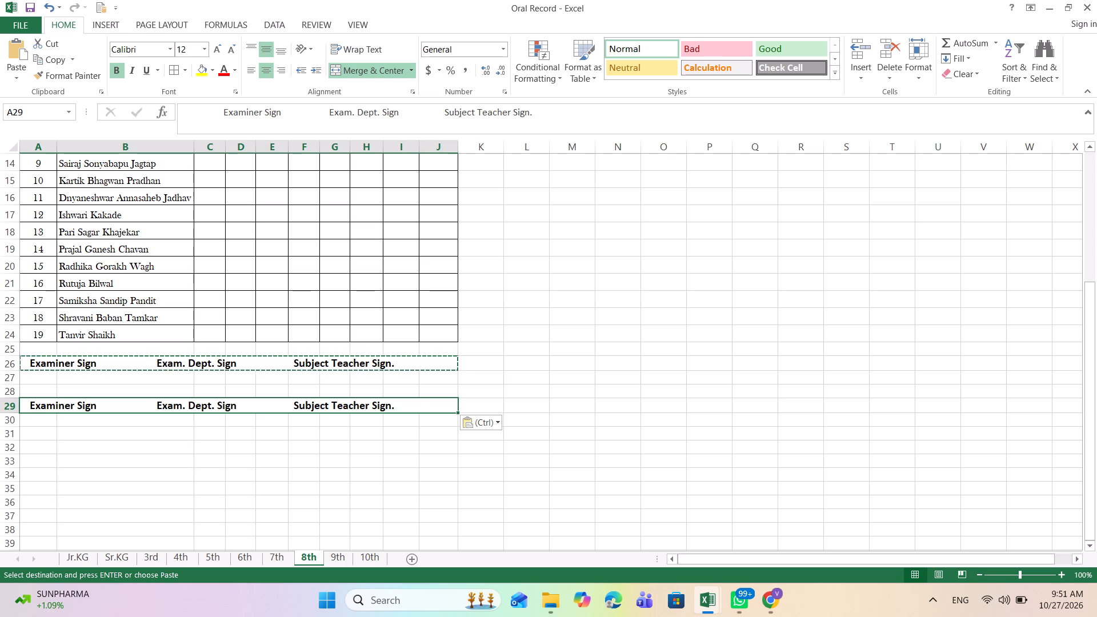
{"action": "left_click", "coordinate": [78, 360]}
{"action": "key", "text": "Delete"}
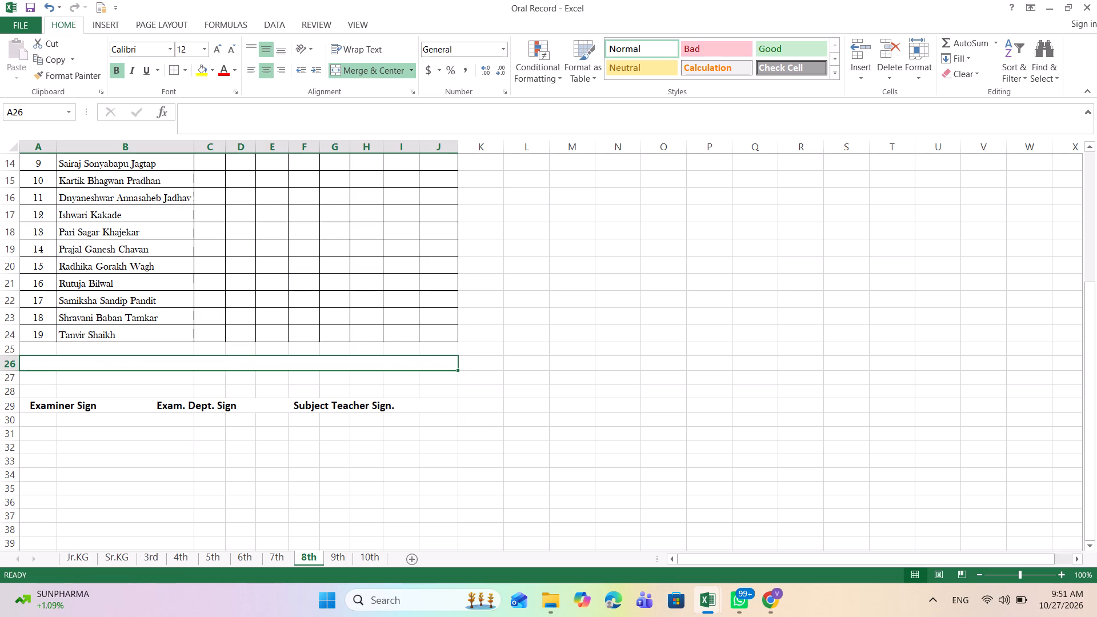
{"action": "left_click", "coordinate": [234, 478]}
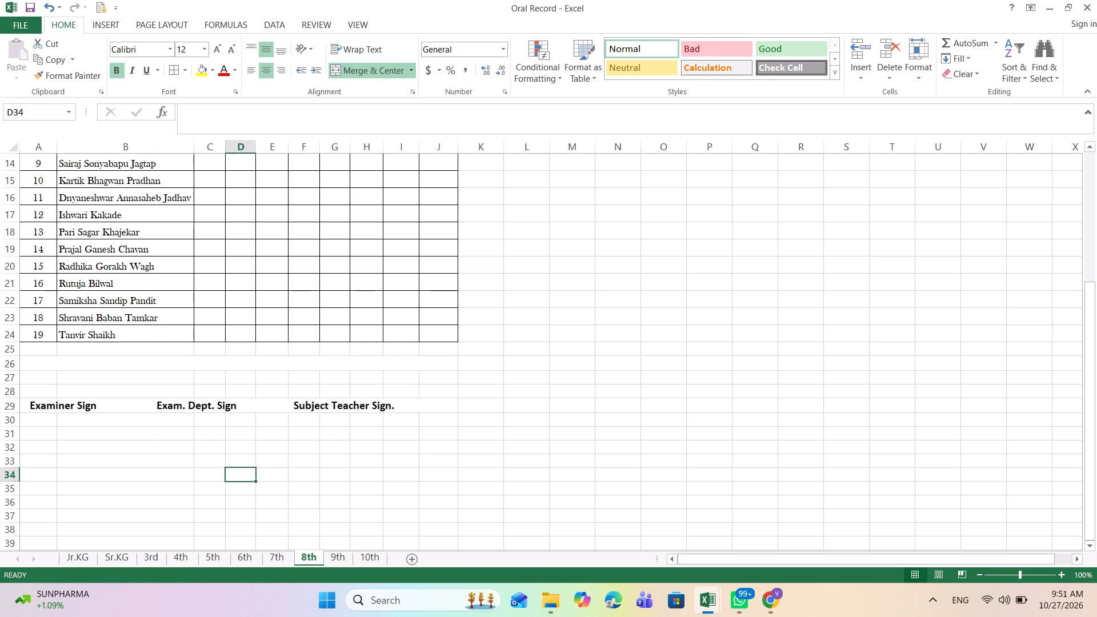
{"action": "scroll", "coordinate": [82, 332], "scroll_direction": "up", "scroll_amount": 4}
{"action": "scroll", "coordinate": [82, 332], "scroll_direction": "down", "scroll_amount": 2}
{"action": "key", "text": "ctrl+s"}
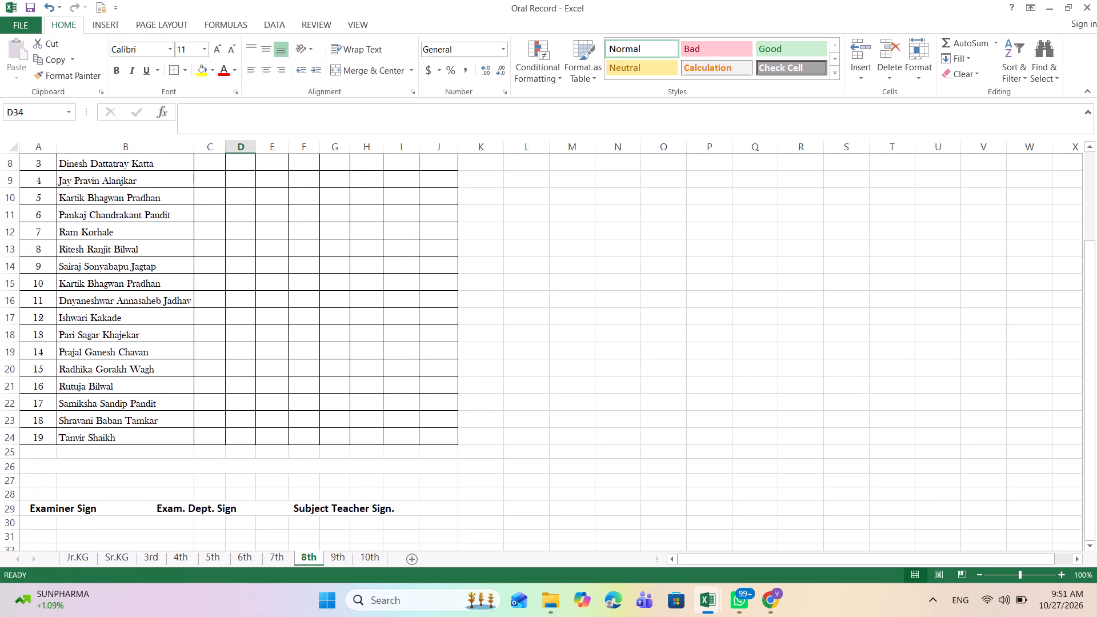
Save the 8th sheet to the Desktop as a PDF named "8th".
{"action": "left_click", "coordinate": [26, 27]}
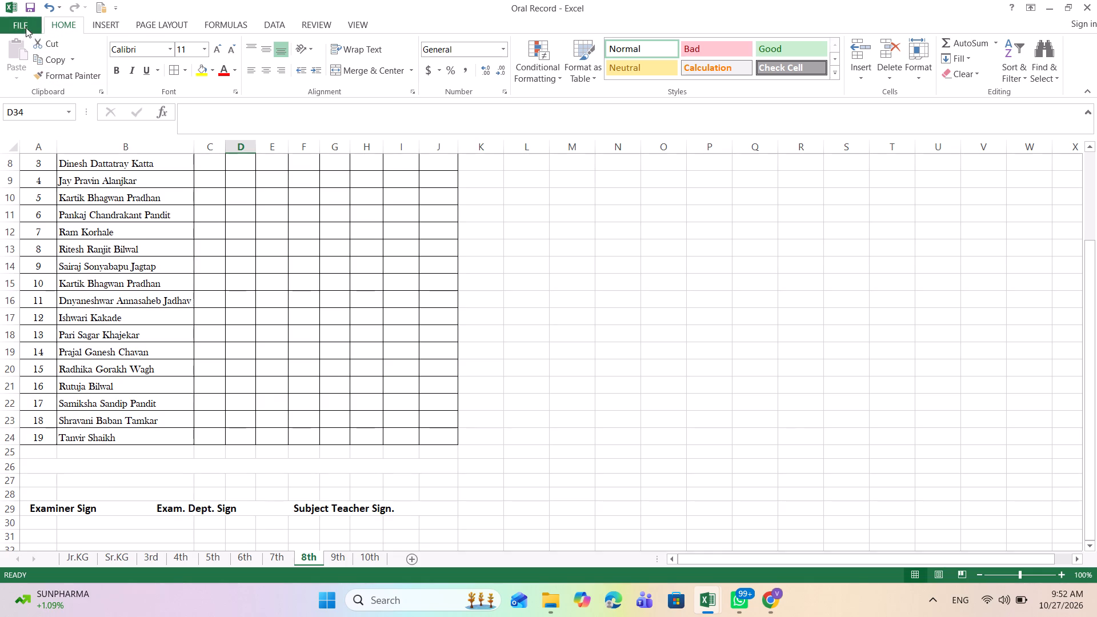
{"action": "left_click", "coordinate": [43, 149]}
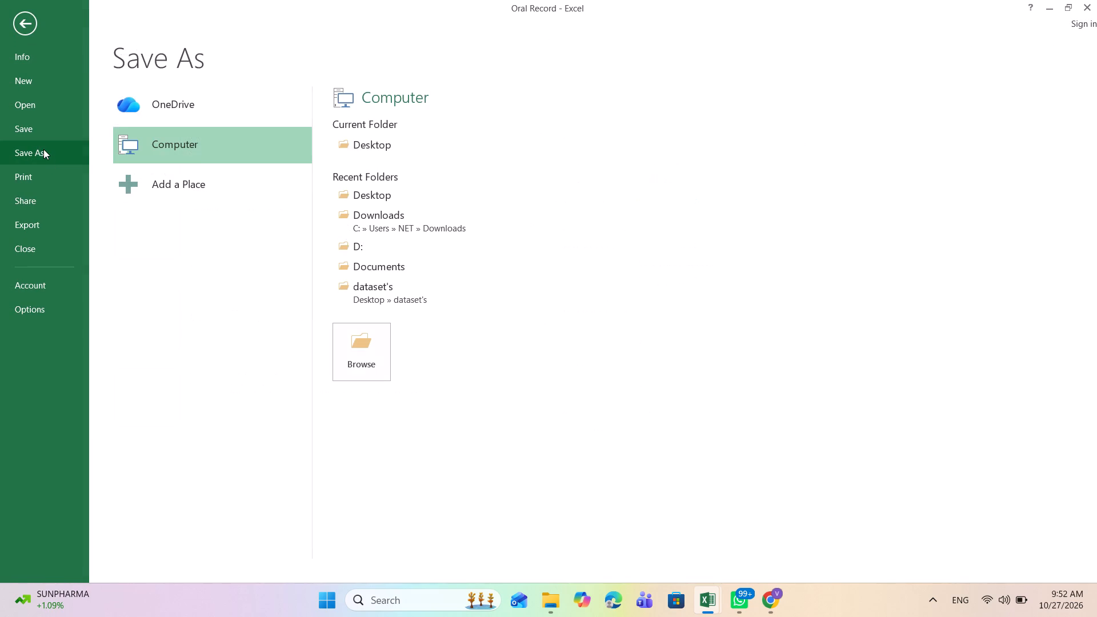
{"action": "double_click", "coordinate": [381, 143]}
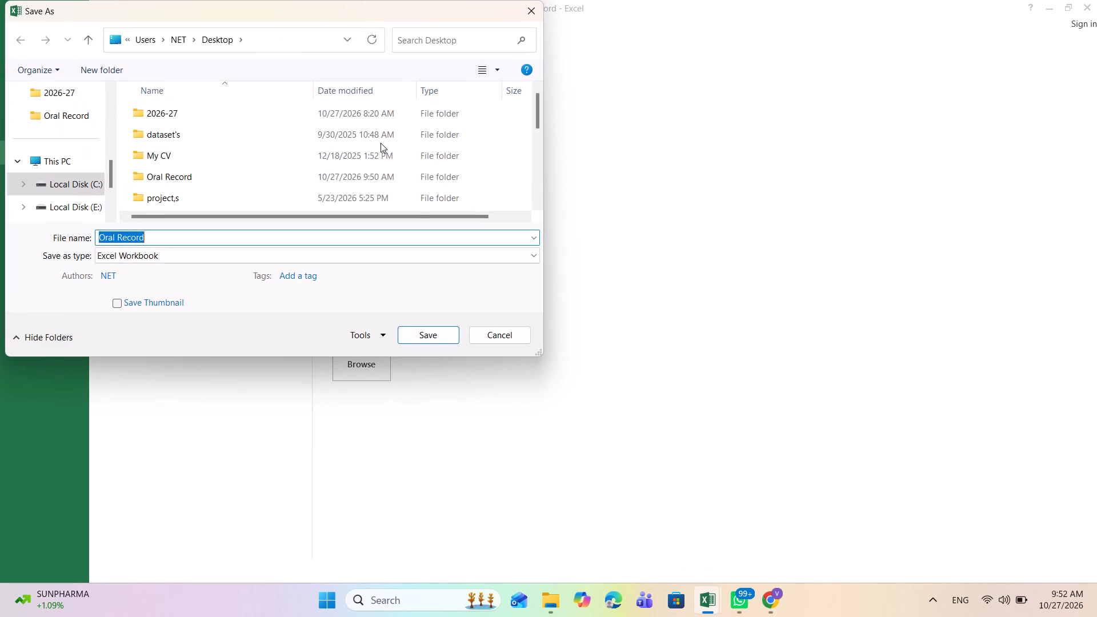
{"action": "key", "text": "BackSpace"}
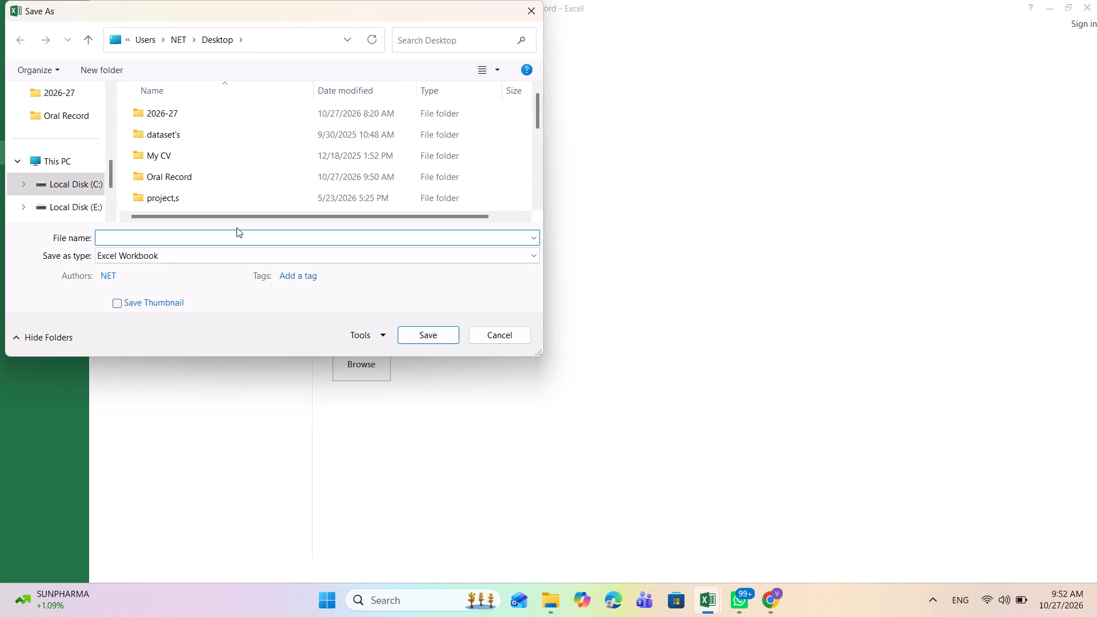
{"action": "type", "text": "8th"}
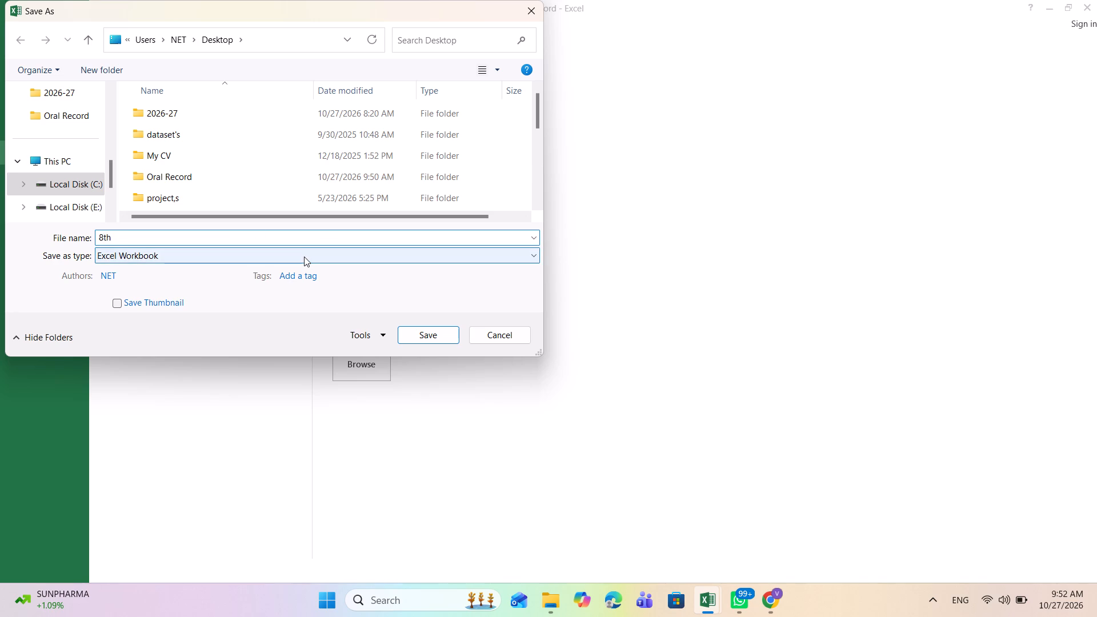
{"action": "left_click", "coordinate": [303, 257]}
{"action": "left_click", "coordinate": [126, 544]}
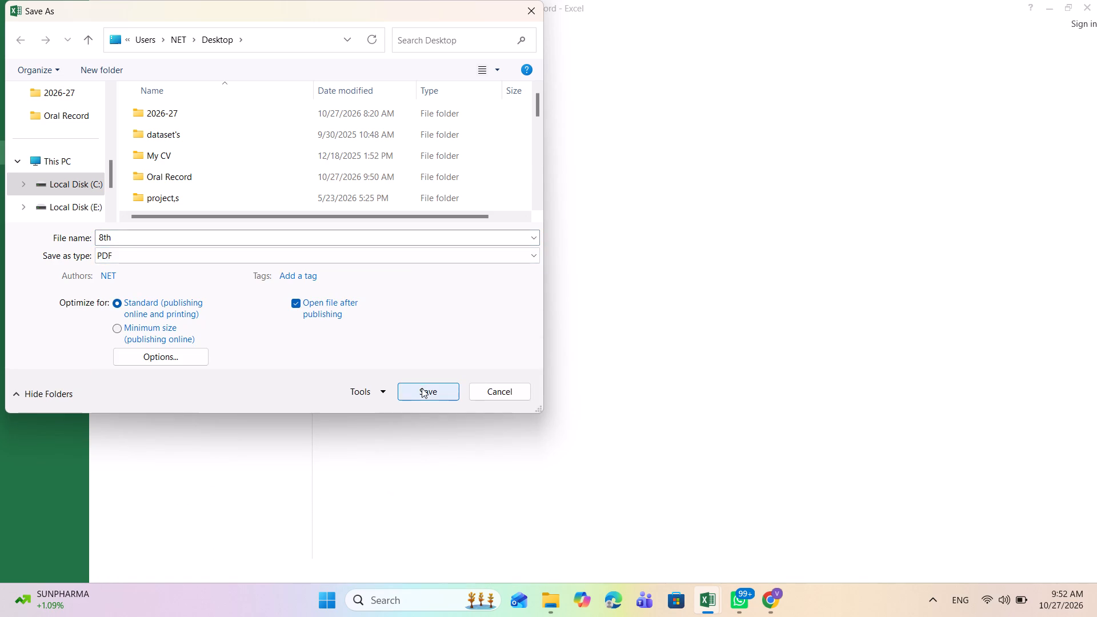
{"action": "left_click", "coordinate": [423, 390]}
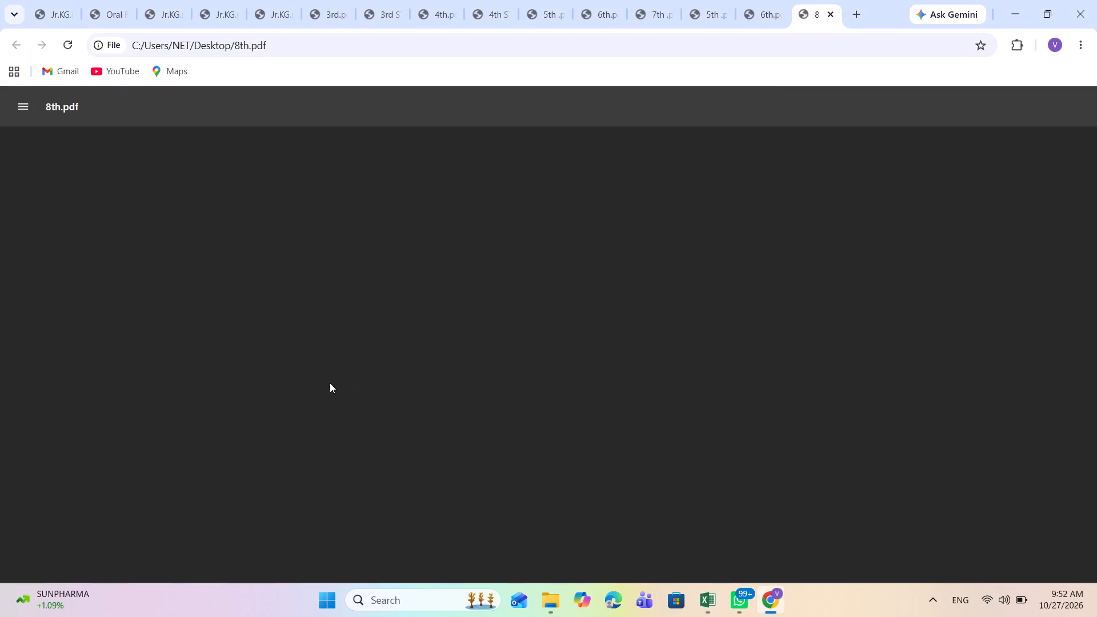
Examine the published 8th PDF from heading to signature row to check the page layout.
{"action": "scroll", "coordinate": [493, 381], "scroll_direction": "down", "scroll_amount": 4}
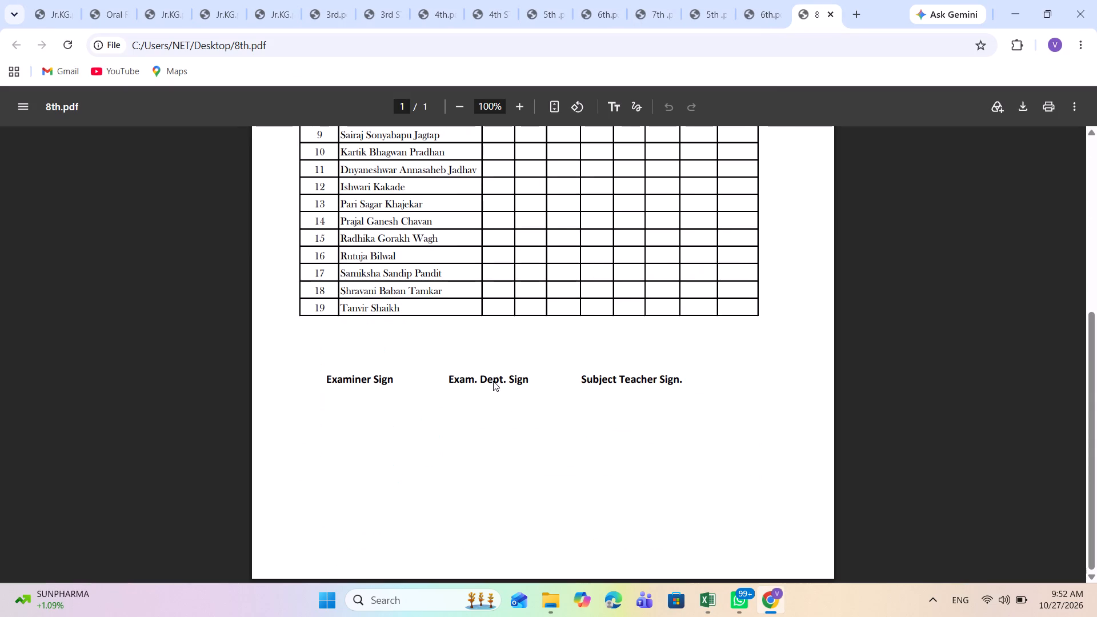
{"action": "scroll", "coordinate": [493, 381], "scroll_direction": "up", "scroll_amount": 4}
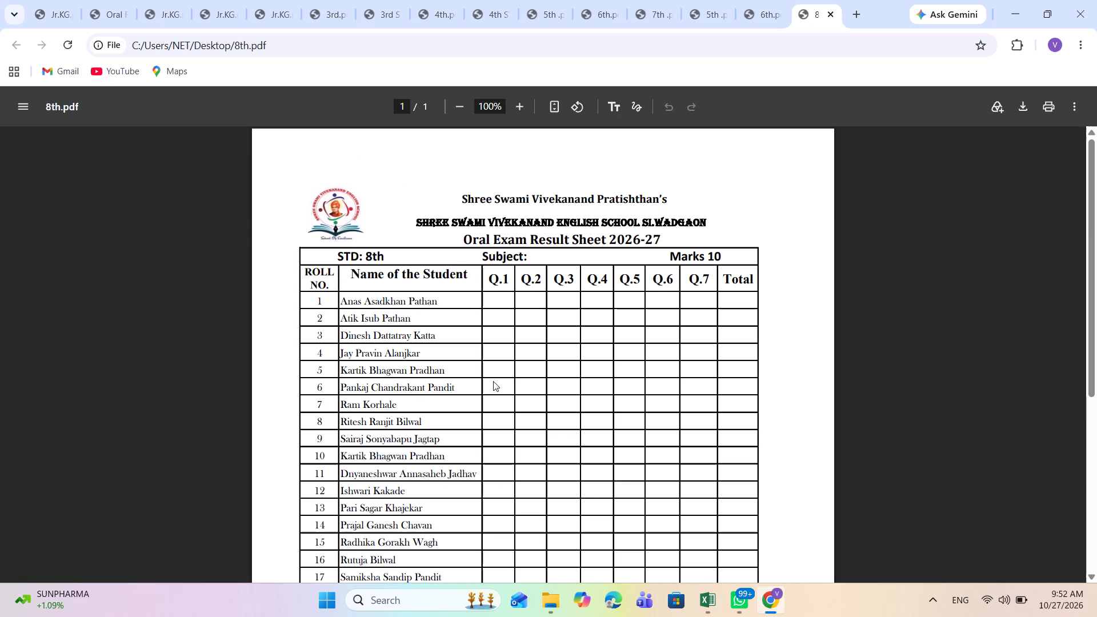
{"action": "scroll", "coordinate": [493, 381], "scroll_direction": "down", "scroll_amount": 2}
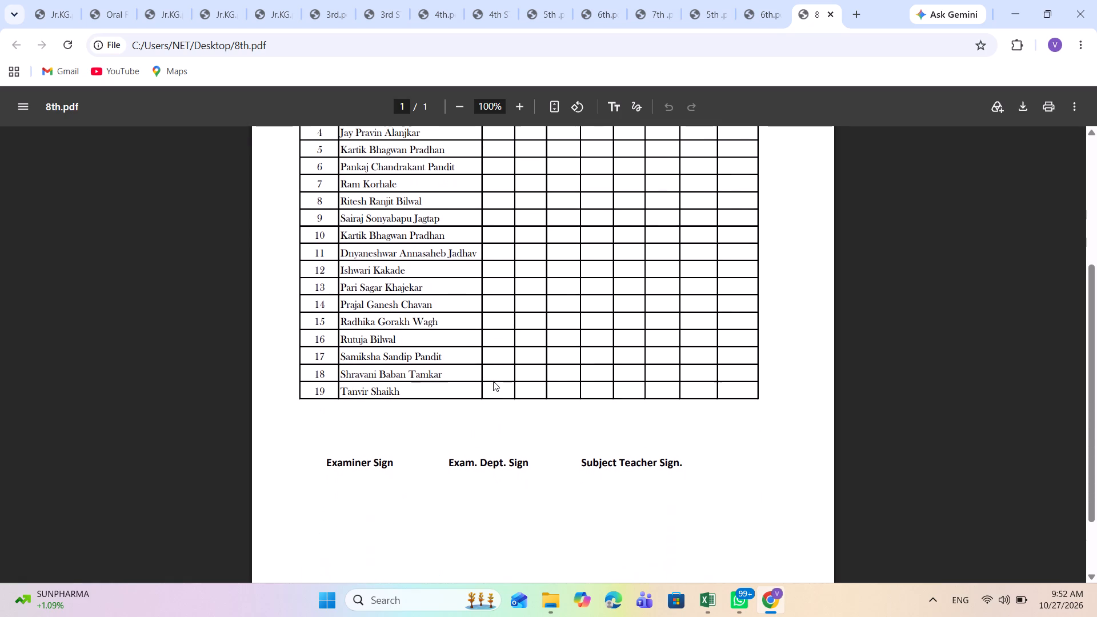
{"action": "scroll", "coordinate": [493, 381], "scroll_direction": "down", "scroll_amount": 1}
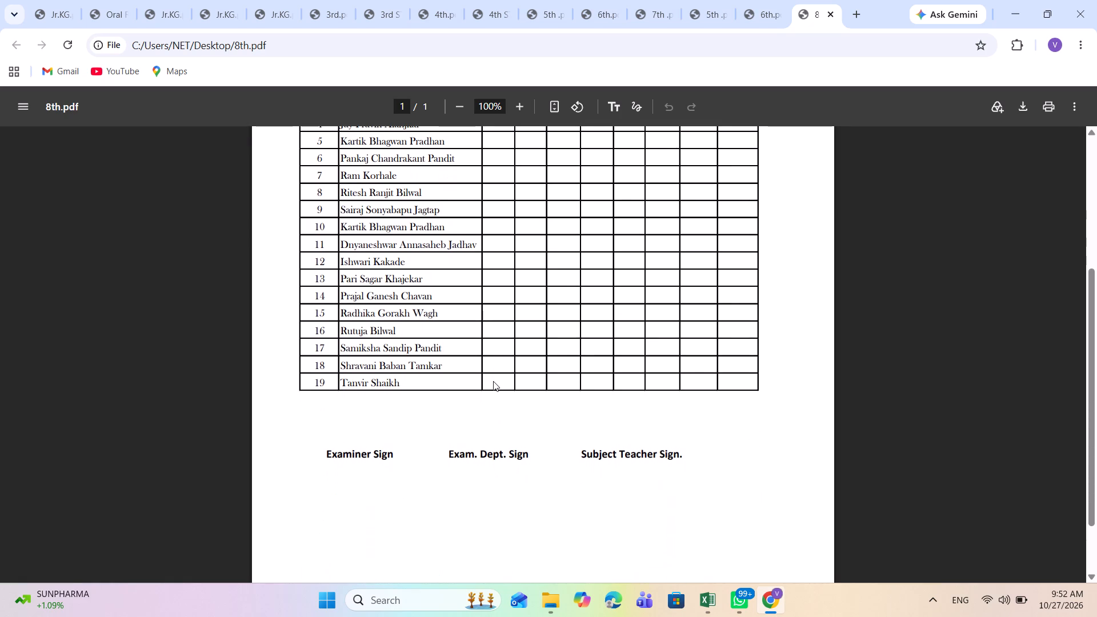
{"action": "scroll", "coordinate": [493, 381], "scroll_direction": "up", "scroll_amount": 3}
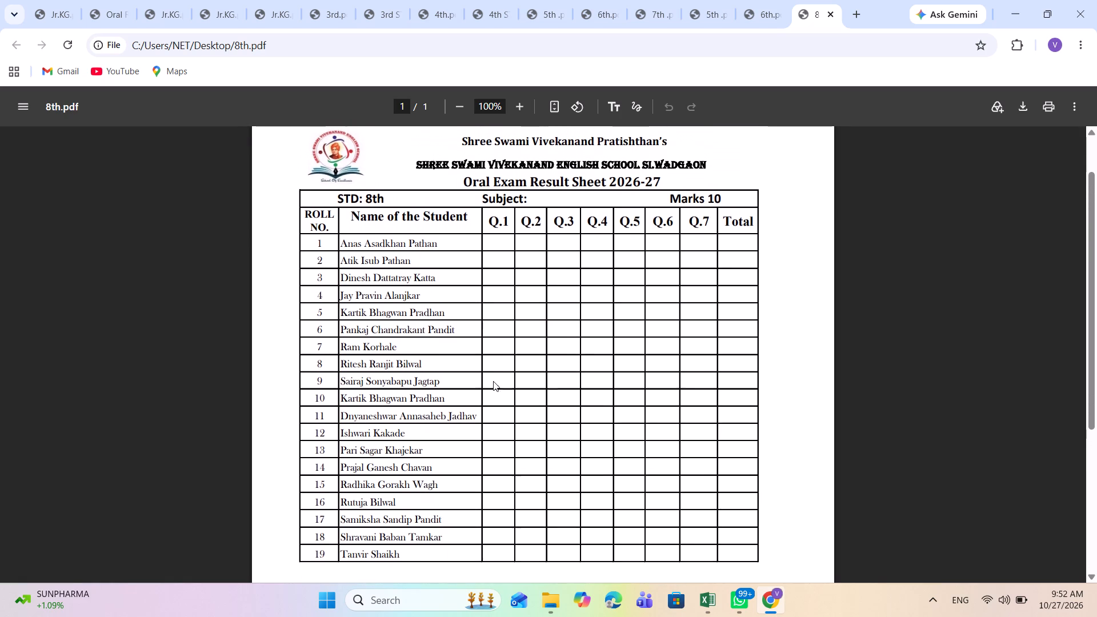
{"action": "scroll", "coordinate": [493, 381], "scroll_direction": "up", "scroll_amount": 1}
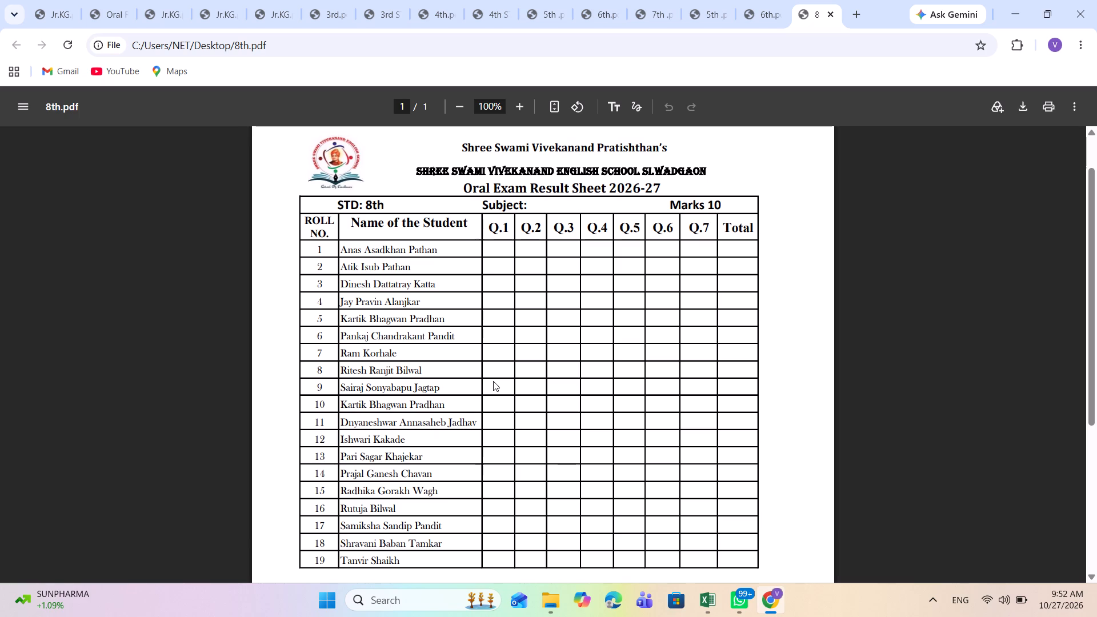
{"action": "scroll", "coordinate": [493, 381], "scroll_direction": "down", "scroll_amount": 3}
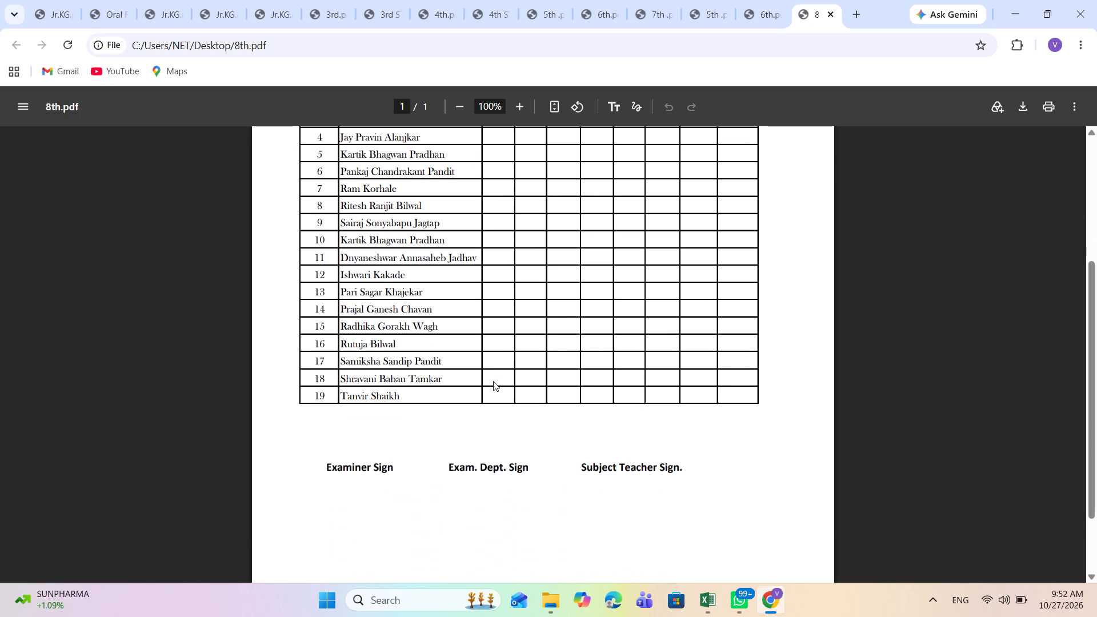
{"action": "scroll", "coordinate": [493, 381], "scroll_direction": "down", "scroll_amount": 1}
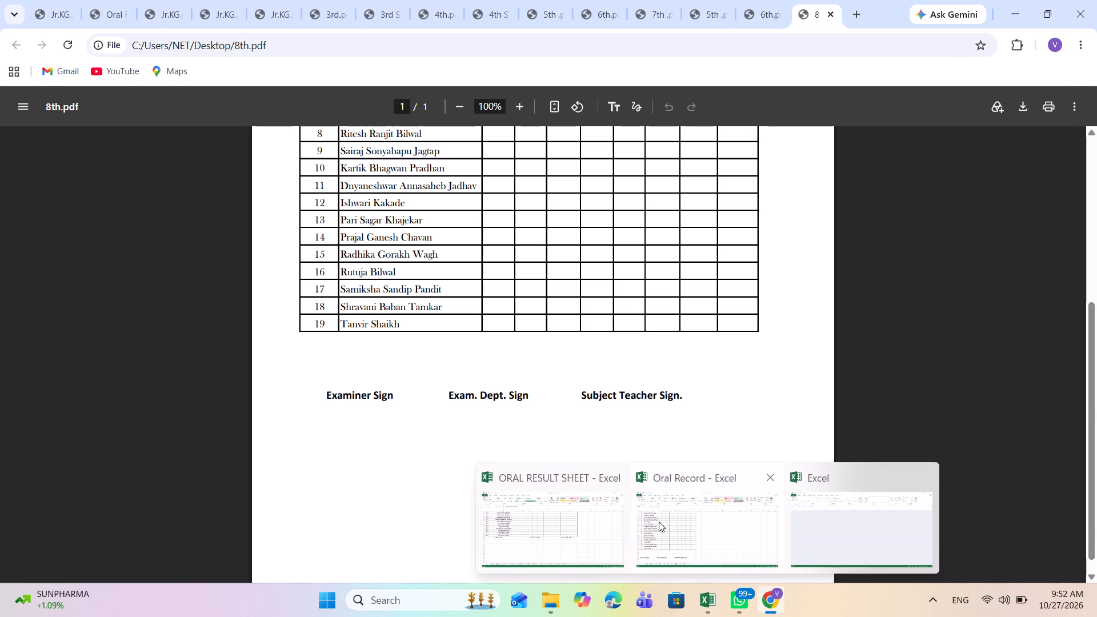
Switch to the Oral Record workbook in Excel and move the 7th sheet's signature row from A28 to A31, clearing the original.
{"action": "left_click", "coordinate": [662, 520]}
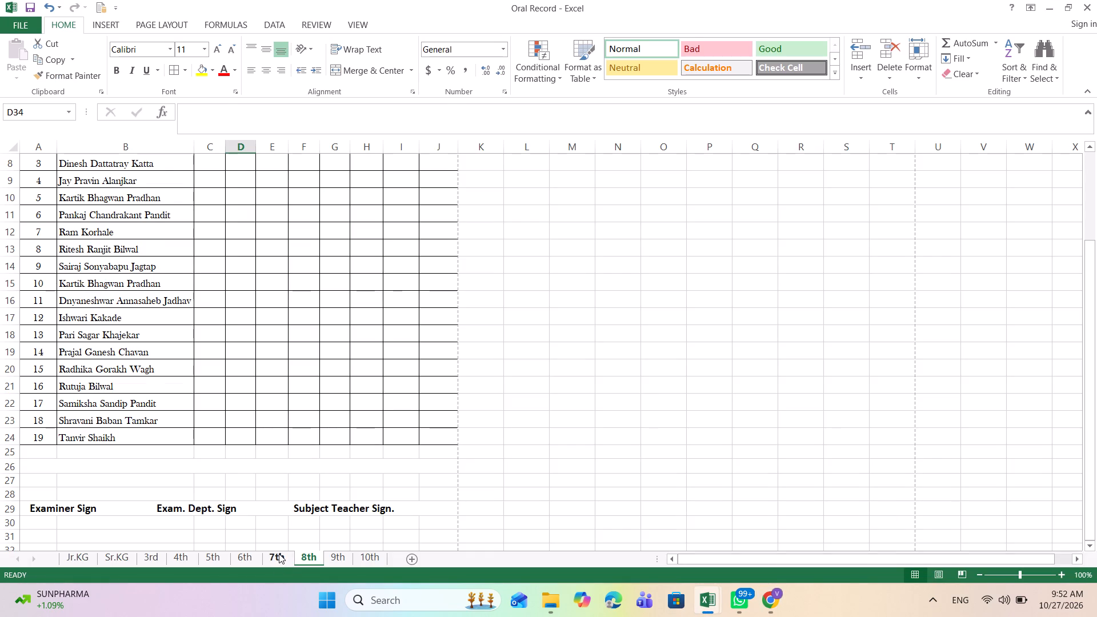
{"action": "left_click", "coordinate": [279, 554]}
{"action": "left_click", "coordinate": [76, 367]}
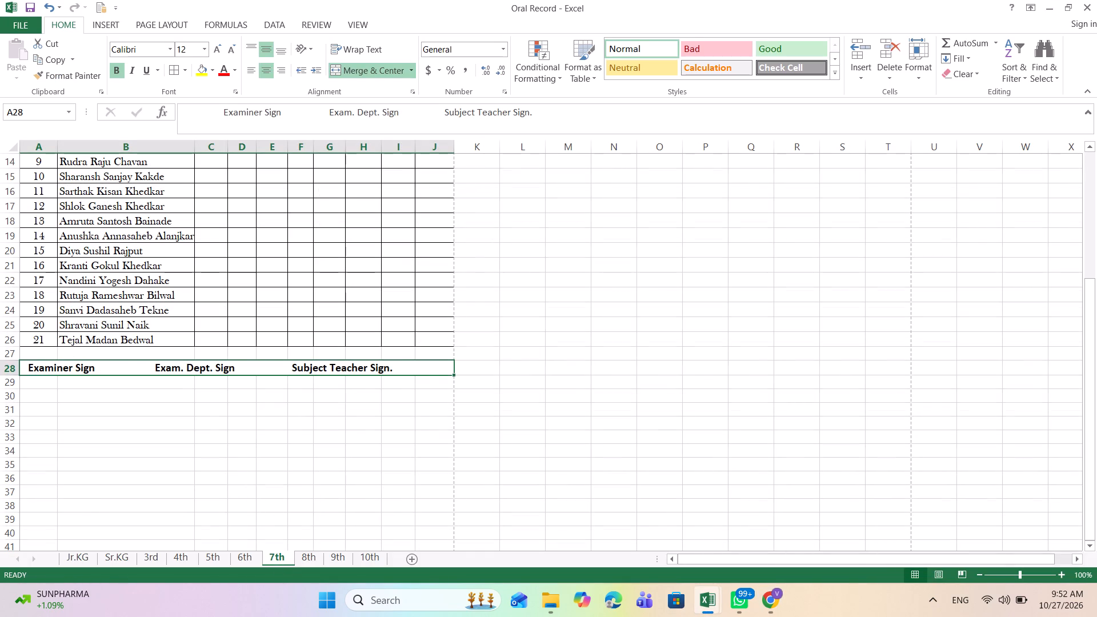
{"action": "key", "text": "ctrl+c"}
{"action": "key", "text": "ctrl+c"}
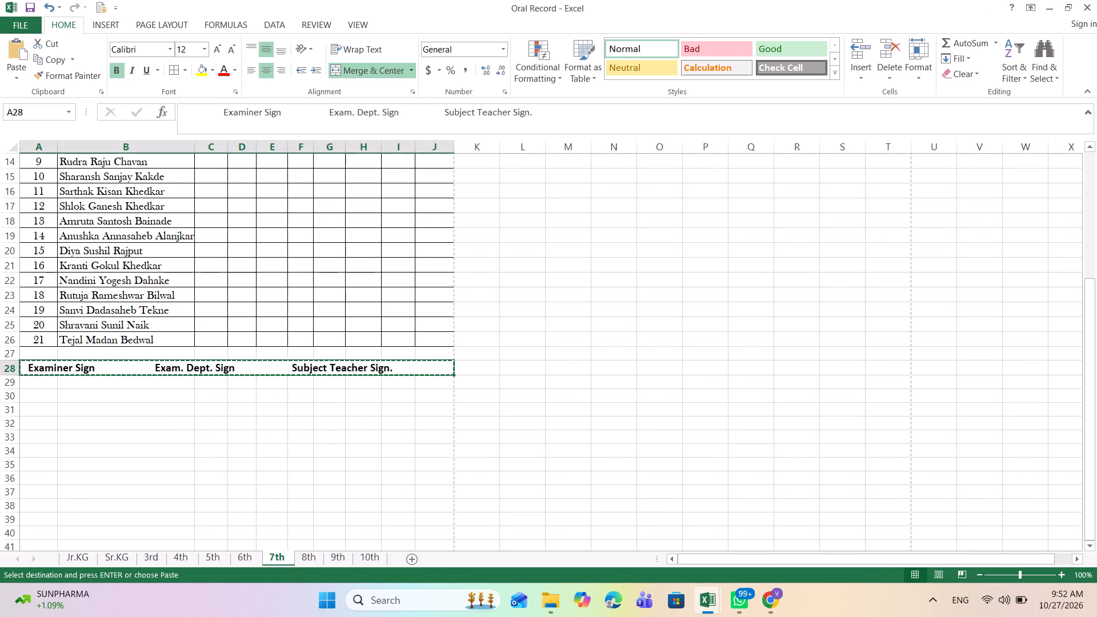
{"action": "left_click", "coordinate": [41, 410]}
{"action": "key", "text": "ctrl+v"}
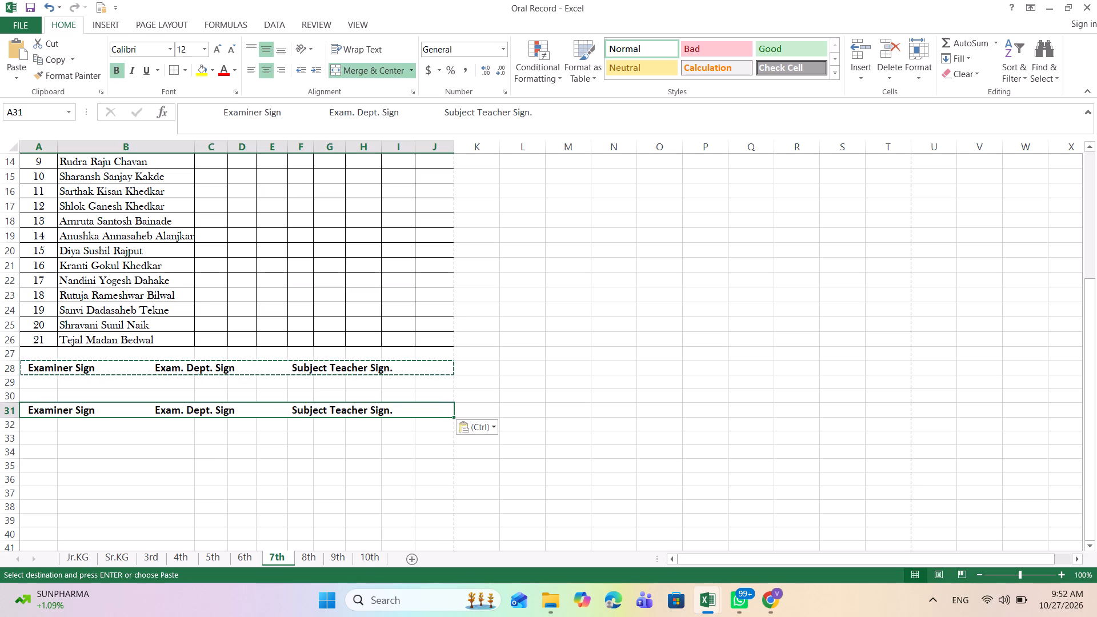
{"action": "key", "text": "Delete"}
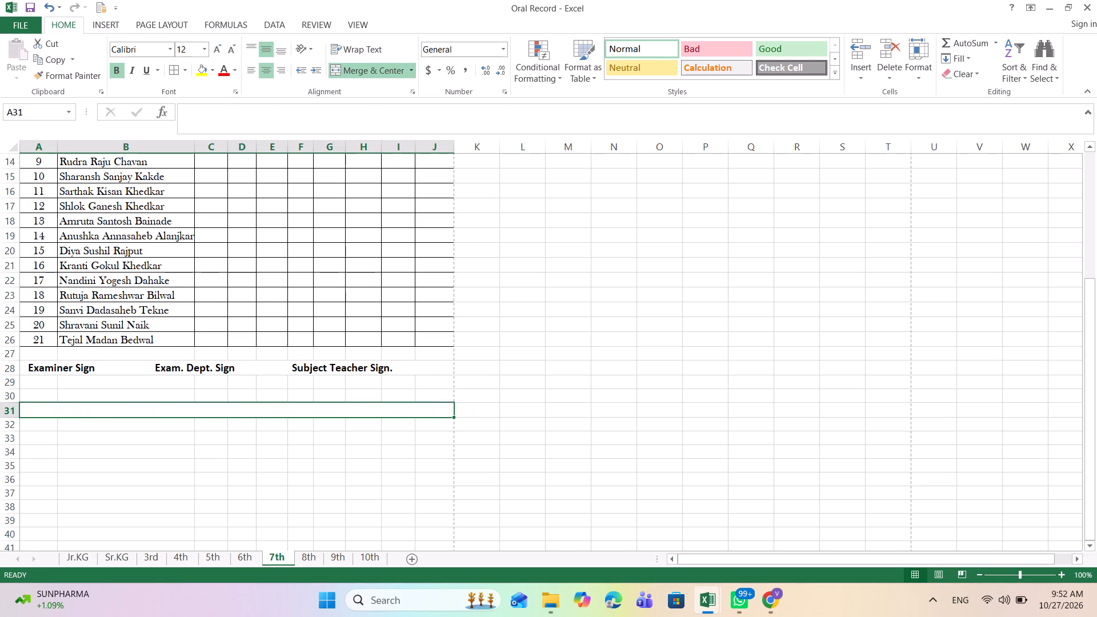
{"action": "key", "text": "ctrl+v"}
{"action": "key", "text": "ctrl+z"}
{"action": "left_click", "coordinate": [80, 366]}
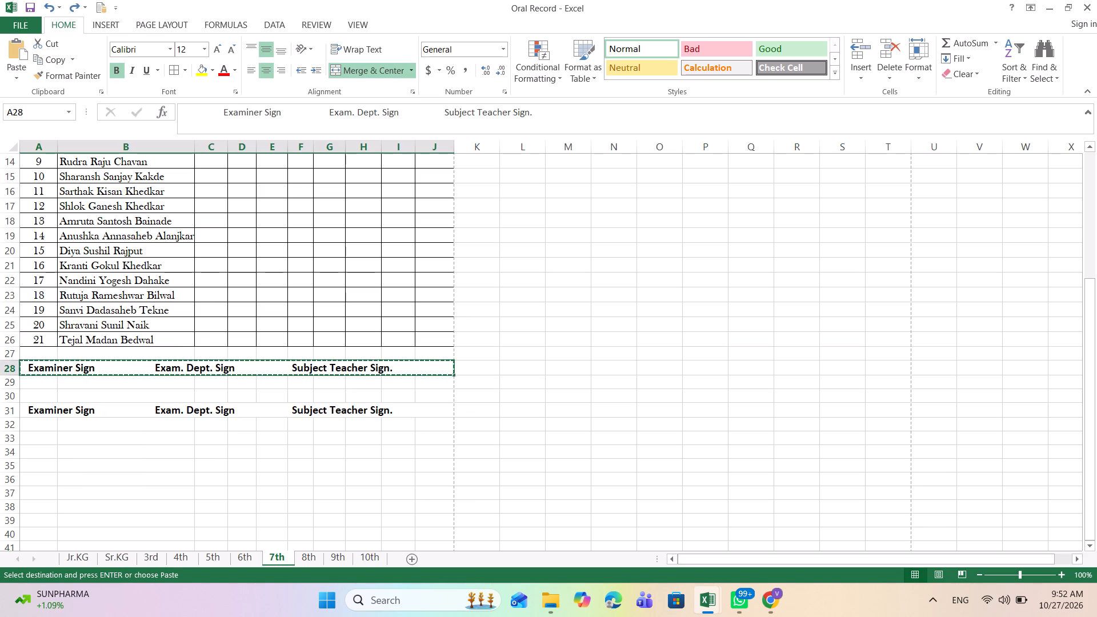
{"action": "key", "text": "Delete"}
{"action": "left_click", "coordinate": [120, 534]}
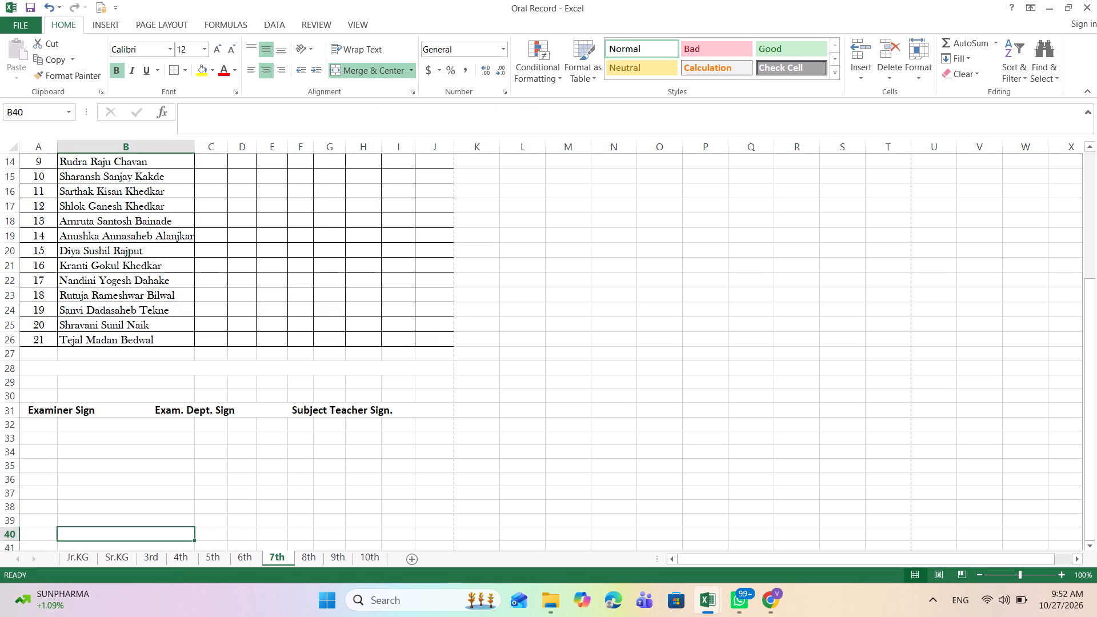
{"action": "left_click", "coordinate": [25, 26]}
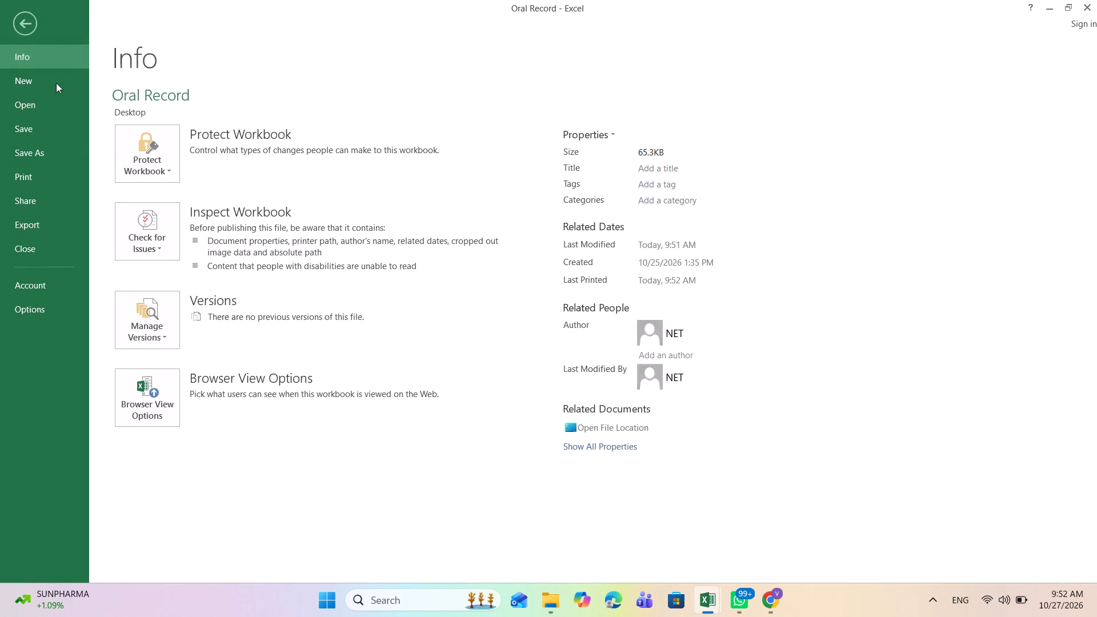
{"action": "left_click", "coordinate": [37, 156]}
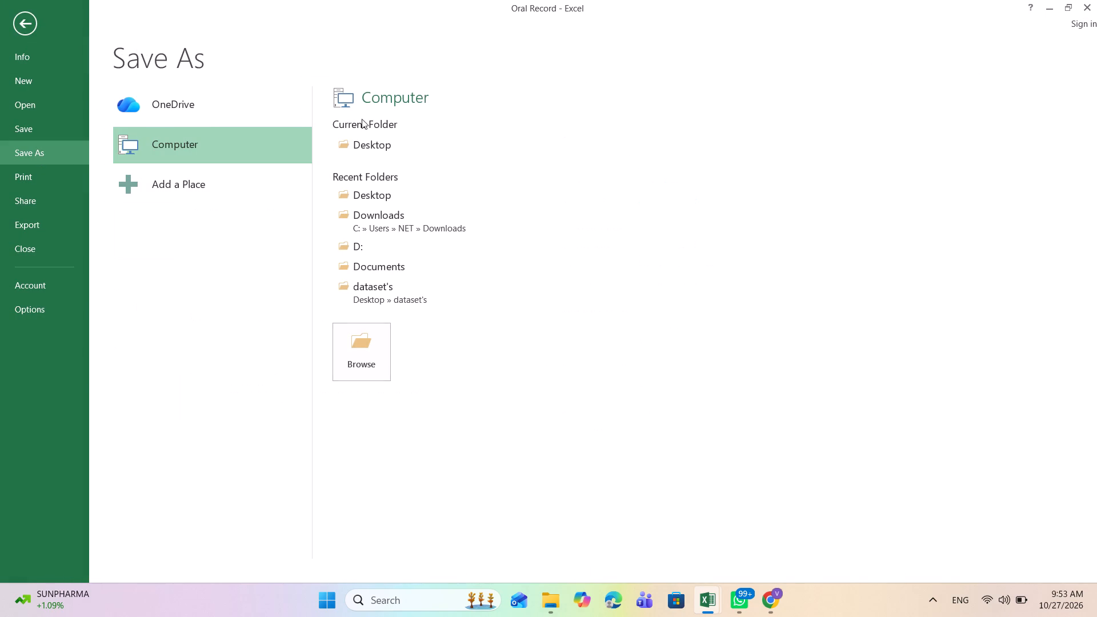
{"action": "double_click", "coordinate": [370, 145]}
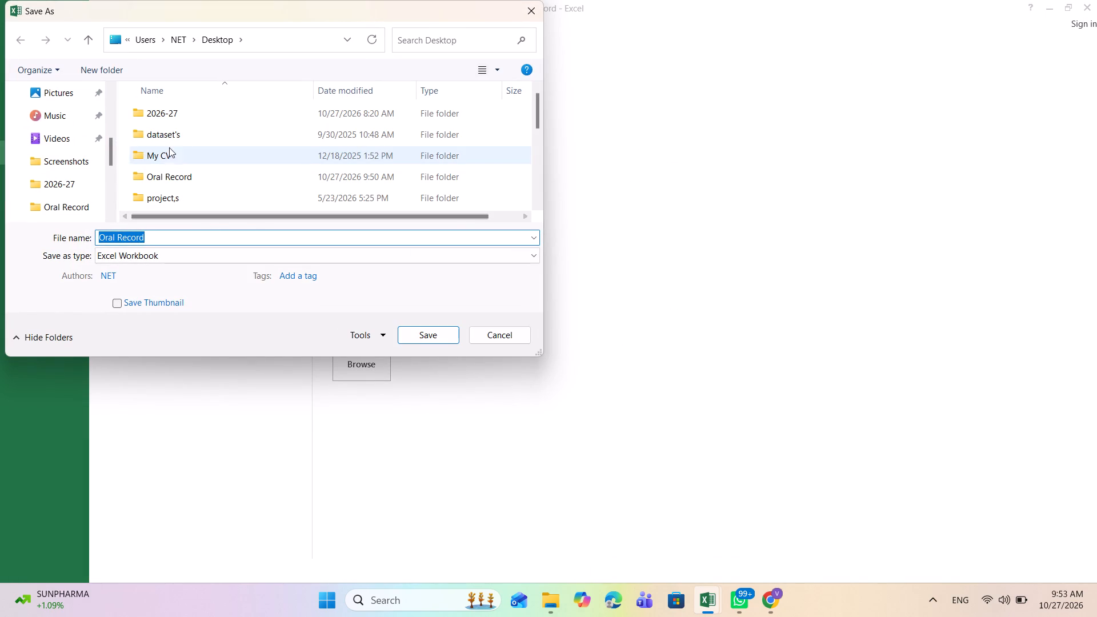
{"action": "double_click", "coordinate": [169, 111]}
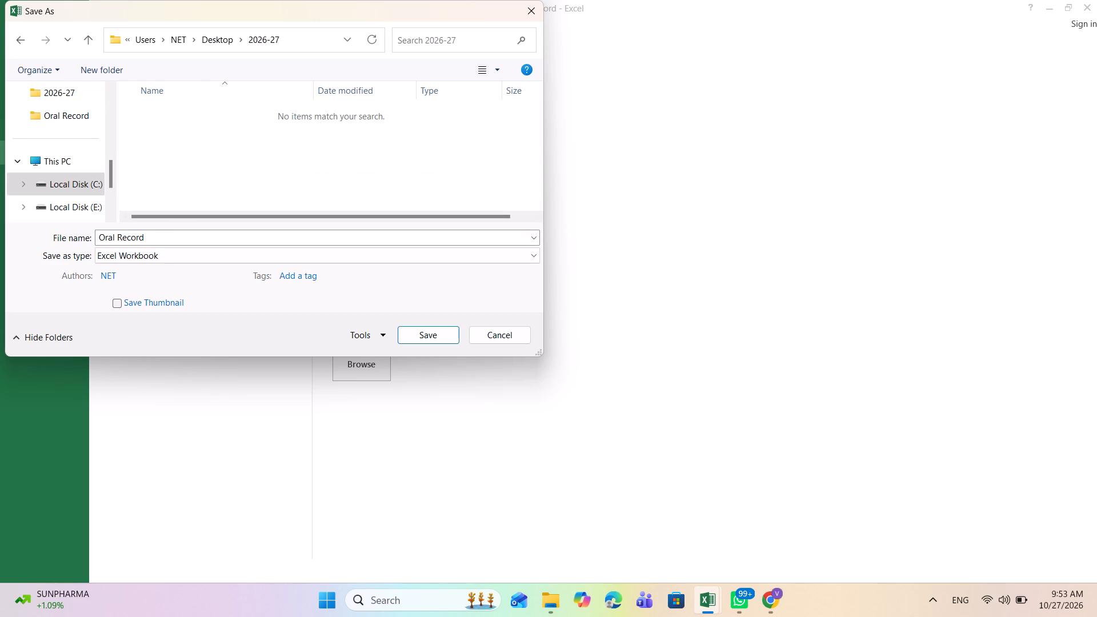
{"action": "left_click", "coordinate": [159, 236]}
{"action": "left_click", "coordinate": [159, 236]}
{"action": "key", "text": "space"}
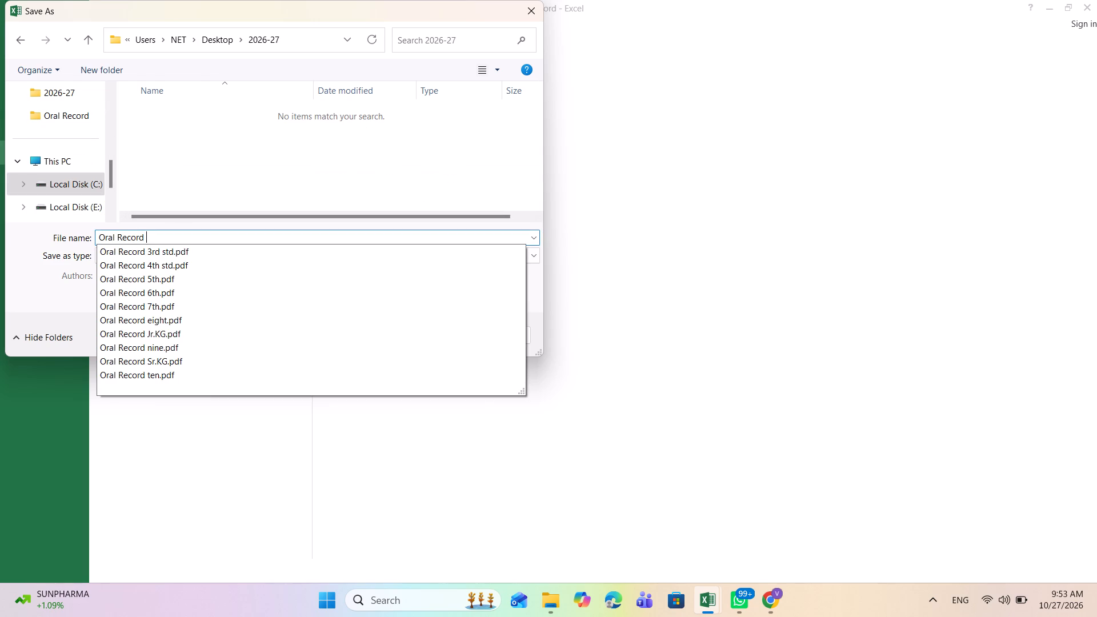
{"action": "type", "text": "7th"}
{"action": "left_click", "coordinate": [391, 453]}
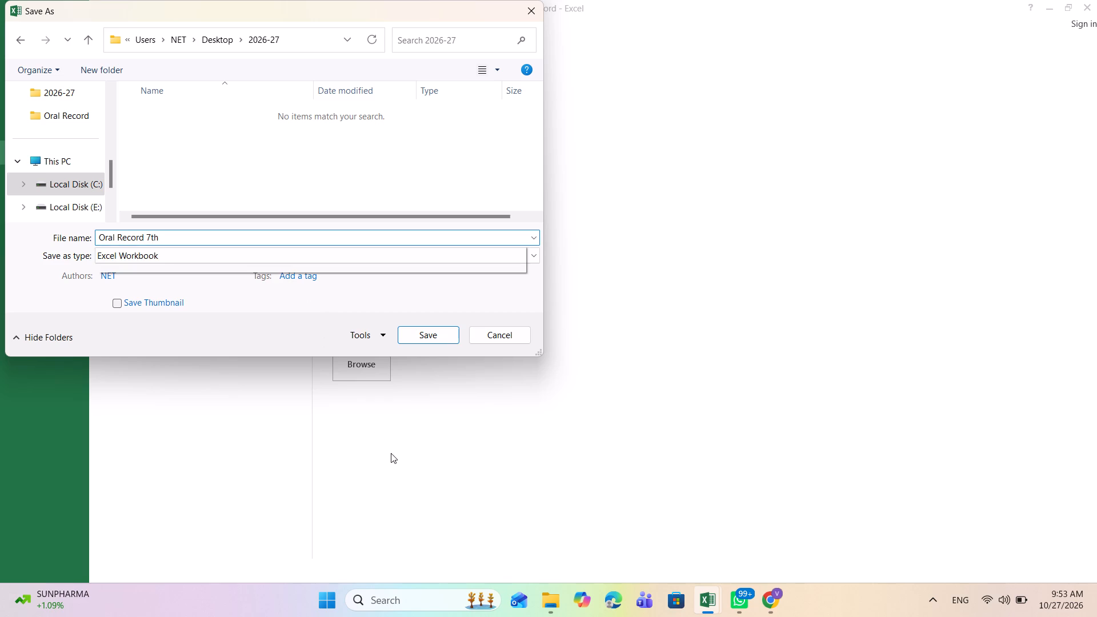
Switch to File Explorer and delete all the class PDFs in the Oral Record folder.
{"action": "left_click", "coordinate": [550, 603]}
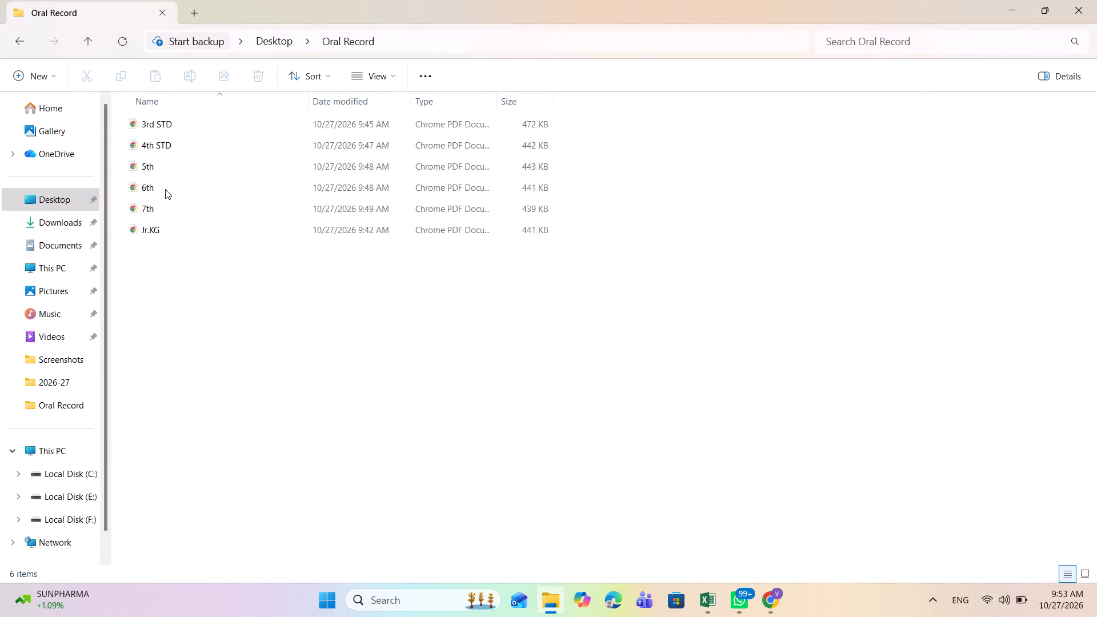
{"action": "left_click", "coordinate": [153, 123]}
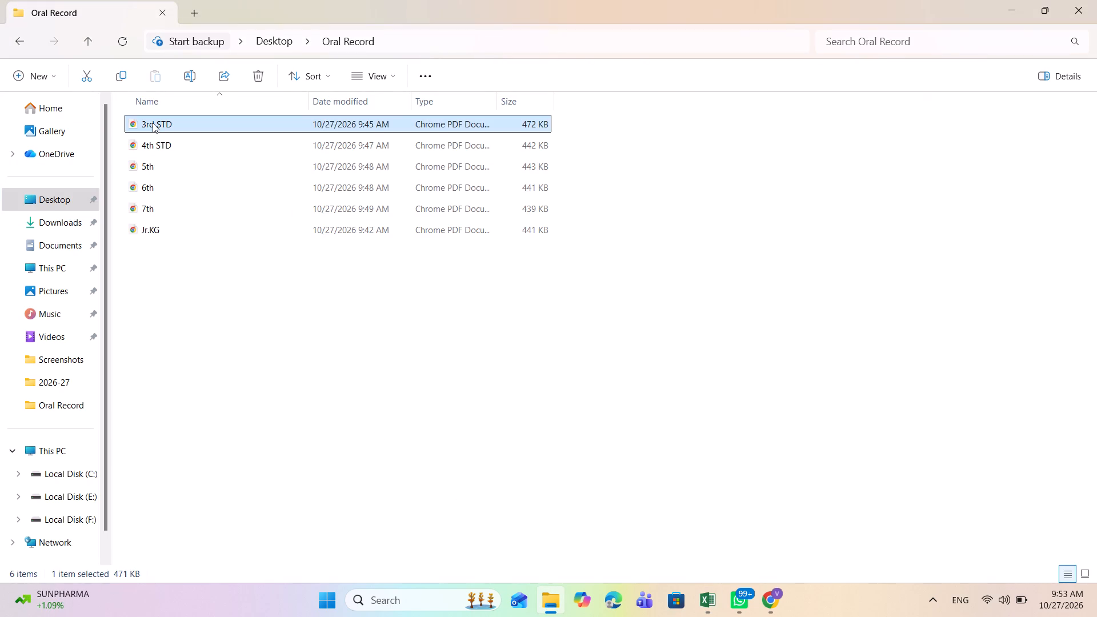
{"action": "key", "text": "ctrl+a"}
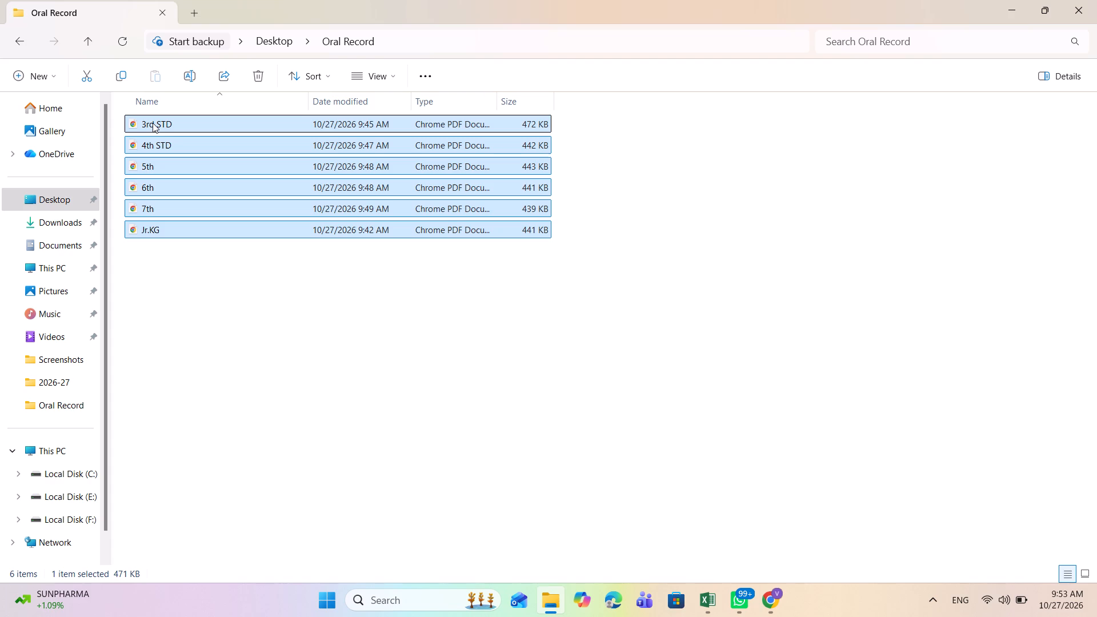
{"action": "key", "text": "Delete"}
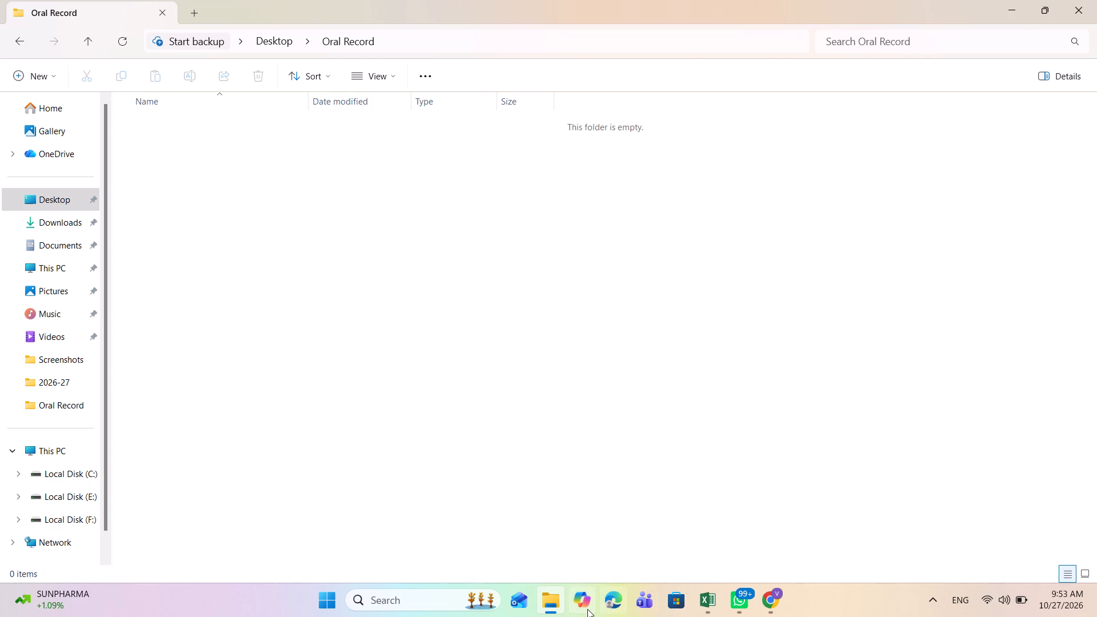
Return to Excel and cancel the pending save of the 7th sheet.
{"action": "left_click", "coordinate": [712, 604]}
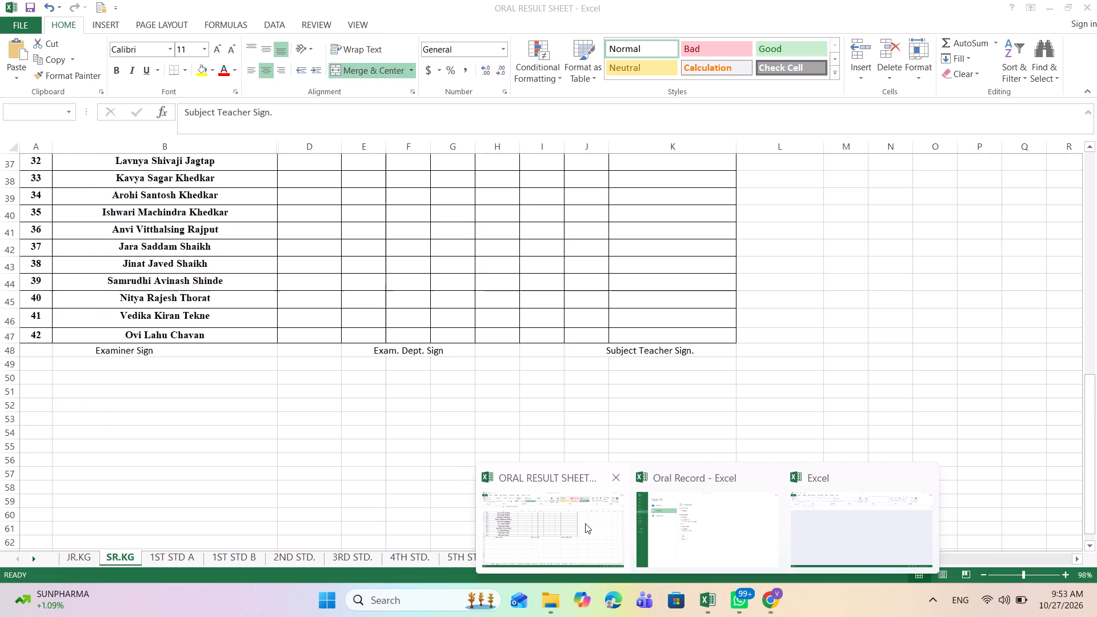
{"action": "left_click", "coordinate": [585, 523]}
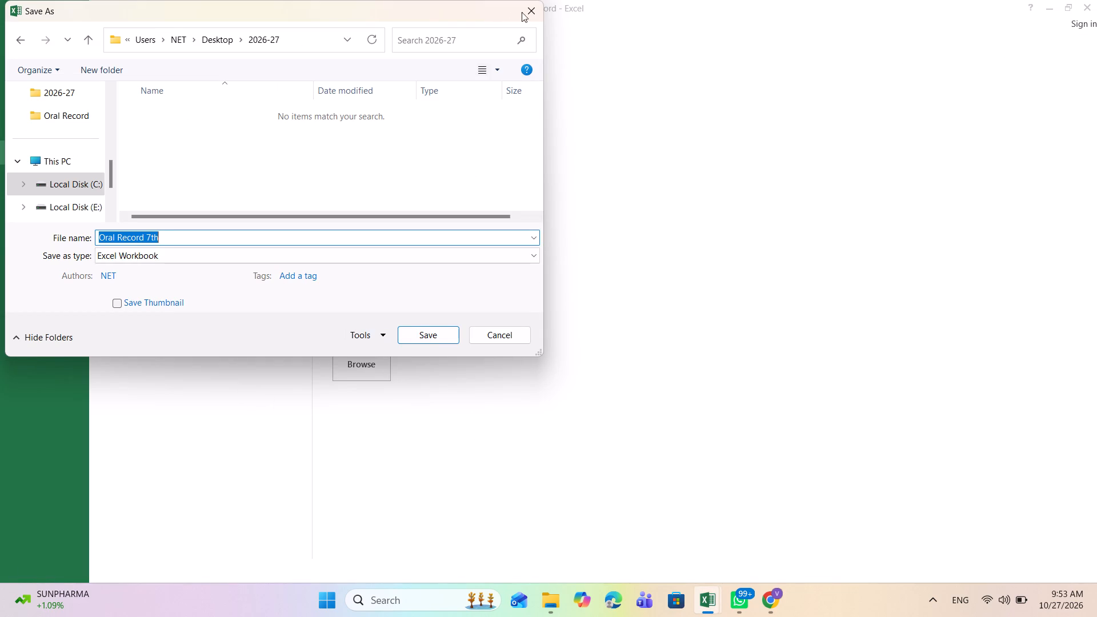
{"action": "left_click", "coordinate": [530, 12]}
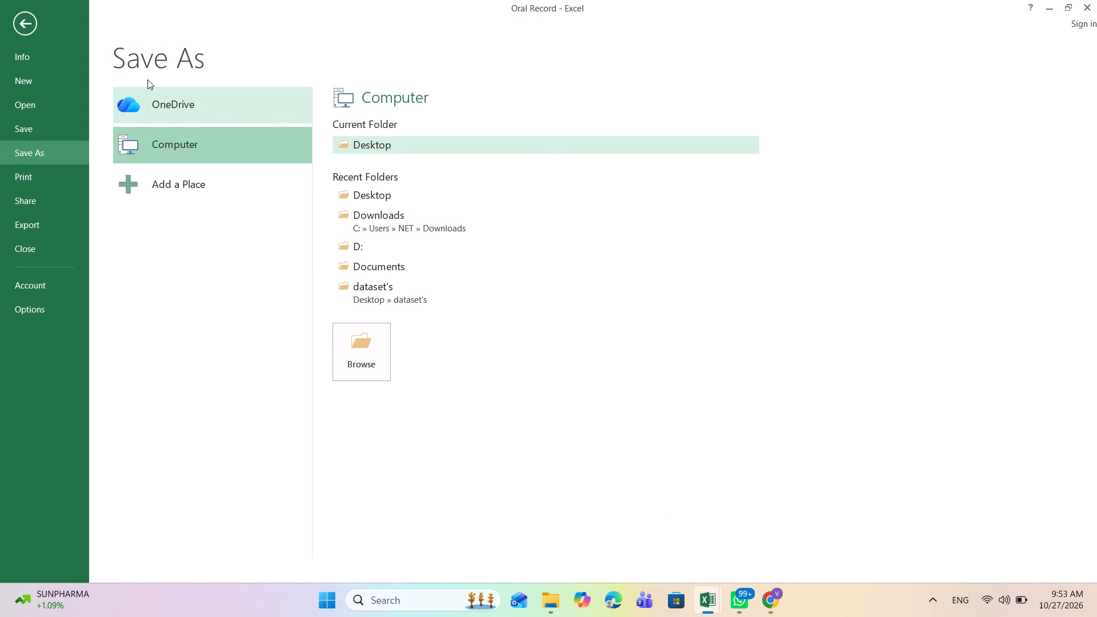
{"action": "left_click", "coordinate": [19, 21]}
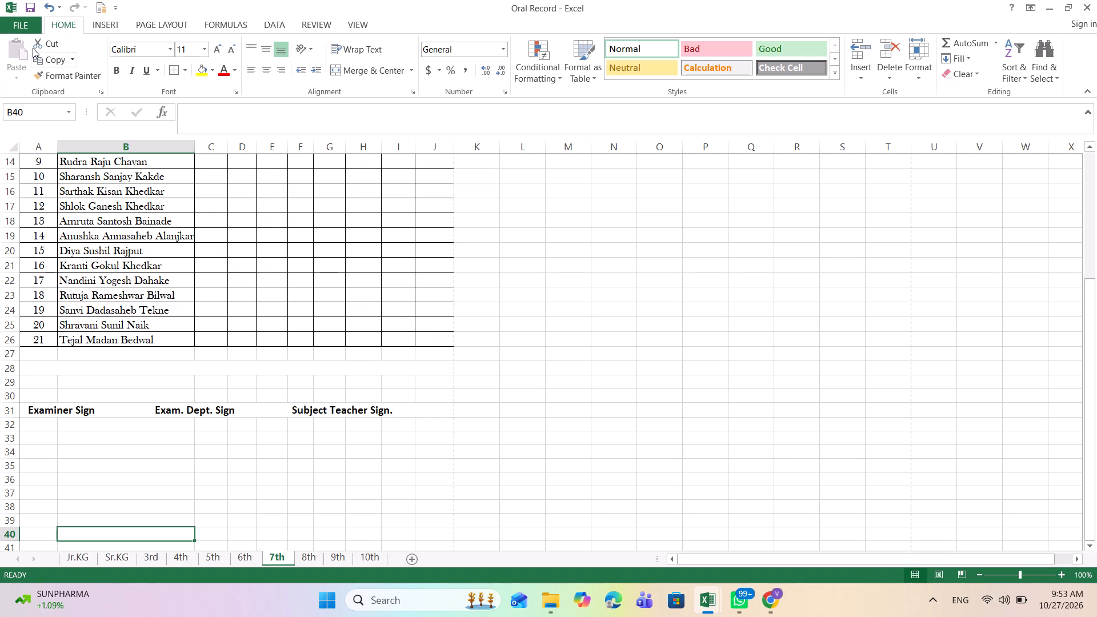
Move the 3rd sheet's signature row from A50 to A53 by copying it and clearing the original, and save the workbook.
{"action": "left_click", "coordinate": [151, 553]}
{"action": "left_click", "coordinate": [51, 271]}
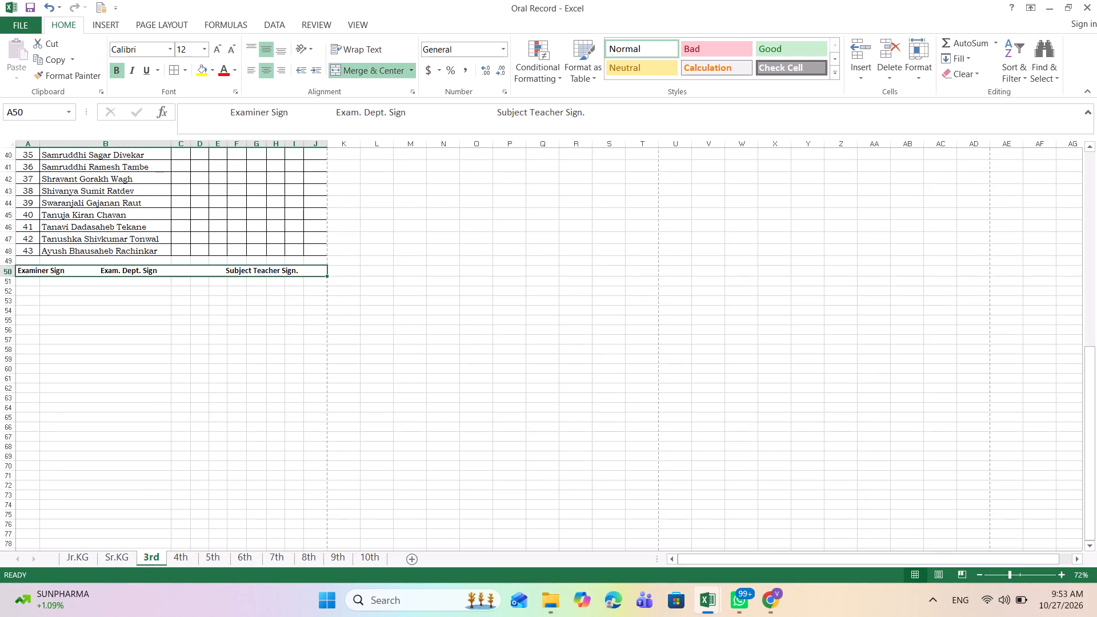
{"action": "key", "text": "ctrl+c"}
{"action": "key", "text": "ctrl+c"}
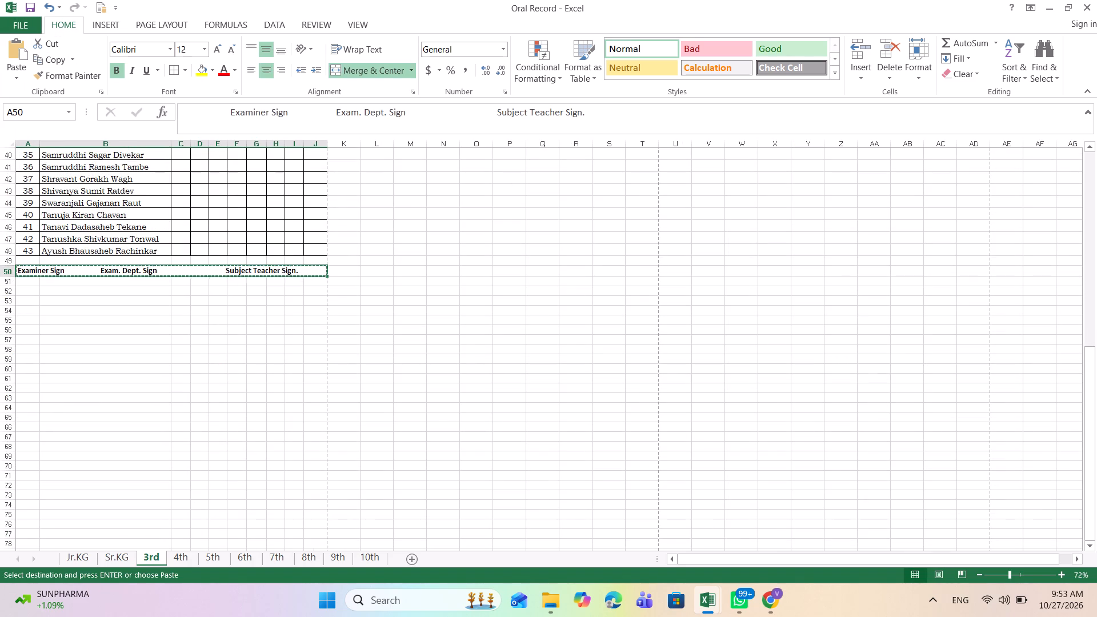
{"action": "left_click", "coordinate": [32, 301]}
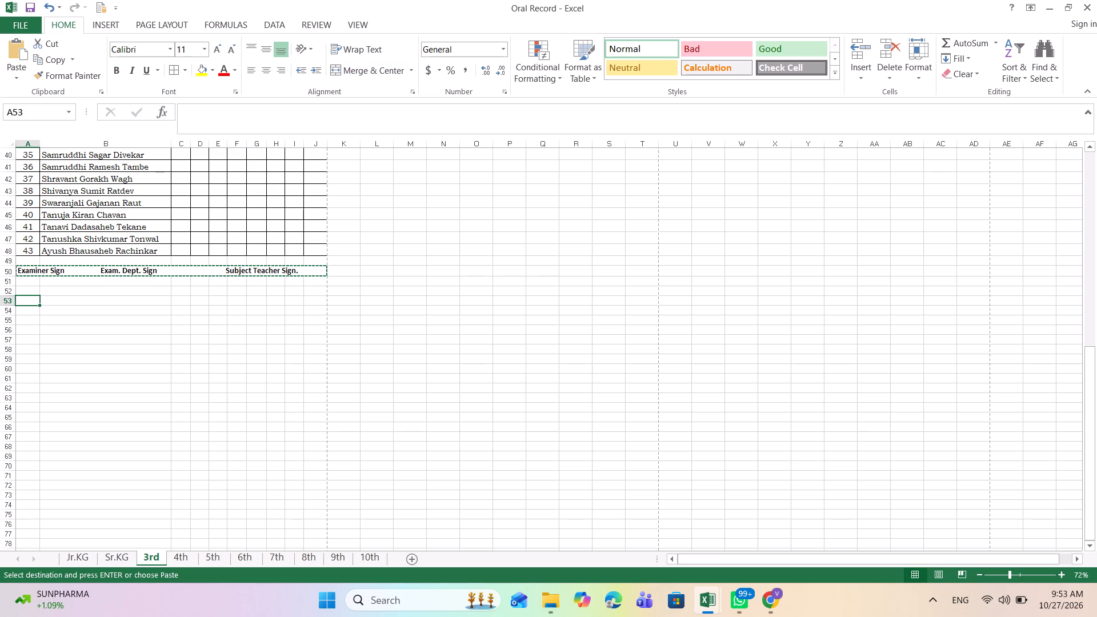
{"action": "key", "text": "ctrl+b"}
{"action": "key", "text": "ctrl+v"}
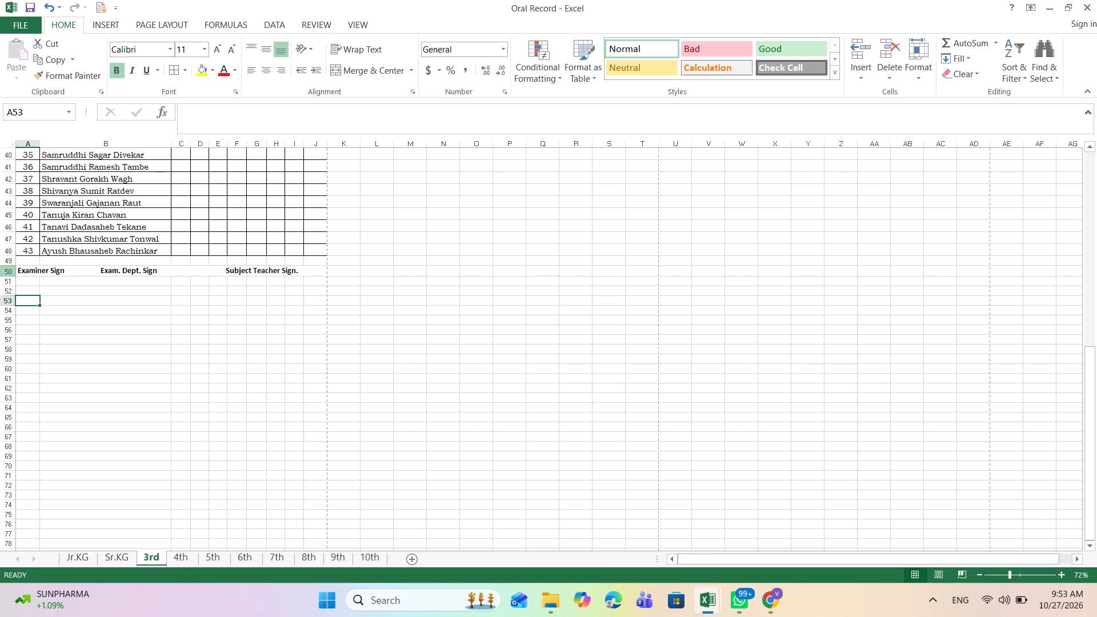
{"action": "left_click", "coordinate": [33, 270]}
{"action": "key", "text": "ctrl+c"}
{"action": "key", "text": "ctrl+c"}
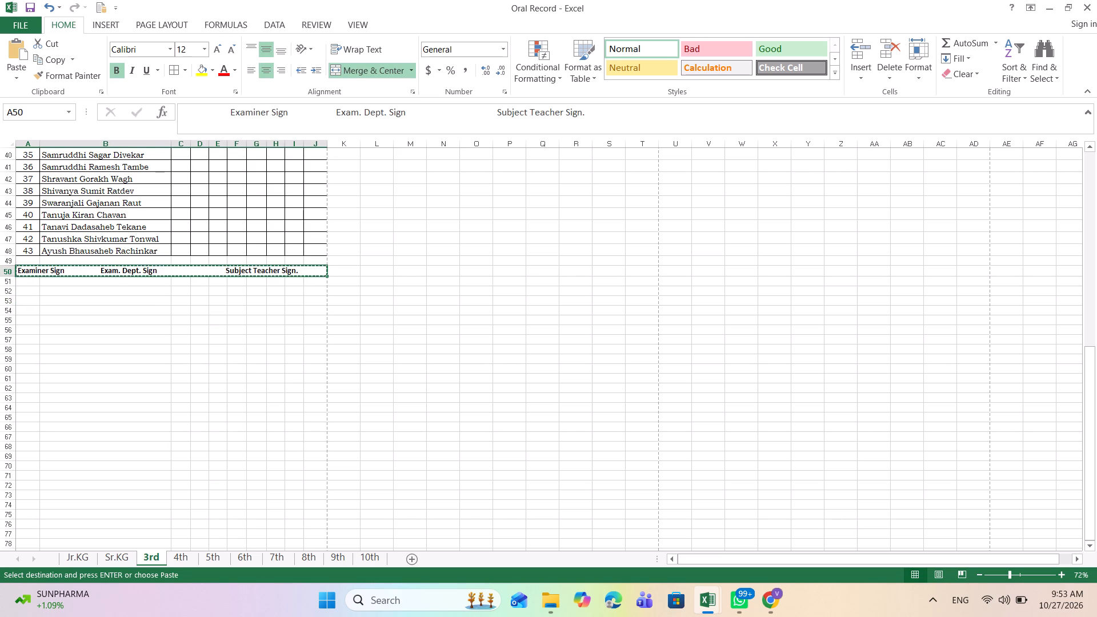
{"action": "left_click", "coordinate": [30, 298]}
{"action": "key", "text": "ctrl+v"}
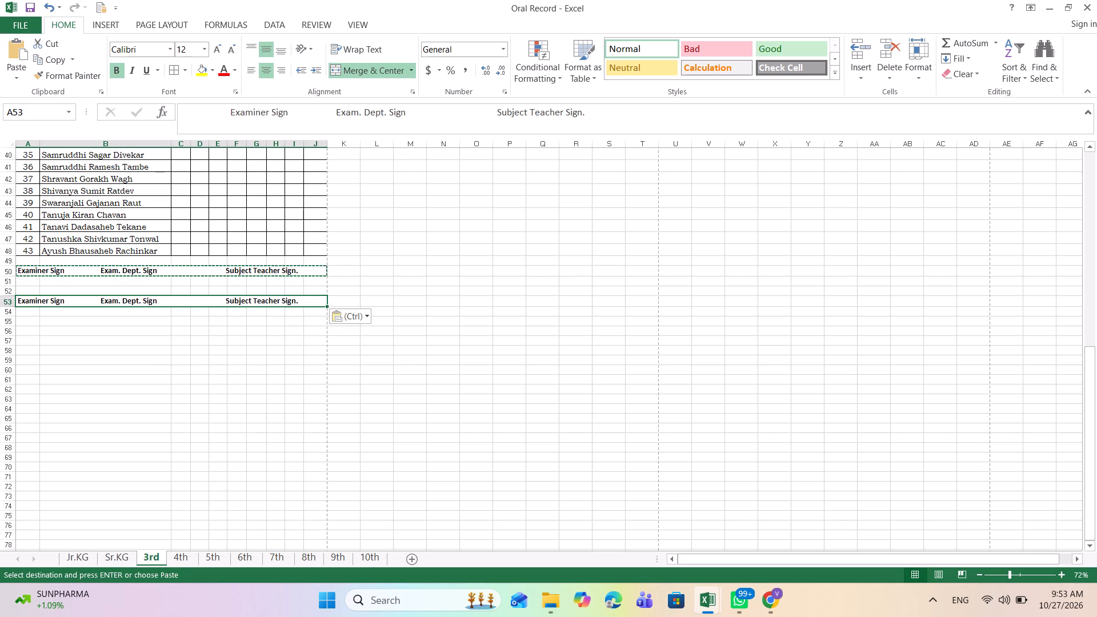
{"action": "left_click", "coordinate": [55, 269]}
{"action": "key", "text": "Delete"}
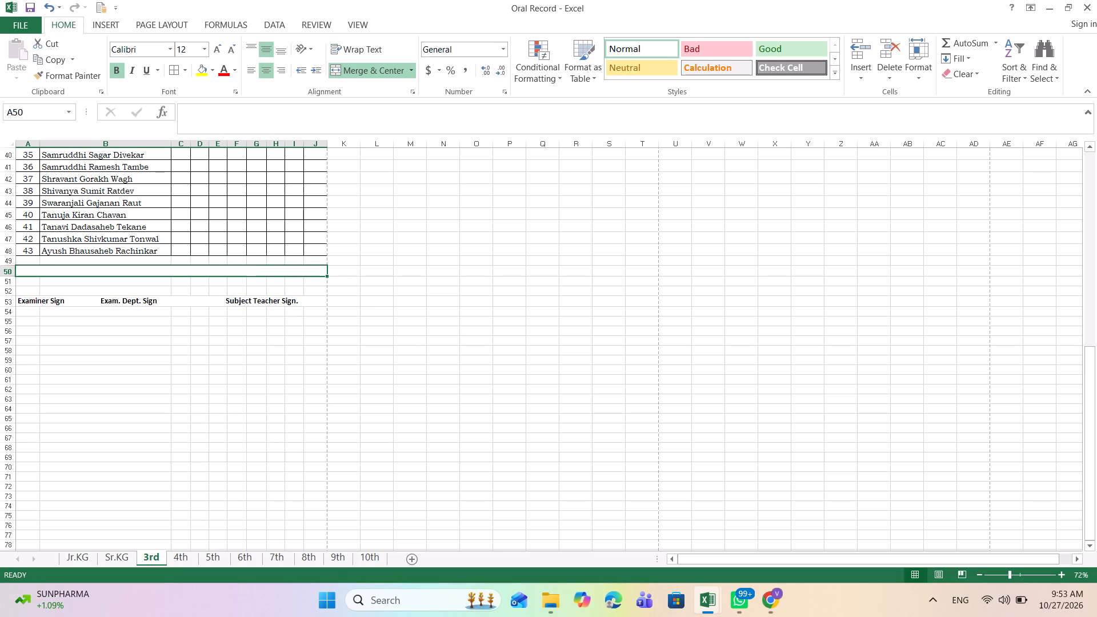
{"action": "scroll", "coordinate": [83, 301], "scroll_direction": "up", "scroll_amount": 4}
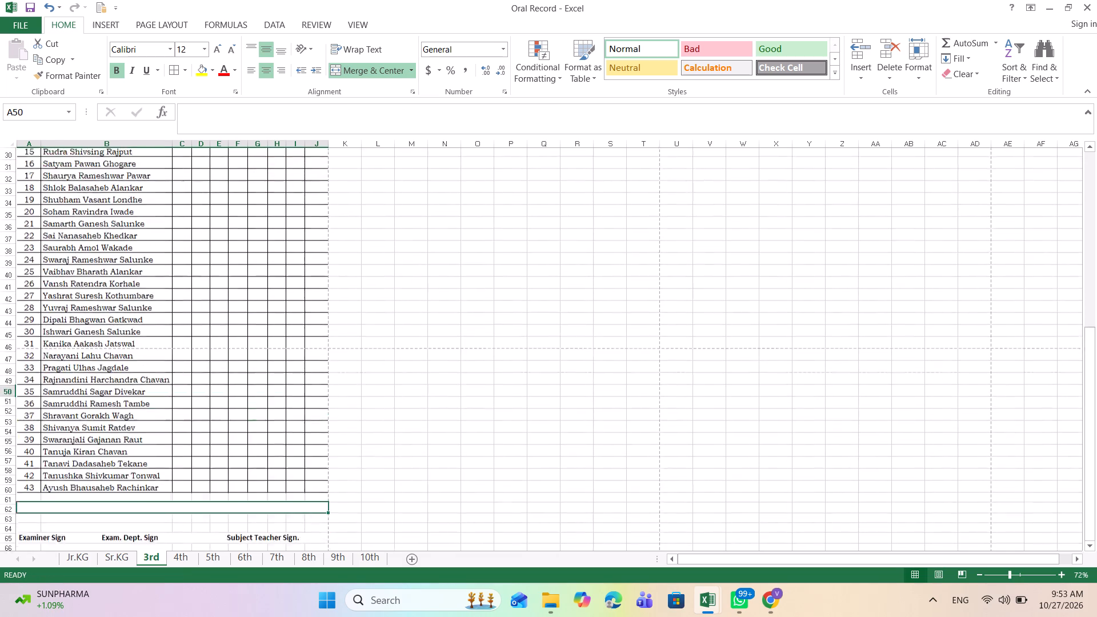
{"action": "scroll", "coordinate": [83, 301], "scroll_direction": "up", "scroll_amount": 1}
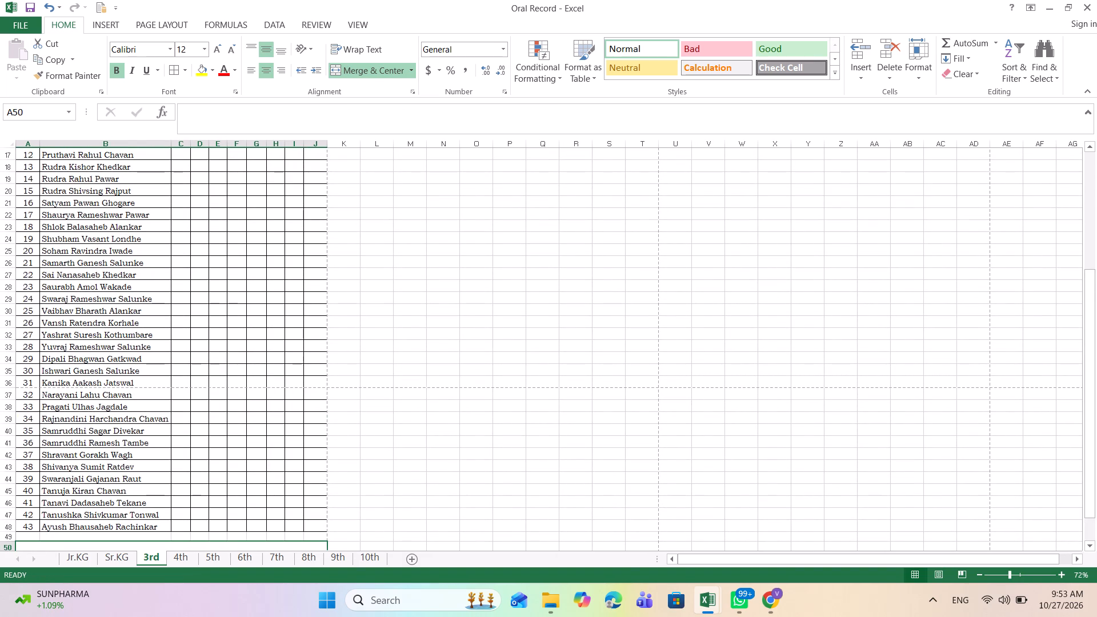
{"action": "key", "text": "ctrl+s"}
Save the 3rd sheet as a PDF named 3rd in the Oral Record folder and check its signature row.
{"action": "left_click", "coordinate": [29, 29]}
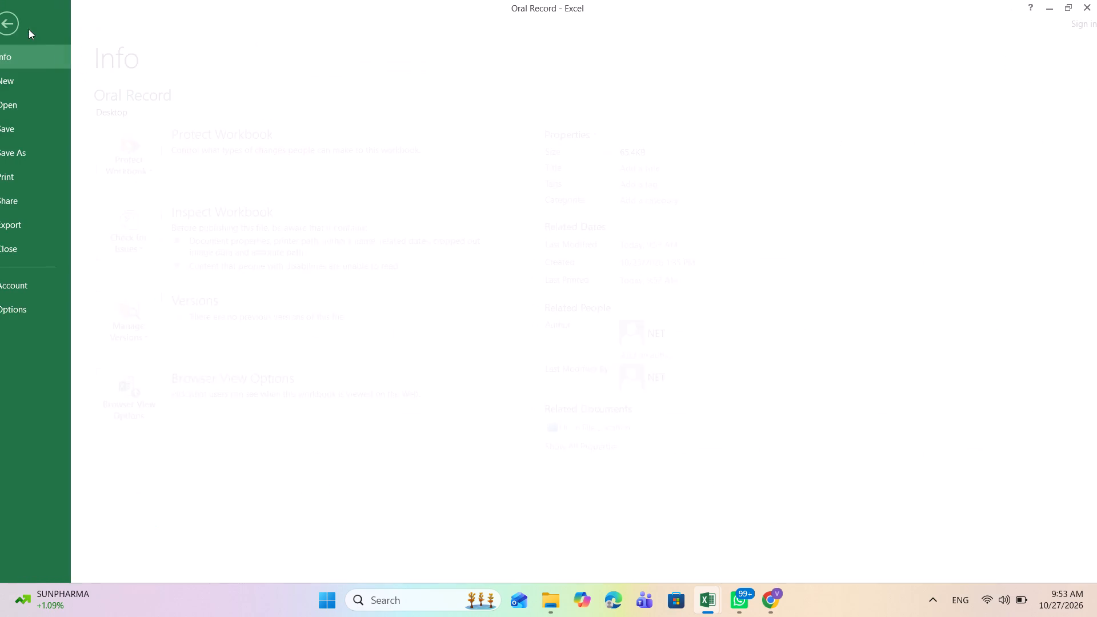
{"action": "left_click", "coordinate": [37, 149]}
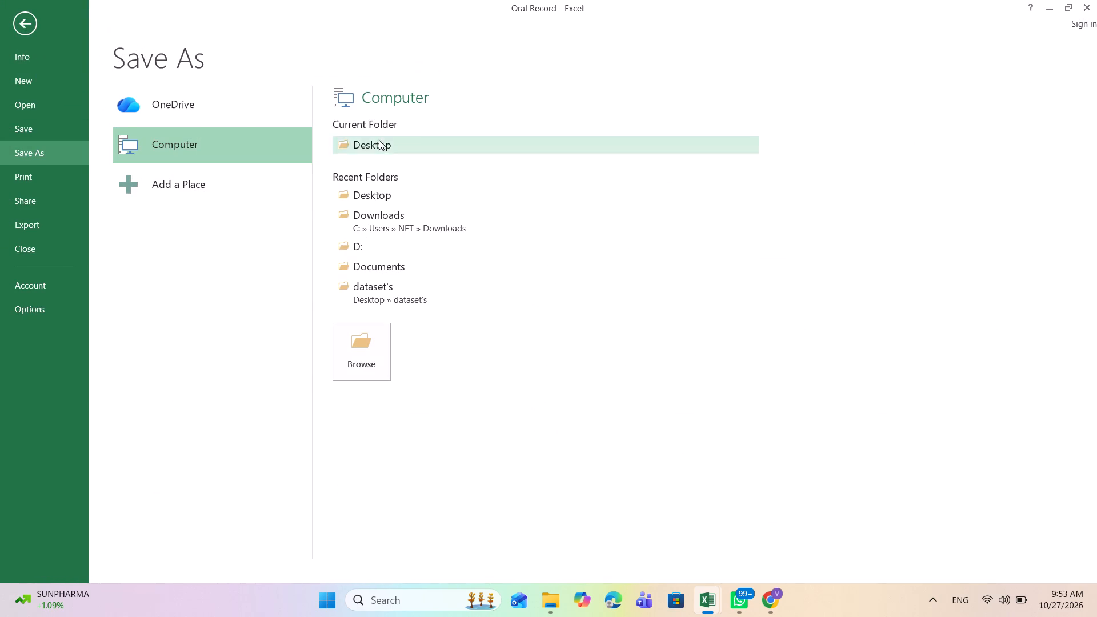
{"action": "left_click", "coordinate": [379, 142]}
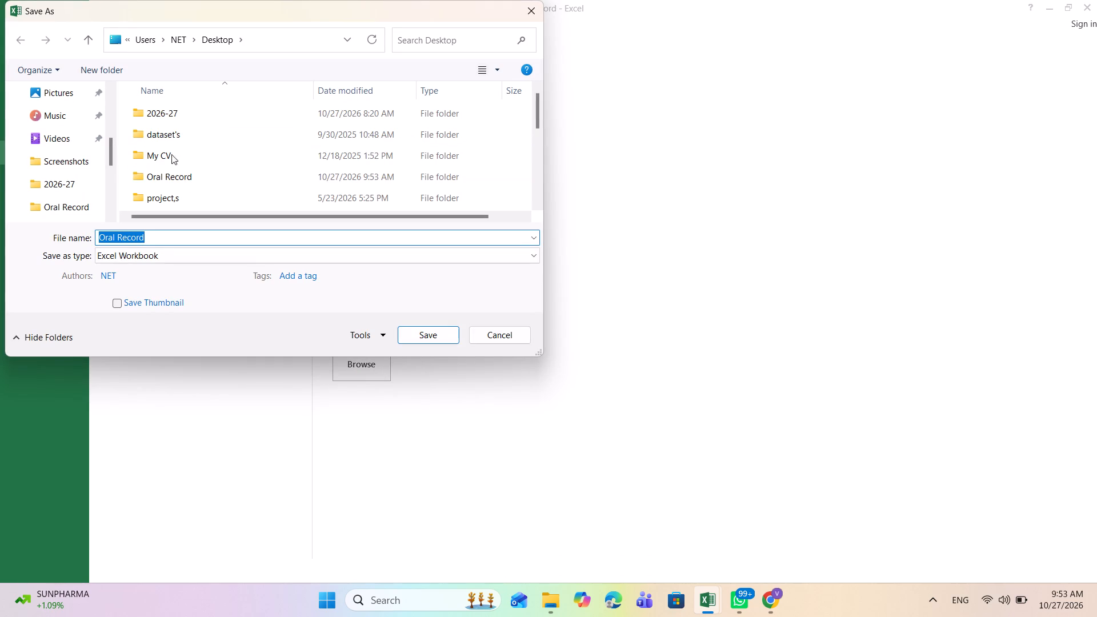
{"action": "left_click", "coordinate": [169, 175]}
{"action": "left_click_drag", "start_coordinate": [169, 175], "coordinate": [148, 235]}
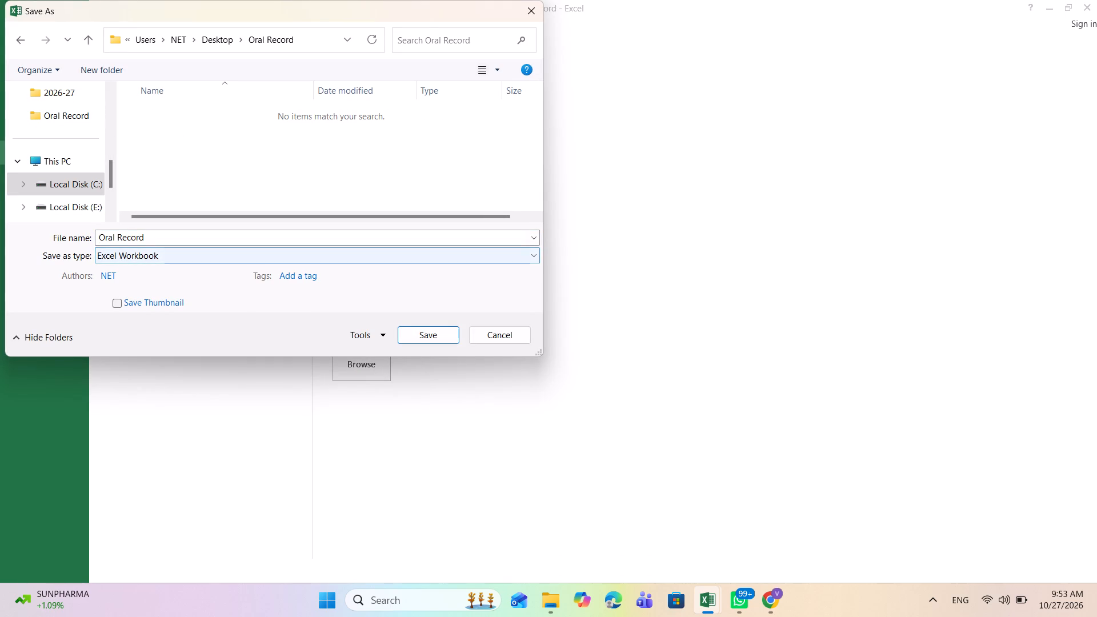
{"action": "left_click_drag", "start_coordinate": [148, 235], "coordinate": [150, 235]}
{"action": "left_click", "coordinate": [150, 235]}
{"action": "key", "text": "BackSpace"}
{"action": "type", "text": "3rd"}
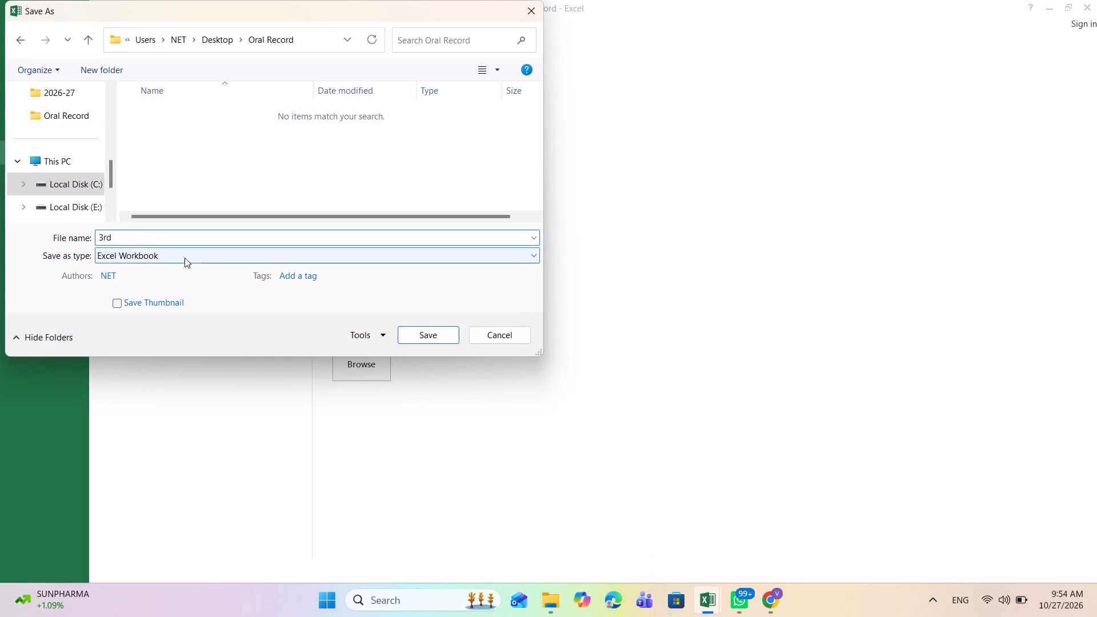
{"action": "left_click", "coordinate": [185, 257]}
{"action": "left_click", "coordinate": [115, 542]}
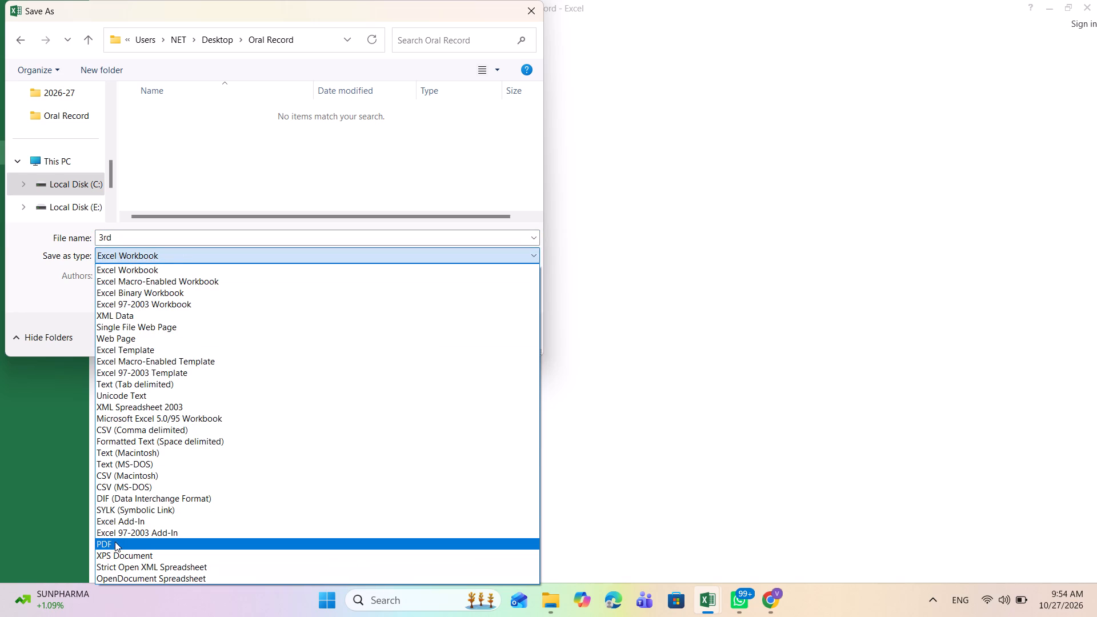
{"action": "left_click", "coordinate": [423, 389]}
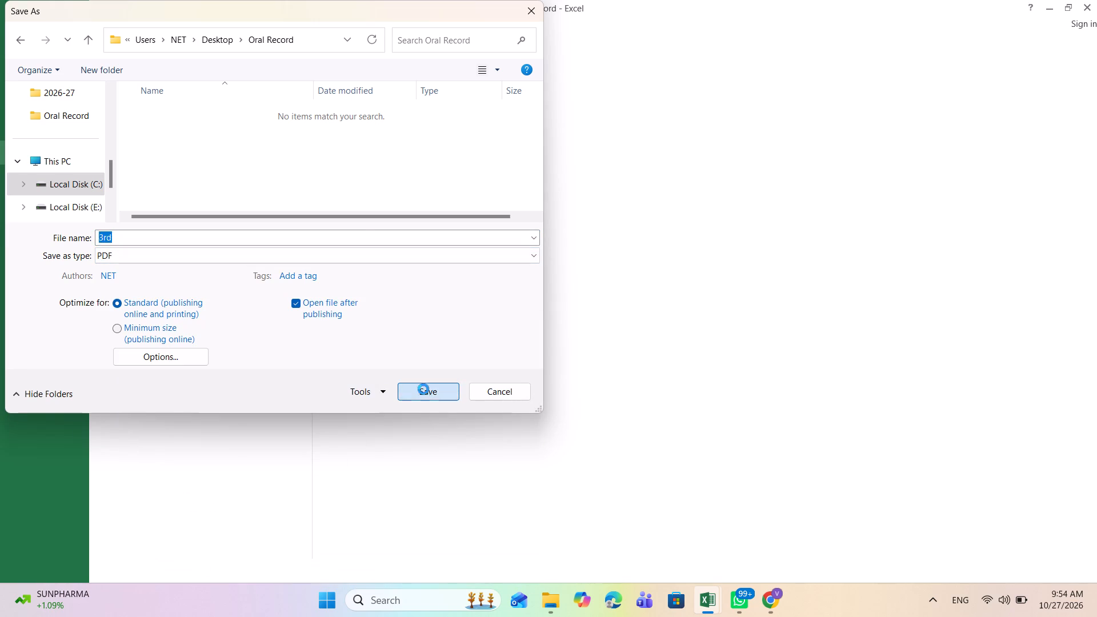
{"action": "scroll", "coordinate": [478, 406], "scroll_direction": "down", "scroll_amount": 2}
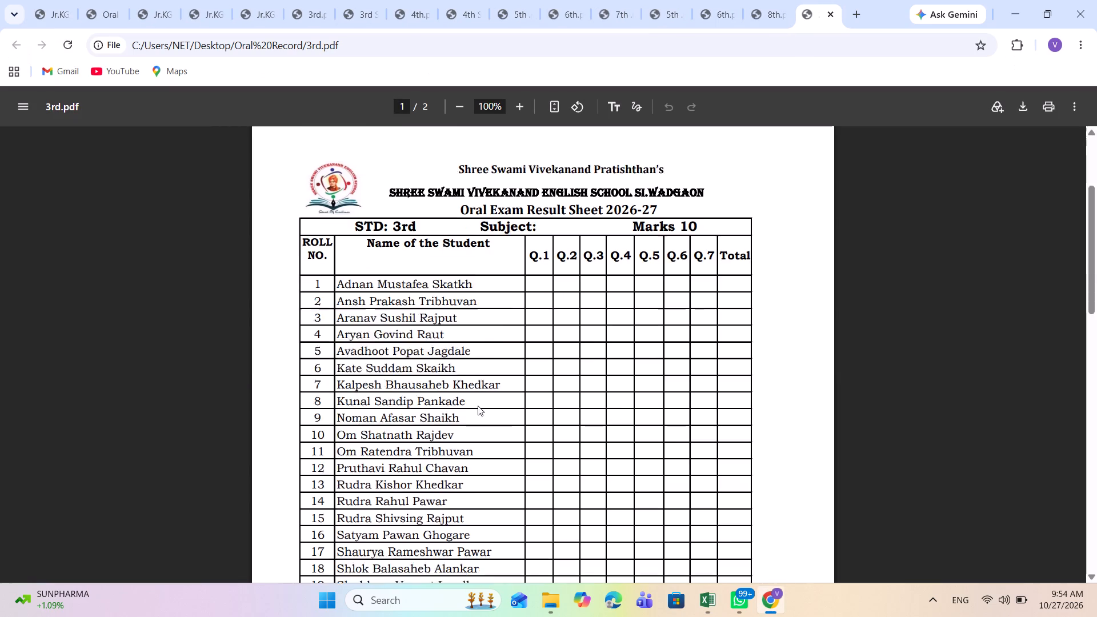
{"action": "scroll", "coordinate": [478, 406], "scroll_direction": "down", "scroll_amount": 4}
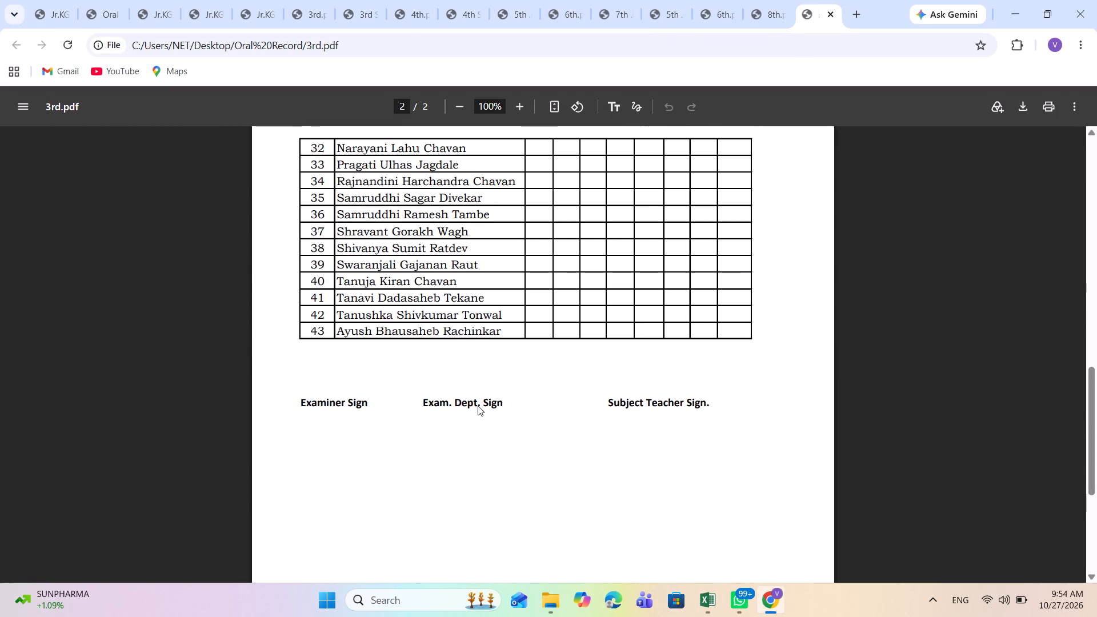
{"action": "scroll", "coordinate": [478, 406], "scroll_direction": "up", "scroll_amount": 9}
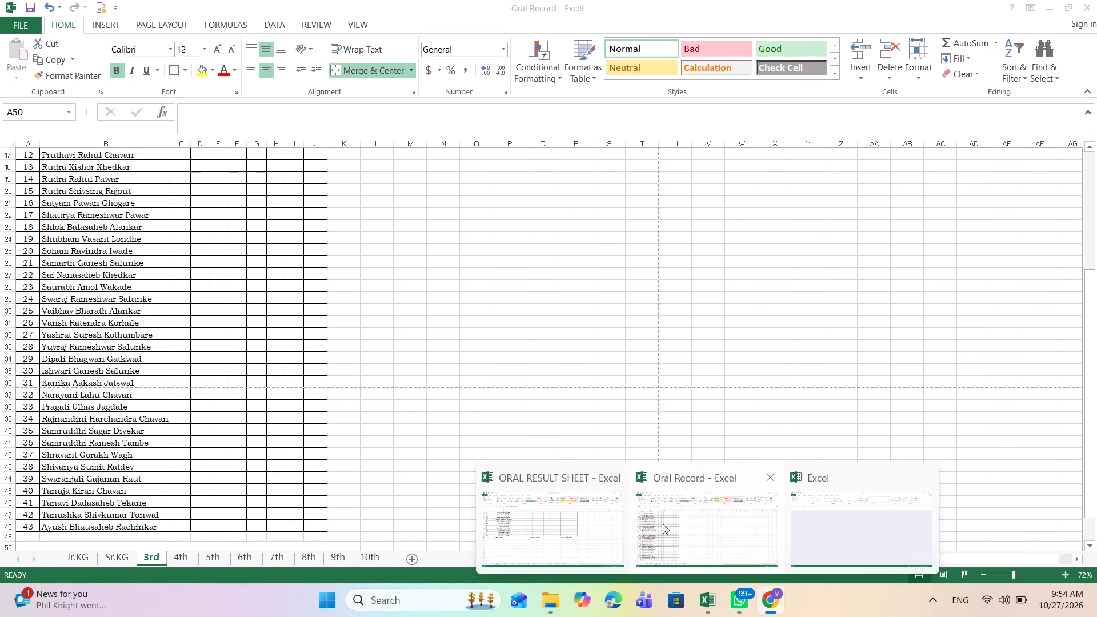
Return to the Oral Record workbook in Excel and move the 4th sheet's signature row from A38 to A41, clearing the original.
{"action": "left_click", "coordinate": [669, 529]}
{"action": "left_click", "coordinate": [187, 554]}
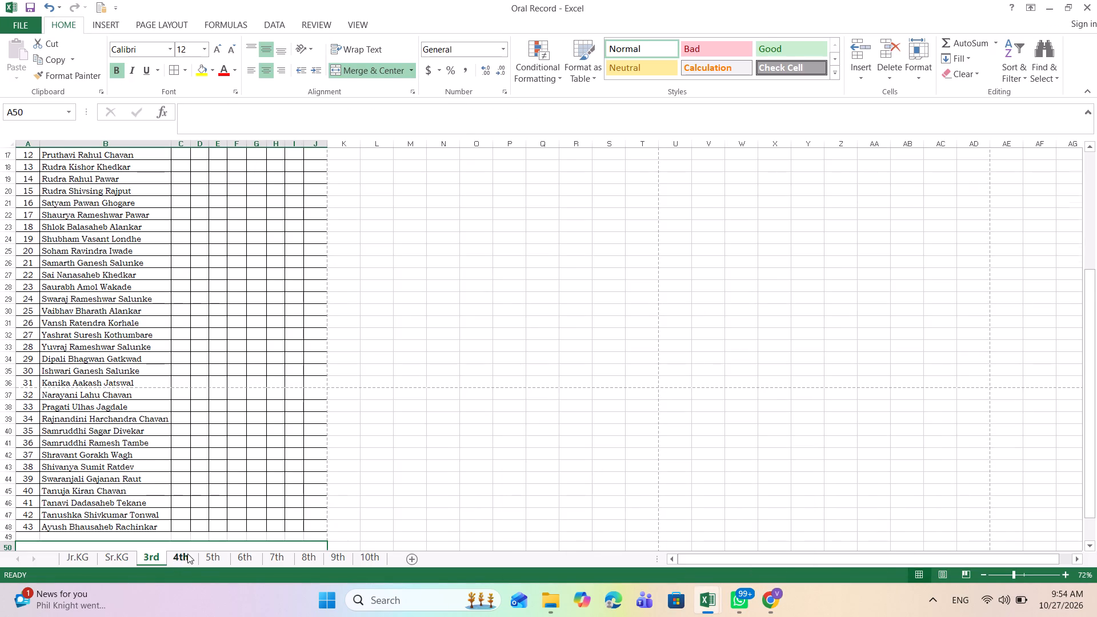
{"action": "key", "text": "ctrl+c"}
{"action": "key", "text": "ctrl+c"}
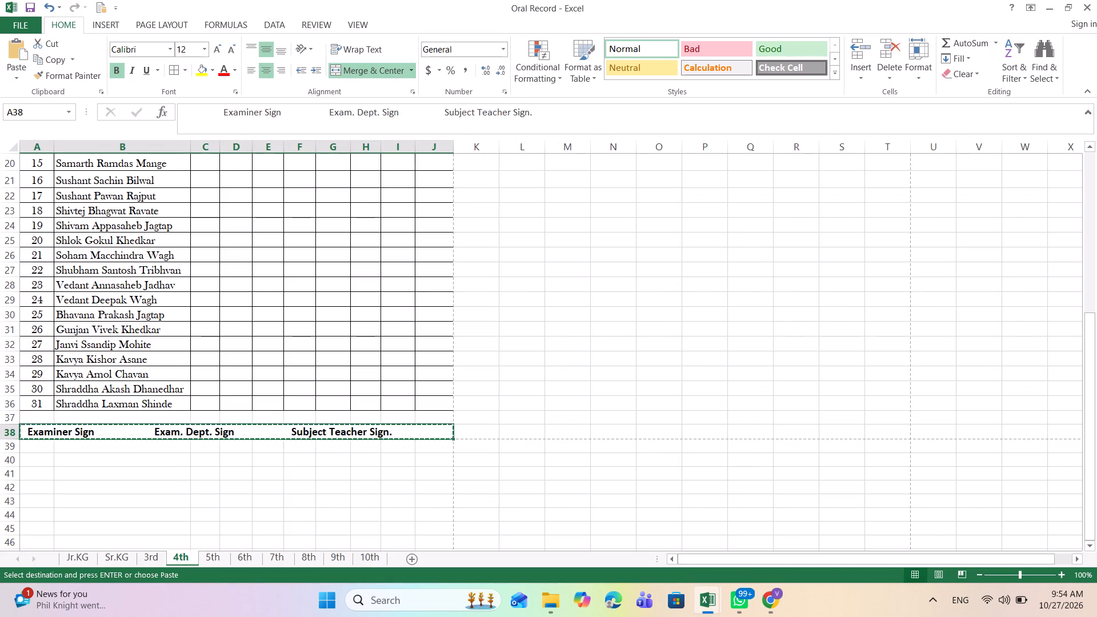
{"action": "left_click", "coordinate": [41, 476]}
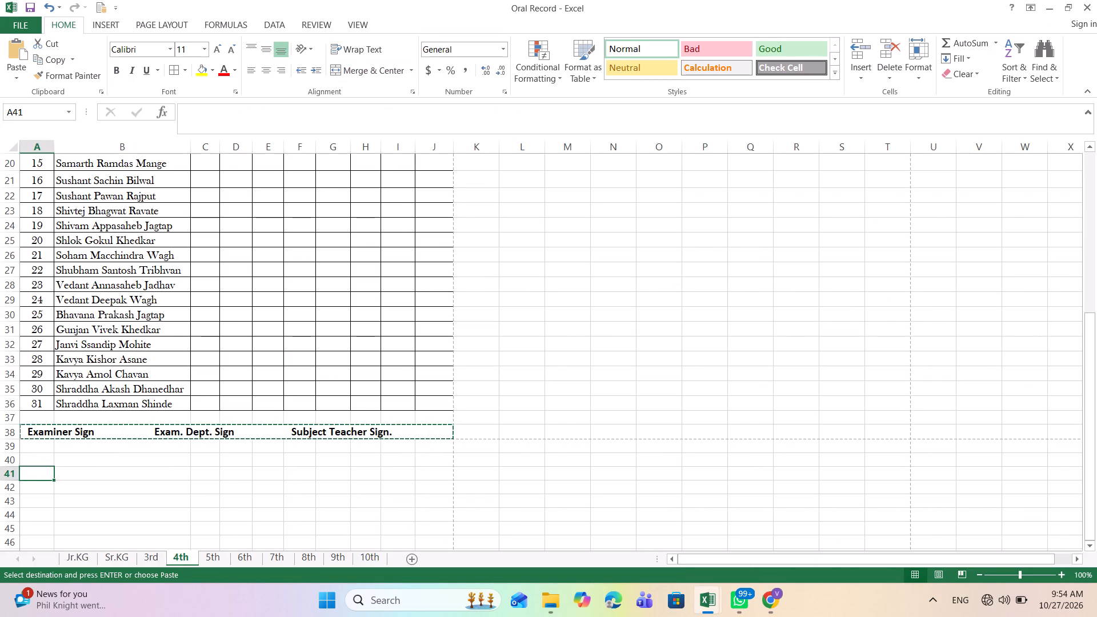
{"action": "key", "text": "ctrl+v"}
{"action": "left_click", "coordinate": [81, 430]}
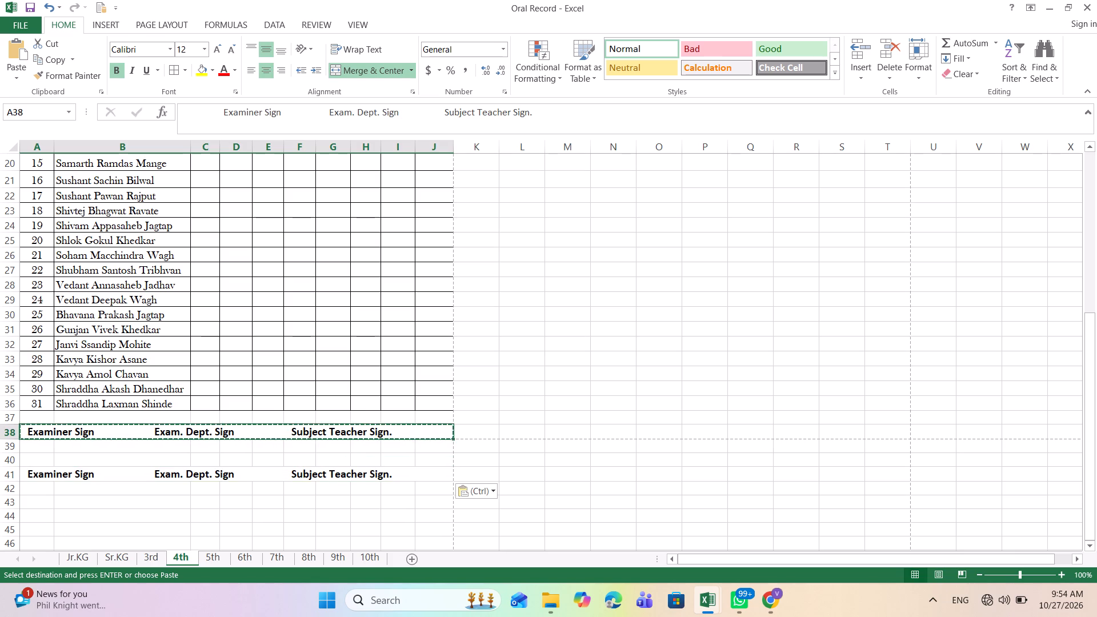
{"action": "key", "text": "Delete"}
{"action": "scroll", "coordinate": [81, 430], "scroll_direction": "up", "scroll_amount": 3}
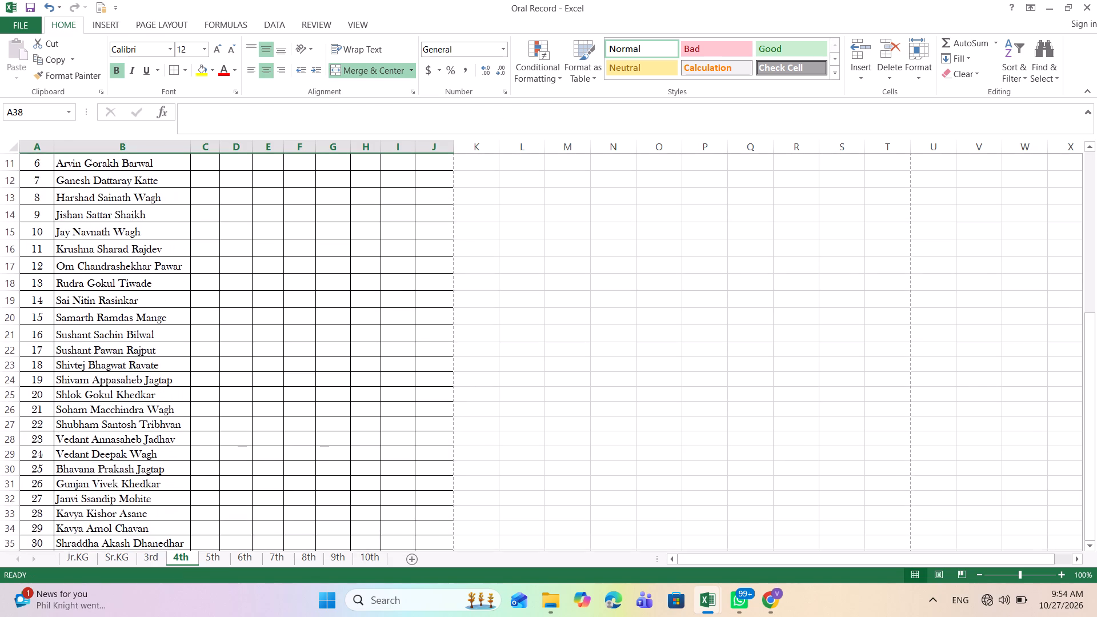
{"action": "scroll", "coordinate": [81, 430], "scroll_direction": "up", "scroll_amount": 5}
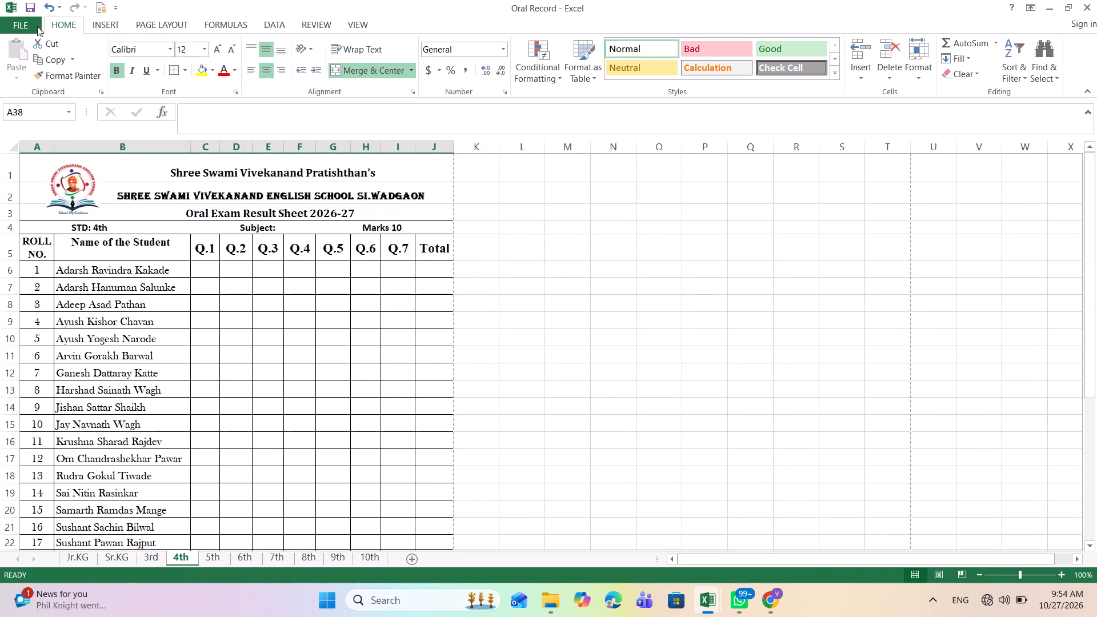
Save the 4th sheet as a PDF named 4th in the Oral Record folder on the Desktop.
{"action": "left_click", "coordinate": [29, 26]}
{"action": "left_click", "coordinate": [33, 151]}
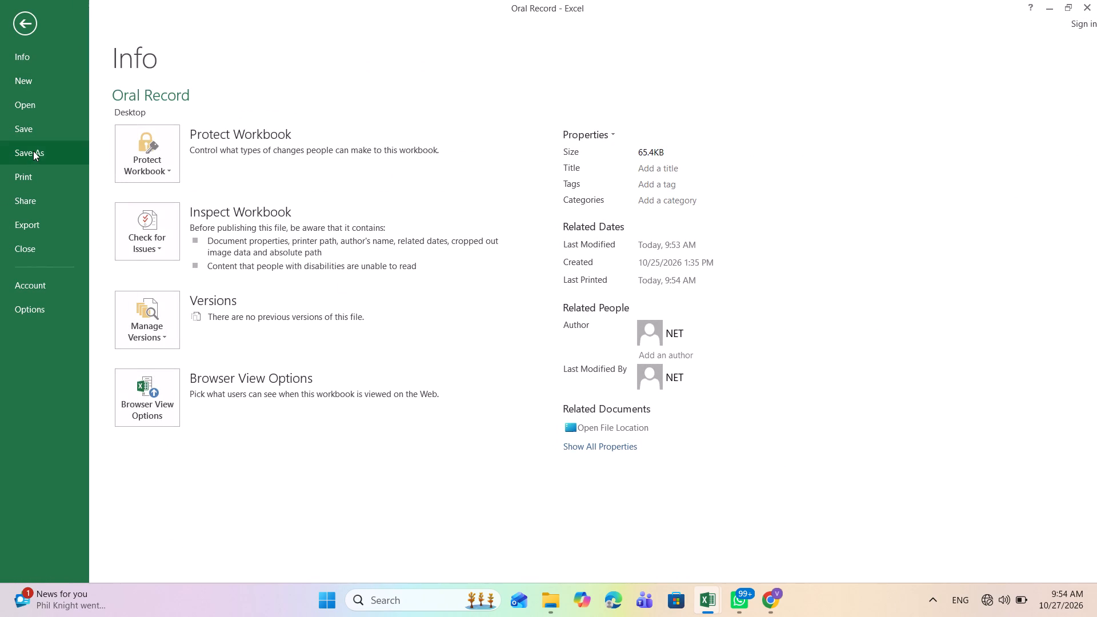
{"action": "double_click", "coordinate": [373, 147]}
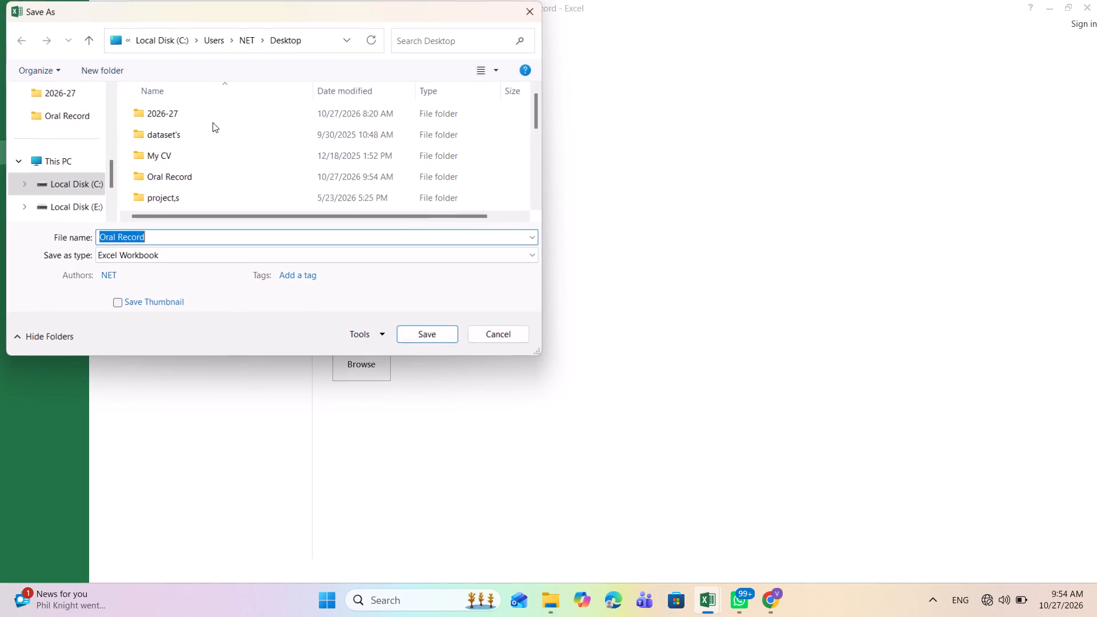
{"action": "left_click", "coordinate": [162, 177]}
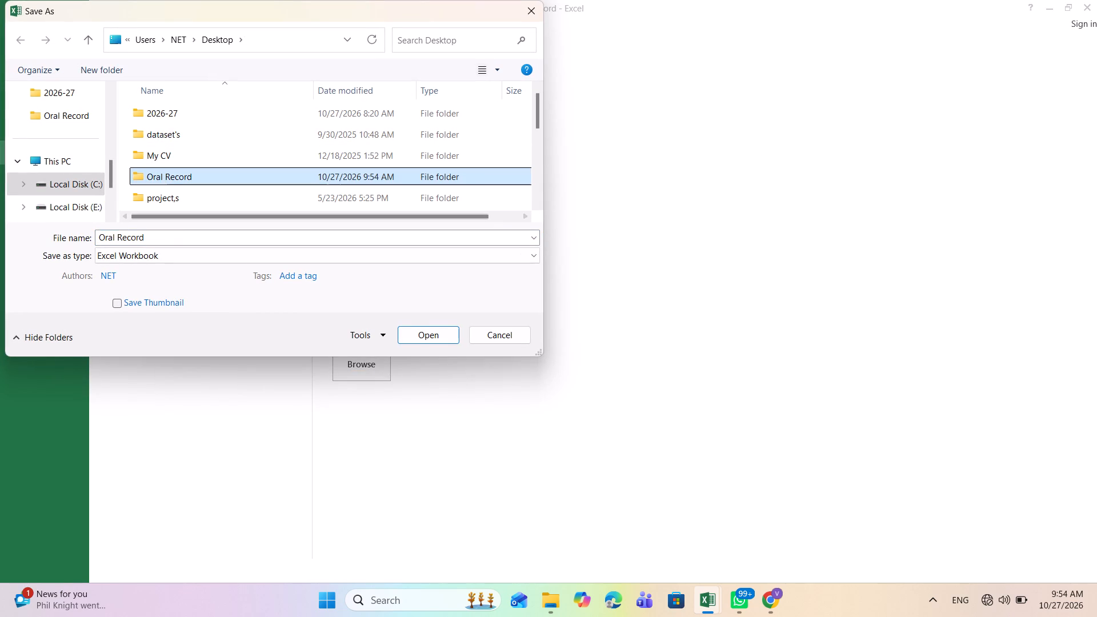
{"action": "left_click", "coordinate": [153, 239]}
{"action": "double_click", "coordinate": [183, 175]}
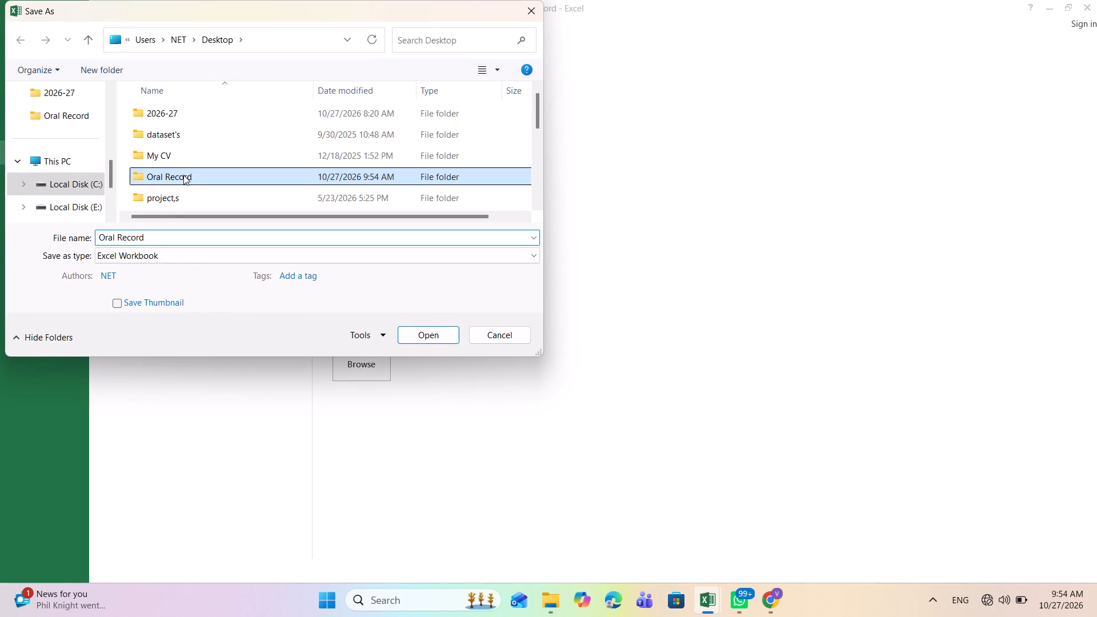
{"action": "left_click", "coordinate": [147, 237]}
{"action": "key", "text": "BackSpace"}
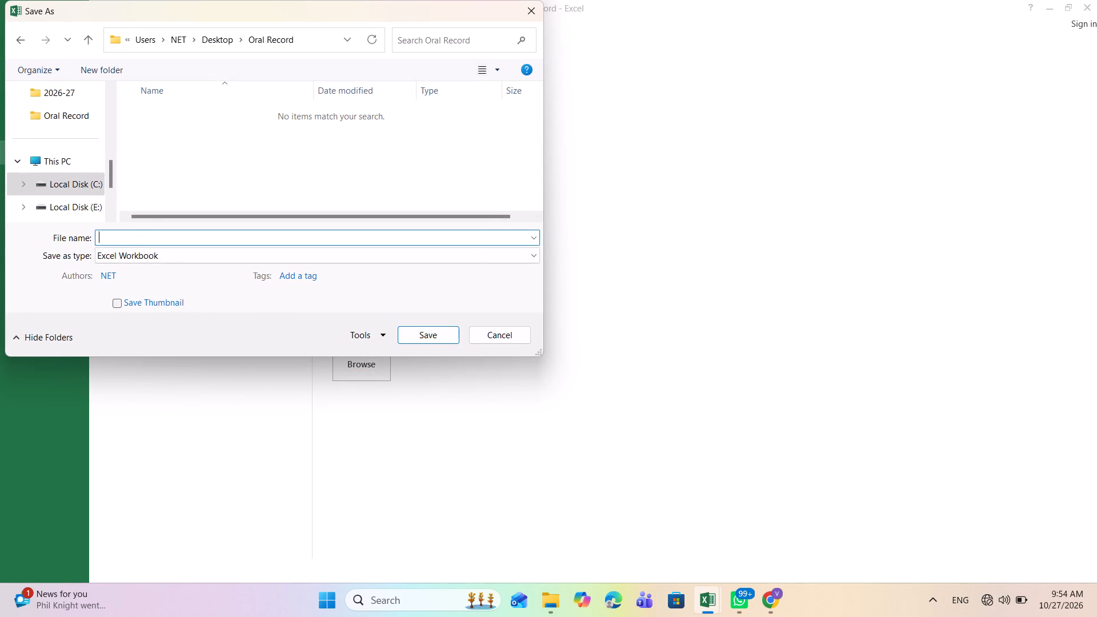
{"action": "type", "text": "4th"}
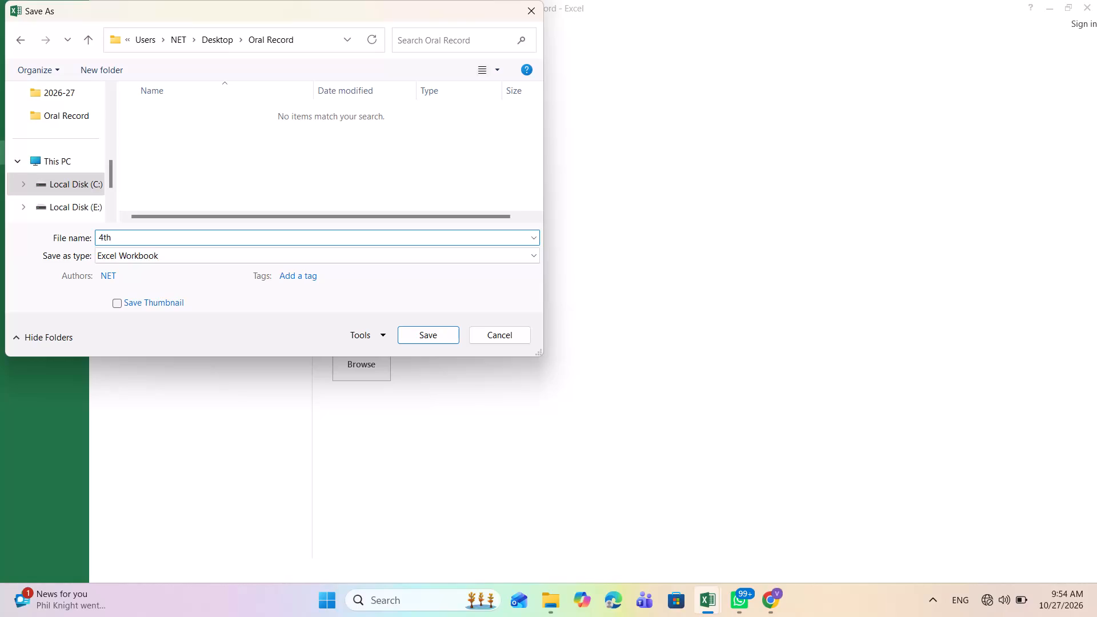
{"action": "left_click", "coordinate": [185, 255]}
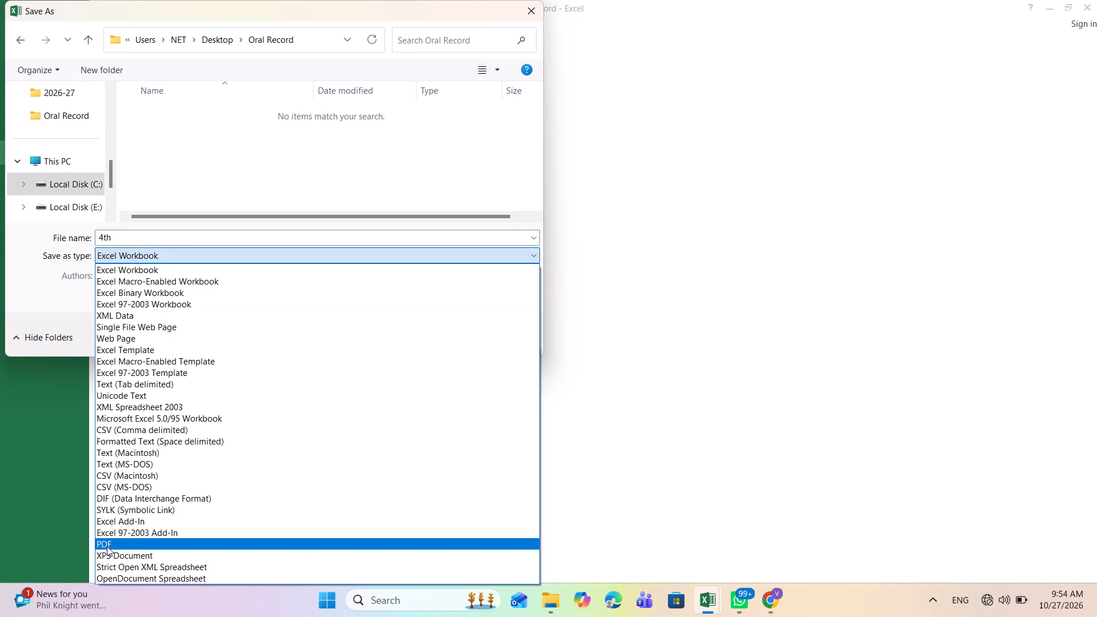
{"action": "left_click", "coordinate": [109, 546]}
{"action": "left_click", "coordinate": [430, 389]}
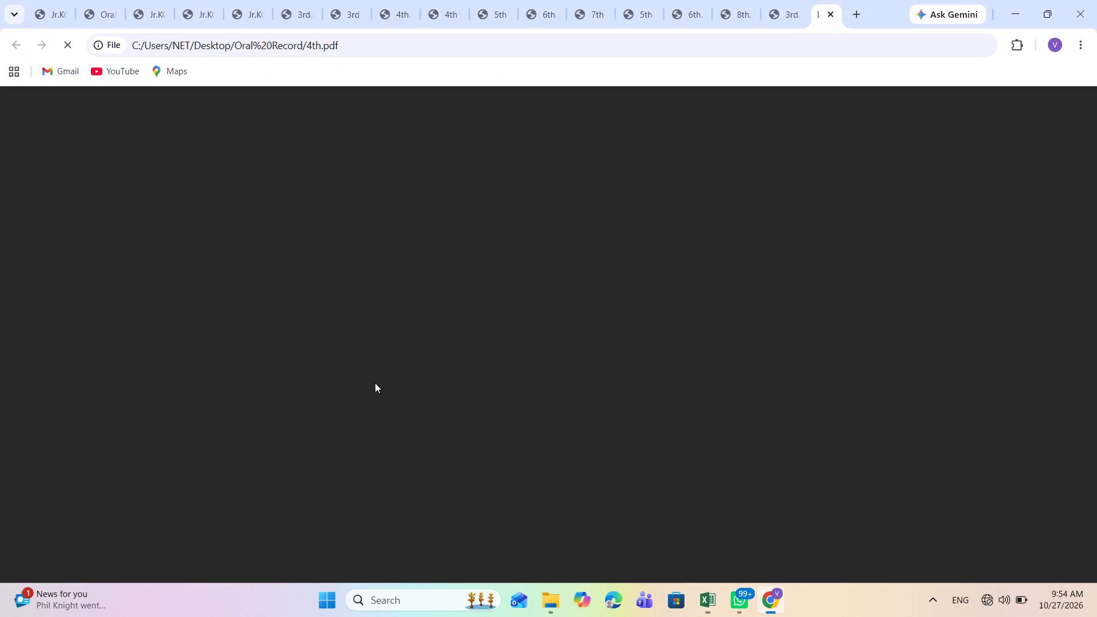
Look through the 4th PDF to check how the student list and signature row fall on the pages.
{"action": "scroll", "coordinate": [536, 400], "scroll_direction": "down", "scroll_amount": 5}
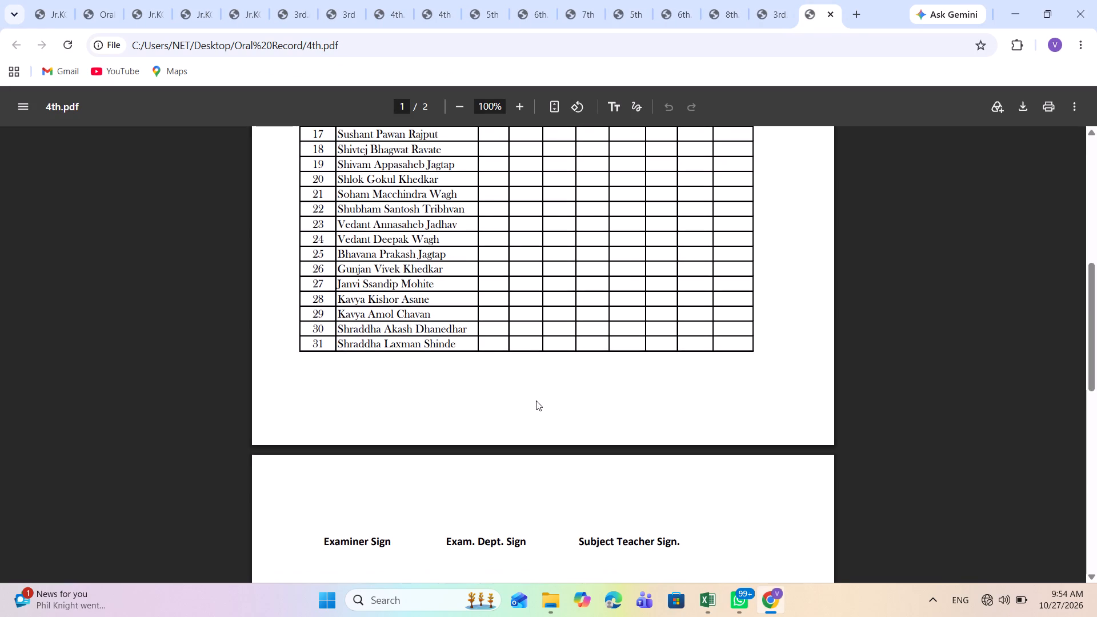
{"action": "scroll", "coordinate": [536, 400], "scroll_direction": "up", "scroll_amount": 3}
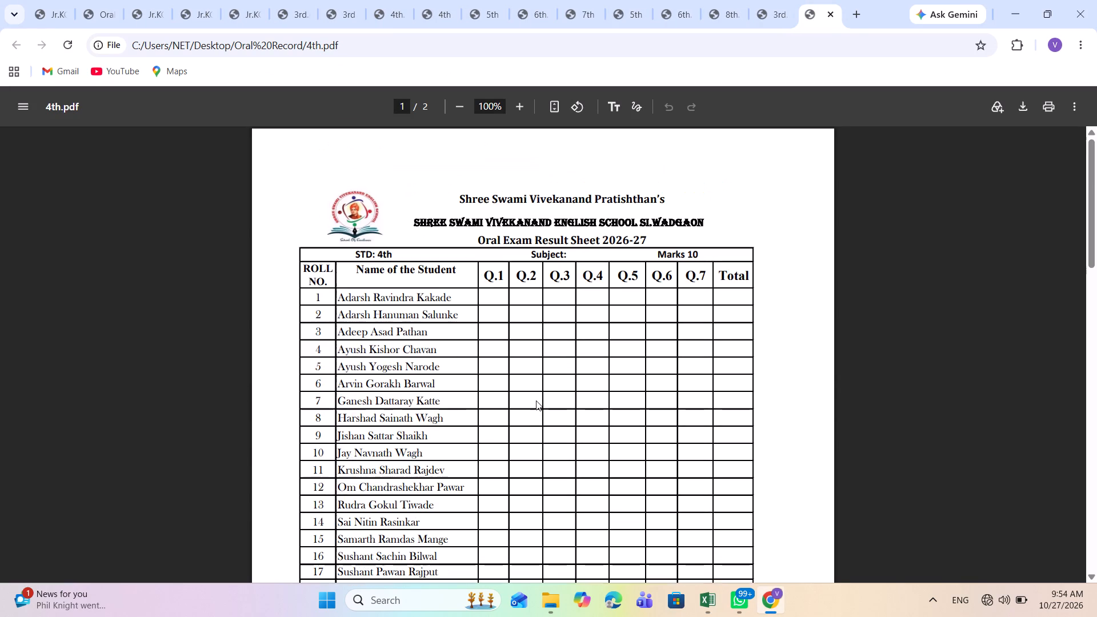
{"action": "scroll", "coordinate": [536, 400], "scroll_direction": "up", "scroll_amount": 1}
{"action": "scroll", "coordinate": [536, 400], "scroll_direction": "down", "scroll_amount": 6}
{"action": "scroll", "coordinate": [536, 400], "scroll_direction": "up", "scroll_amount": 2}
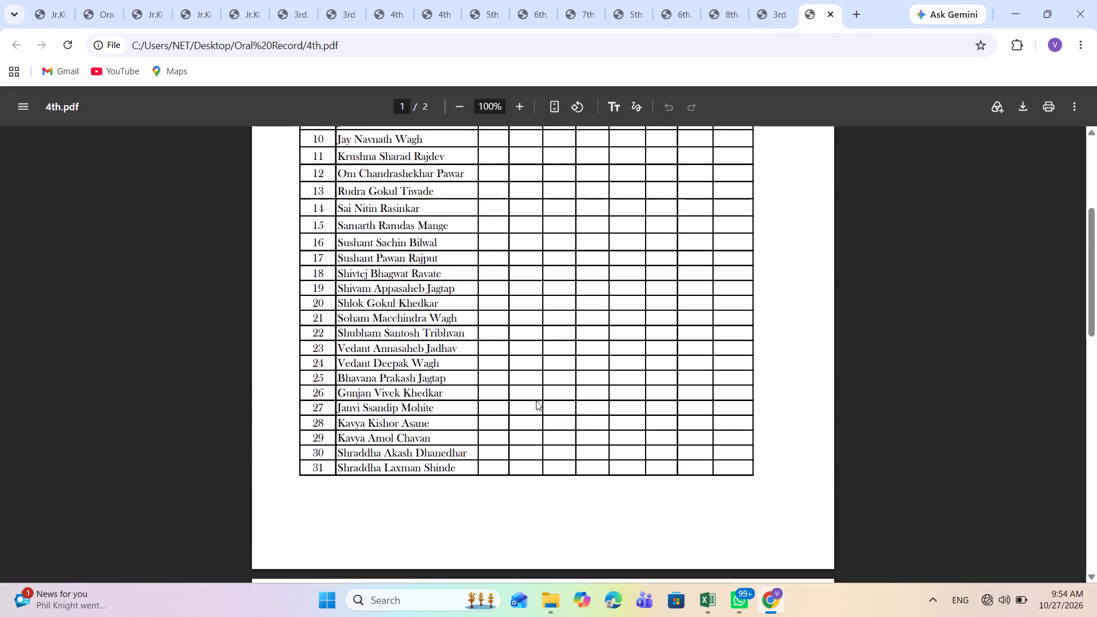
{"action": "scroll", "coordinate": [536, 400], "scroll_direction": "up", "scroll_amount": 1}
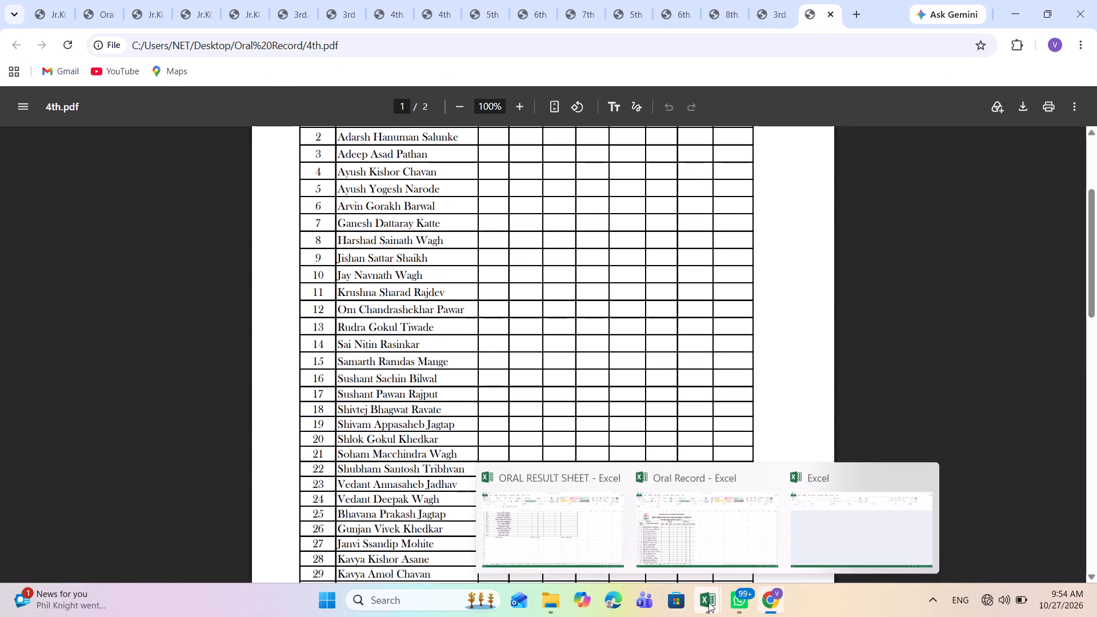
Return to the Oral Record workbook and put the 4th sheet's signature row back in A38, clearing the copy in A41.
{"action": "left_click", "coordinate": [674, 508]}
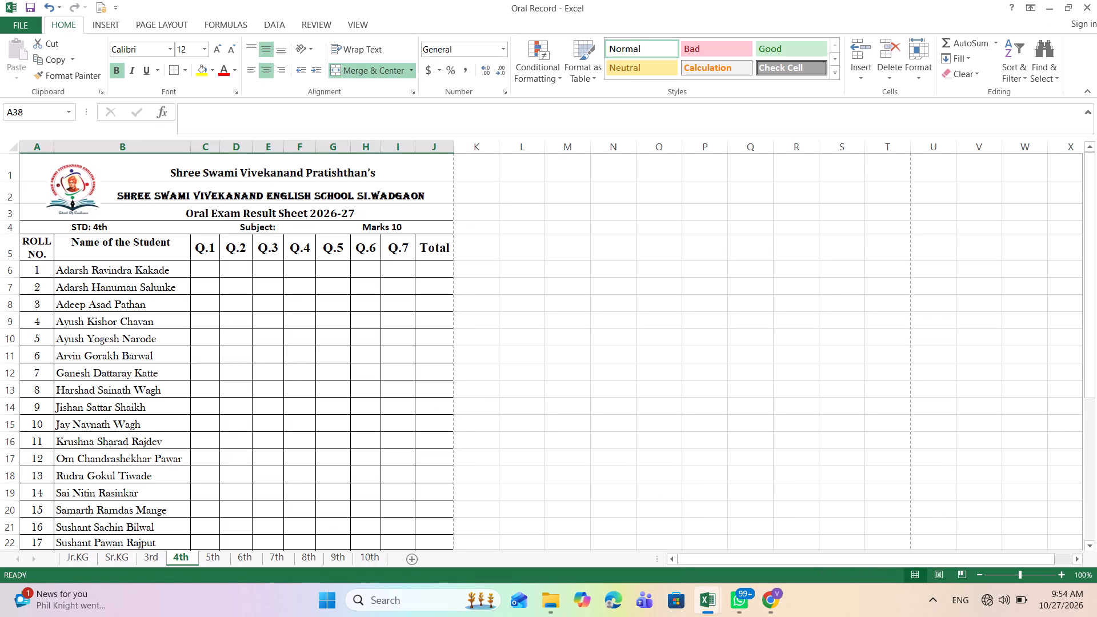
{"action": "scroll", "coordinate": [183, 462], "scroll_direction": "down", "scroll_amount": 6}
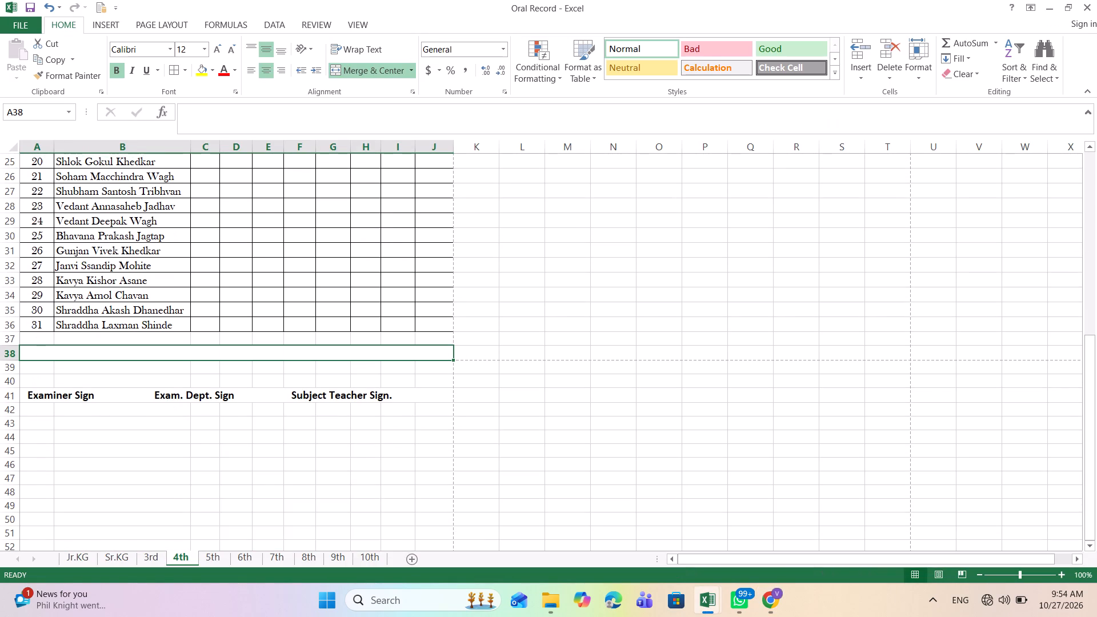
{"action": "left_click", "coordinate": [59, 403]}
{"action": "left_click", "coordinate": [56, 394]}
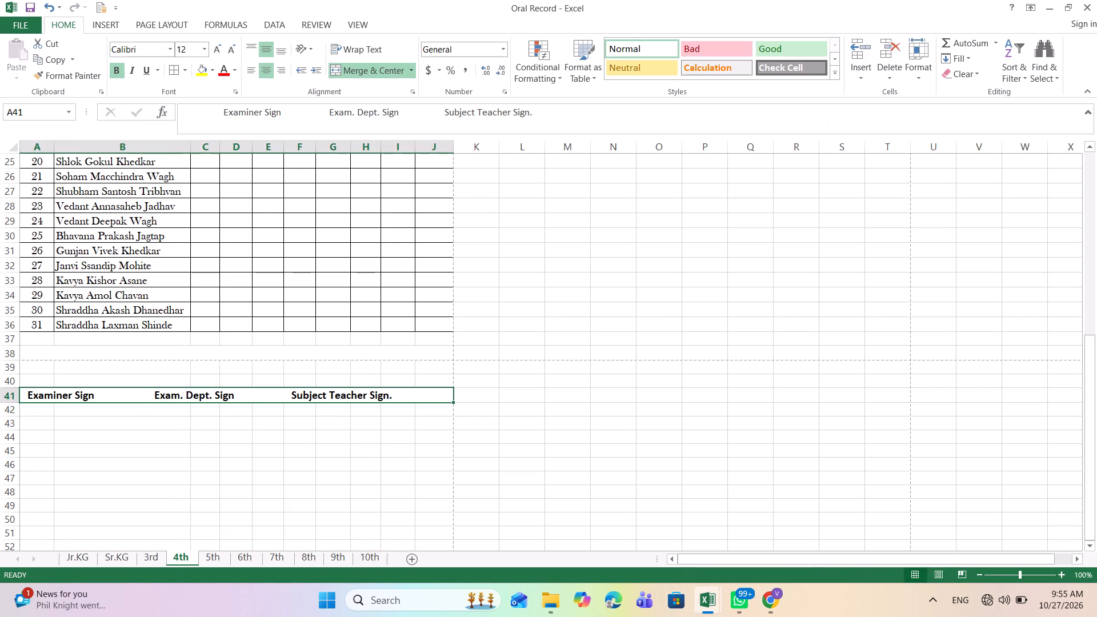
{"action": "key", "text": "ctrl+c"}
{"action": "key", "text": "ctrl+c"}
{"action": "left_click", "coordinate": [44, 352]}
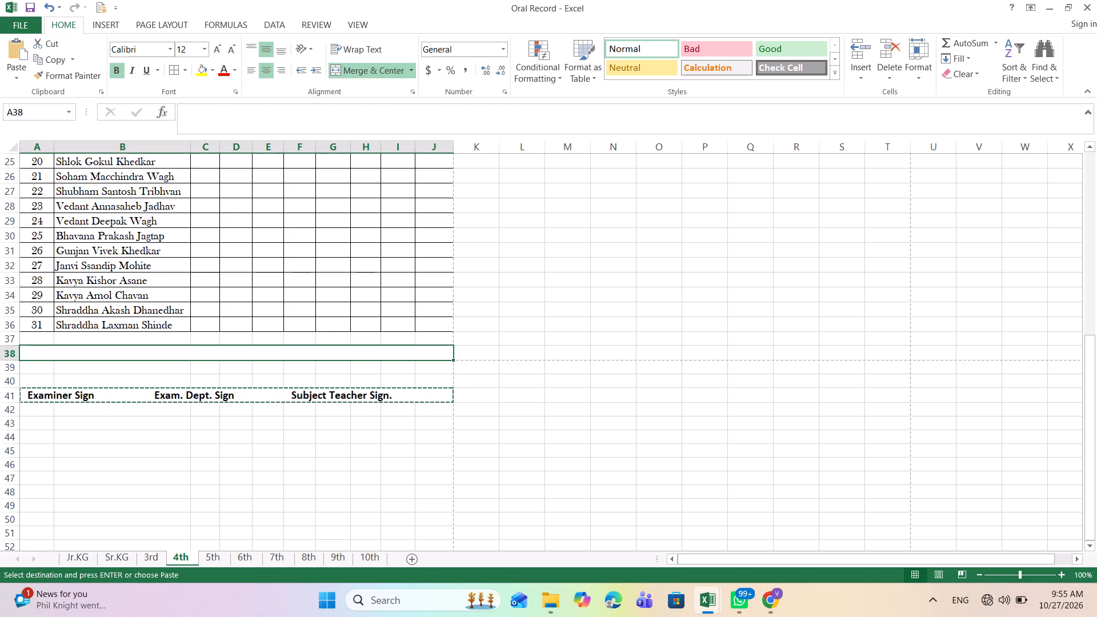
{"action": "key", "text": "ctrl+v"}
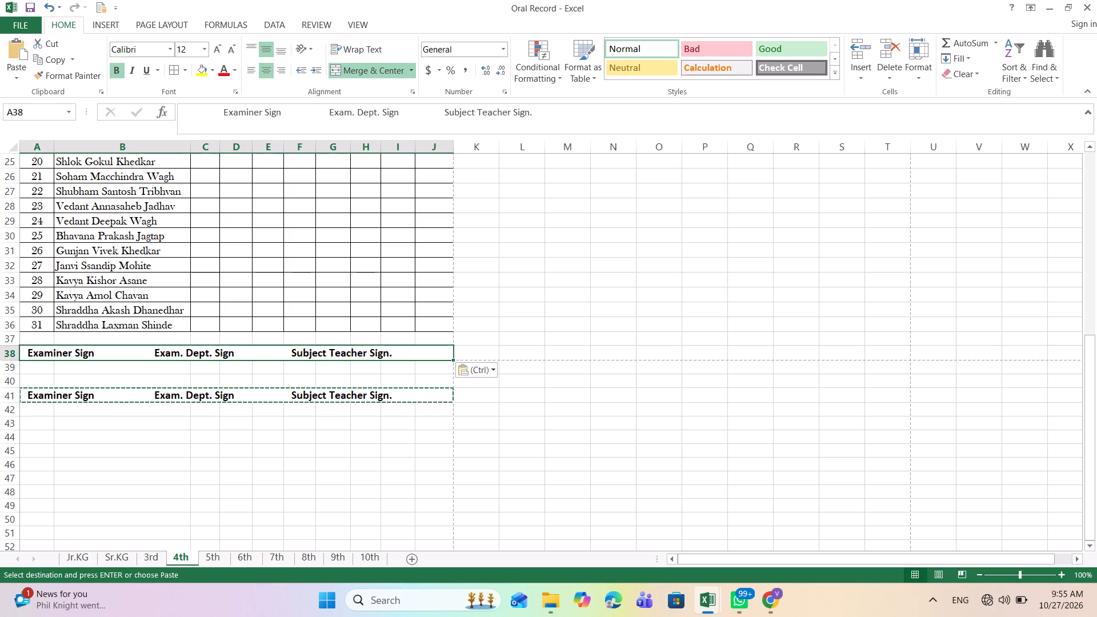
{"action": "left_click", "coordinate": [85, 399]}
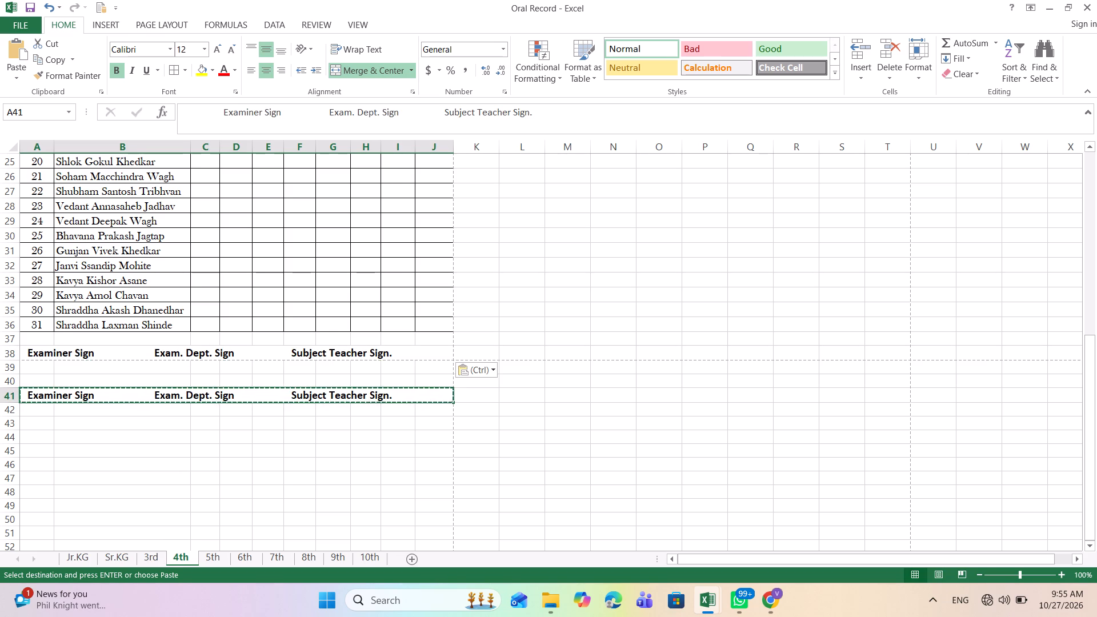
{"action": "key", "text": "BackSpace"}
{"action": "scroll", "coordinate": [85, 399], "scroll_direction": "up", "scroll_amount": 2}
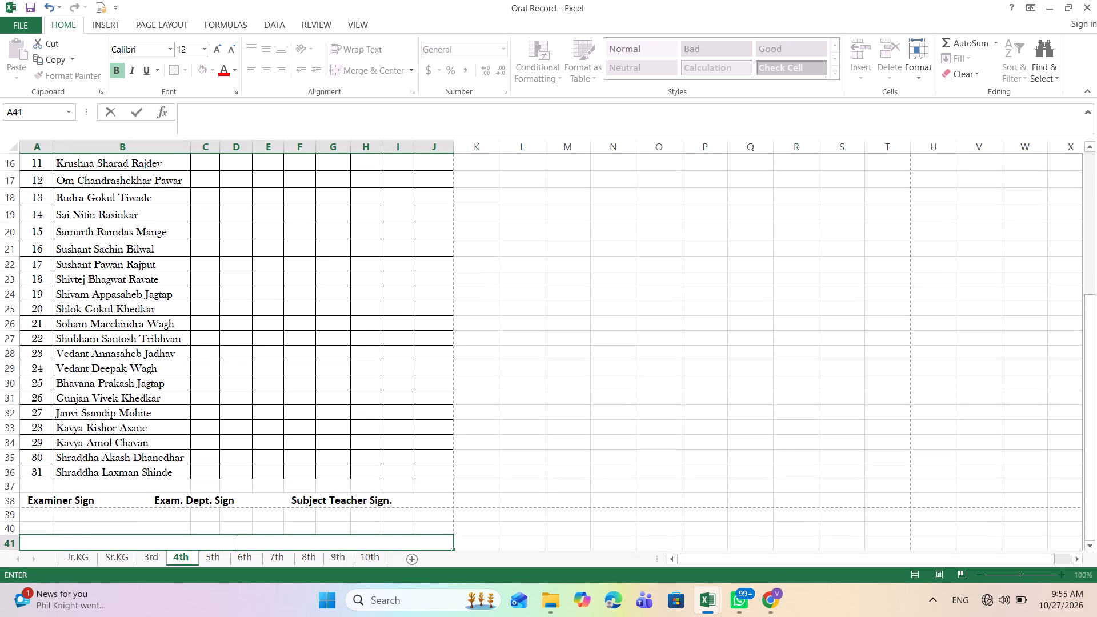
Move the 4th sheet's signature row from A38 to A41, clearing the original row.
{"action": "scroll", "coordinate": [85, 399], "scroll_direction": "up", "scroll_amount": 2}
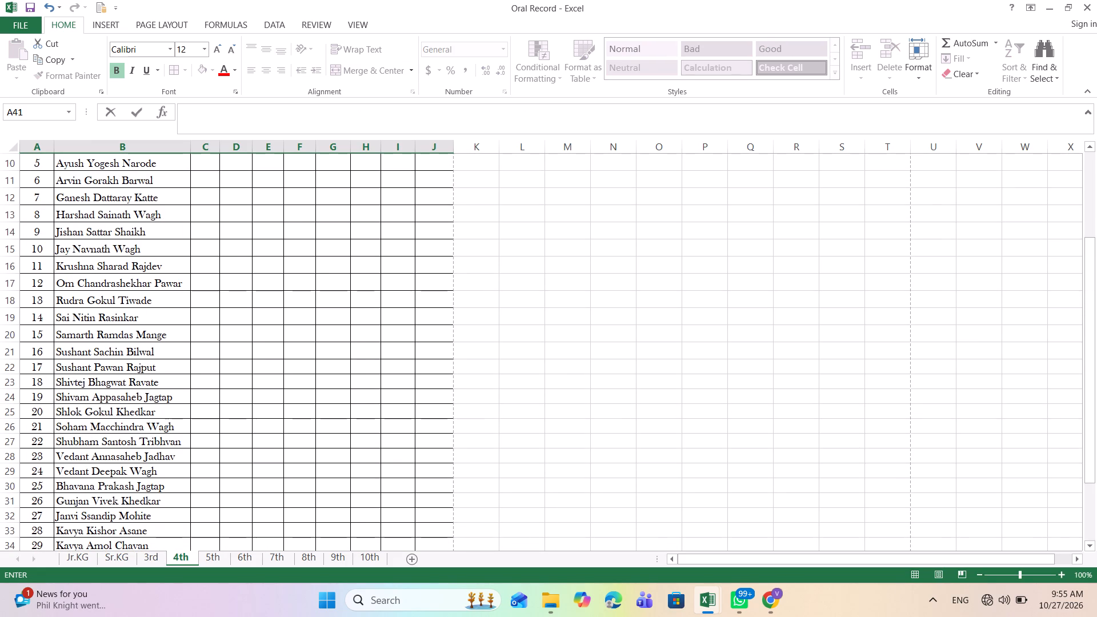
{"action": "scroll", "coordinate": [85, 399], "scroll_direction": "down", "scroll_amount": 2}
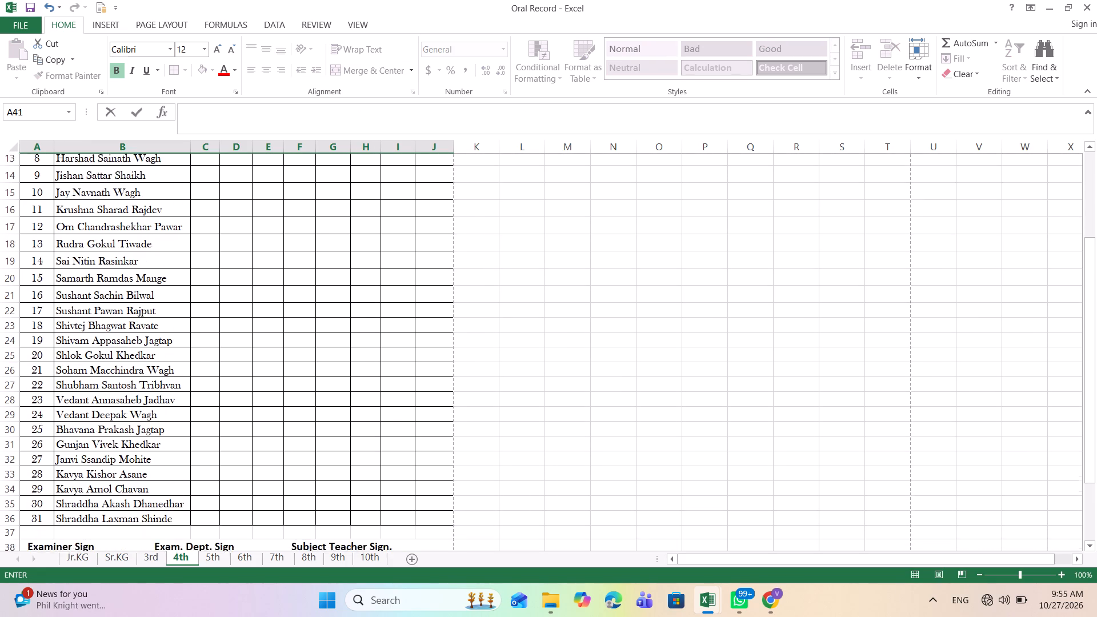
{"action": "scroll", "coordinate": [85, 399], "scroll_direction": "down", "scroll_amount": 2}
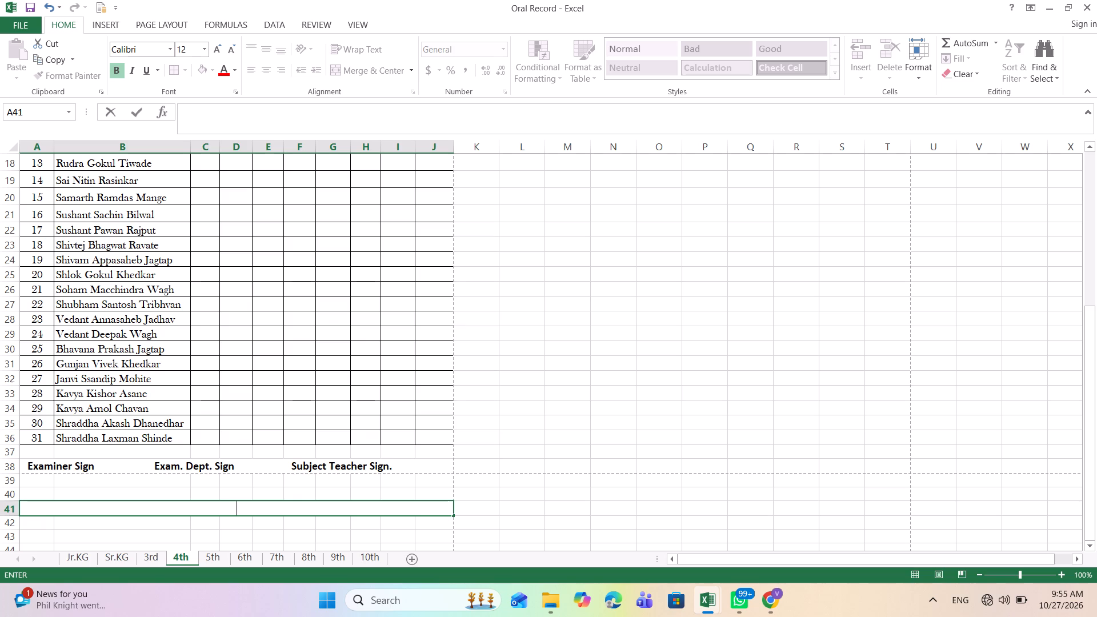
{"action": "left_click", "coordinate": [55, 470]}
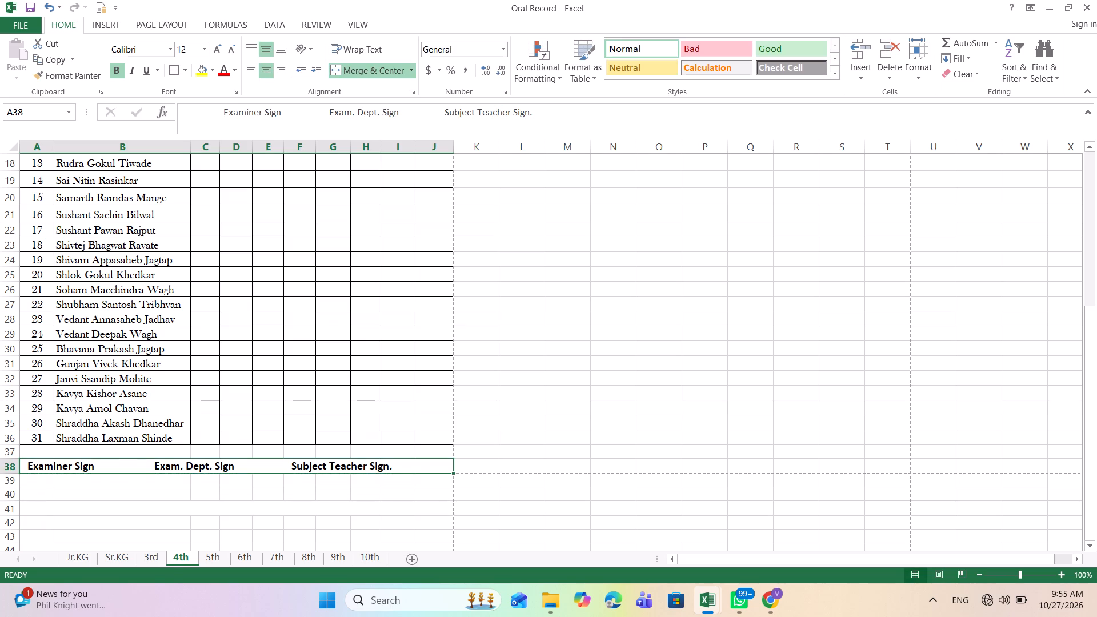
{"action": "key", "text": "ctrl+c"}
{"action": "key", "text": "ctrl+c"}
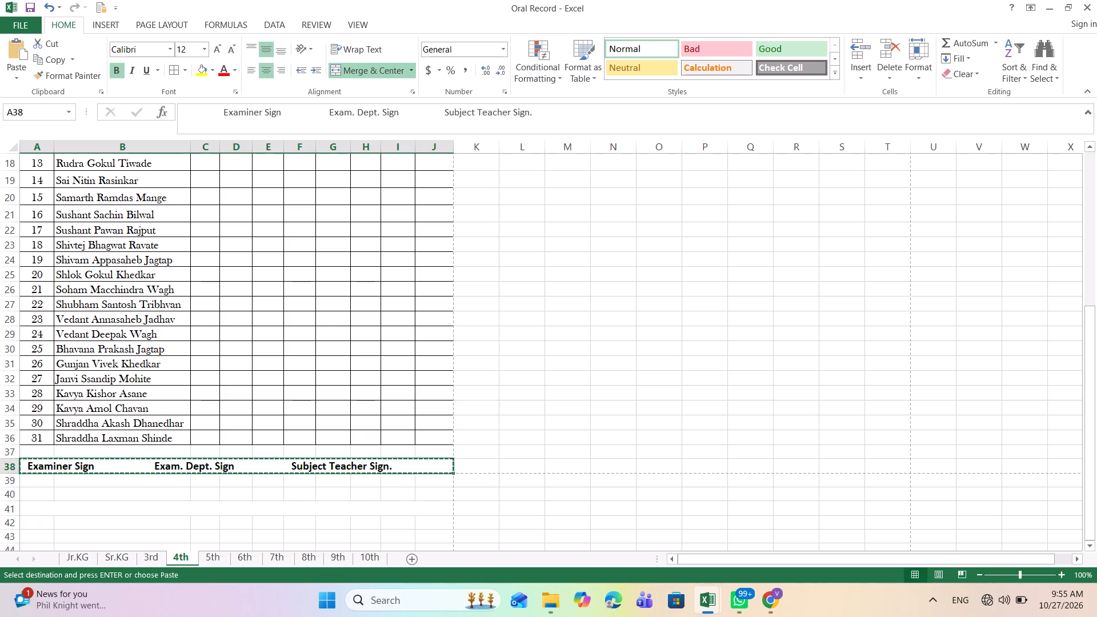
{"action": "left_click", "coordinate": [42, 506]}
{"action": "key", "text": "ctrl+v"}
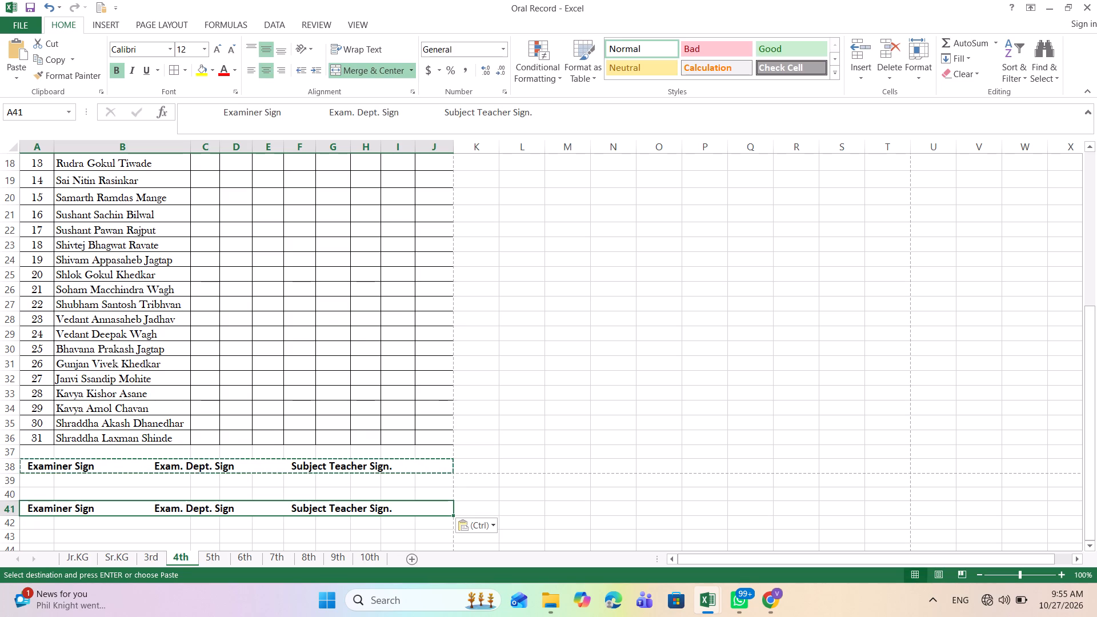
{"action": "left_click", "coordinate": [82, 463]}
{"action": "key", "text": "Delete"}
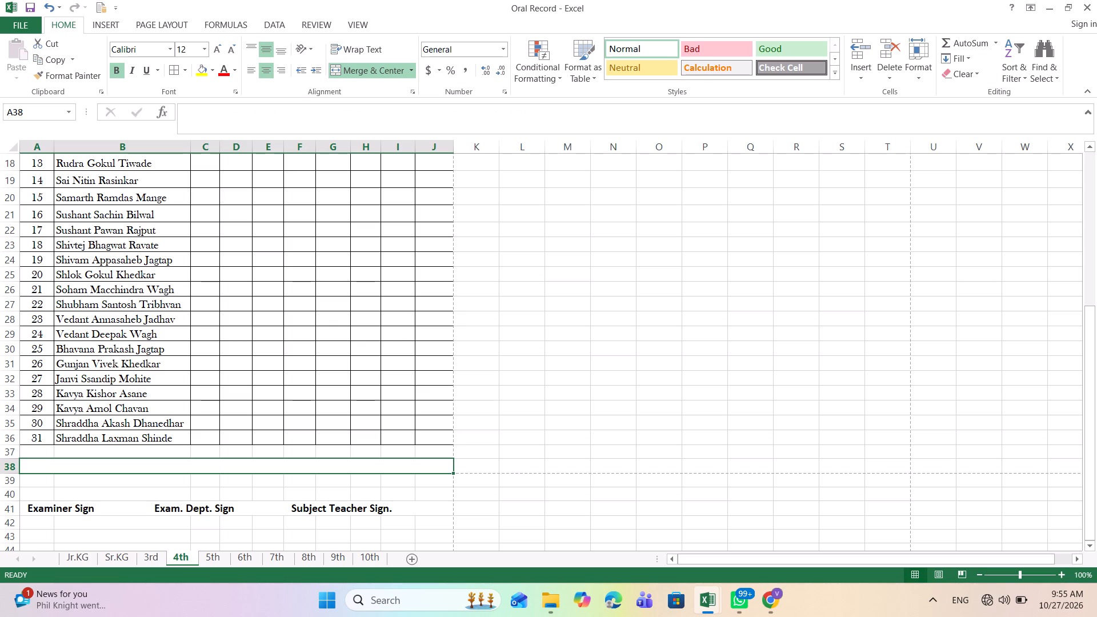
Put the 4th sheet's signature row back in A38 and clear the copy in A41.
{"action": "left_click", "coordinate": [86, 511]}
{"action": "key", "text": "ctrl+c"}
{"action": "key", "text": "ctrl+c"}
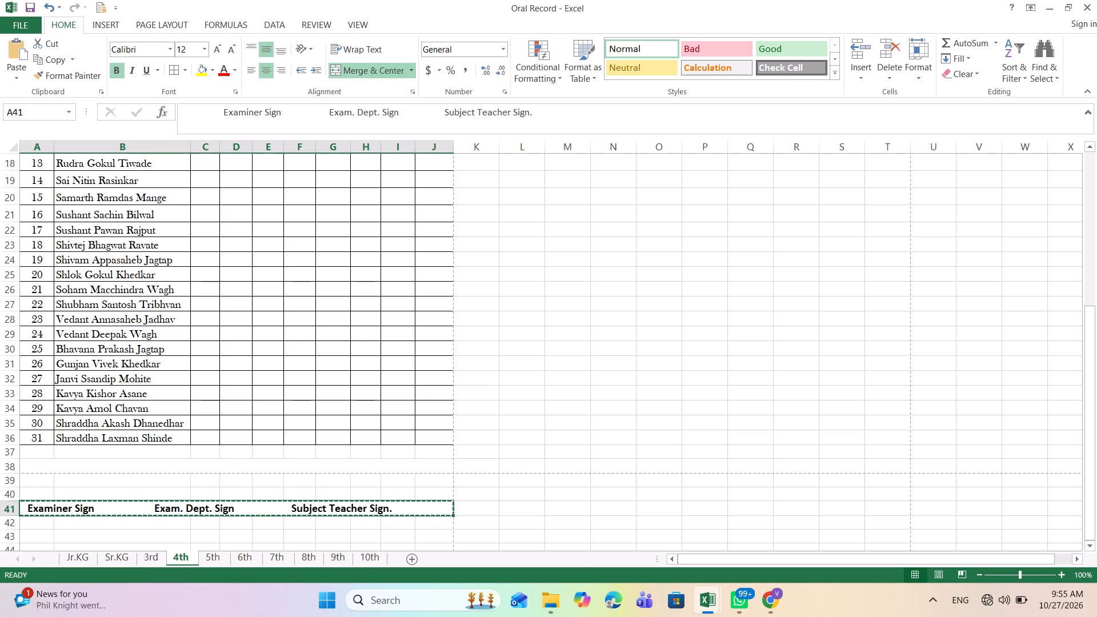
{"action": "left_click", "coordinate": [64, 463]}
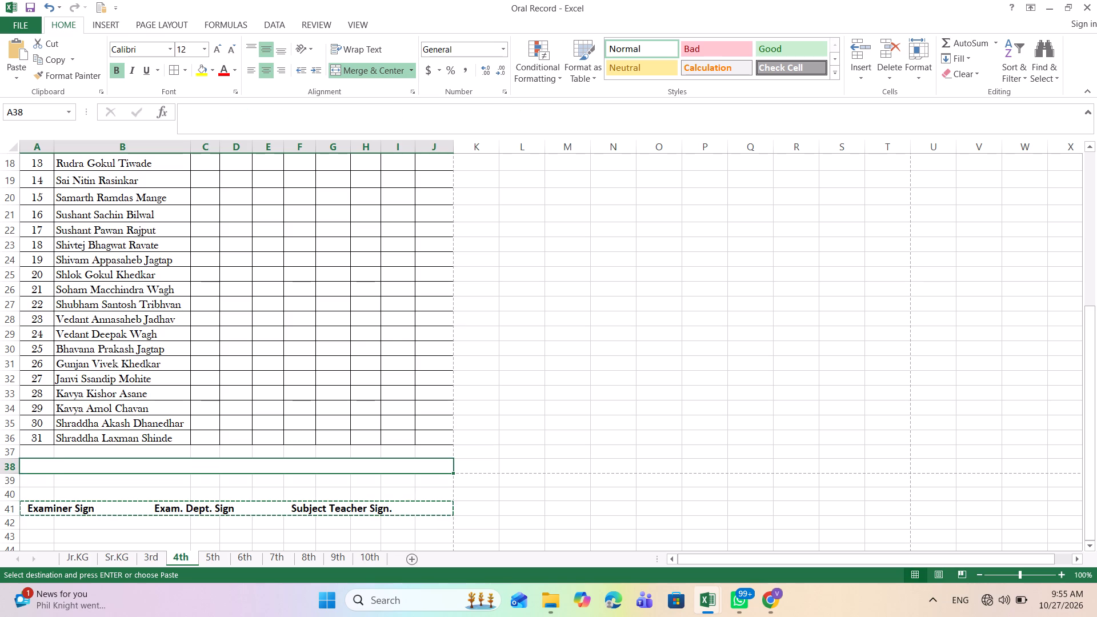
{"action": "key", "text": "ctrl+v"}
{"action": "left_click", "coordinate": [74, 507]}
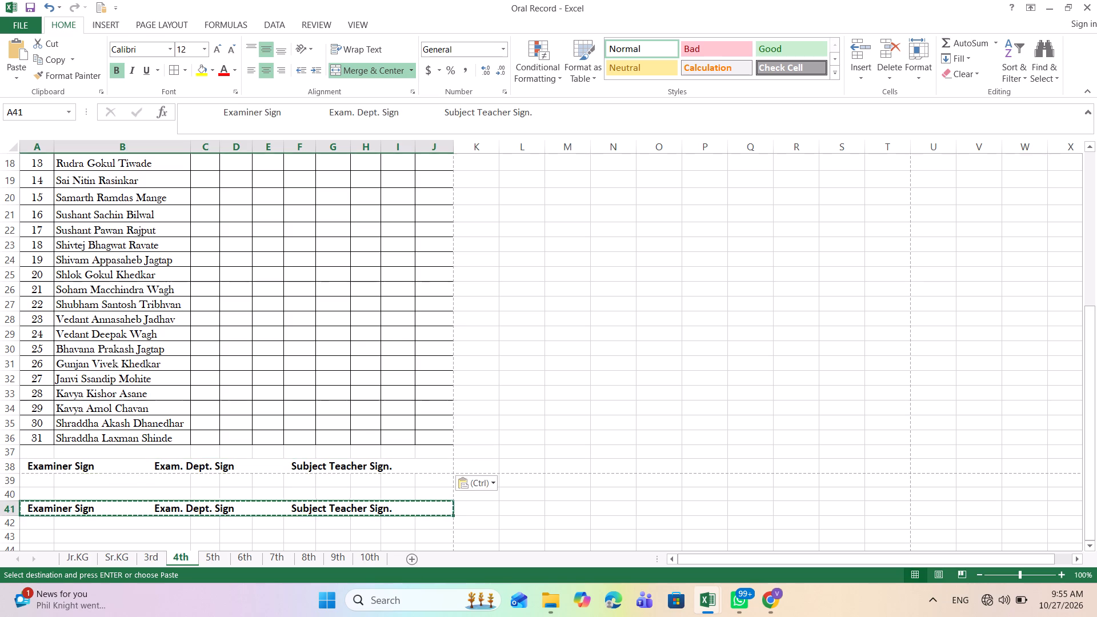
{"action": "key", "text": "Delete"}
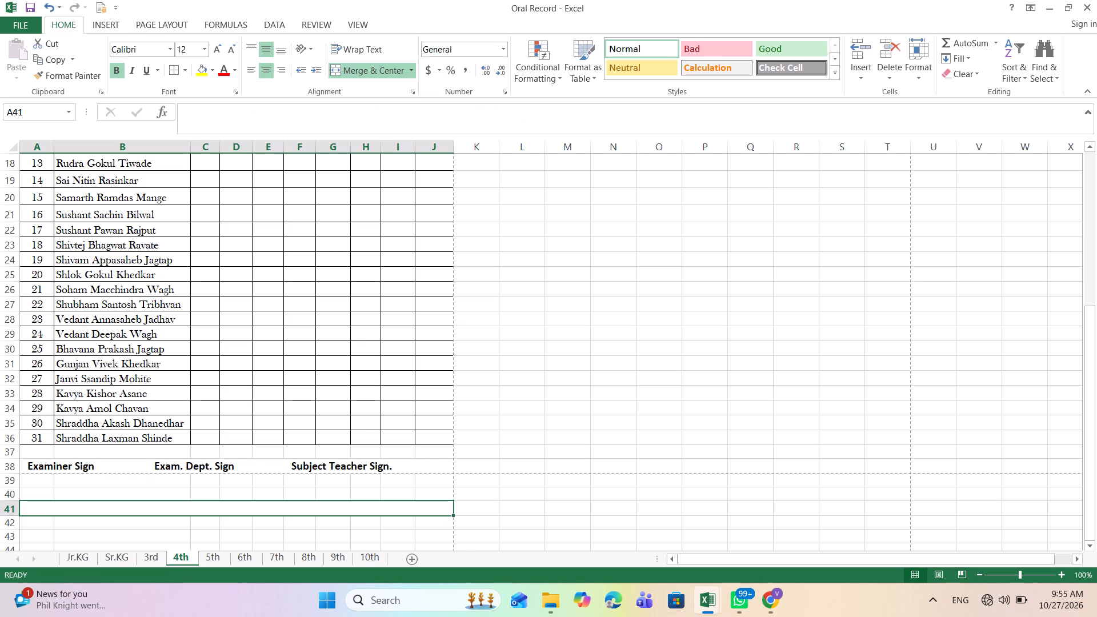
Save the 4th sheet as a PDF named 4th std in the Oral Record folder on the Desktop.
{"action": "left_click", "coordinate": [25, 29]}
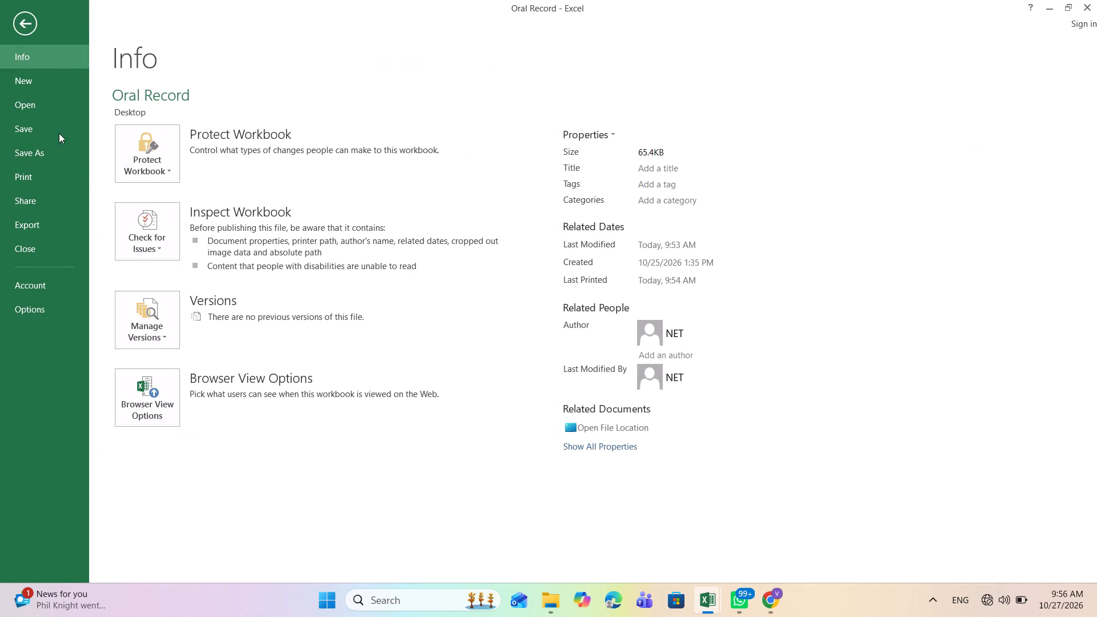
{"action": "left_click", "coordinate": [40, 149]}
{"action": "left_click", "coordinate": [382, 144]}
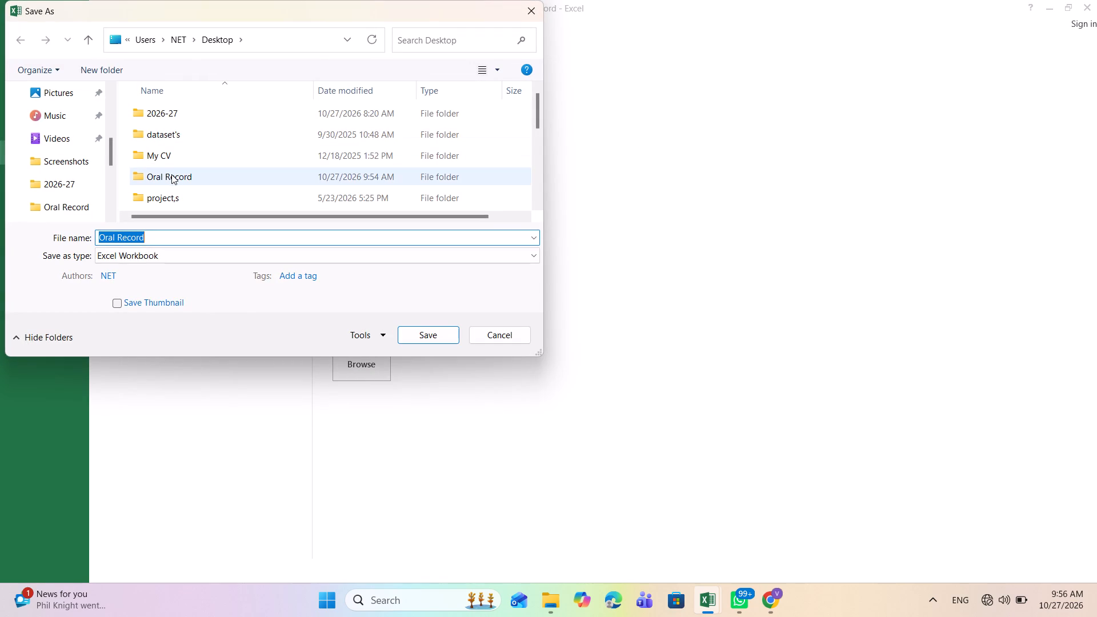
{"action": "double_click", "coordinate": [171, 174]}
{"action": "left_click", "coordinate": [153, 239]}
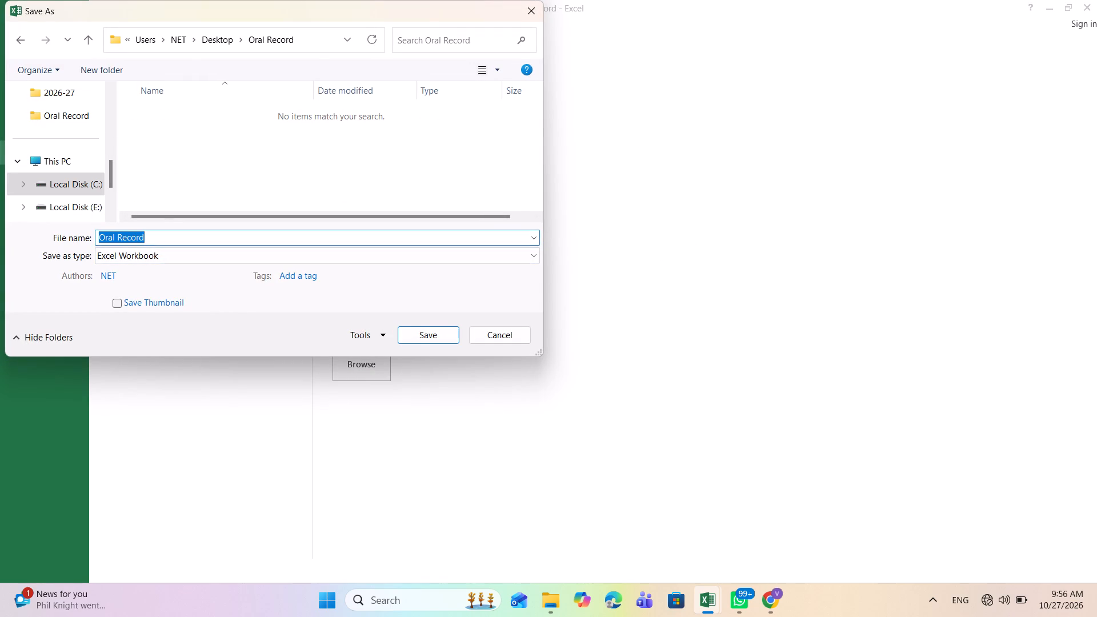
{"action": "key", "text": "BackSpace"}
{"action": "type", "text": "4t"}
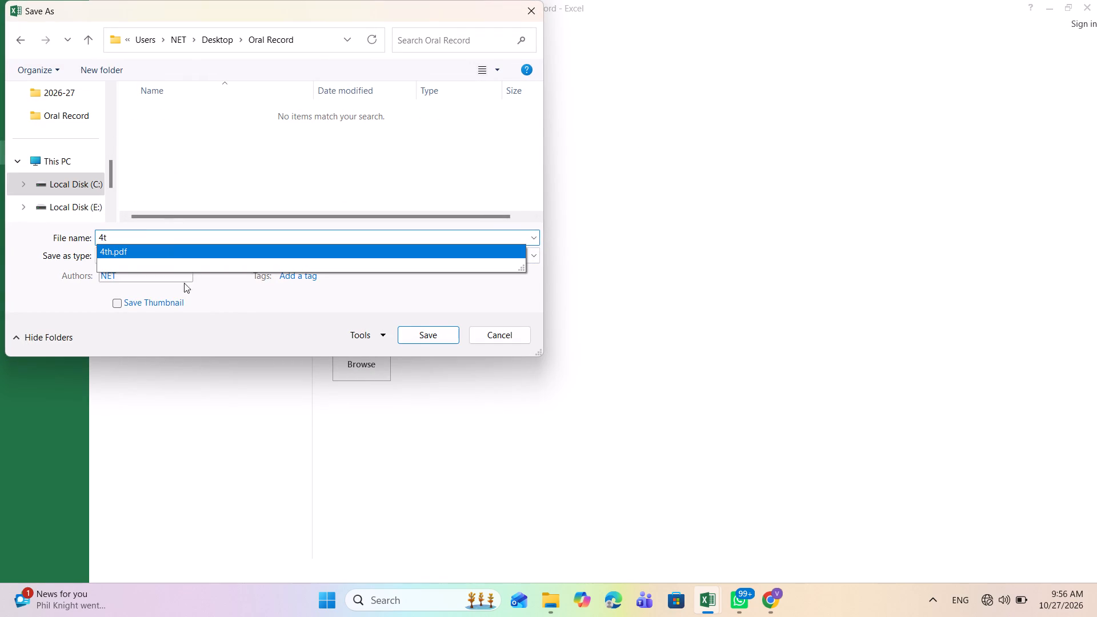
{"action": "left_click", "coordinate": [196, 294]}
{"action": "key", "text": "h"}
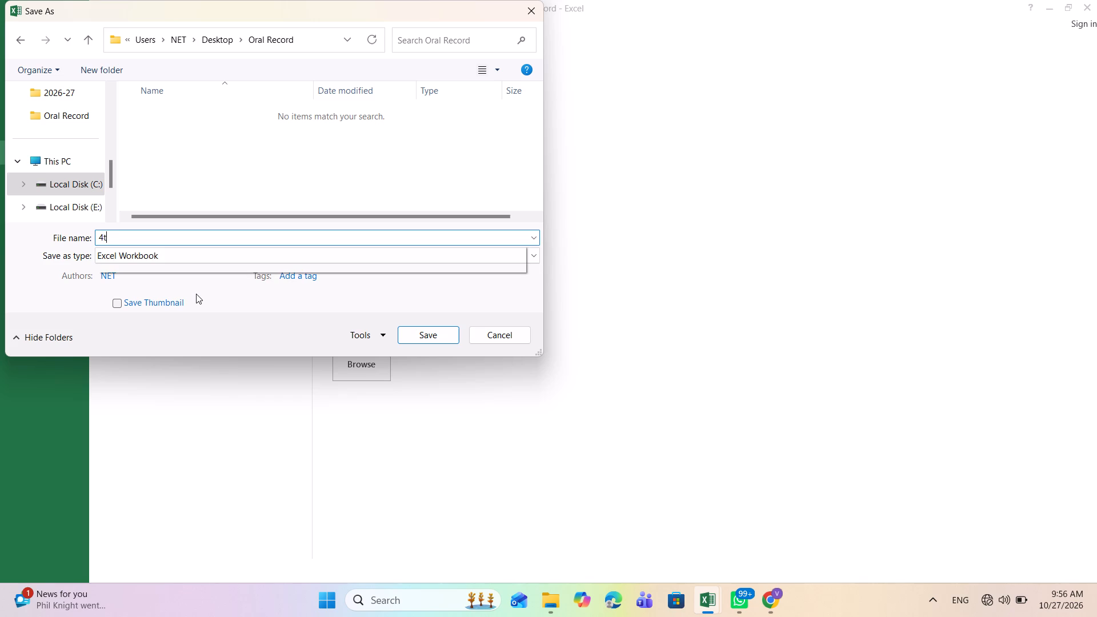
{"action": "left_click", "coordinate": [217, 290]}
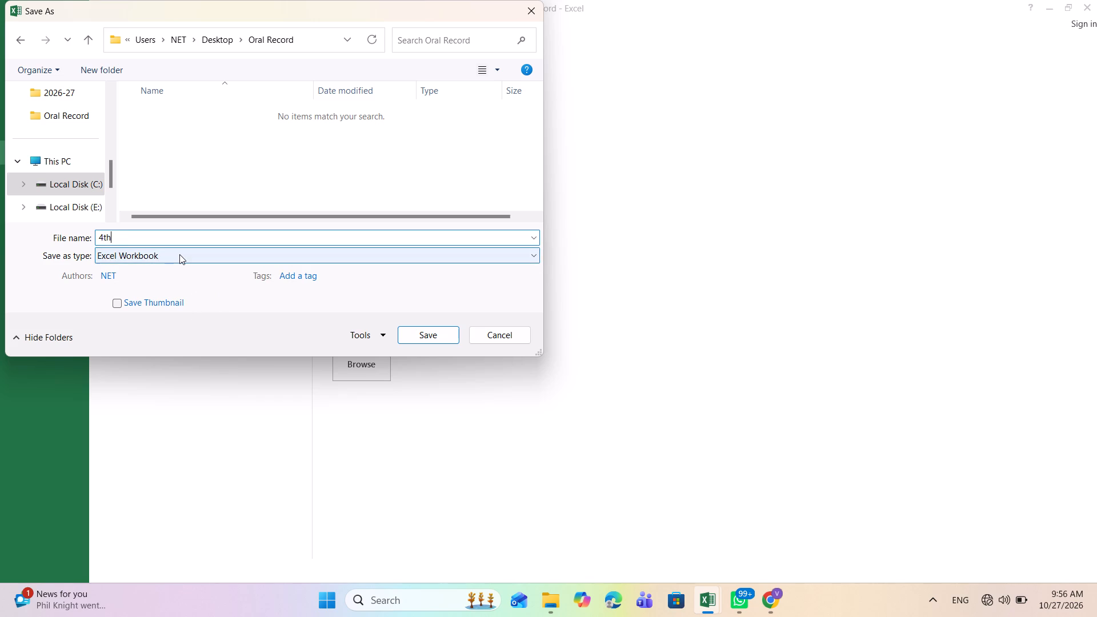
{"action": "left_click", "coordinate": [179, 254]}
{"action": "left_click", "coordinate": [122, 543]}
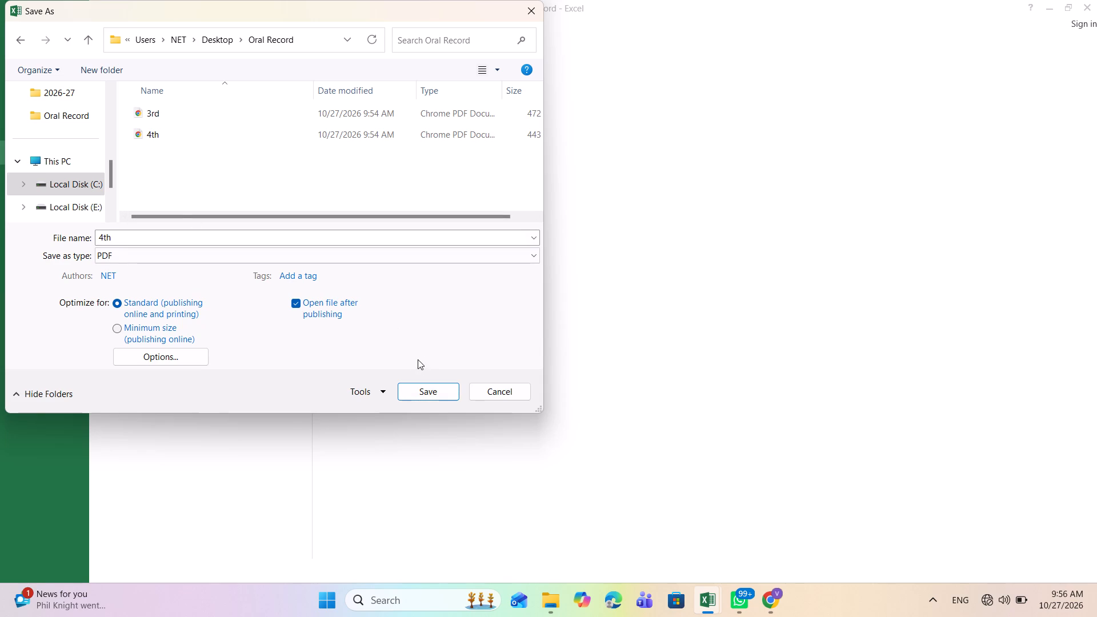
{"action": "left_click", "coordinate": [134, 234]}
{"action": "left_click", "coordinate": [134, 234]}
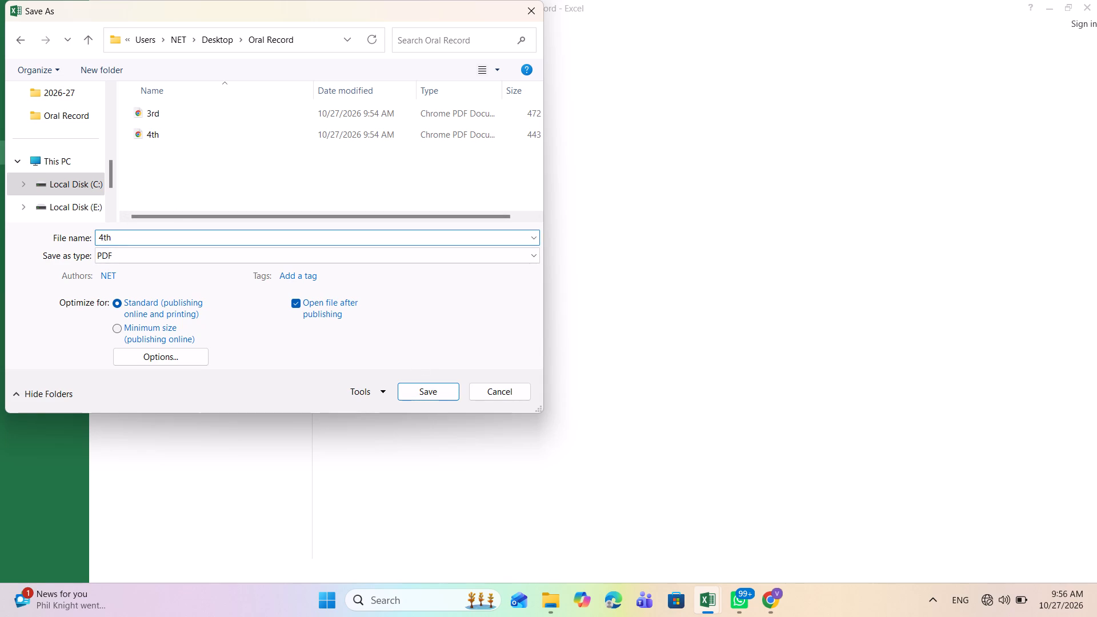
{"action": "key", "text": "space"}
{"action": "key", "text": "s"}
{"action": "type", "text": "td"}
{"action": "left_click", "coordinate": [430, 393]}
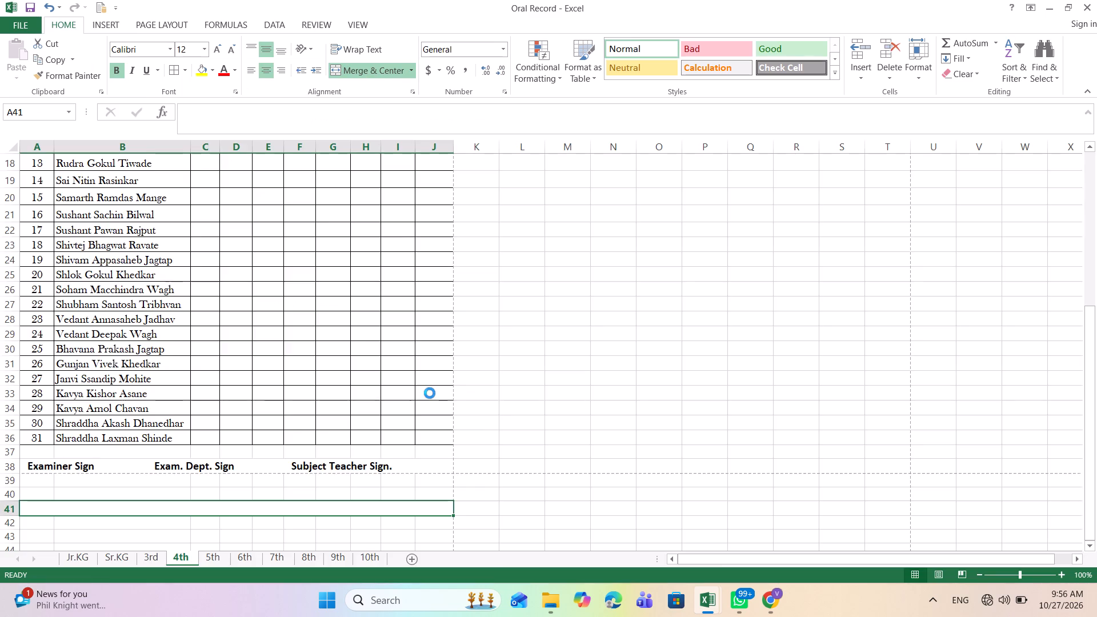
Look through the 4th std PDF to check where the student list and signature row fall on the pages.
{"action": "scroll", "coordinate": [489, 409], "scroll_direction": "down", "scroll_amount": 4}
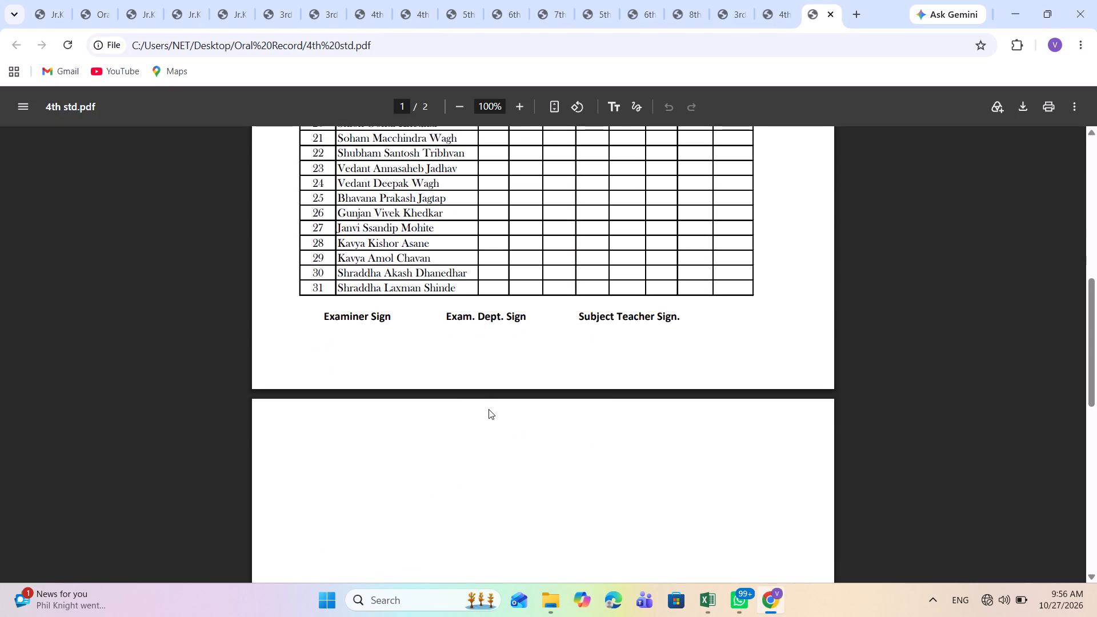
{"action": "scroll", "coordinate": [489, 409], "scroll_direction": "up", "scroll_amount": 4}
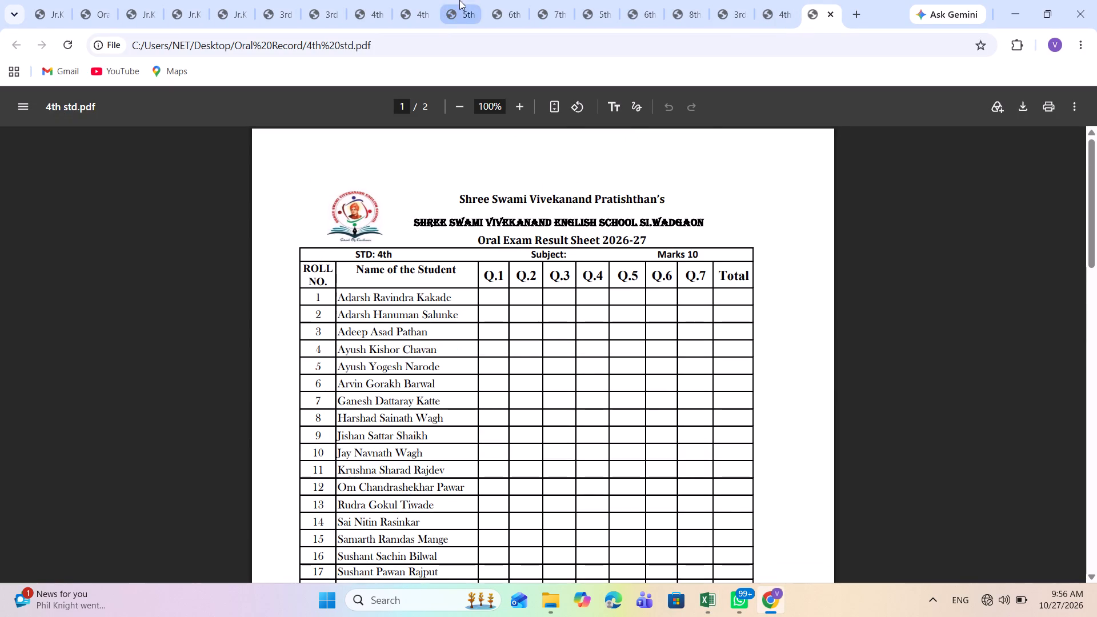
{"action": "scroll", "coordinate": [544, 361], "scroll_direction": "down", "scroll_amount": 9}
{"action": "scroll", "coordinate": [544, 361], "scroll_direction": "up", "scroll_amount": 8}
{"action": "scroll", "coordinate": [544, 361], "scroll_direction": "down", "scroll_amount": 5}
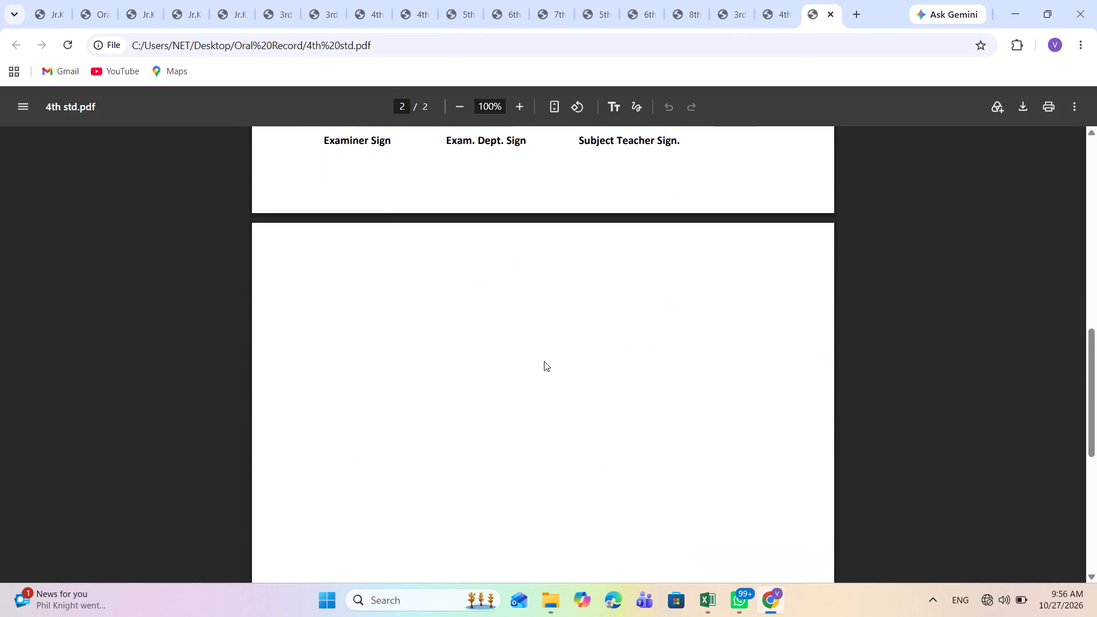
{"action": "scroll", "coordinate": [544, 363], "scroll_direction": "up", "scroll_amount": 8}
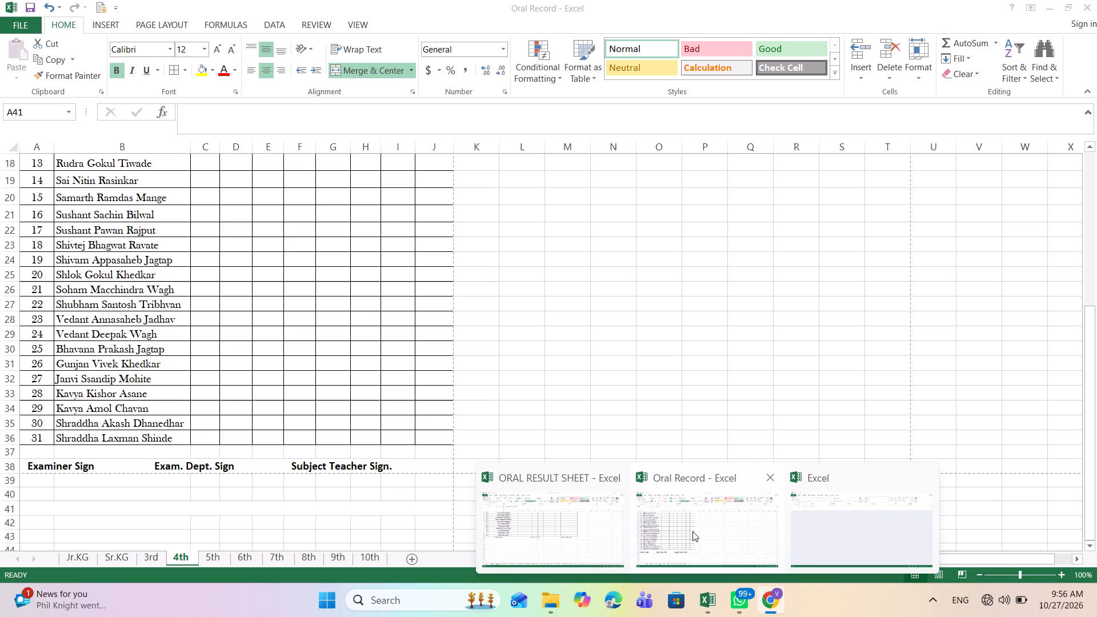
Open the 4th PDF from the Oral Record folder in File Explorer and compare its signature row placement with the earlier opened 4th PDF.
{"action": "left_click", "coordinate": [547, 603]}
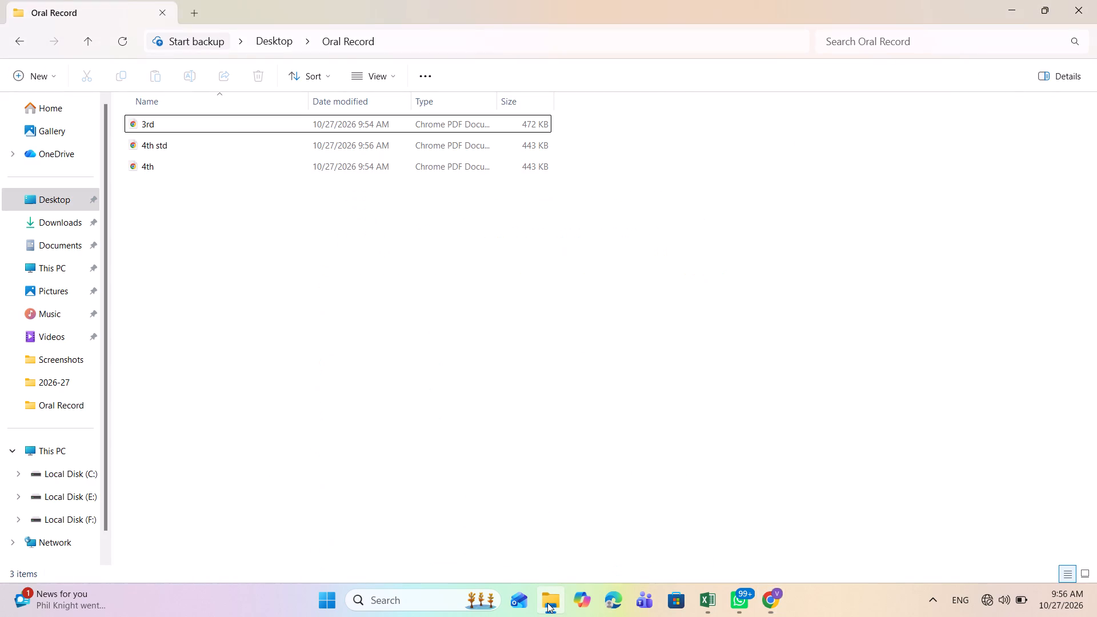
{"action": "double_click", "coordinate": [158, 163]}
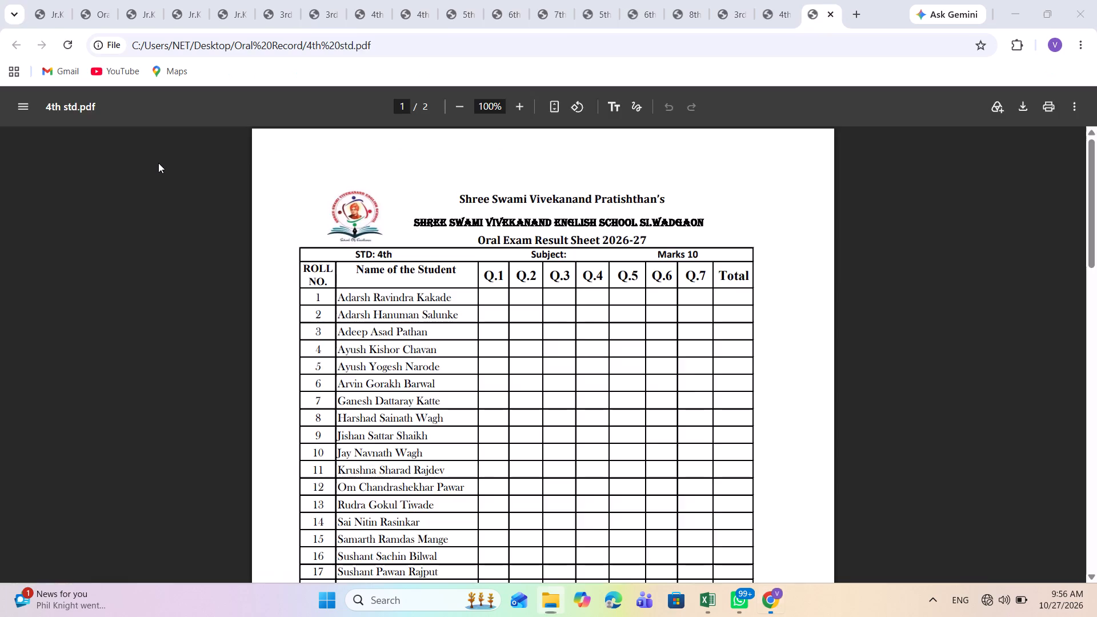
{"action": "scroll", "coordinate": [370, 279], "scroll_direction": "down", "scroll_amount": 5}
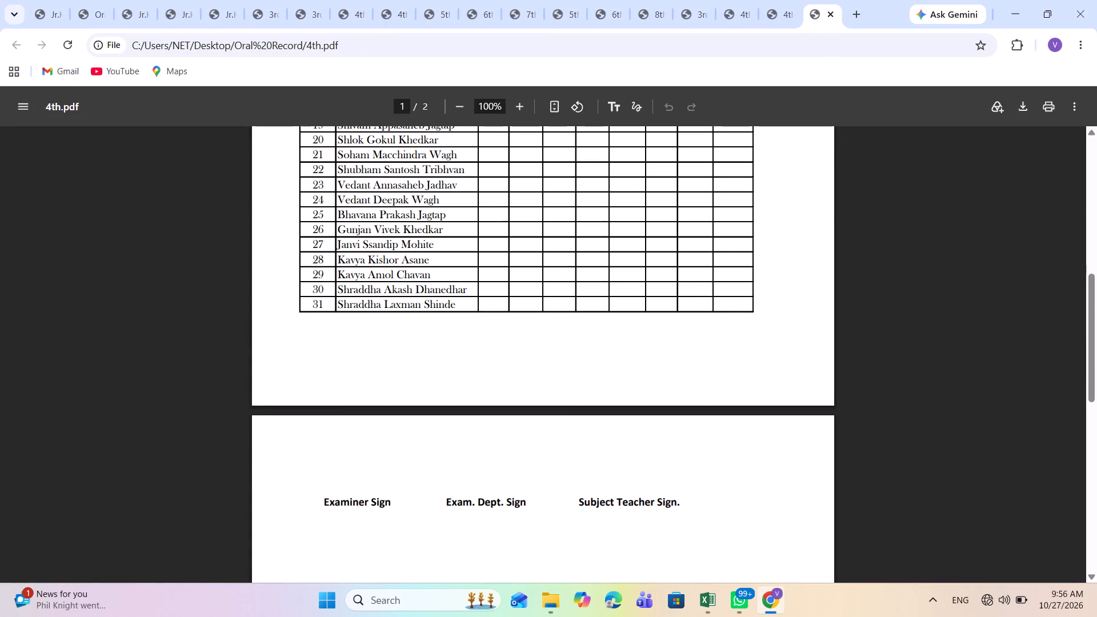
{"action": "scroll", "coordinate": [370, 279], "scroll_direction": "down", "scroll_amount": 1}
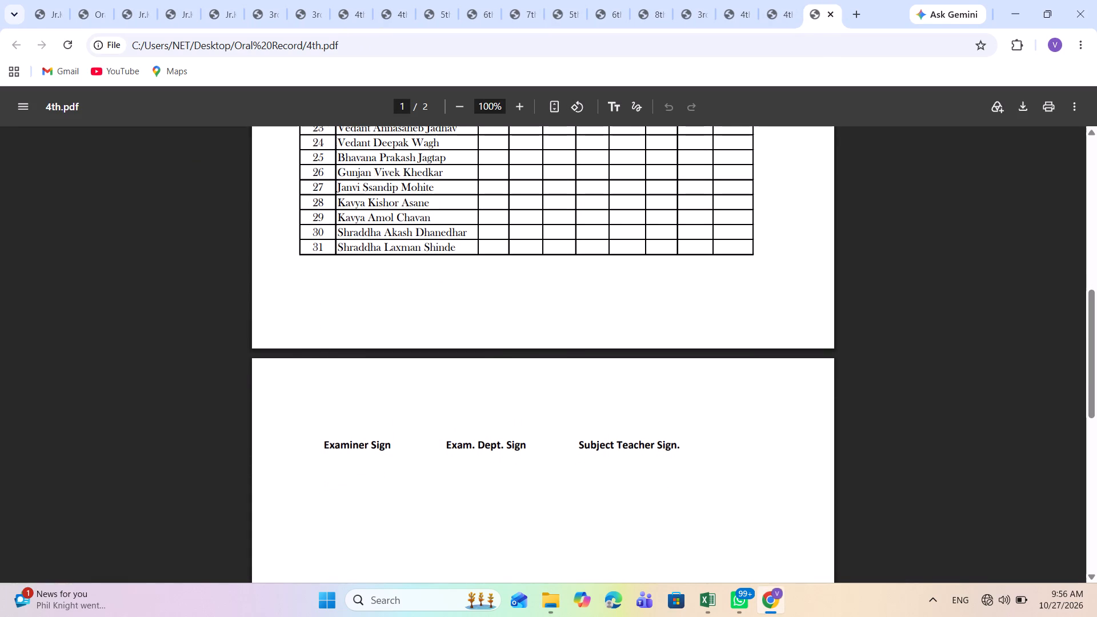
{"action": "scroll", "coordinate": [370, 279], "scroll_direction": "up", "scroll_amount": 4}
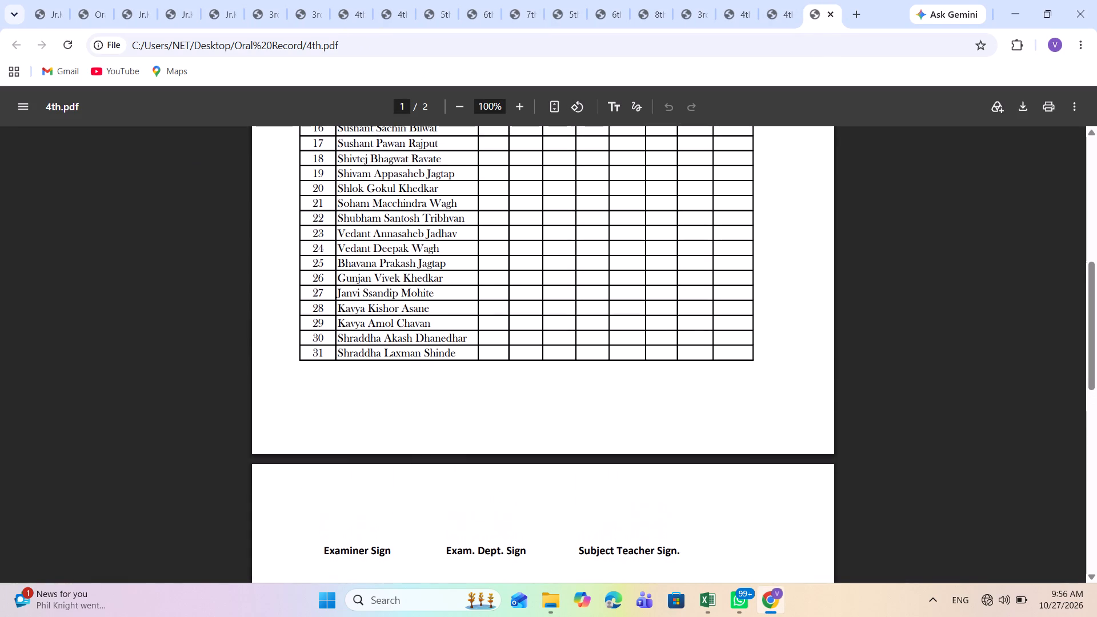
{"action": "scroll", "coordinate": [370, 279], "scroll_direction": "up", "scroll_amount": 2}
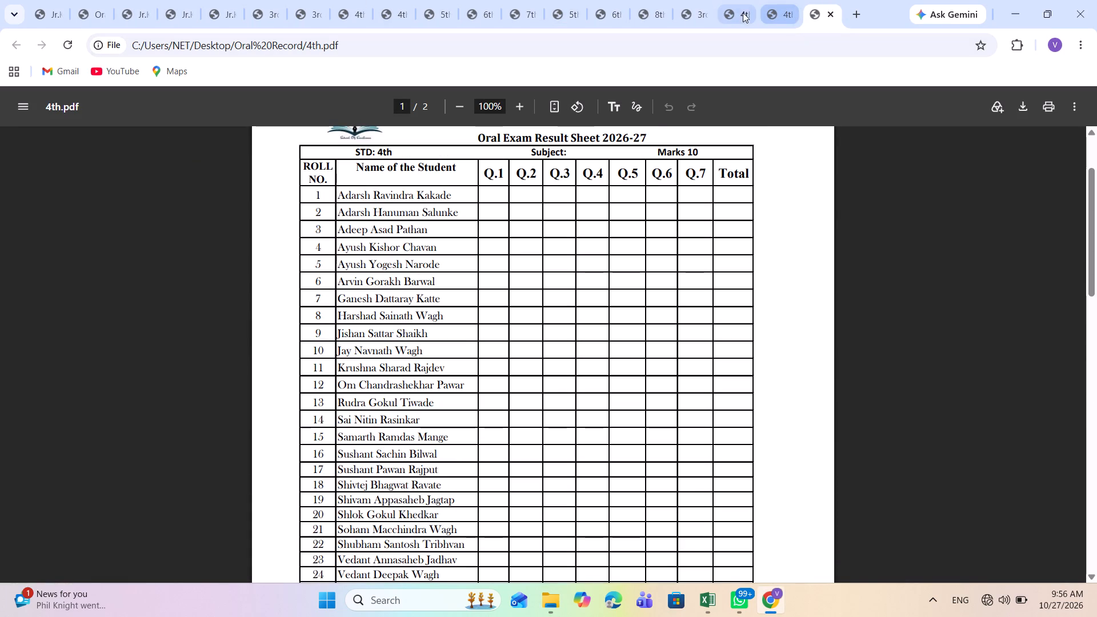
{"action": "left_click", "coordinate": [748, 10]}
{"action": "scroll", "coordinate": [529, 379], "scroll_direction": "down", "scroll_amount": 1}
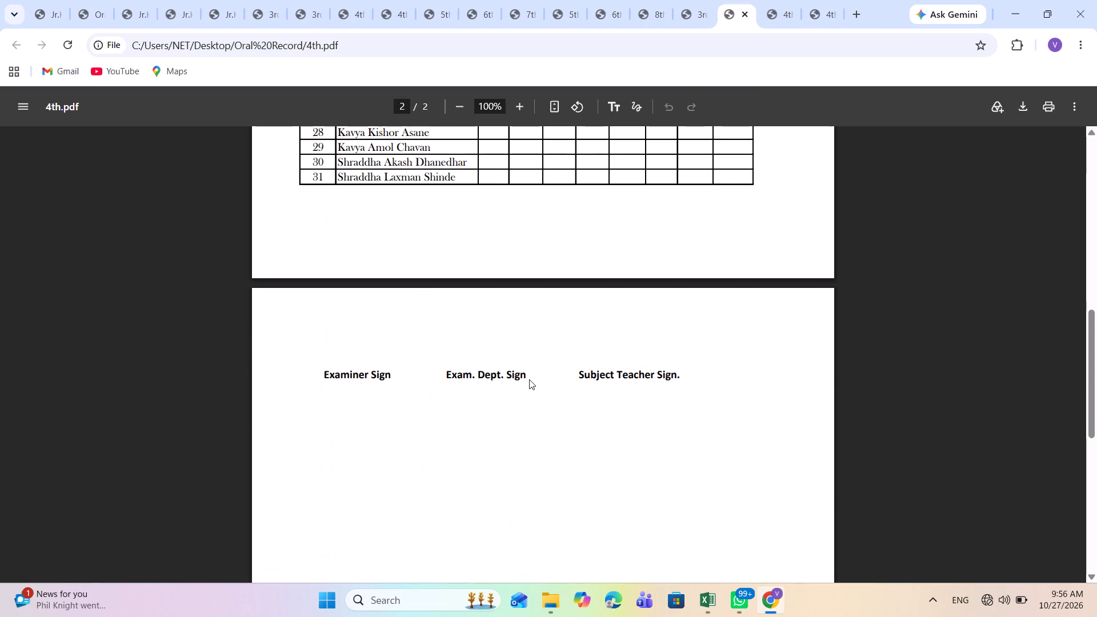
{"action": "scroll", "coordinate": [529, 379], "scroll_direction": "down", "scroll_amount": 1}
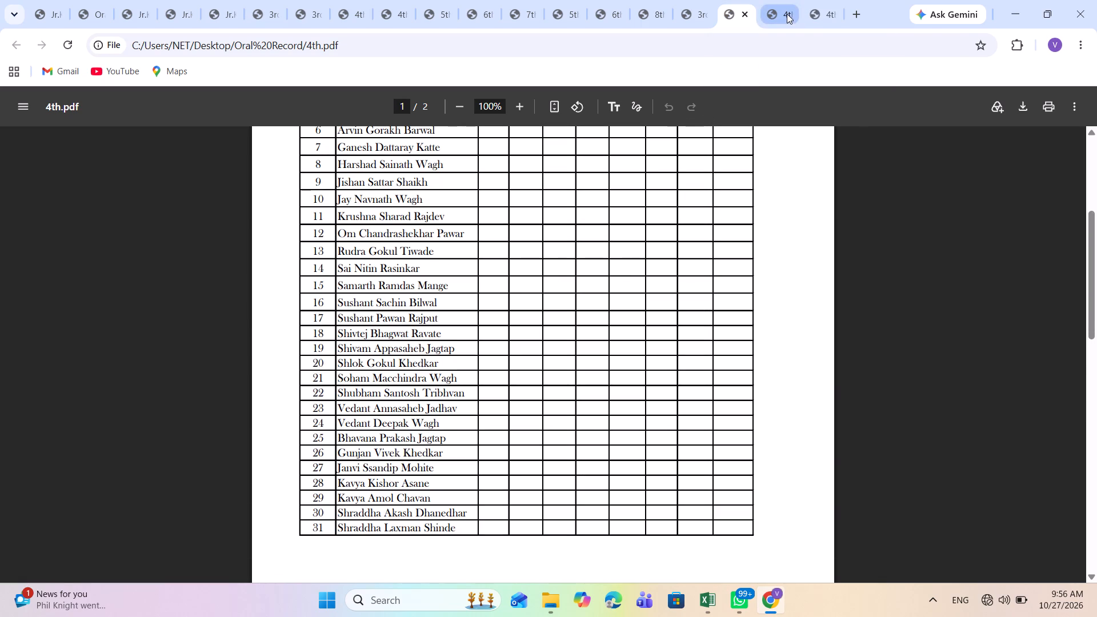
{"action": "left_click", "coordinate": [831, 14]}
{"action": "scroll", "coordinate": [405, 428], "scroll_direction": "down", "scroll_amount": 1}
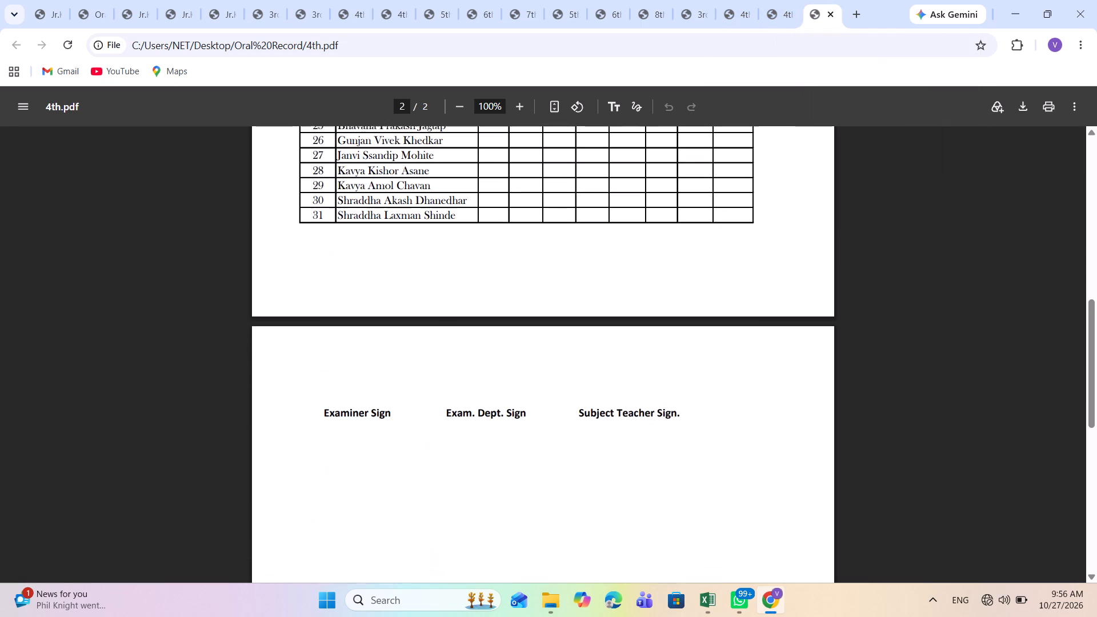
Compare the signature row placement and page breaks in the 4th PDF and the 4th std PDF.
{"action": "scroll", "coordinate": [405, 428], "scroll_direction": "down", "scroll_amount": 1}
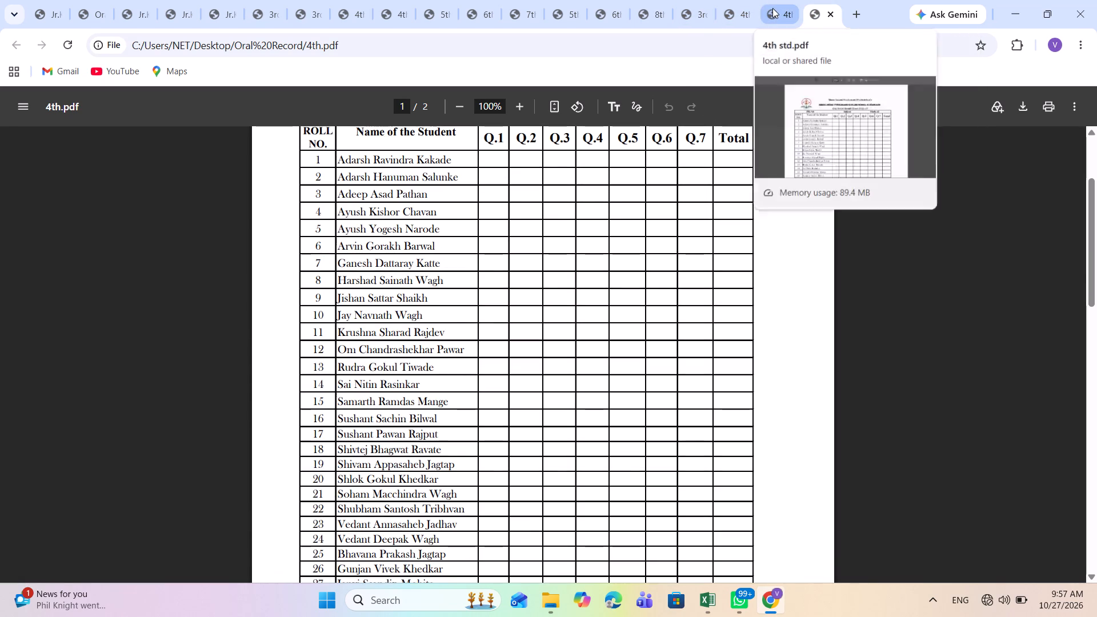
{"action": "left_click", "coordinate": [772, 8]}
{"action": "scroll", "coordinate": [486, 492], "scroll_direction": "down", "scroll_amount": 1}
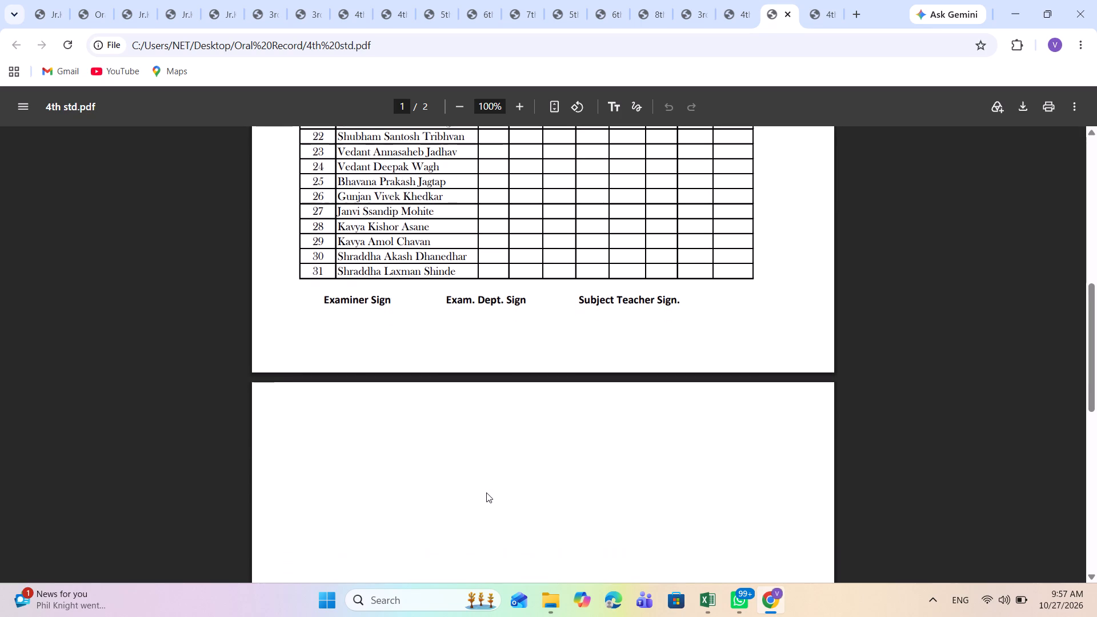
{"action": "scroll", "coordinate": [486, 492], "scroll_direction": "down", "scroll_amount": 1}
{"action": "scroll", "coordinate": [486, 492], "scroll_direction": "up", "scroll_amount": 3}
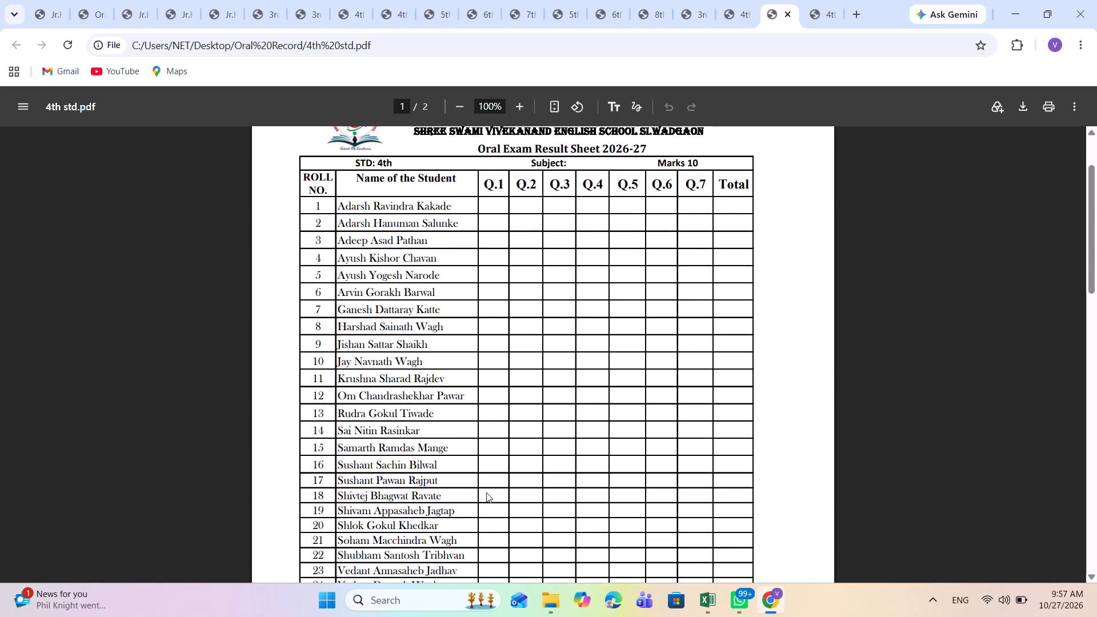
{"action": "scroll", "coordinate": [486, 492], "scroll_direction": "up", "scroll_amount": 3}
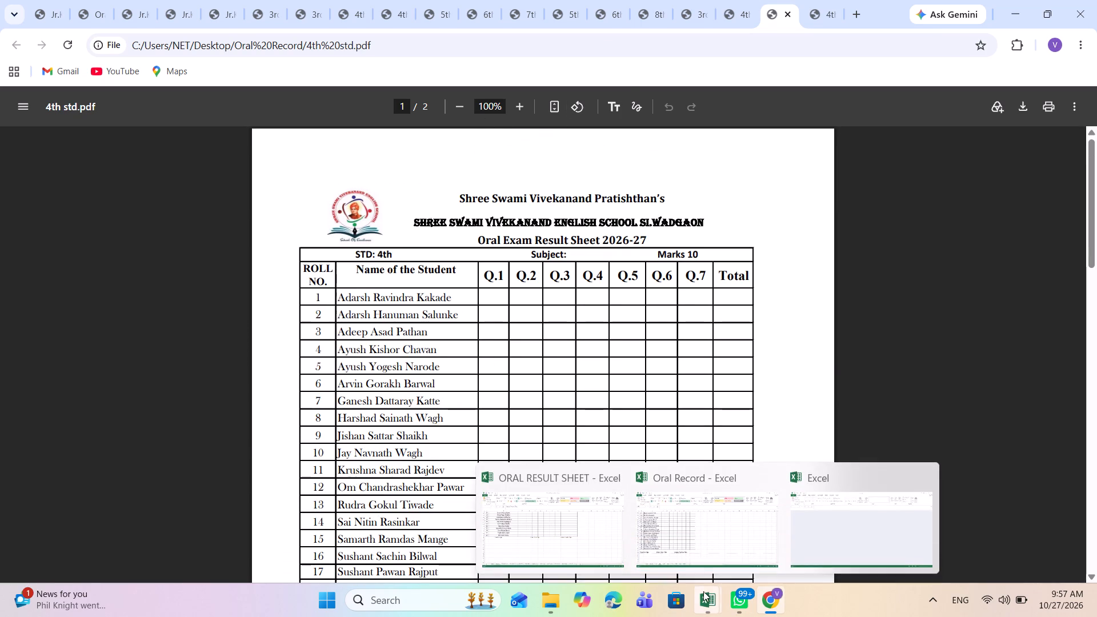
In the Oral Record workbook, move the 4th sheet's signature row from A38 up to A37, clear A38 and save the workbook.
{"action": "left_click", "coordinate": [690, 542]}
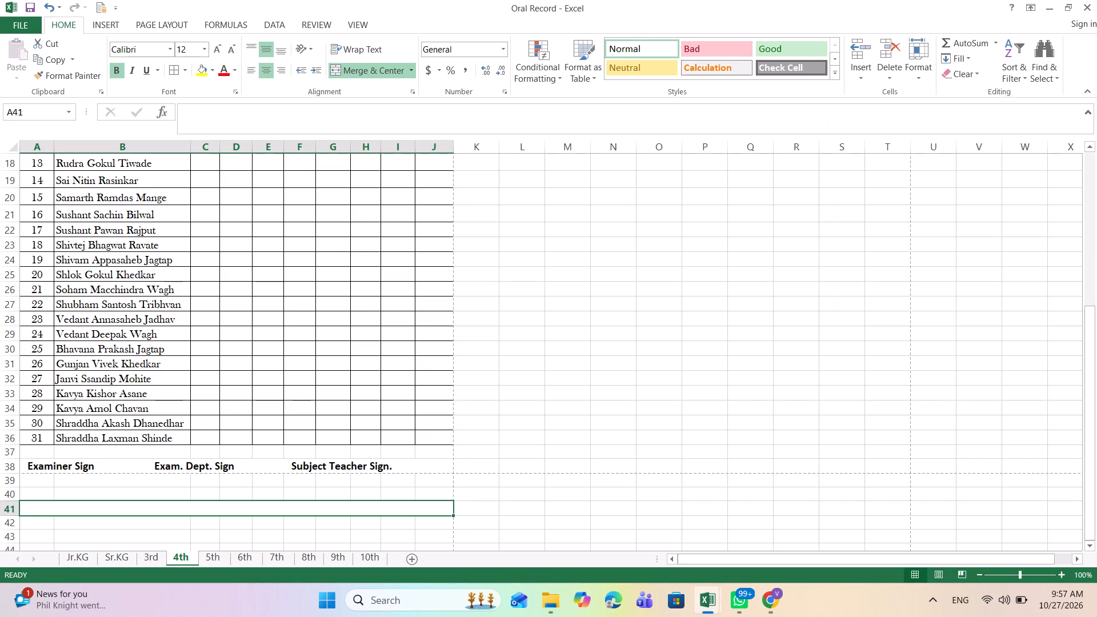
{"action": "left_click", "coordinate": [66, 466]}
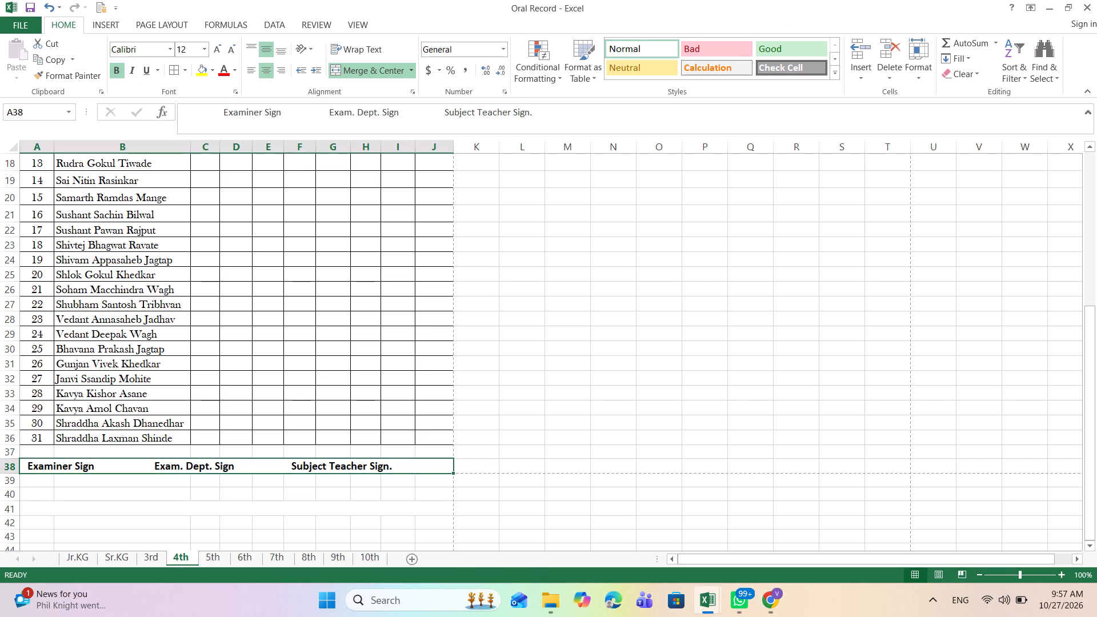
{"action": "key", "text": "ctrl+c"}
{"action": "key", "text": "ctrl+c"}
{"action": "left_click", "coordinate": [60, 449]}
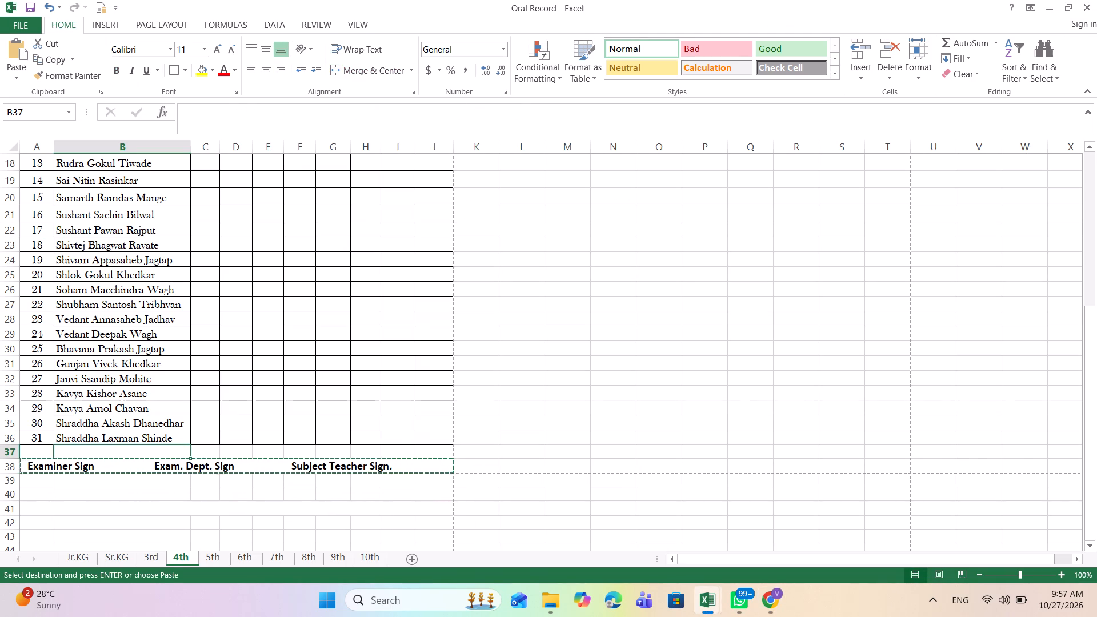
{"action": "left_click", "coordinate": [34, 451]}
{"action": "key", "text": "ctrl+v"}
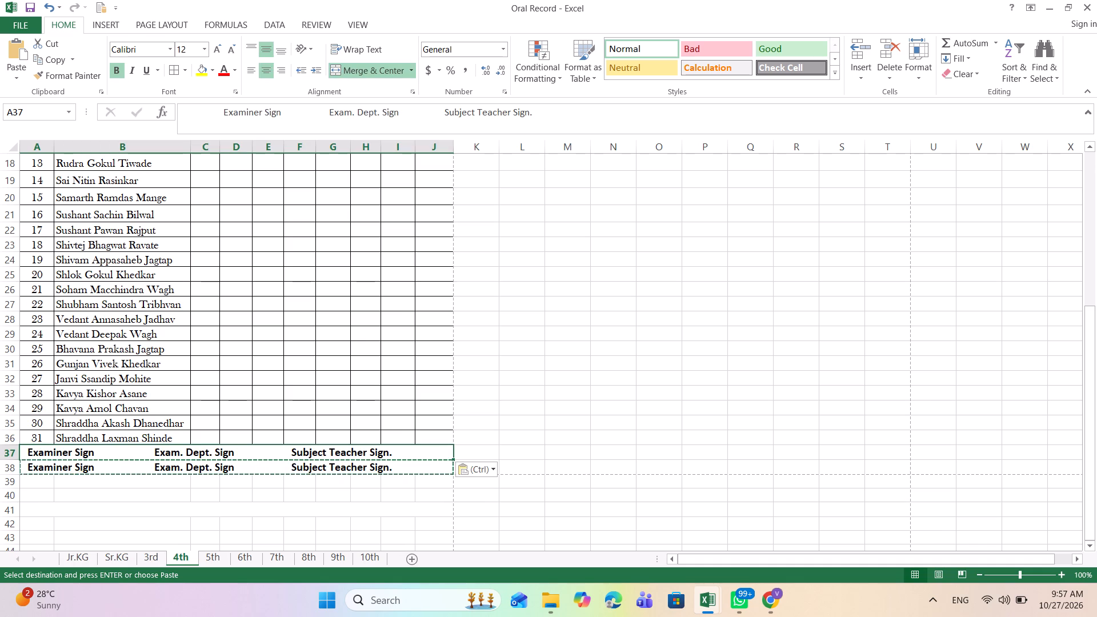
{"action": "left_click", "coordinate": [67, 466]}
{"action": "key", "text": "Delete"}
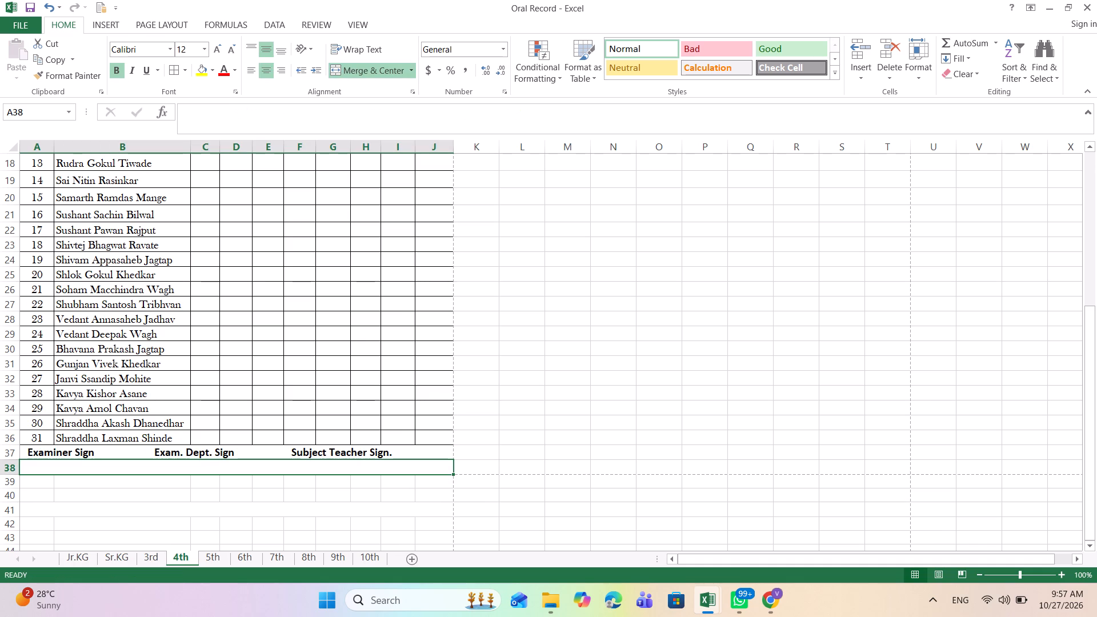
{"action": "key", "text": "ctrl+s"}
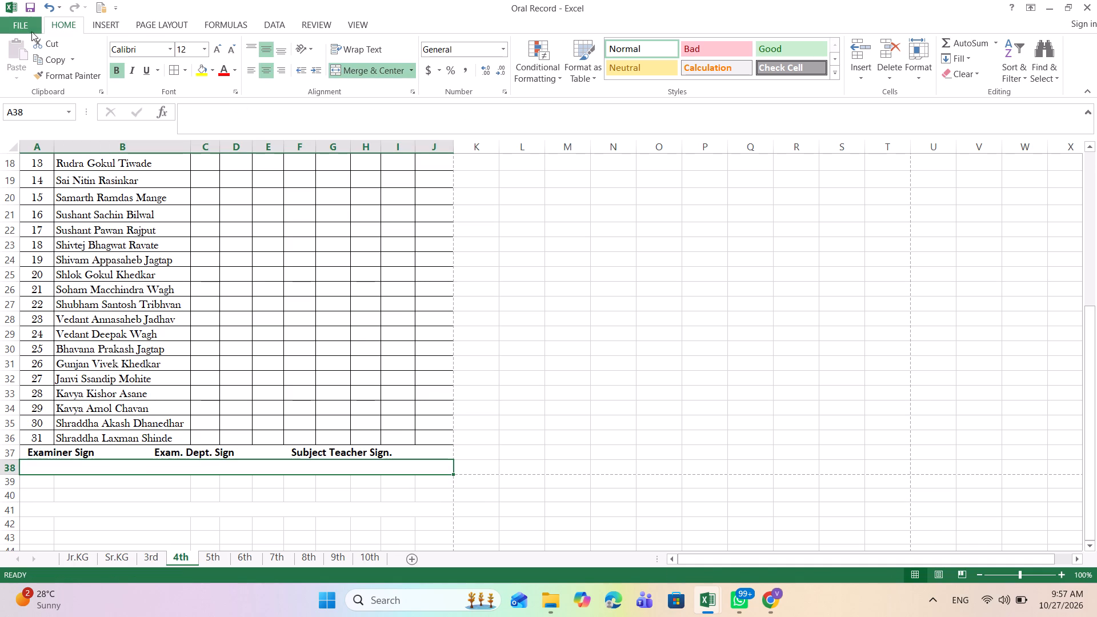
Save the 4th sheet as a PDF named 4th STD in the Desktop's Oral Record folder, replacing the existing file.
{"action": "left_click", "coordinate": [29, 23]}
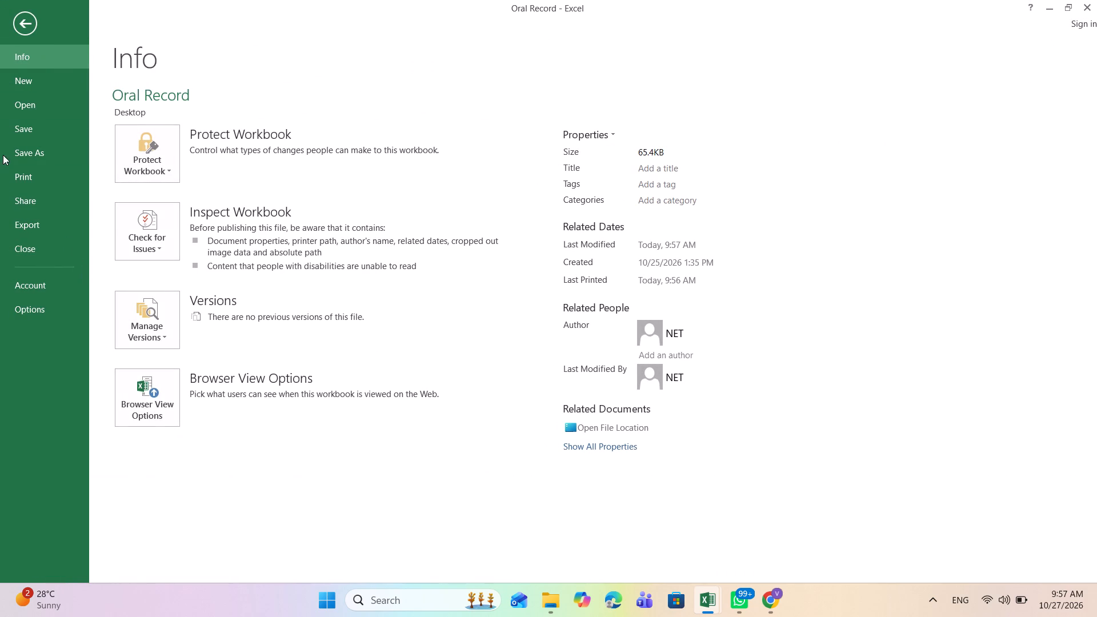
{"action": "left_click", "coordinate": [39, 156]}
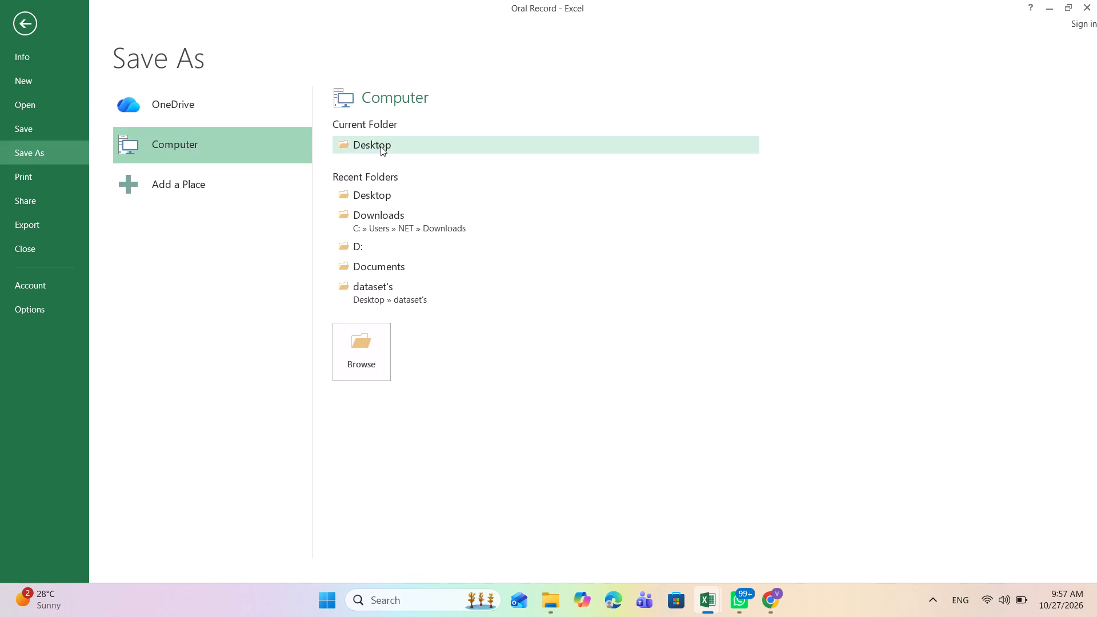
{"action": "left_click", "coordinate": [381, 146]}
{"action": "left_click", "coordinate": [169, 236]}
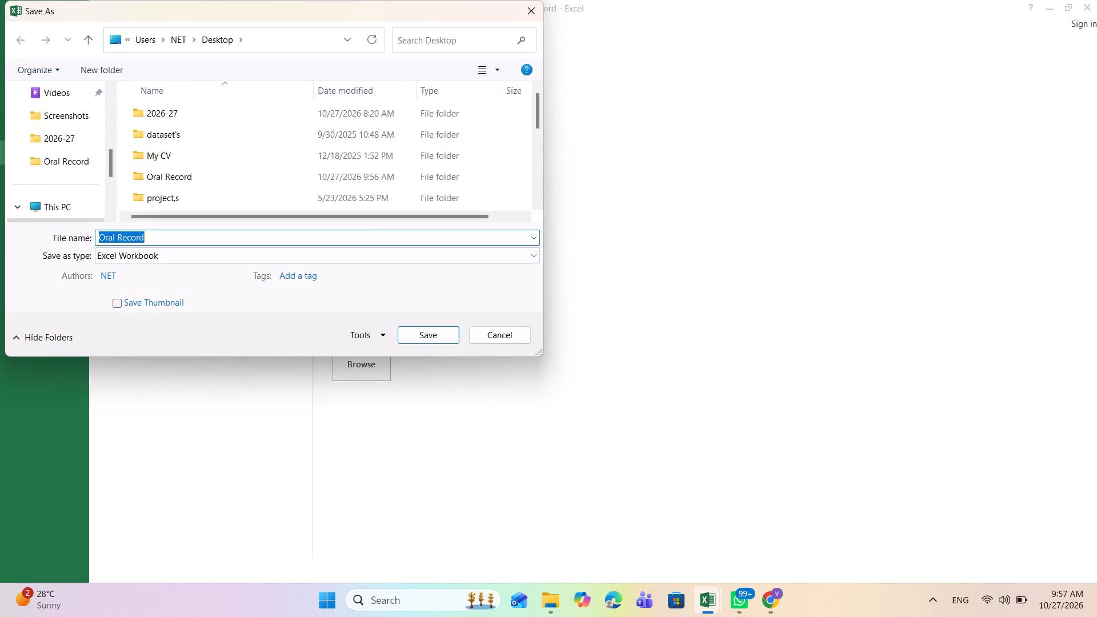
{"action": "key", "text": "BackSpace"}
{"action": "key", "text": "BackSpace"}
{"action": "key", "text": "BackSpace"}
{"action": "key", "text": "BackSpace"}
{"action": "key", "text": "BackSpace"}
{"action": "key", "text": "BackSpace"}
{"action": "key", "text": "BackSpace"}
{"action": "key", "text": "BackSpace"}
{"action": "key", "text": "BackSpace"}
{"action": "key", "text": "BackSpace"}
{"action": "key", "text": "BackSpace"}
{"action": "key", "text": "BackSpace"}
{"action": "key", "text": "BackSpace"}
{"action": "key", "text": "BackSpace"}
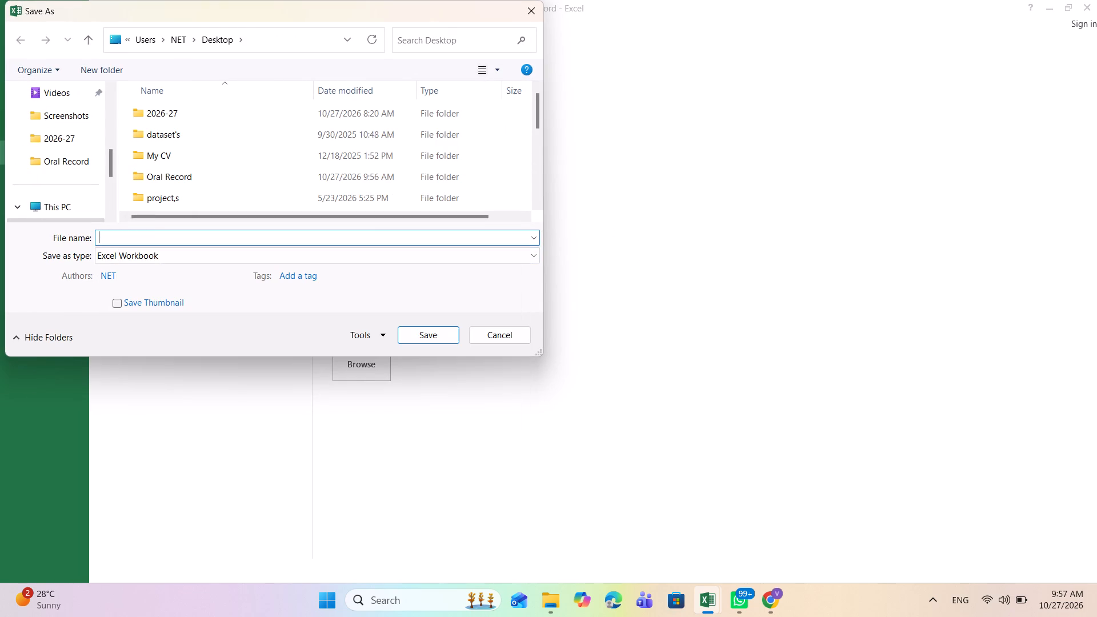
{"action": "double_click", "coordinate": [172, 177]}
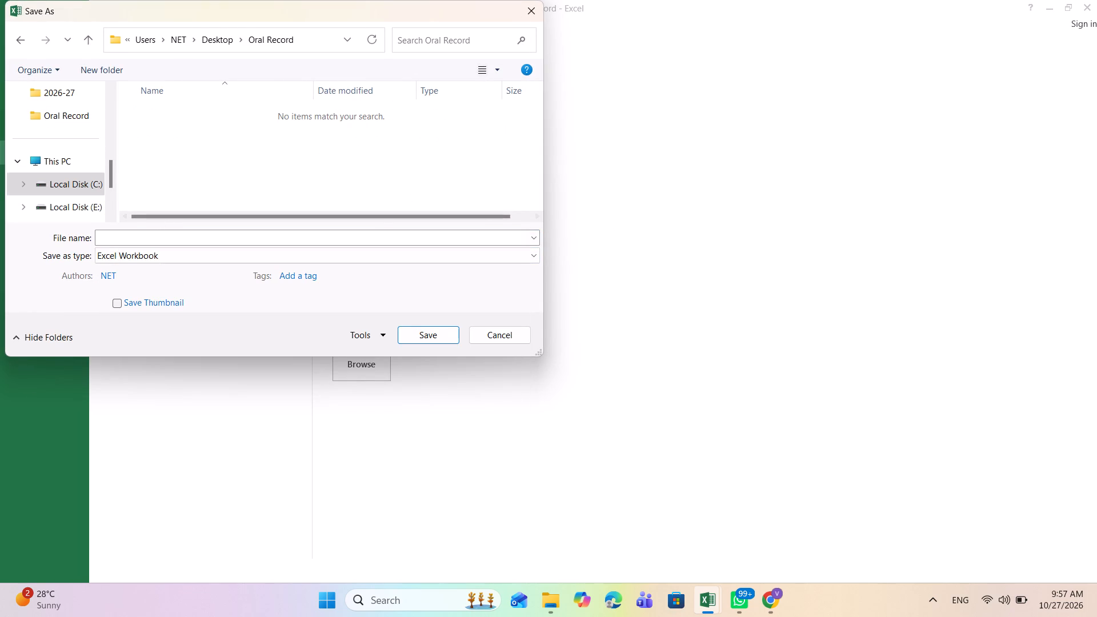
{"action": "left_click", "coordinate": [119, 238]}
{"action": "type", "text": "4th"}
{"action": "key", "text": "space"}
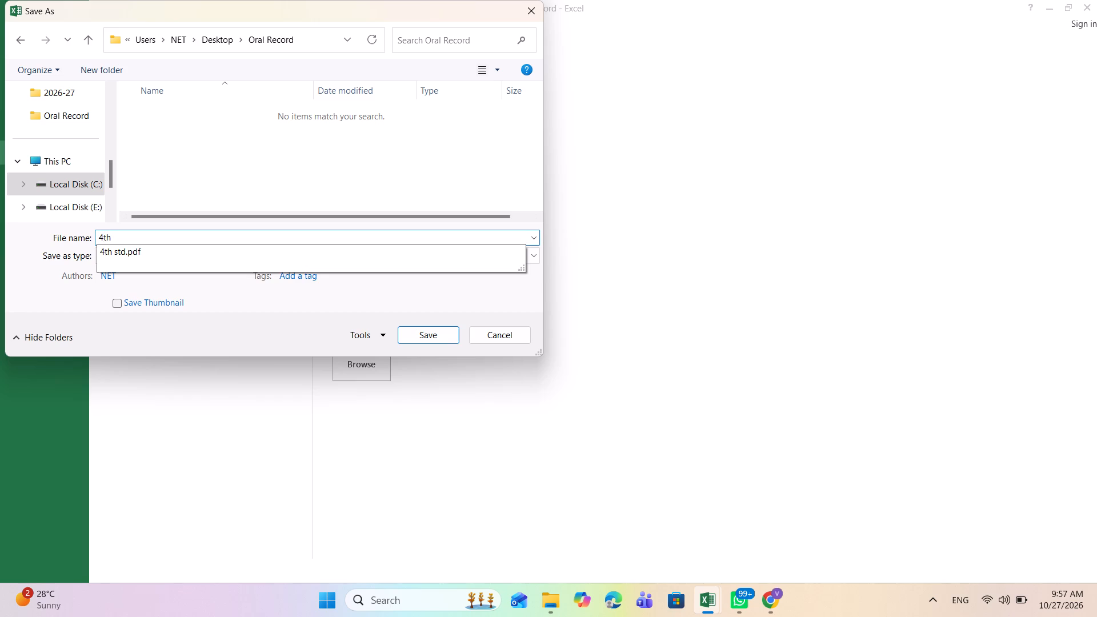
{"action": "type", "text": "SD"}
{"action": "key", "text": "BackSpace"}
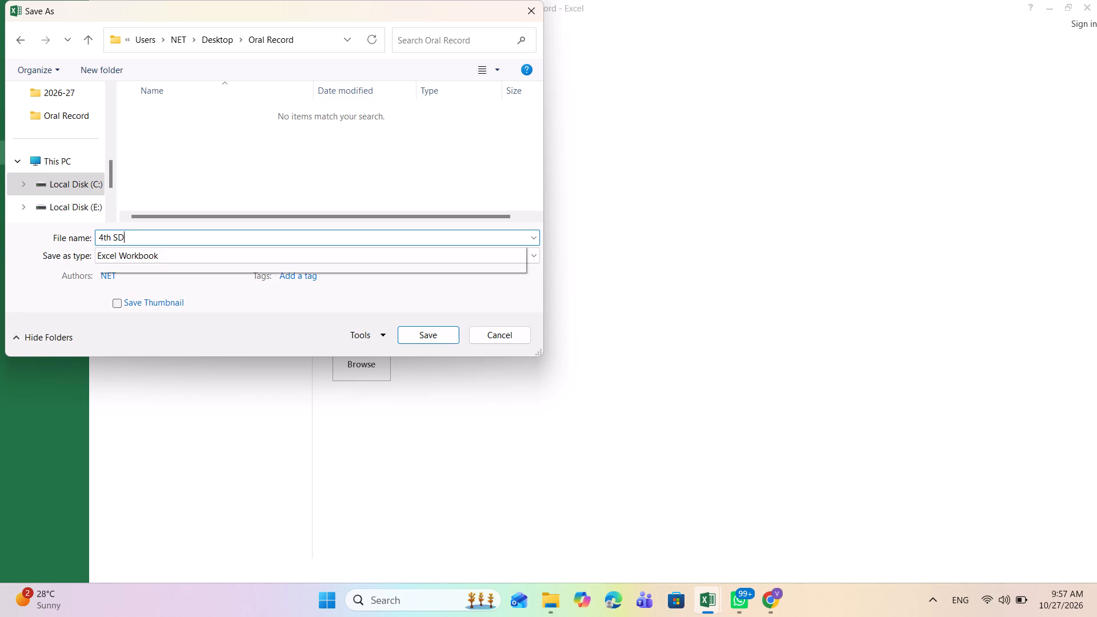
{"action": "type", "text": "TD"}
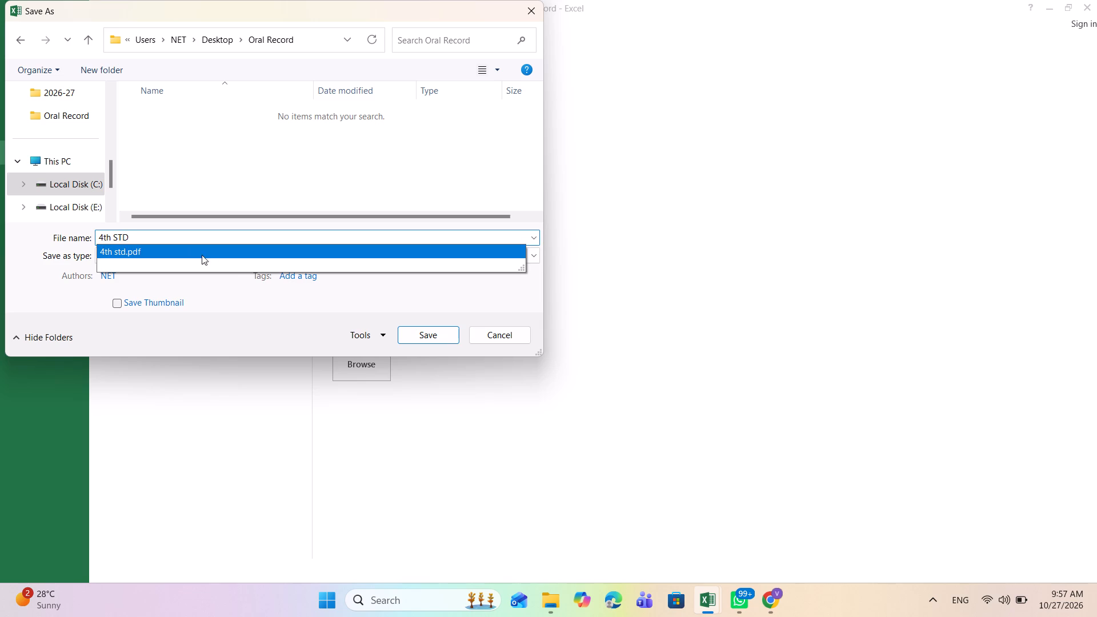
{"action": "left_click", "coordinate": [247, 295]}
{"action": "left_click", "coordinate": [223, 254]}
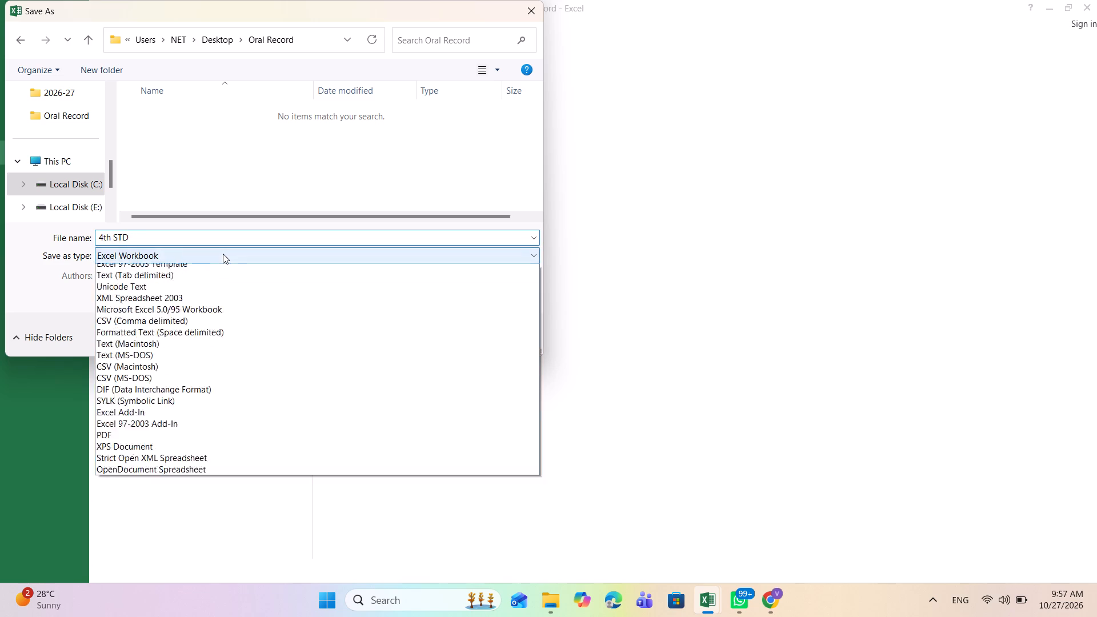
{"action": "left_click", "coordinate": [120, 542]}
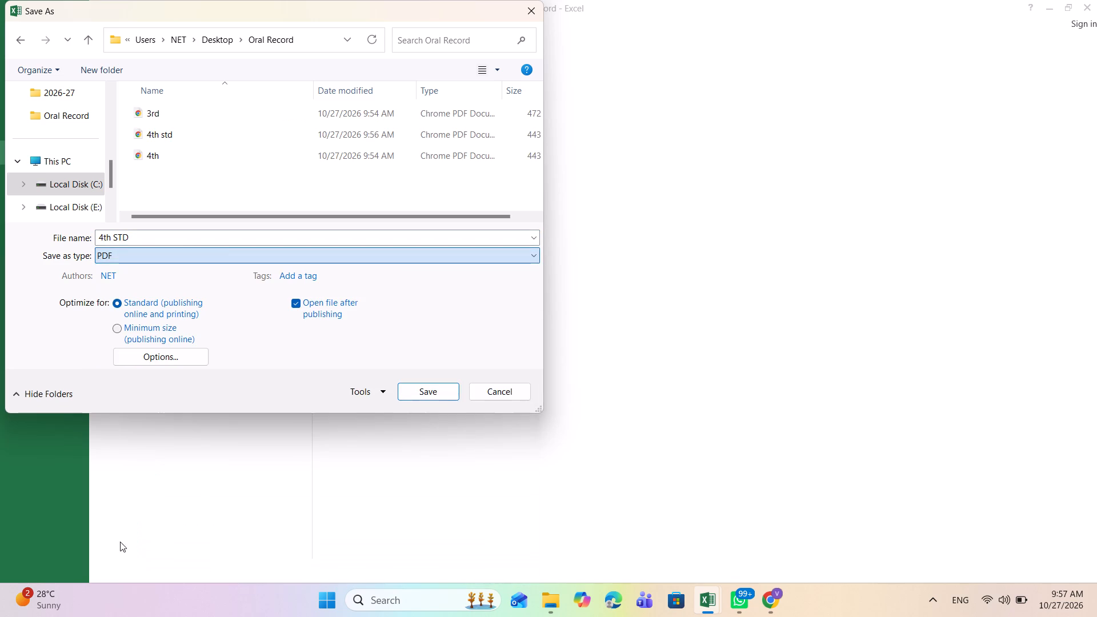
{"action": "left_click", "coordinate": [432, 390]}
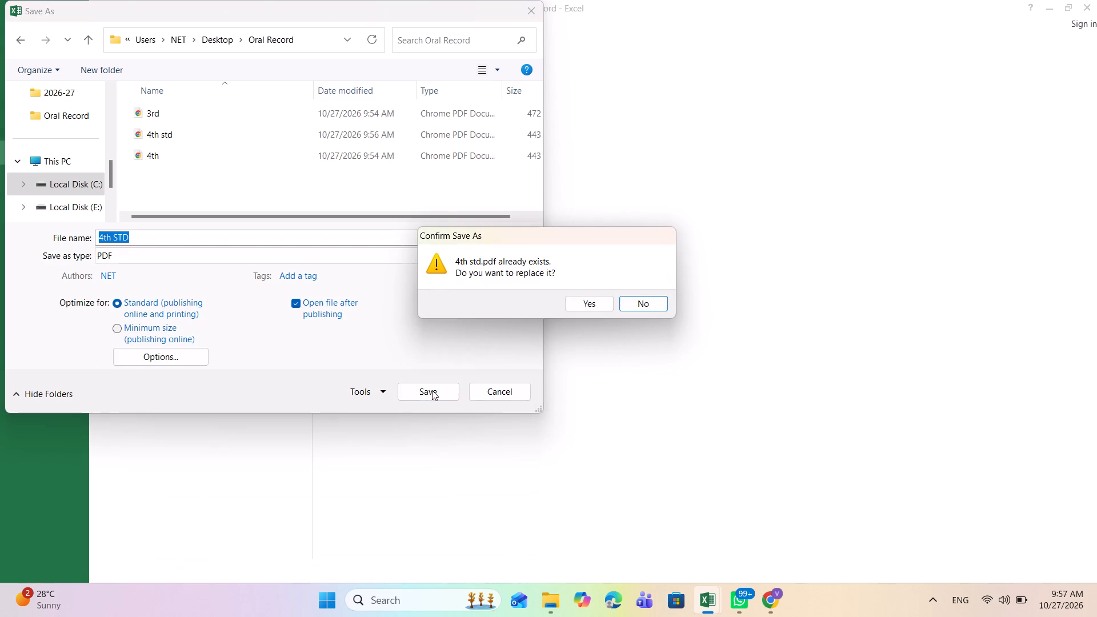
{"action": "left_click", "coordinate": [596, 301]}
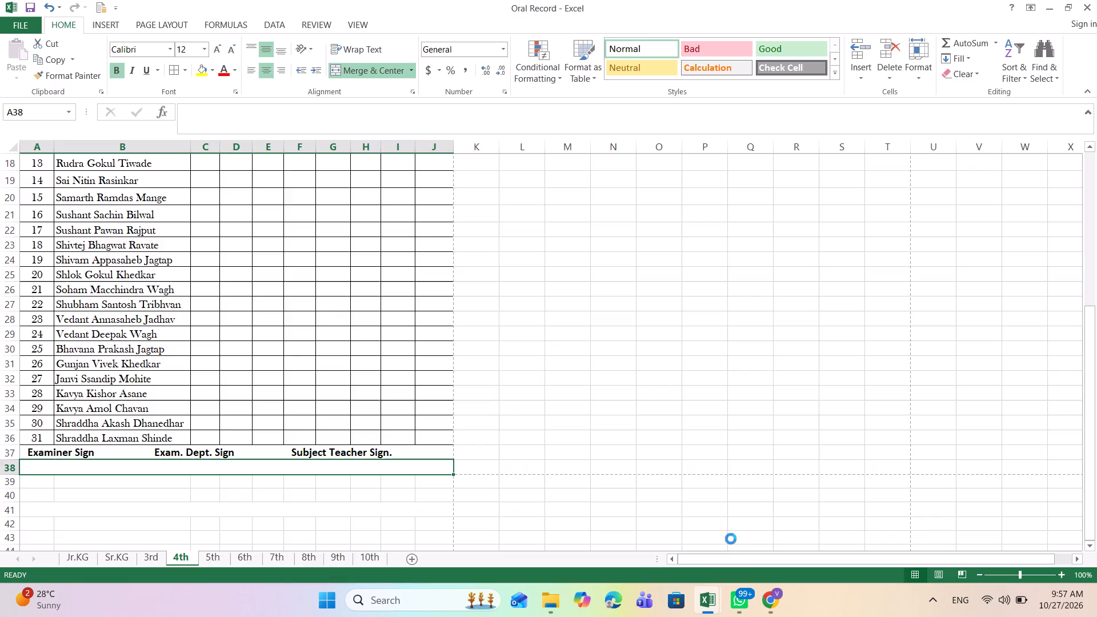
Look through the newly saved 4th std PDF to check where the signature row and page break fall.
{"action": "scroll", "coordinate": [586, 422], "scroll_direction": "down", "scroll_amount": 3}
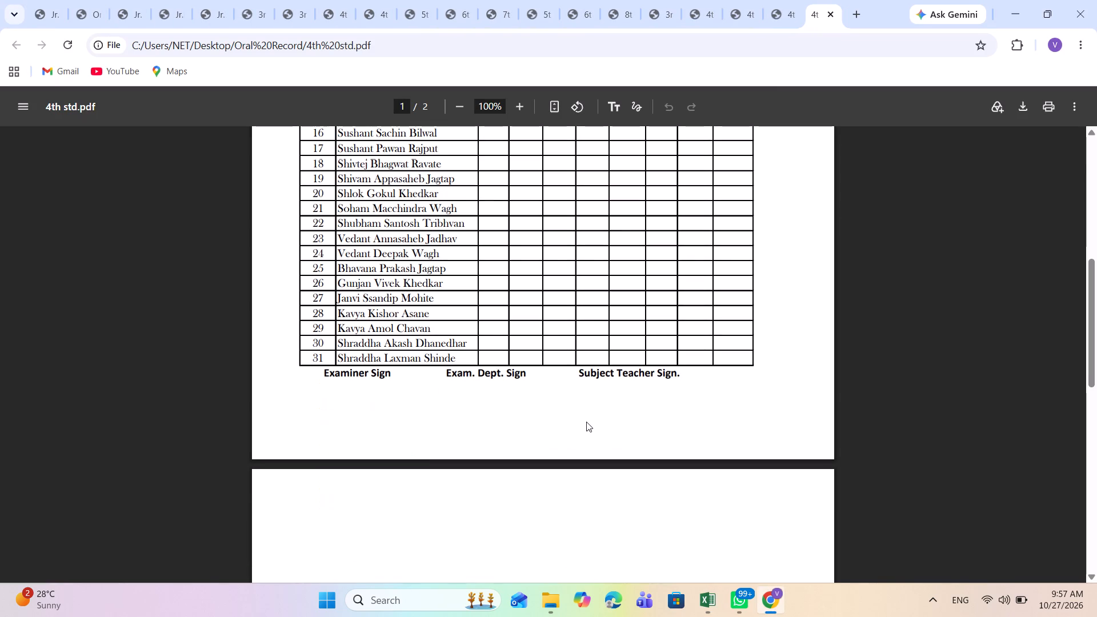
{"action": "scroll", "coordinate": [586, 422], "scroll_direction": "down", "scroll_amount": 1}
{"action": "scroll", "coordinate": [586, 422], "scroll_direction": "up", "scroll_amount": 1}
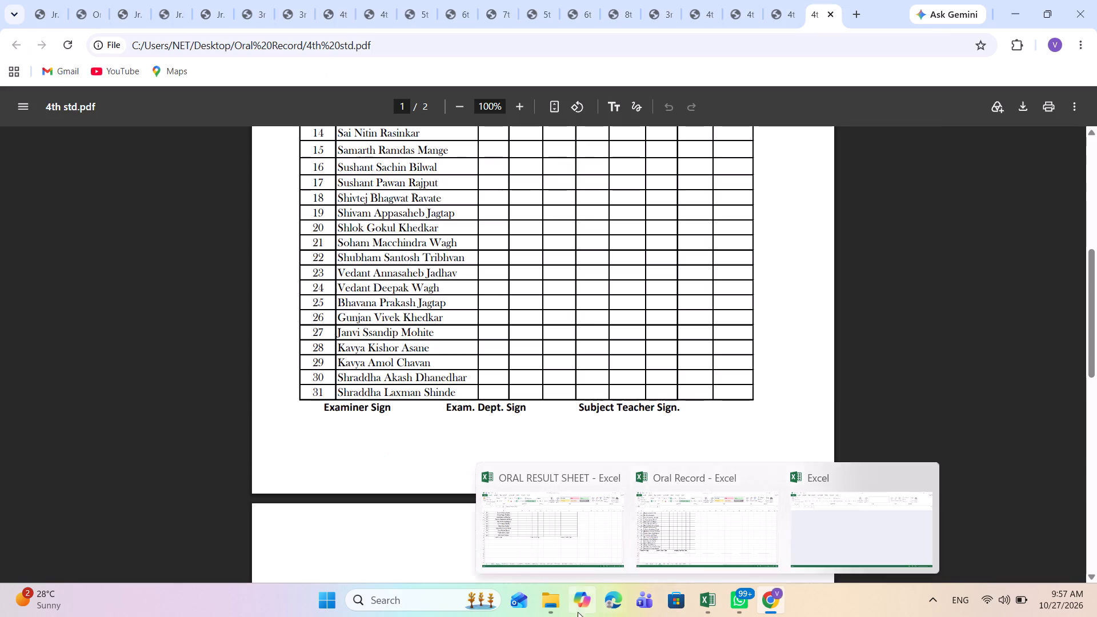
Browse the Desktop and Downloads folders in File Explorer to examine the saved class files.
{"action": "left_click", "coordinate": [553, 604]}
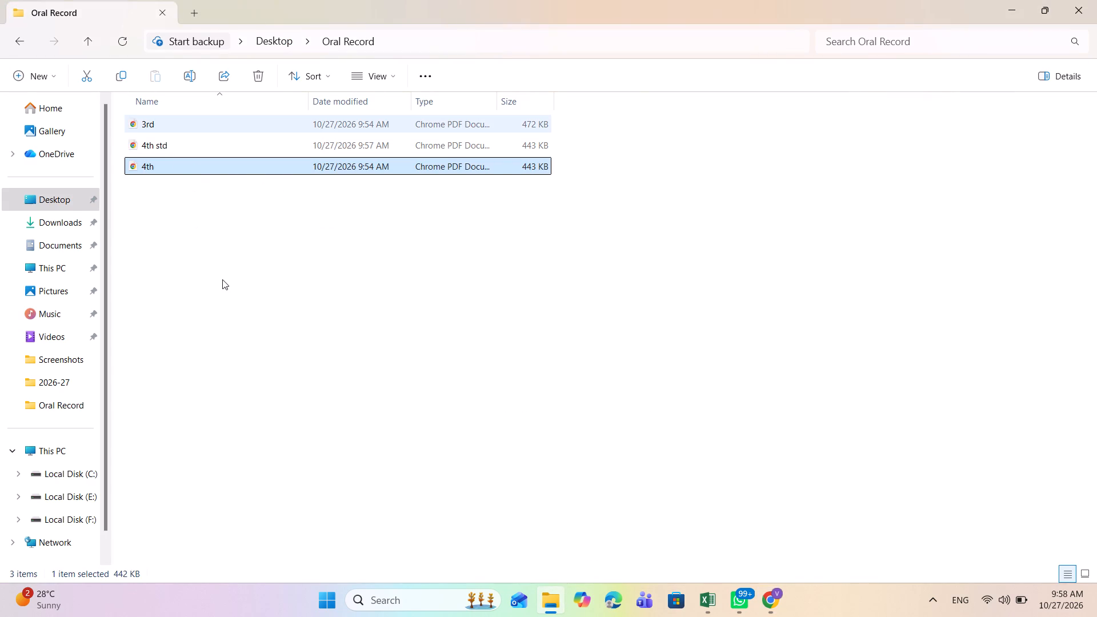
{"action": "left_click", "coordinate": [118, 39]}
{"action": "double_click", "coordinate": [60, 198]}
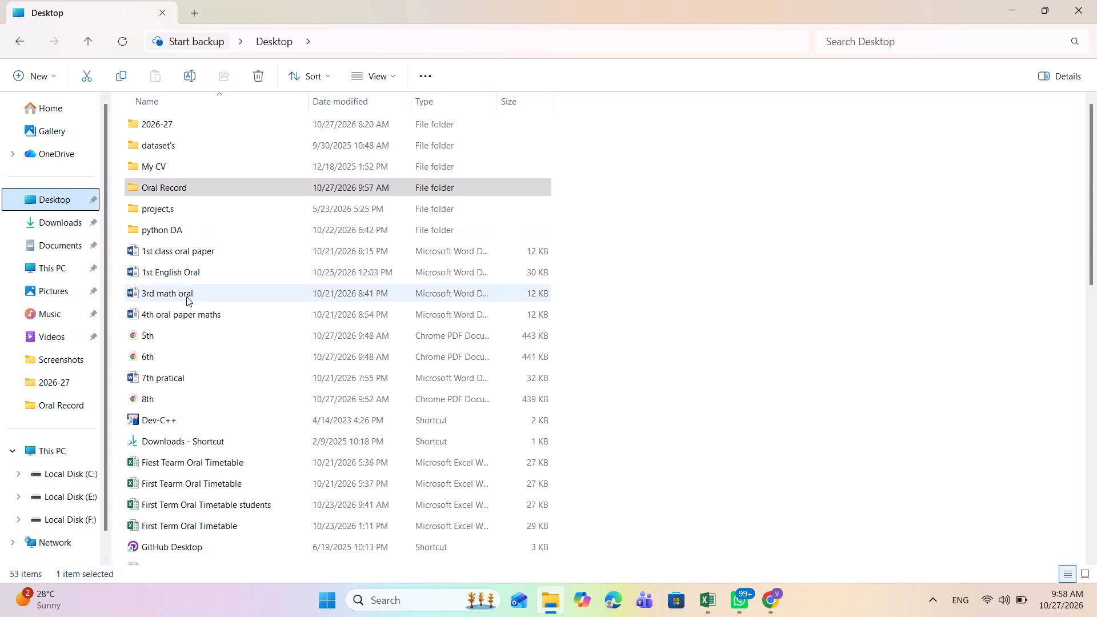
{"action": "scroll", "coordinate": [170, 408], "scroll_direction": "down", "scroll_amount": 2}
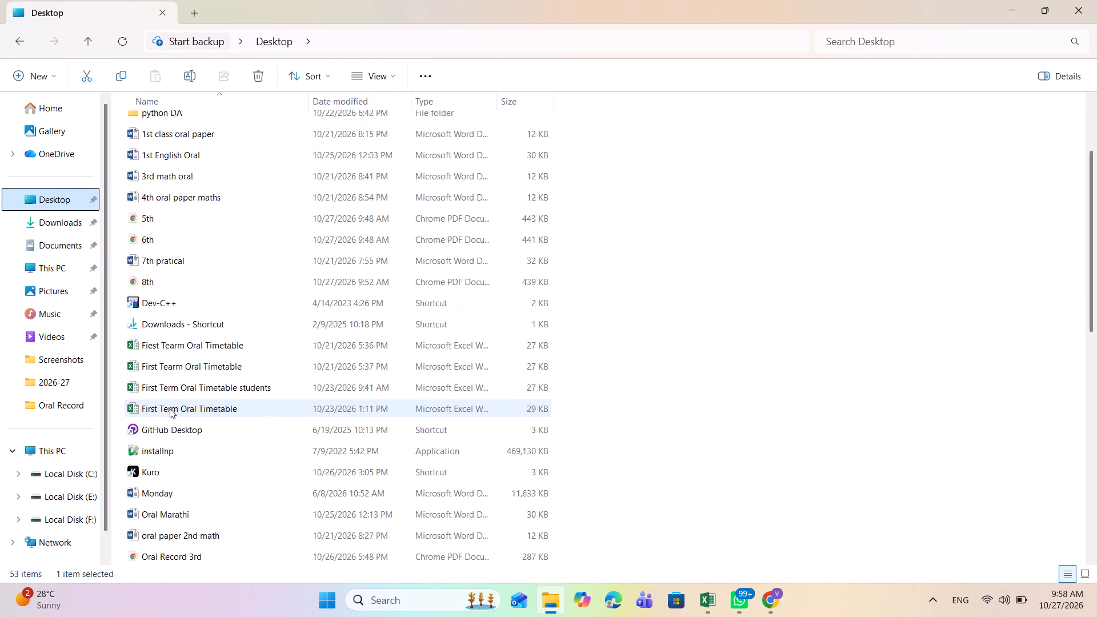
{"action": "scroll", "coordinate": [170, 408], "scroll_direction": "down", "scroll_amount": 6}
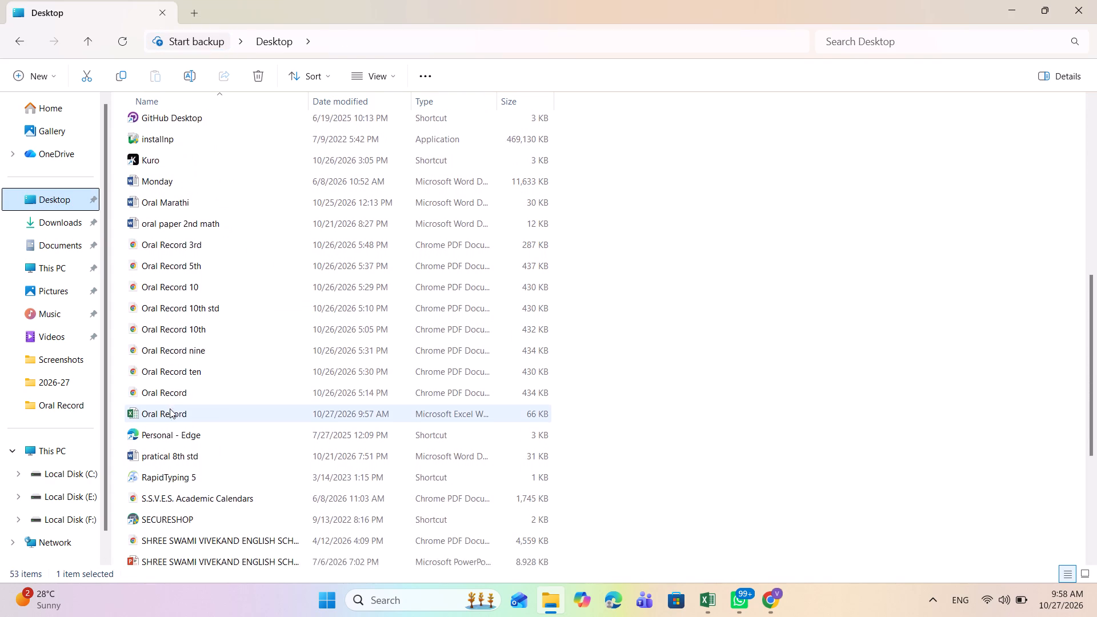
{"action": "scroll", "coordinate": [170, 408], "scroll_direction": "down", "scroll_amount": 2}
{"action": "scroll", "coordinate": [170, 408], "scroll_direction": "right", "scroll_amount": 2}
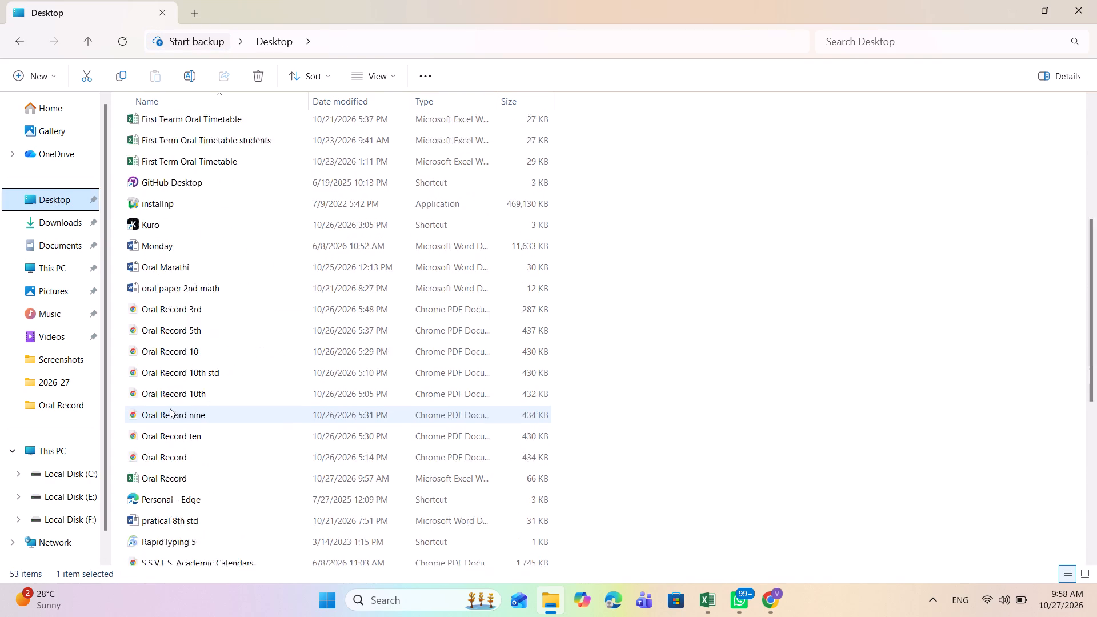
{"action": "left_click", "coordinate": [61, 221]}
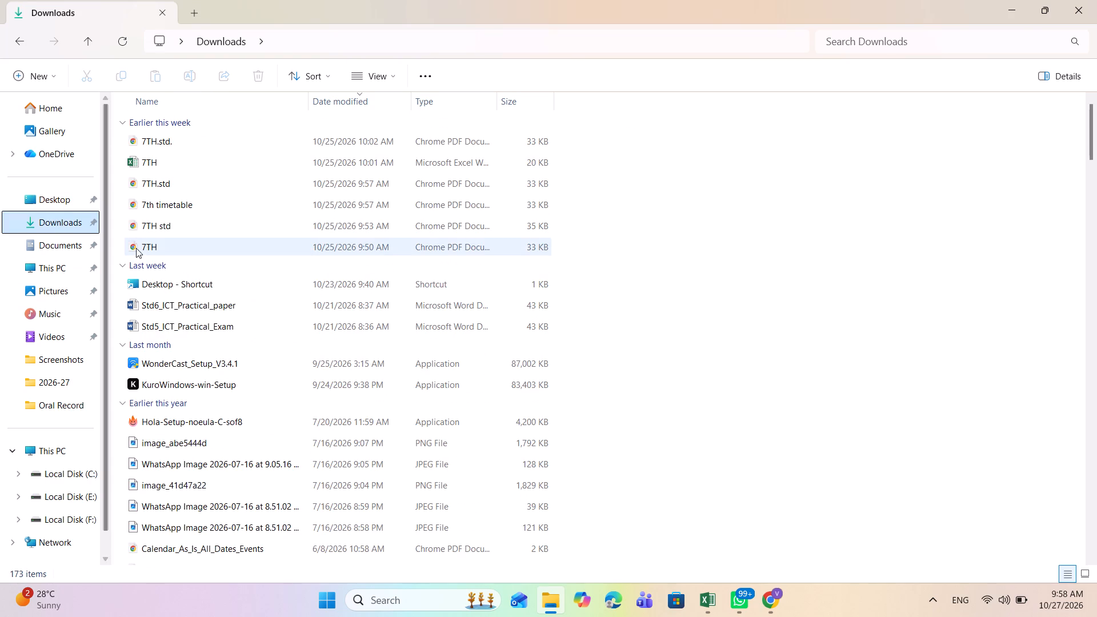
{"action": "left_click", "coordinate": [61, 198]}
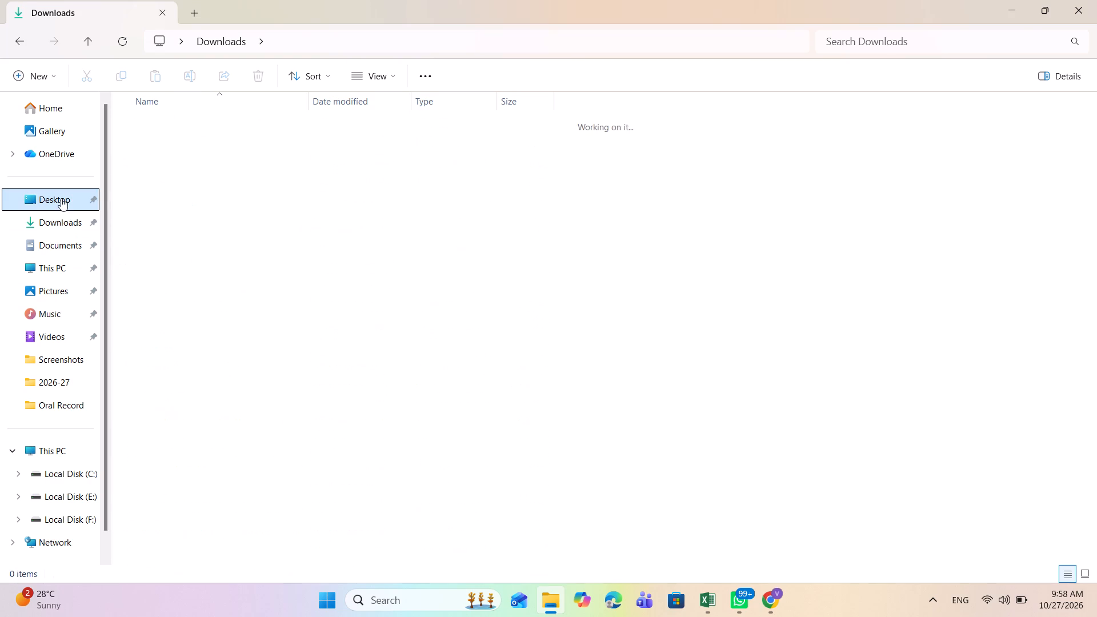
Open the 4th std PDF from the Oral Record folder on the Desktop and look through both pages.
{"action": "double_click", "coordinate": [165, 188]}
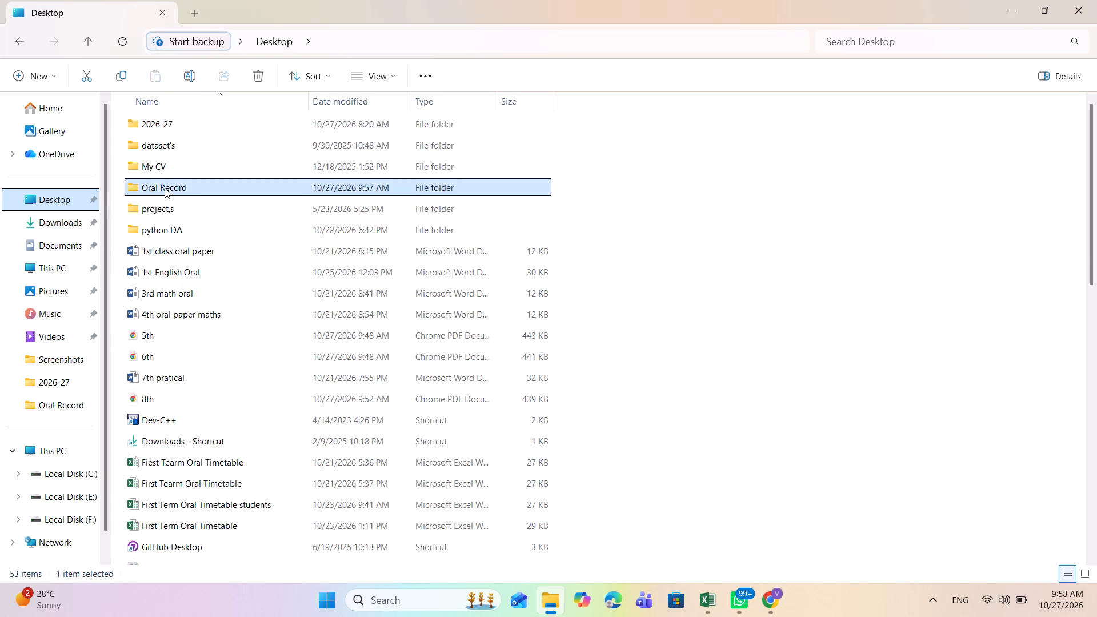
{"action": "double_click", "coordinate": [173, 146]}
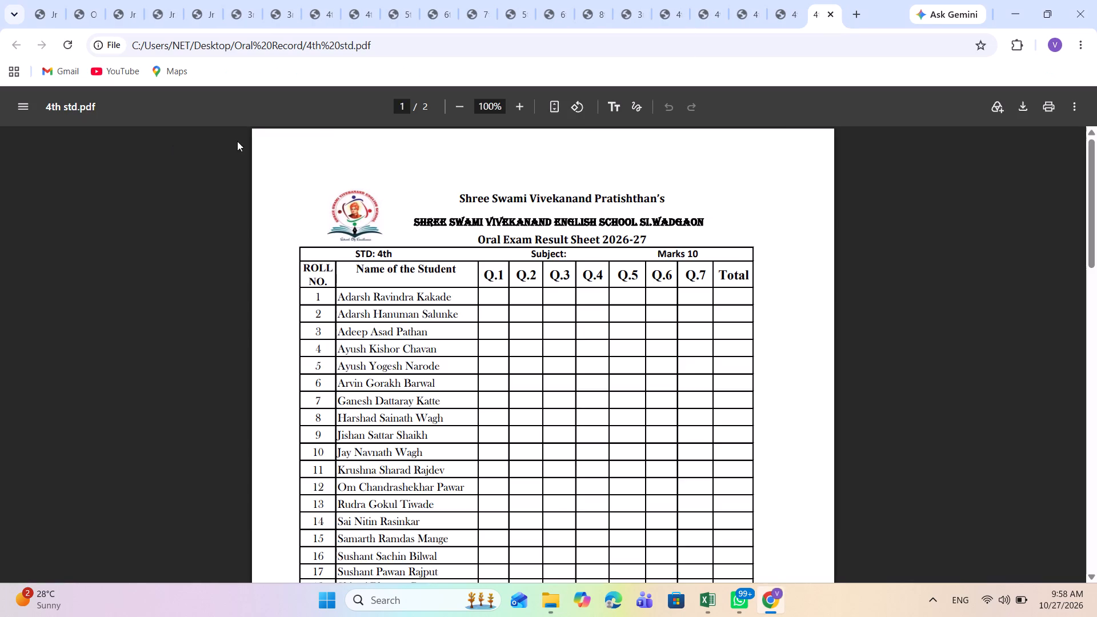
{"action": "scroll", "coordinate": [464, 317], "scroll_direction": "down", "scroll_amount": 11}
{"action": "scroll", "coordinate": [464, 317], "scroll_direction": "up", "scroll_amount": 3}
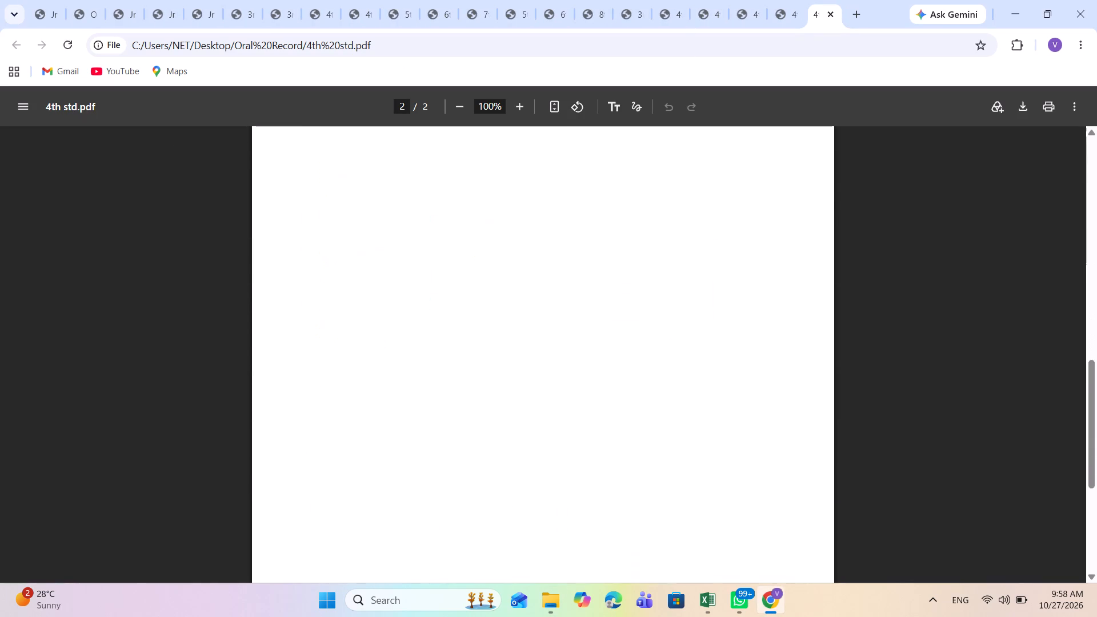
Look through the already opened 4th std and 4th PDFs to compare their signature rows and page breaks.
{"action": "scroll", "coordinate": [464, 317], "scroll_direction": "up", "scroll_amount": 4}
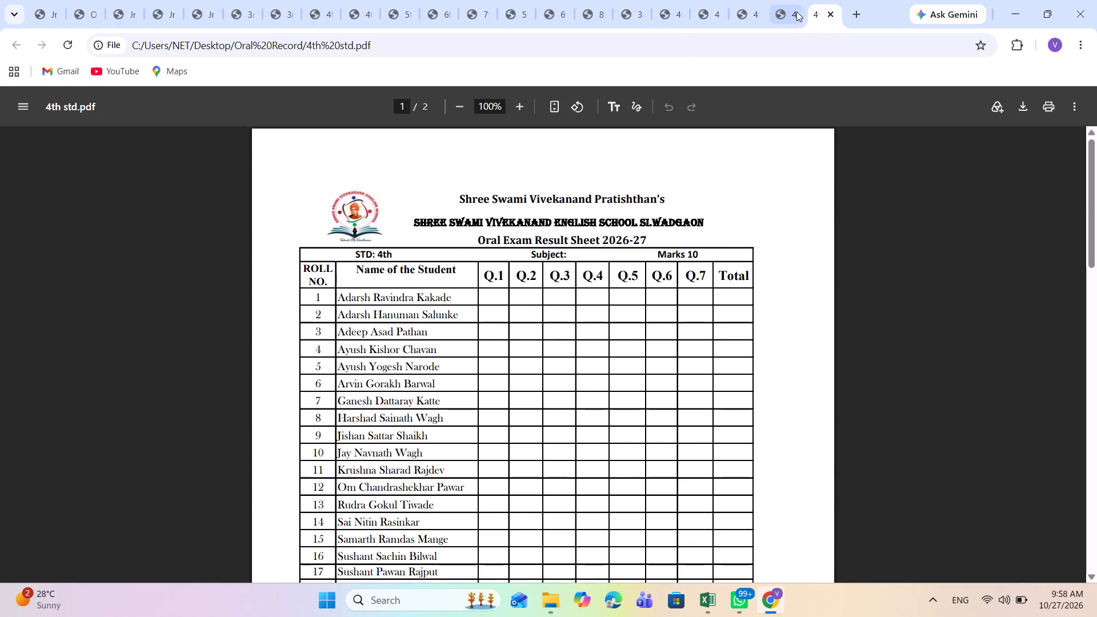
{"action": "left_click", "coordinate": [791, 9]}
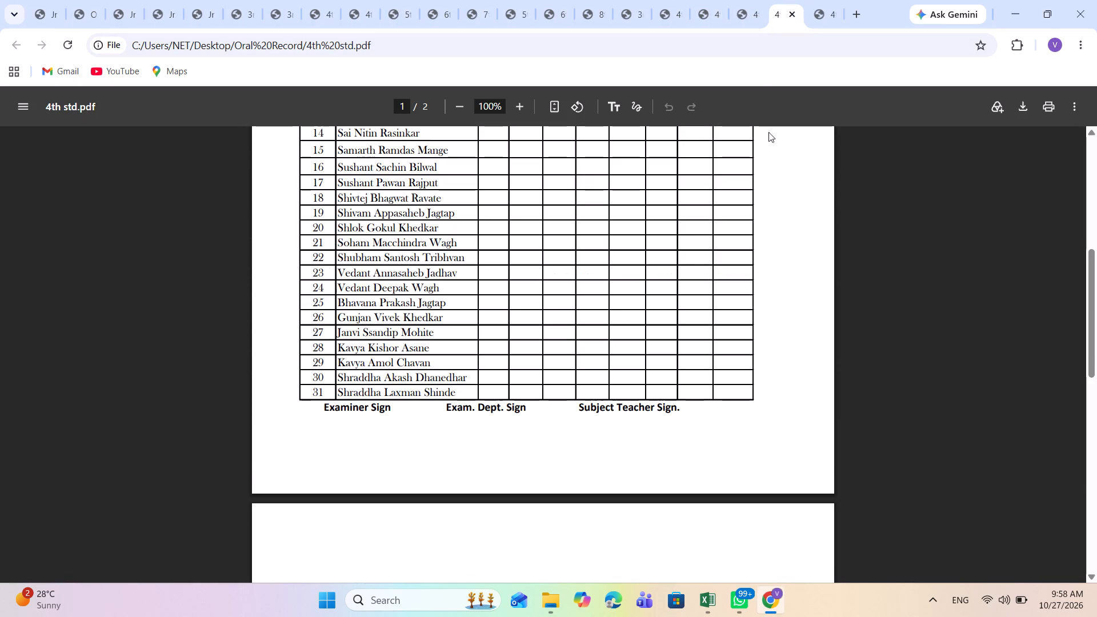
{"action": "left_click", "coordinate": [759, 11]}
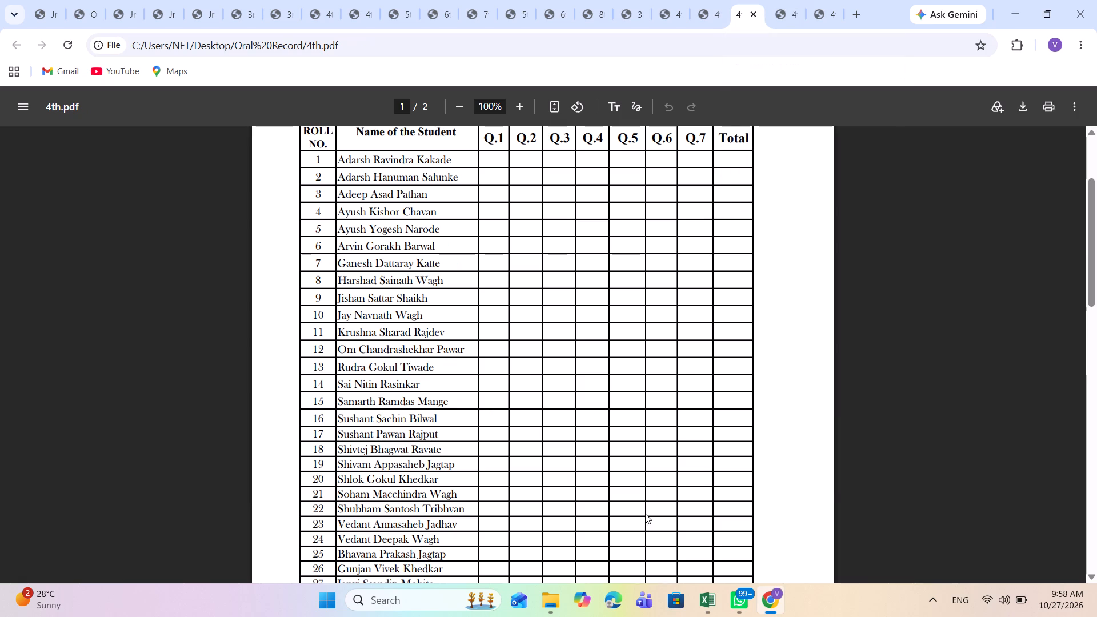
{"action": "scroll", "coordinate": [645, 514], "scroll_direction": "down", "scroll_amount": 2}
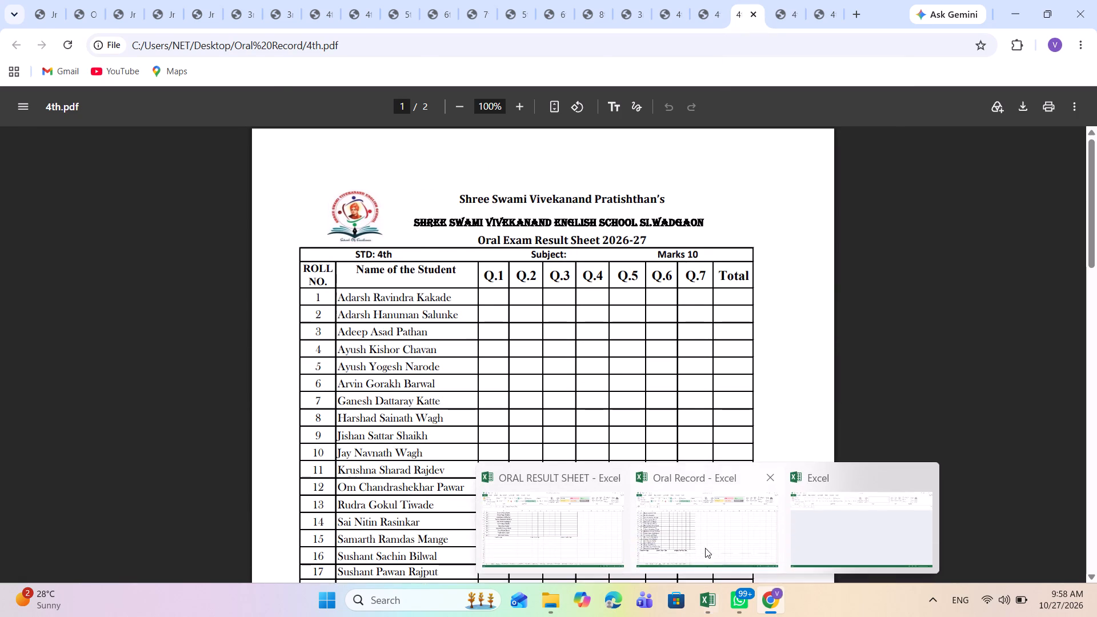
Save the 4th sheet as a PDF named Oral Record 4th in the Desktop's Oral Record folder and look through it.
{"action": "left_click", "coordinate": [684, 528]}
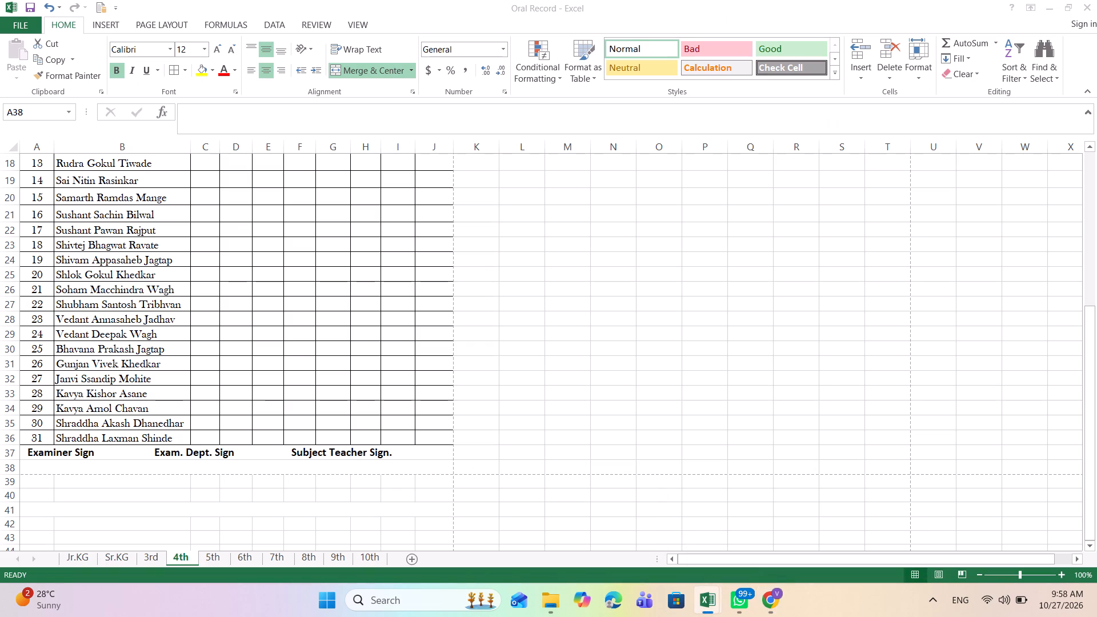
{"action": "left_click", "coordinate": [28, 23]}
{"action": "left_click", "coordinate": [33, 147]}
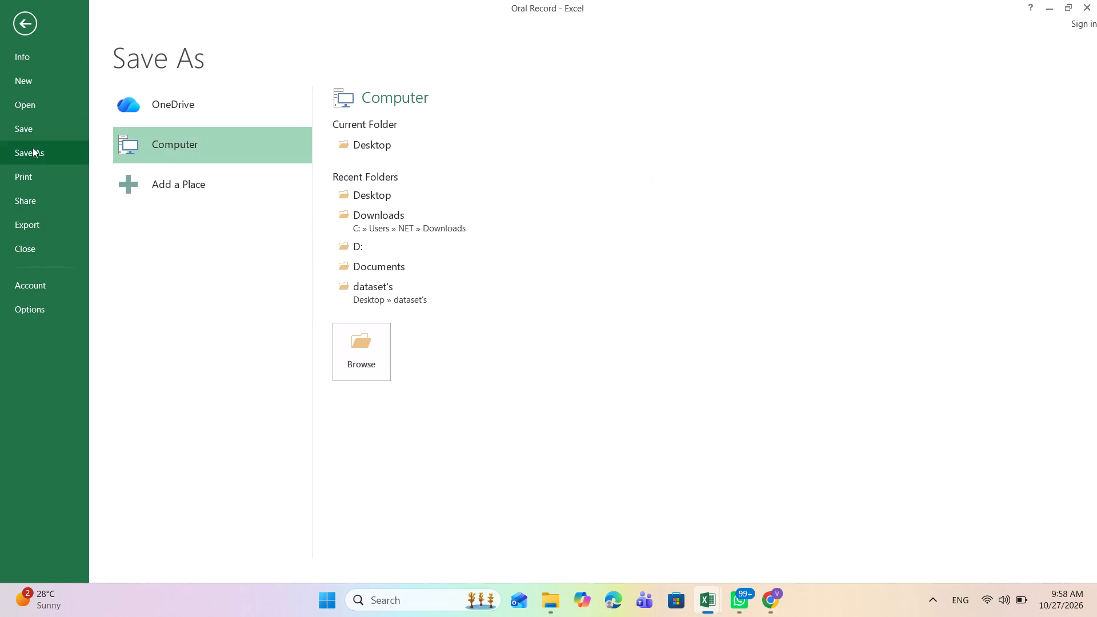
{"action": "double_click", "coordinate": [378, 149]}
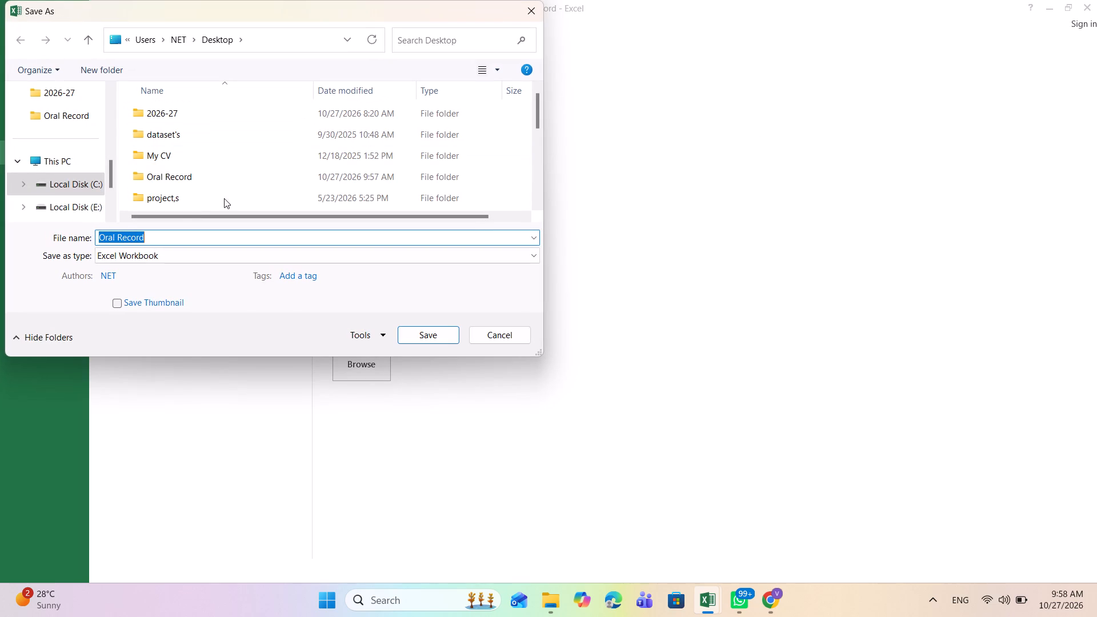
{"action": "left_click", "coordinate": [152, 238]}
{"action": "key", "text": "space"}
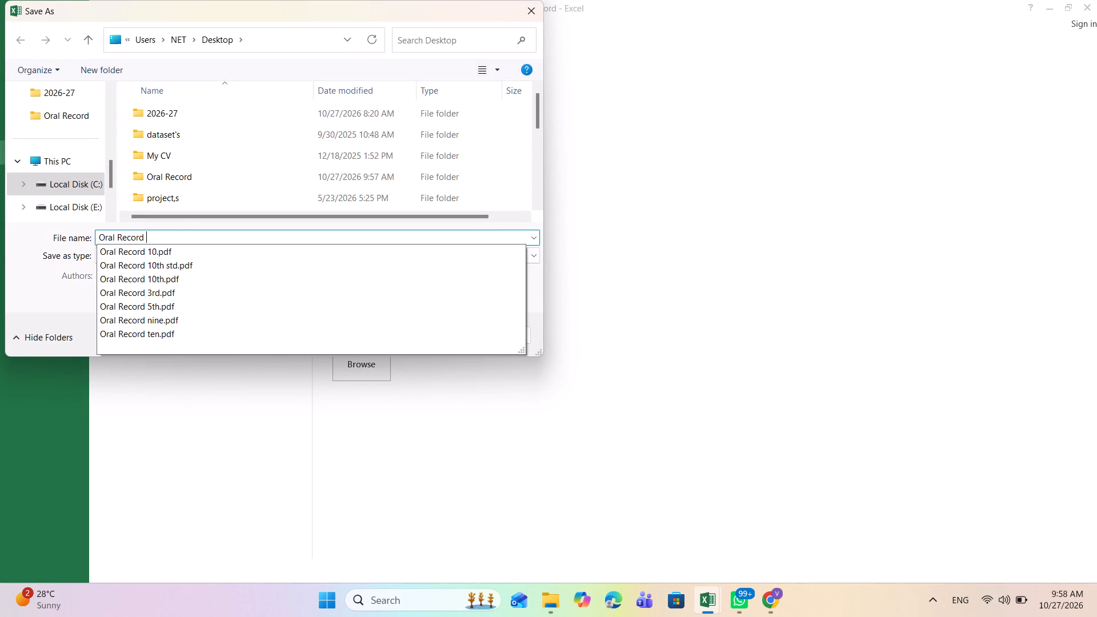
{"action": "type", "text": "4th"}
{"action": "left_click", "coordinate": [166, 252]}
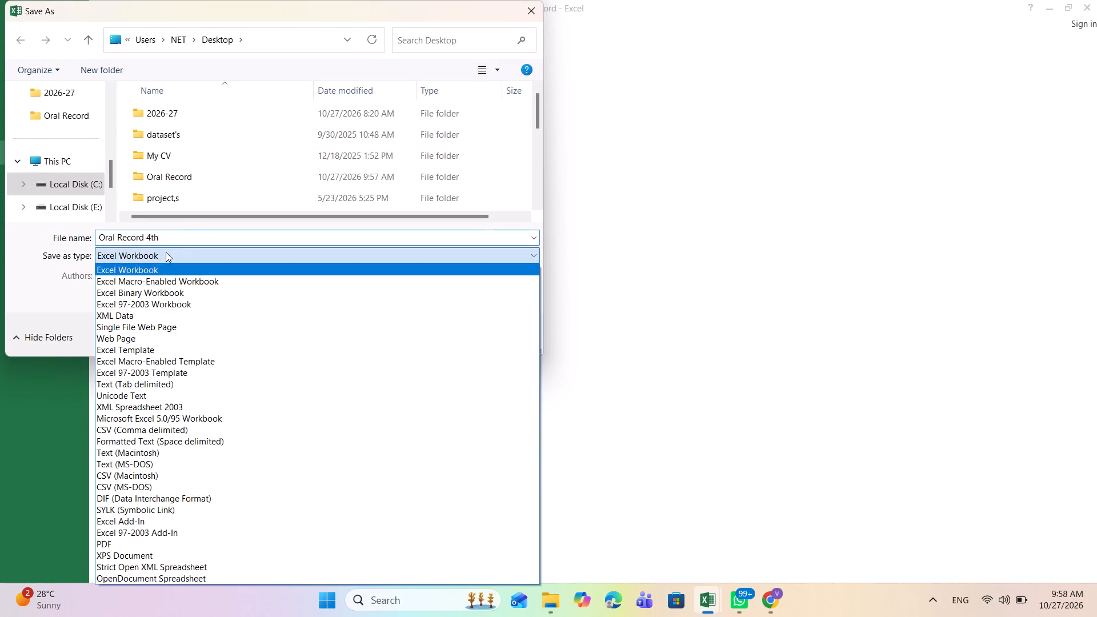
{"action": "left_click", "coordinate": [115, 543]}
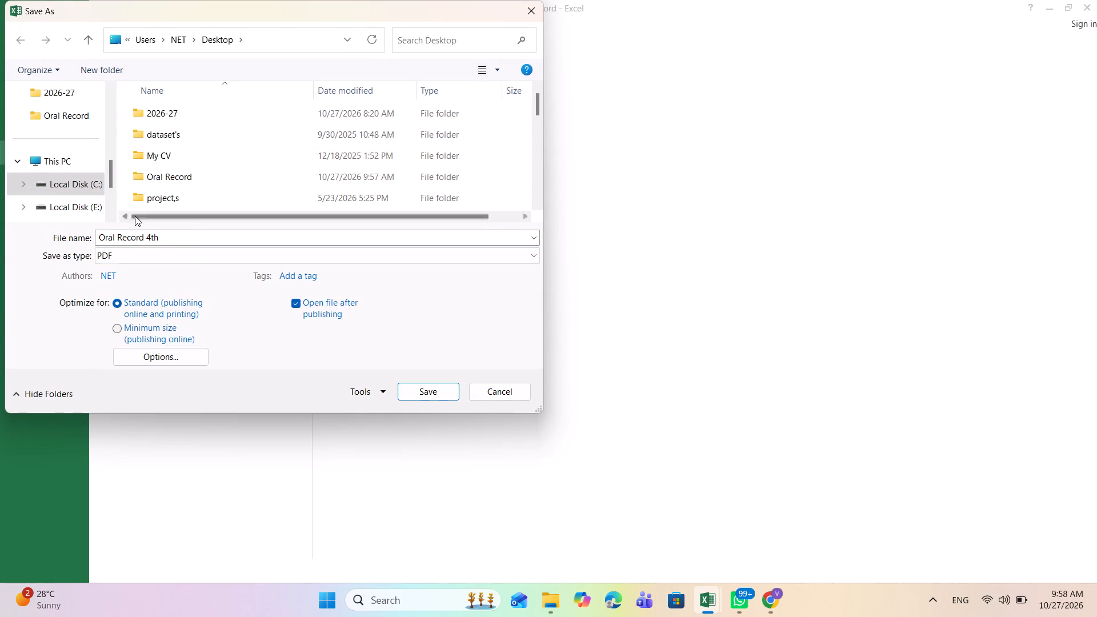
{"action": "double_click", "coordinate": [186, 175]}
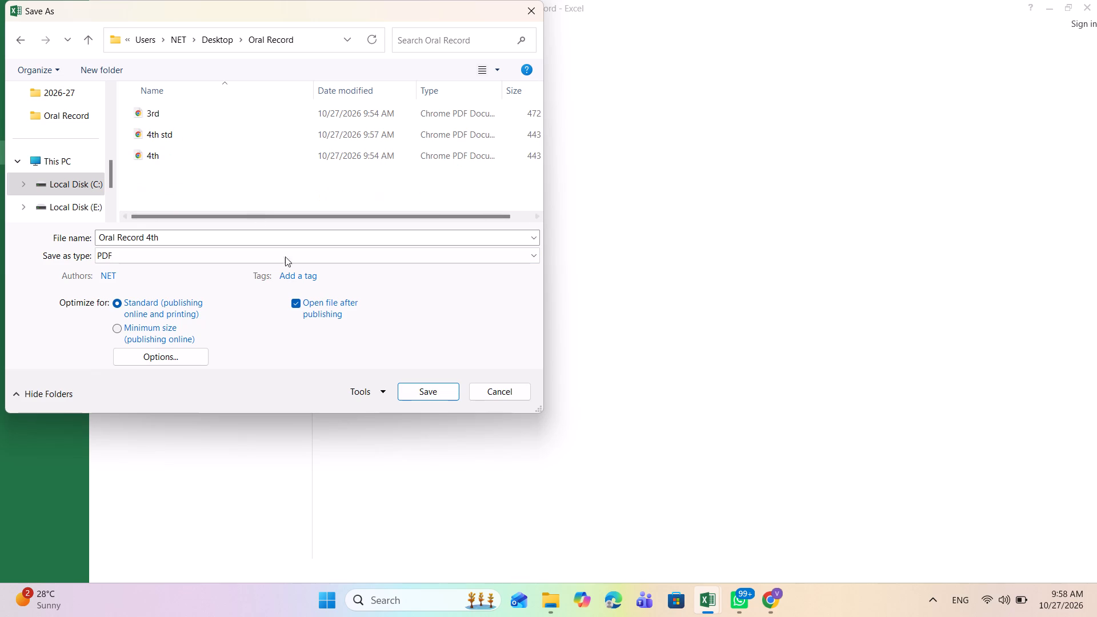
{"action": "left_click", "coordinate": [431, 392]}
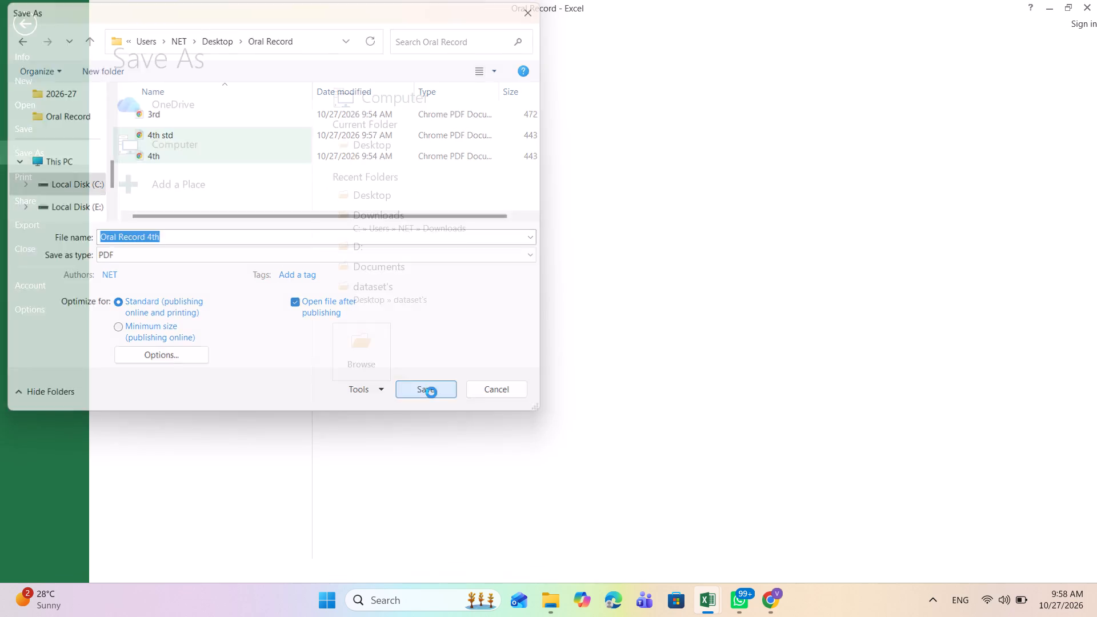
{"action": "scroll", "coordinate": [513, 406], "scroll_direction": "down", "scroll_amount": 2}
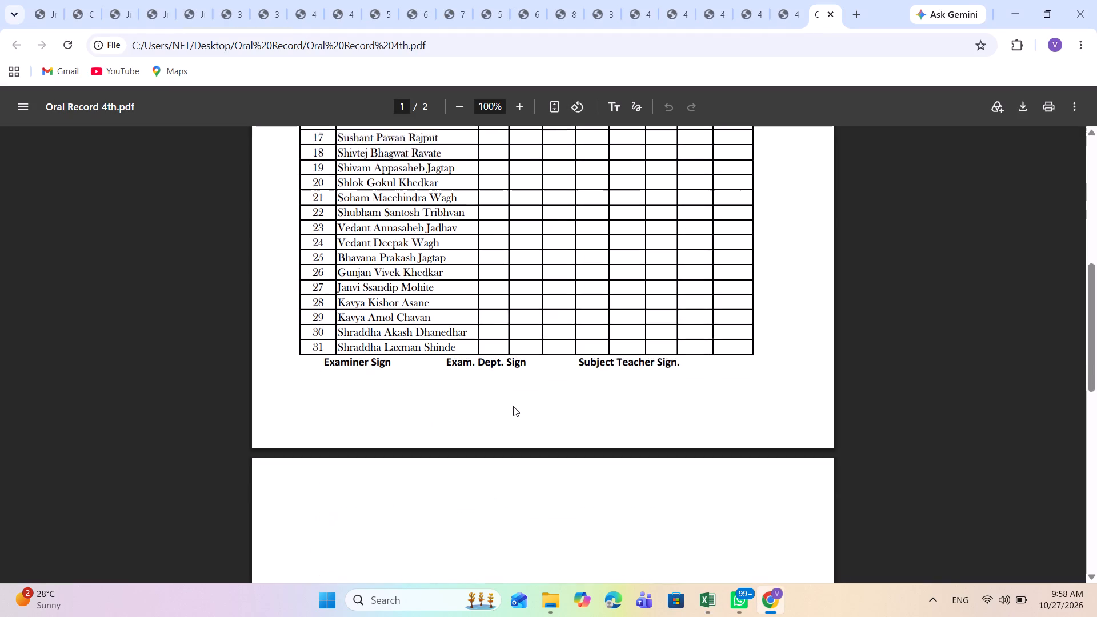
{"action": "scroll", "coordinate": [513, 406], "scroll_direction": "down", "scroll_amount": 4}
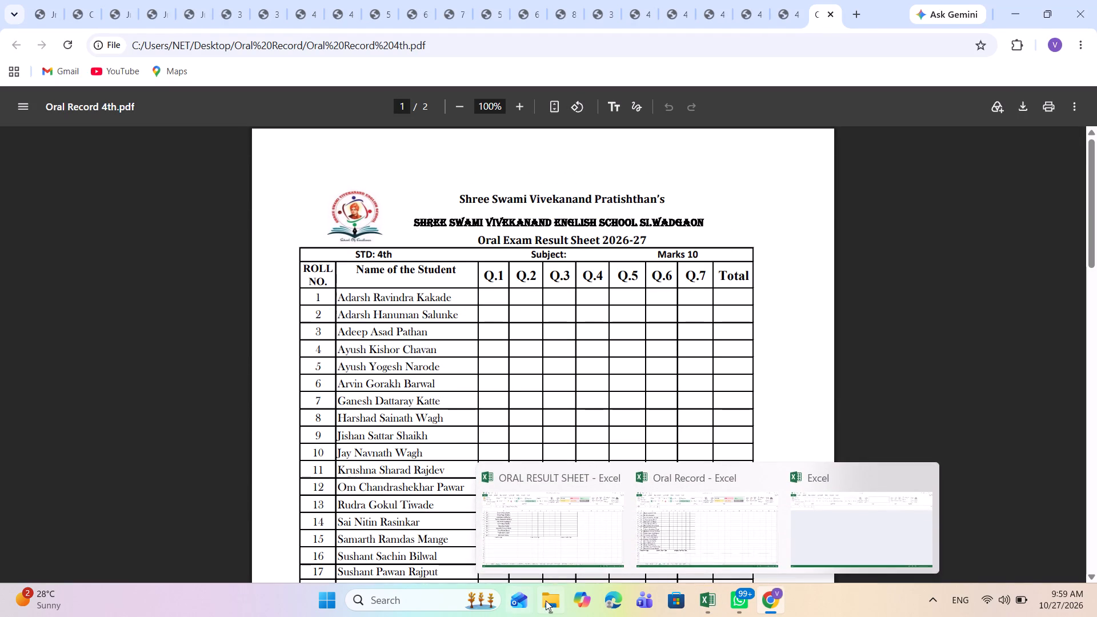
Delete the older 4th std and 4th PDFs from the Oral Record folder in File Explorer.
{"action": "left_click", "coordinate": [534, 525]}
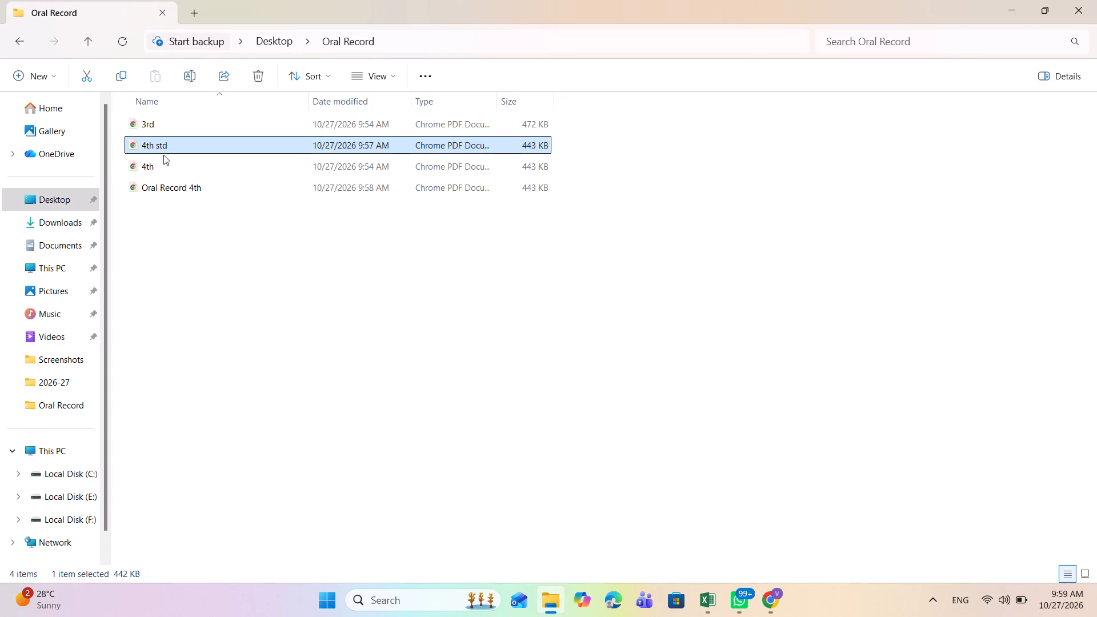
{"action": "key", "text": "shift+Down"}
{"action": "key", "text": "Delete"}
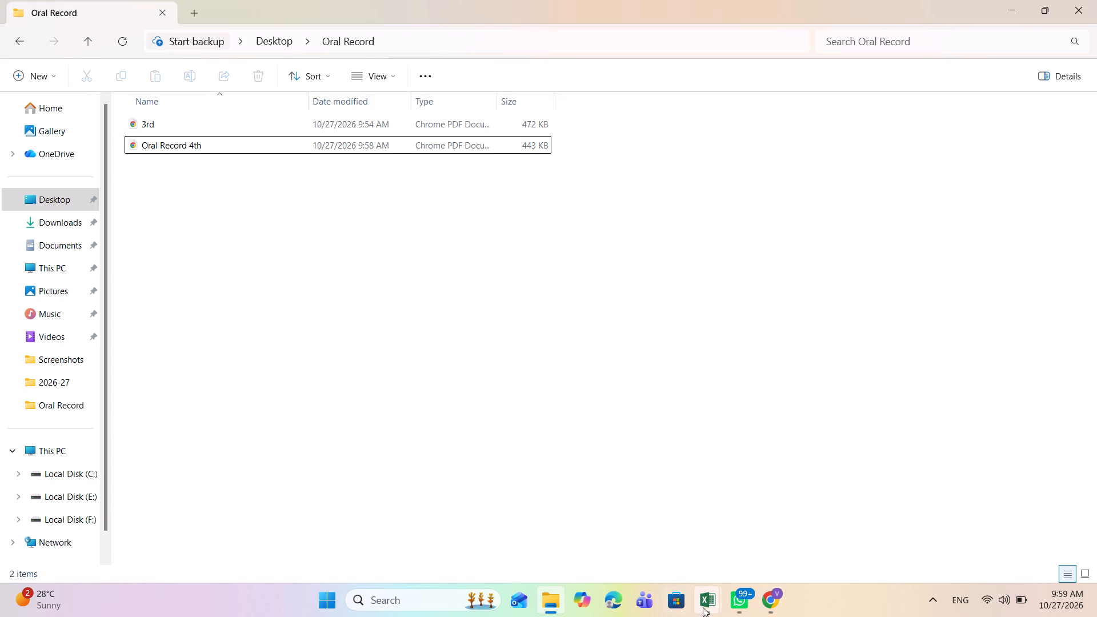
Copy the 4th sheet's signature row into row 40 of the 5th sheet, clear the old one in row 38, and save the workbook.
{"action": "left_click", "coordinate": [673, 519]}
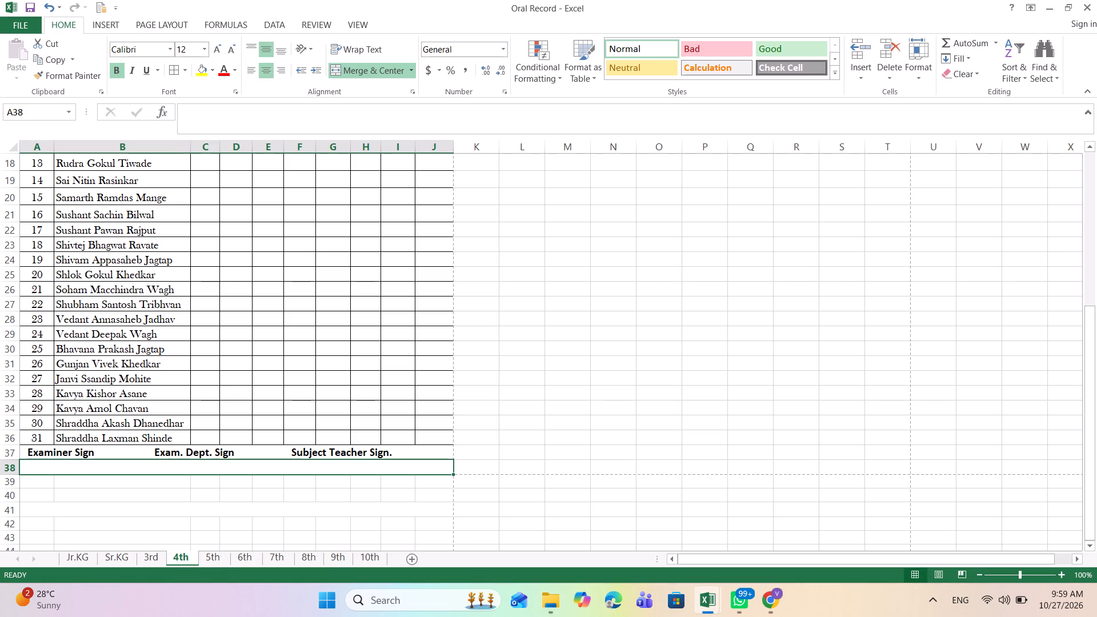
{"action": "left_click", "coordinate": [204, 453]}
{"action": "key", "text": "ctrl+c"}
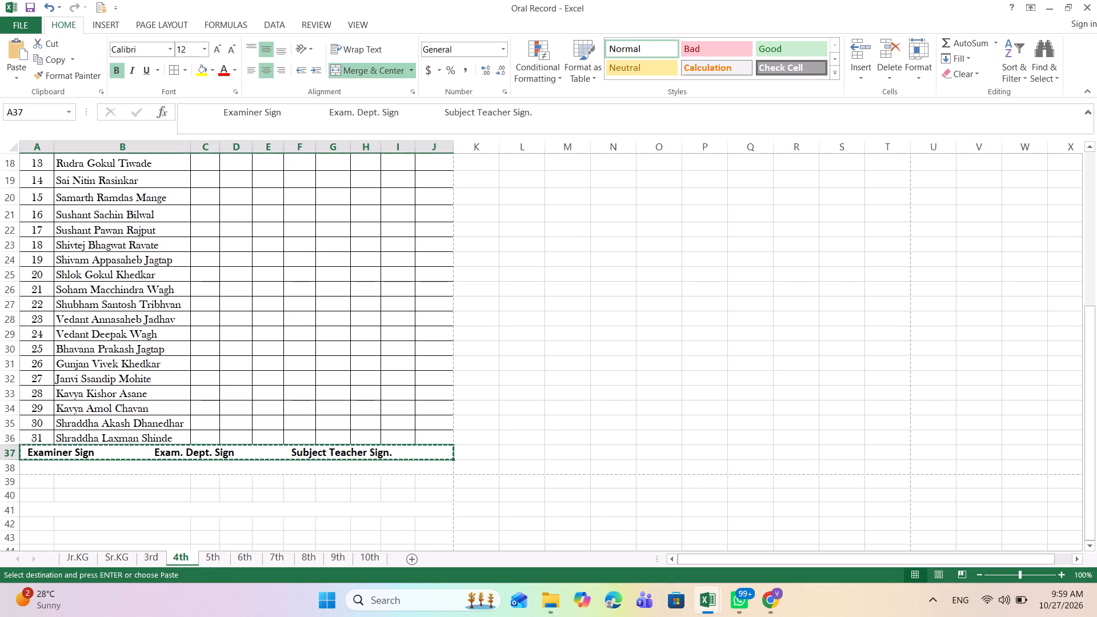
{"action": "key", "text": "ctrl+c"}
{"action": "left_click", "coordinate": [214, 559]}
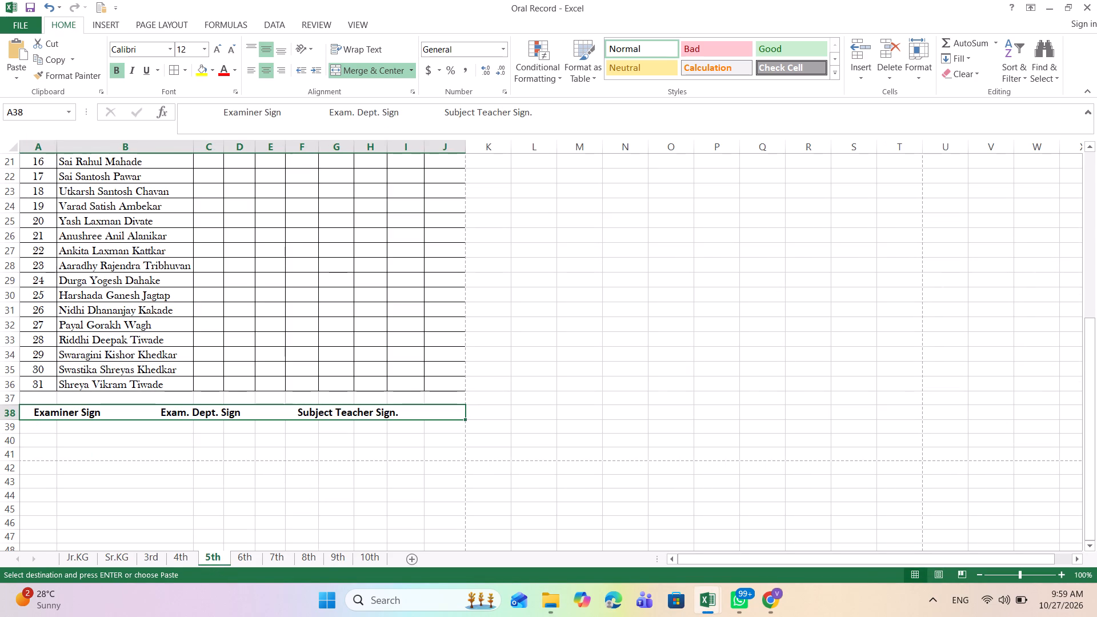
{"action": "left_click", "coordinate": [37, 442]}
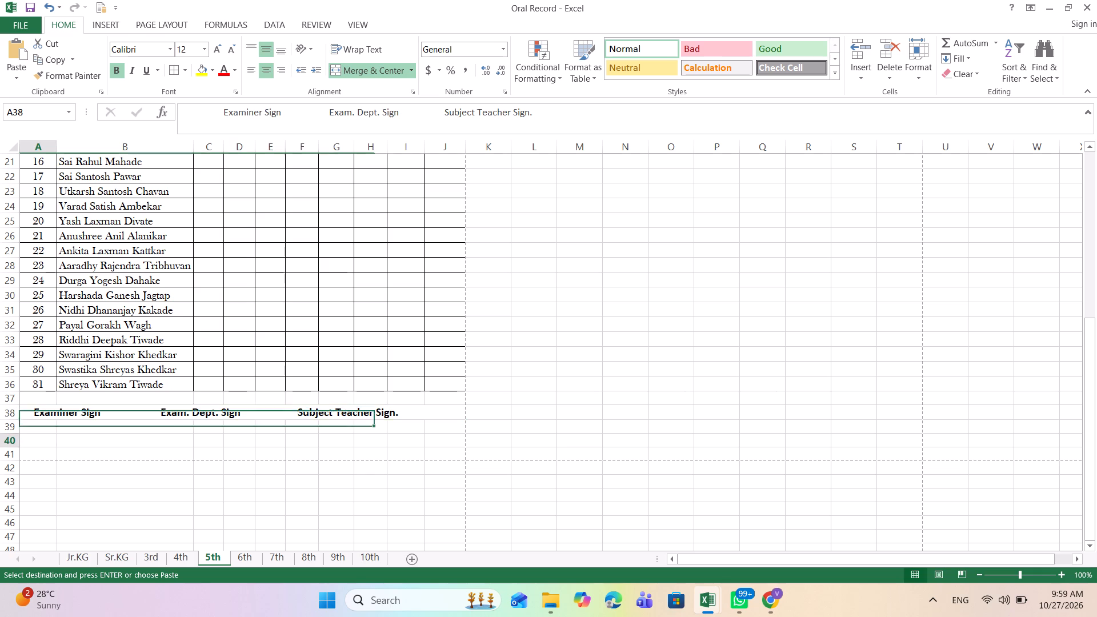
{"action": "key", "text": "ctrl+v"}
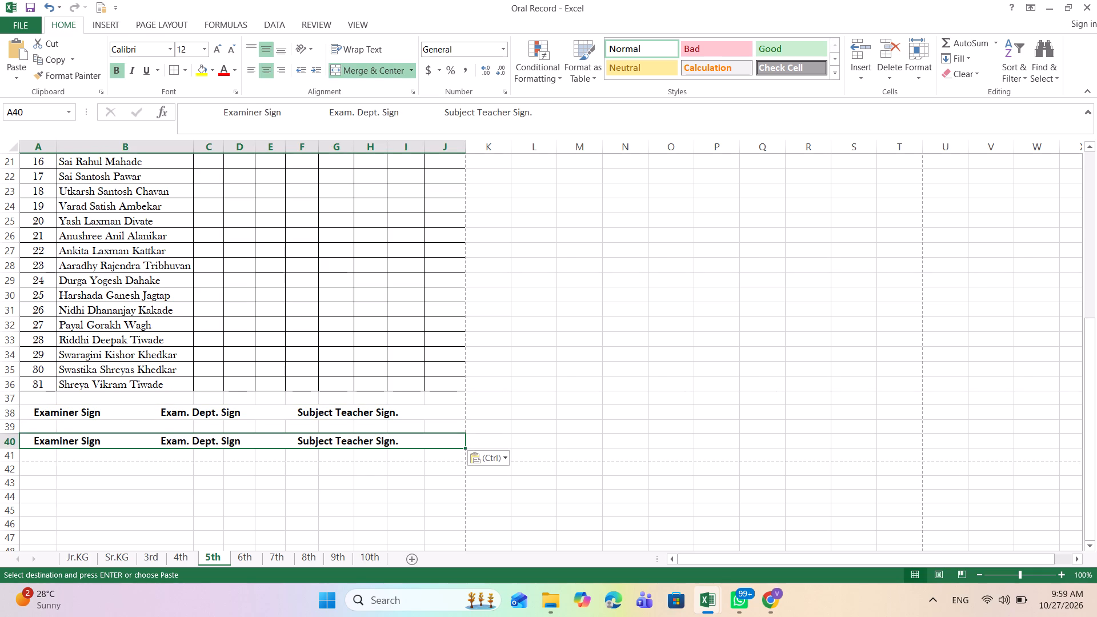
{"action": "left_click", "coordinate": [78, 417]}
{"action": "key", "text": "Delete"}
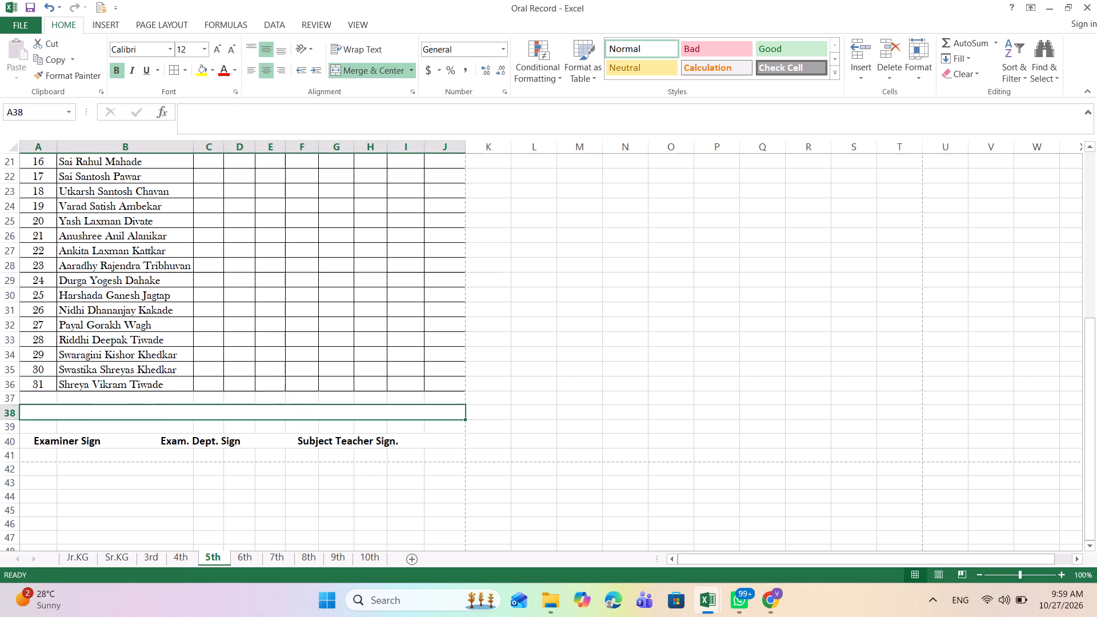
{"action": "key", "text": "ctrl+s"}
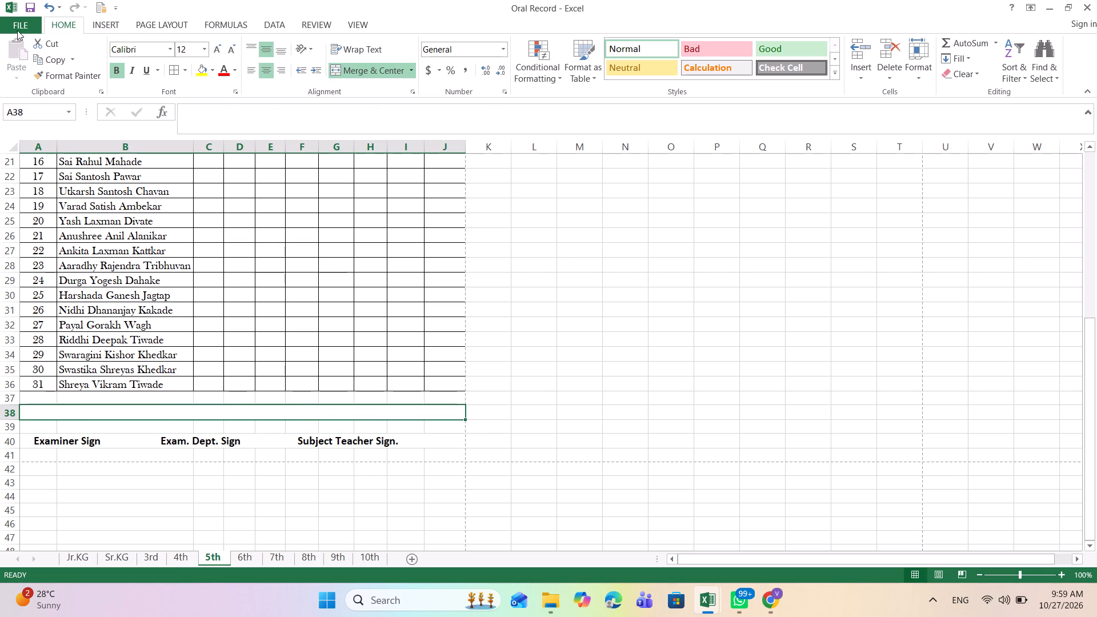
Save the 5th sheet as a PDF named 5th in the Desktop's Oral Record folder and look through it.
{"action": "left_click", "coordinate": [19, 25]}
{"action": "left_click", "coordinate": [33, 151]}
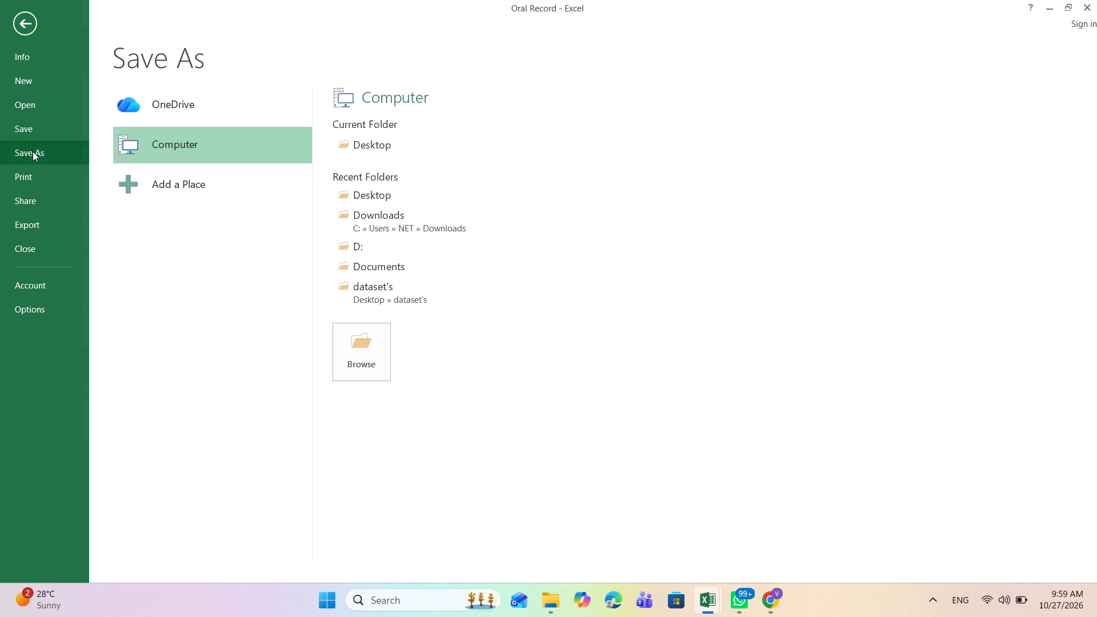
{"action": "double_click", "coordinate": [369, 147]}
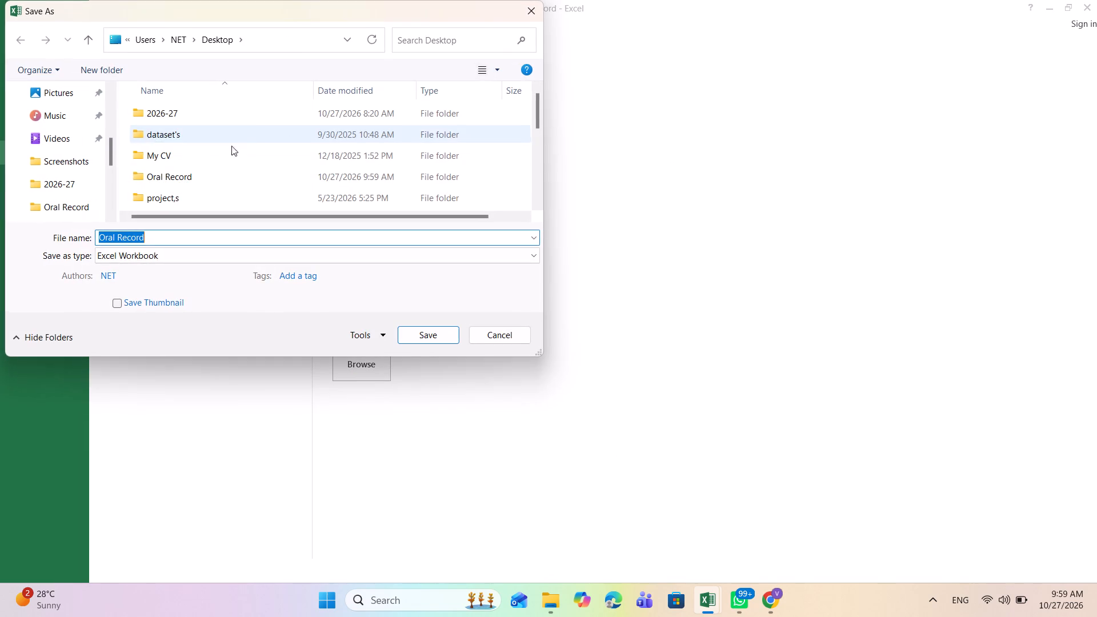
{"action": "double_click", "coordinate": [176, 174]}
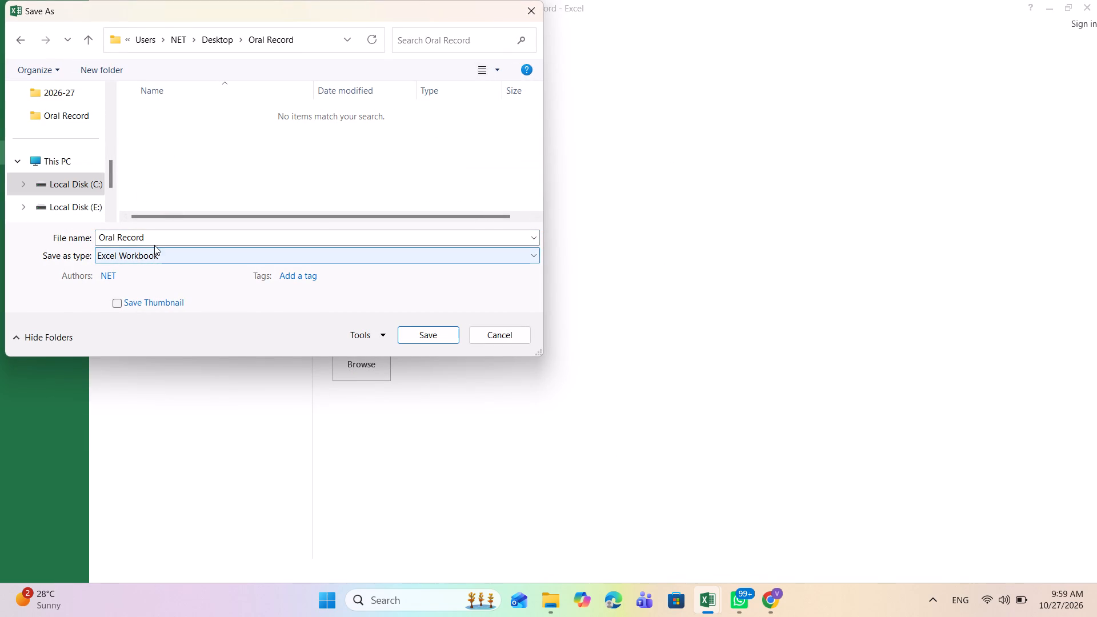
{"action": "left_click", "coordinate": [160, 235]}
{"action": "left_click", "coordinate": [160, 235]}
{"action": "left_click", "coordinate": [160, 235]}
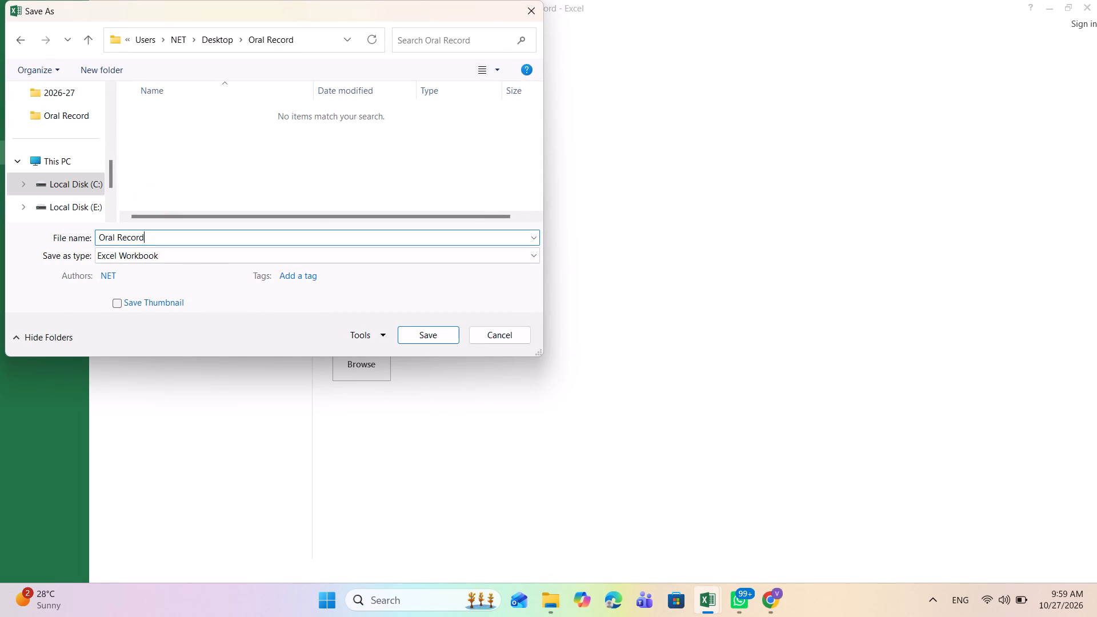
{"action": "key", "text": "BackSpace"}
{"action": "key", "text": "BackSpace"}
{"action": "key", "text": "BackSpace"}
{"action": "key", "text": "BackSpace"}
{"action": "key", "text": "BackSpace"}
{"action": "key", "text": "BackSpace"}
{"action": "key", "text": "BackSpace"}
{"action": "key", "text": "BackSpace"}
{"action": "key", "text": "BackSpace"}
{"action": "key", "text": "BackSpace"}
{"action": "key", "text": "BackSpace"}
{"action": "key", "text": "BackSpace"}
{"action": "key", "text": "BackSpace"}
{"action": "key", "text": "BackSpace"}
{"action": "key", "text": "BackSpace"}
{"action": "key", "text": "BackSpace"}
{"action": "key", "text": "BackSpace"}
{"action": "key", "text": "BackSpace"}
{"action": "key", "text": "BackSpace"}
{"action": "type", "text": "5th"}
{"action": "key", "text": "space"}
{"action": "left_click", "coordinate": [168, 254]}
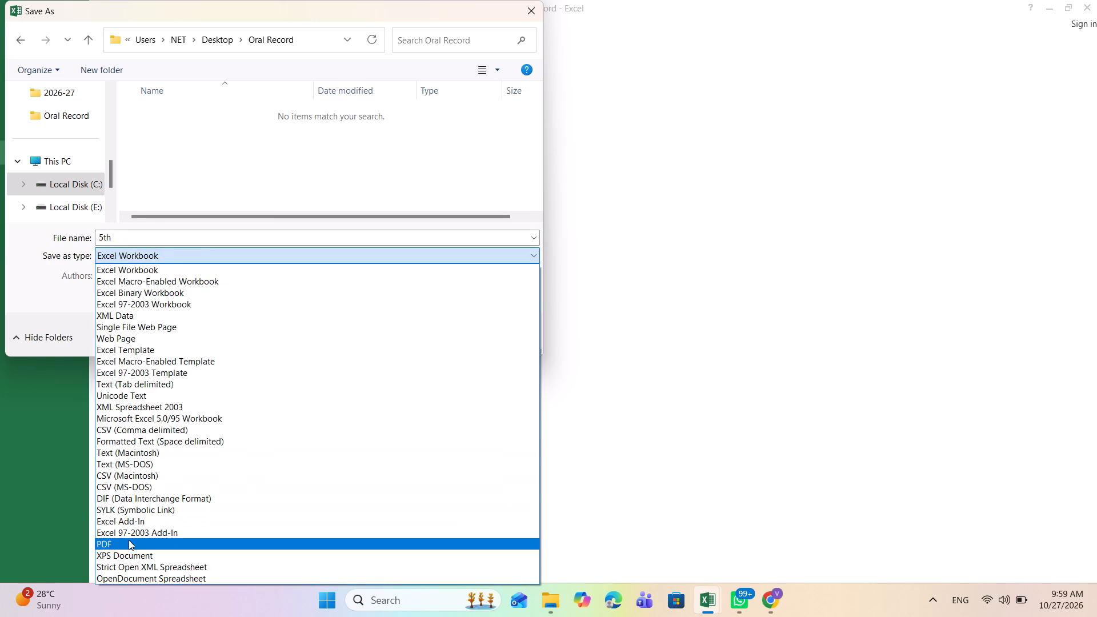
{"action": "left_click", "coordinate": [128, 540]}
{"action": "left_click", "coordinate": [434, 391]}
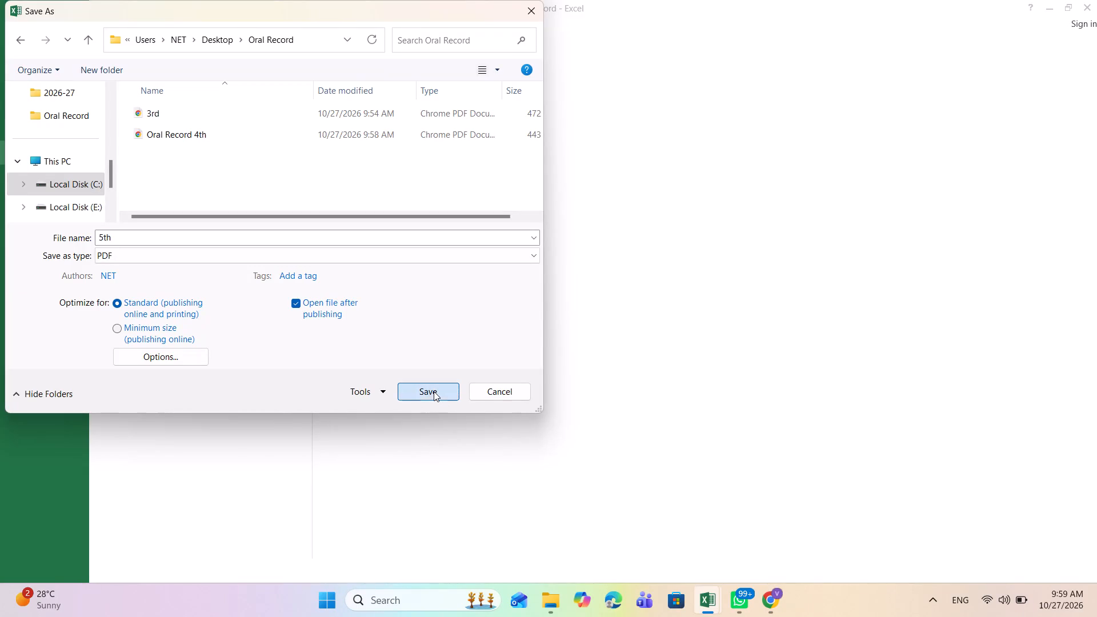
{"action": "scroll", "coordinate": [523, 414], "scroll_direction": "down", "scroll_amount": 2}
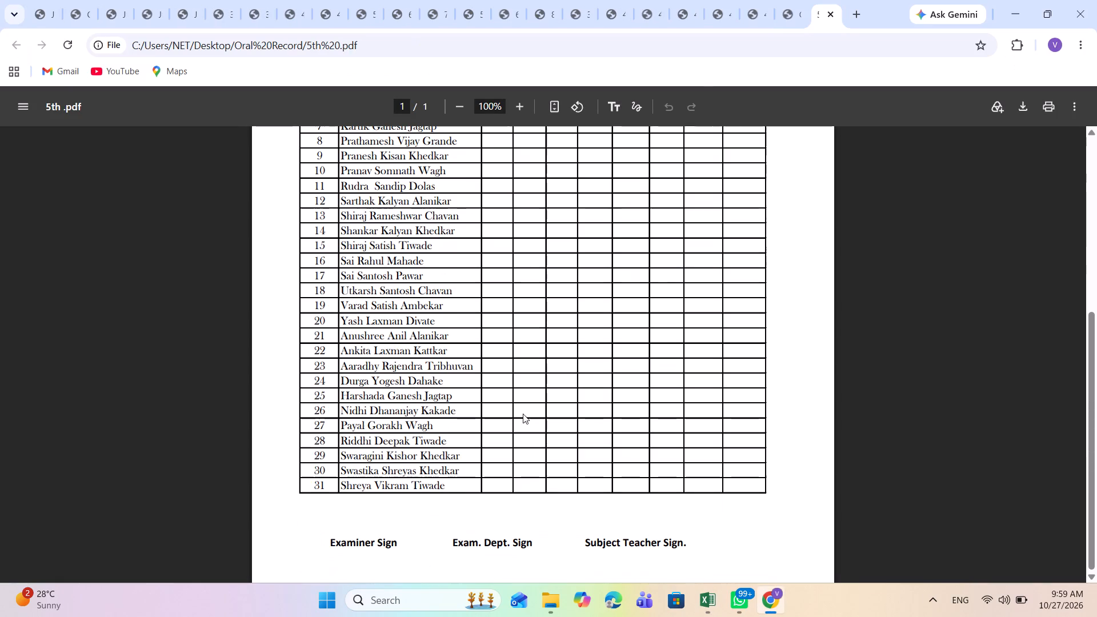
{"action": "scroll", "coordinate": [523, 414], "scroll_direction": "down", "scroll_amount": 2}
{"action": "scroll", "coordinate": [523, 414], "scroll_direction": "up", "scroll_amount": 4}
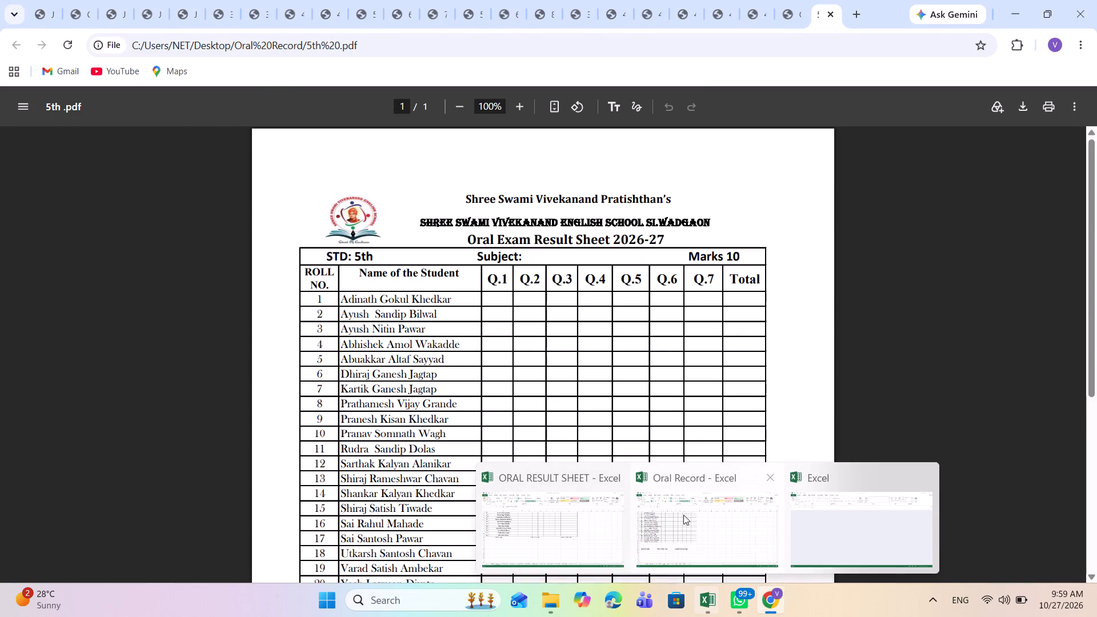
Copy the 6th sheet's signature row into row 36 and clear the old one in row 31.
{"action": "left_click", "coordinate": [660, 512]}
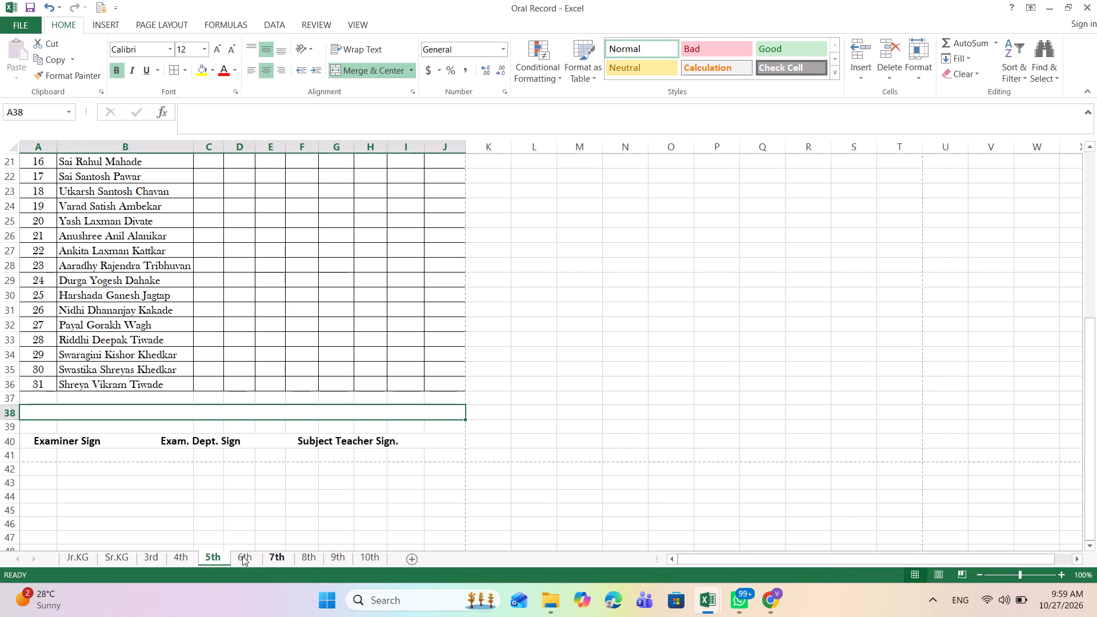
{"action": "left_click", "coordinate": [243, 555]}
{"action": "left_click", "coordinate": [124, 265]}
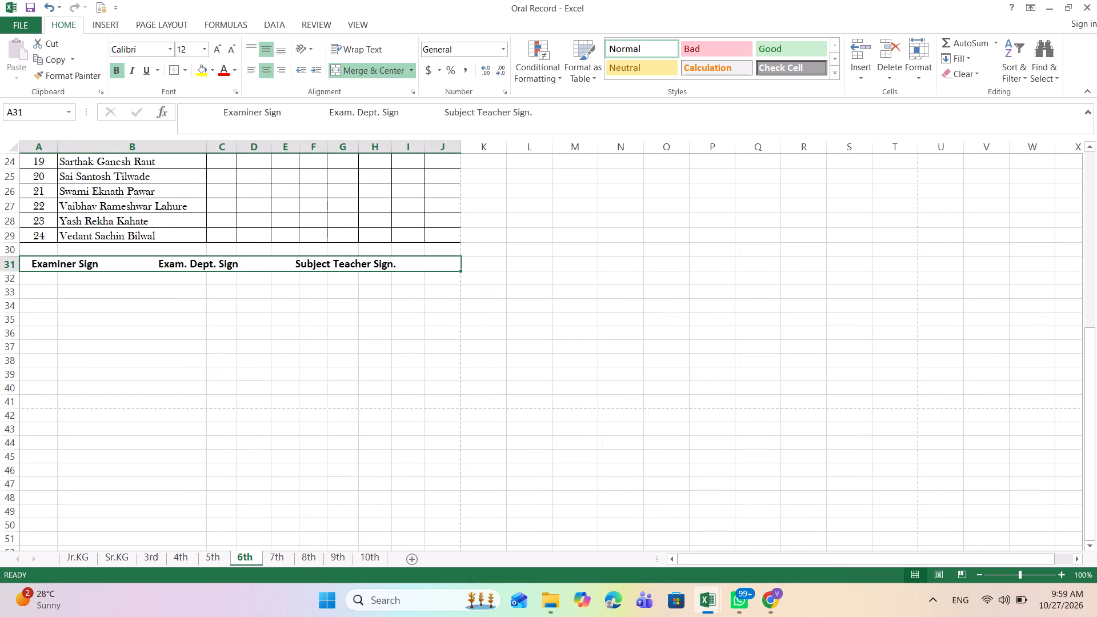
{"action": "left_click", "coordinate": [70, 267]}
{"action": "key", "text": "ctrl+c"}
{"action": "key", "text": "ctrl+c"}
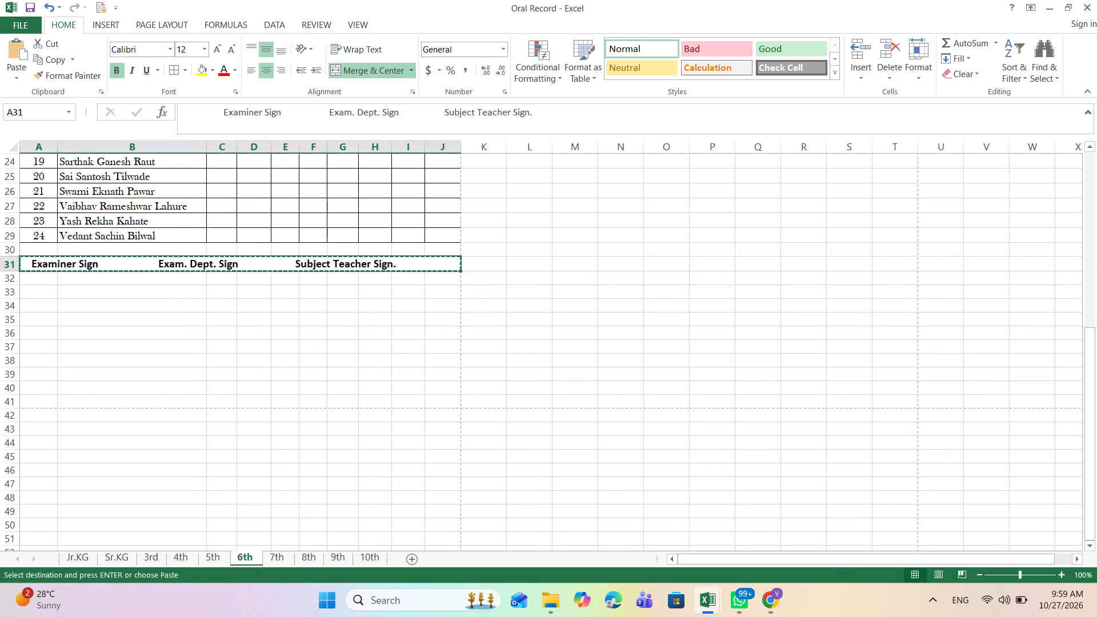
{"action": "left_click", "coordinate": [41, 307]}
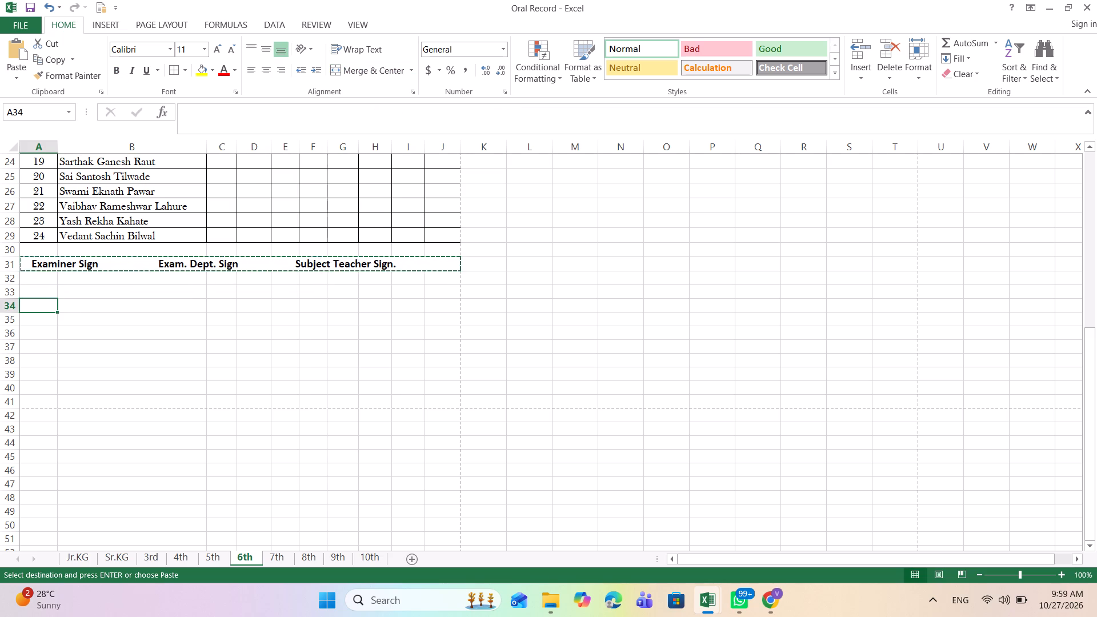
{"action": "left_click", "coordinate": [35, 327]}
{"action": "key", "text": "ctrl+v"}
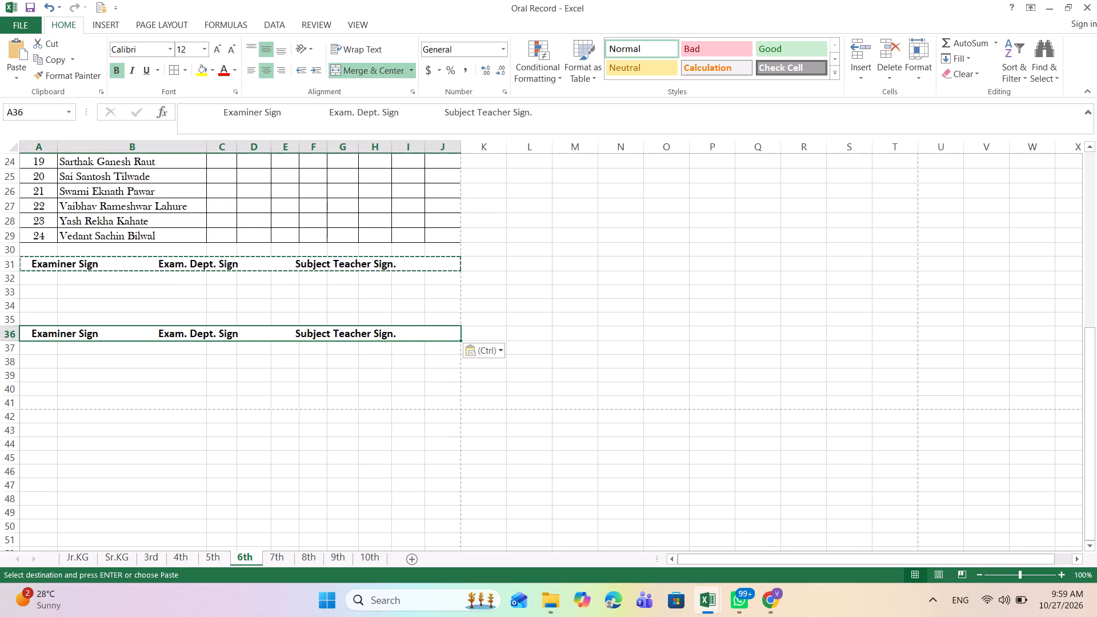
{"action": "left_click", "coordinate": [82, 261]}
{"action": "key", "text": "Delete"}
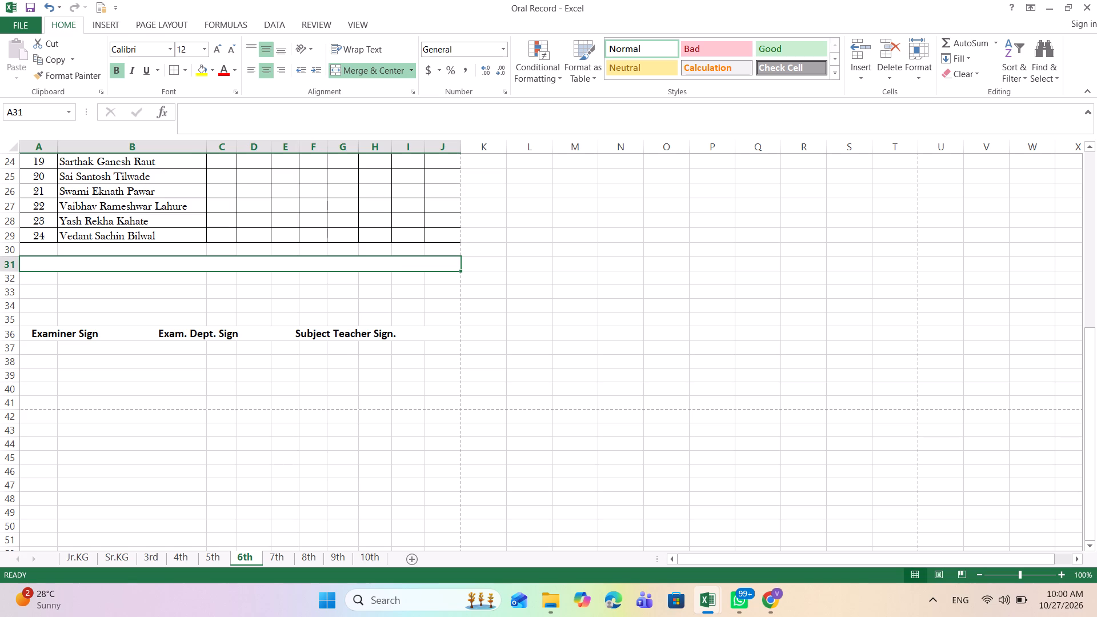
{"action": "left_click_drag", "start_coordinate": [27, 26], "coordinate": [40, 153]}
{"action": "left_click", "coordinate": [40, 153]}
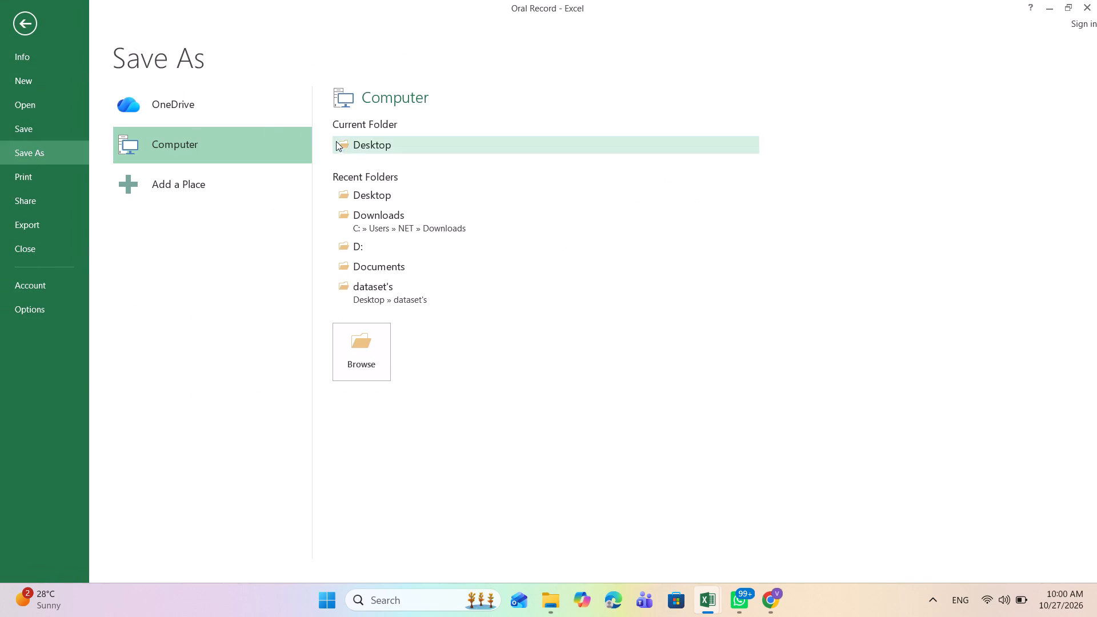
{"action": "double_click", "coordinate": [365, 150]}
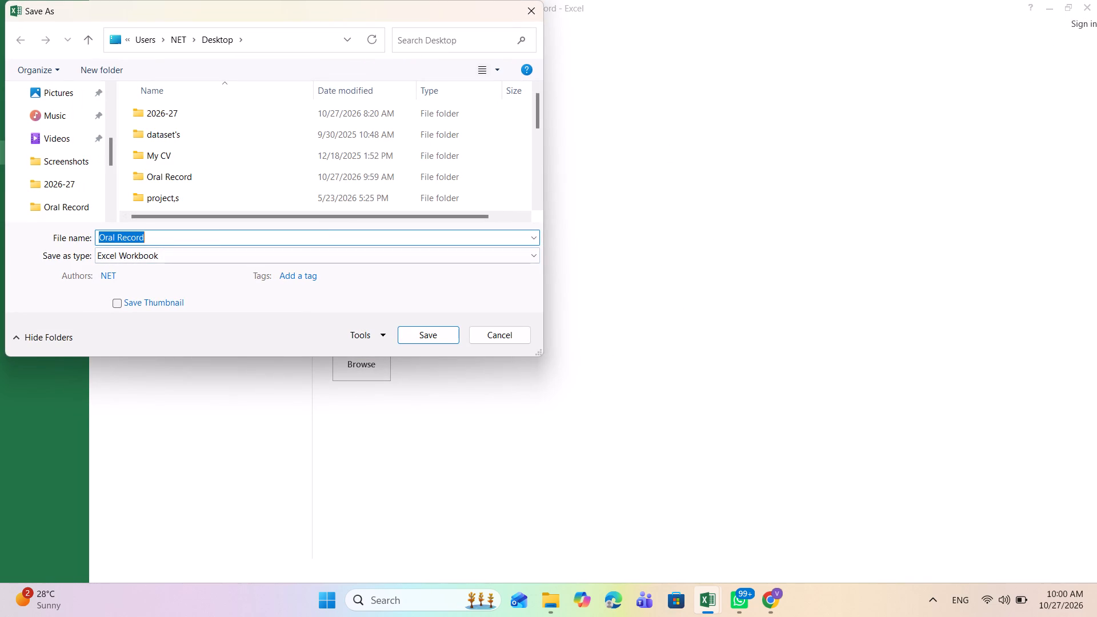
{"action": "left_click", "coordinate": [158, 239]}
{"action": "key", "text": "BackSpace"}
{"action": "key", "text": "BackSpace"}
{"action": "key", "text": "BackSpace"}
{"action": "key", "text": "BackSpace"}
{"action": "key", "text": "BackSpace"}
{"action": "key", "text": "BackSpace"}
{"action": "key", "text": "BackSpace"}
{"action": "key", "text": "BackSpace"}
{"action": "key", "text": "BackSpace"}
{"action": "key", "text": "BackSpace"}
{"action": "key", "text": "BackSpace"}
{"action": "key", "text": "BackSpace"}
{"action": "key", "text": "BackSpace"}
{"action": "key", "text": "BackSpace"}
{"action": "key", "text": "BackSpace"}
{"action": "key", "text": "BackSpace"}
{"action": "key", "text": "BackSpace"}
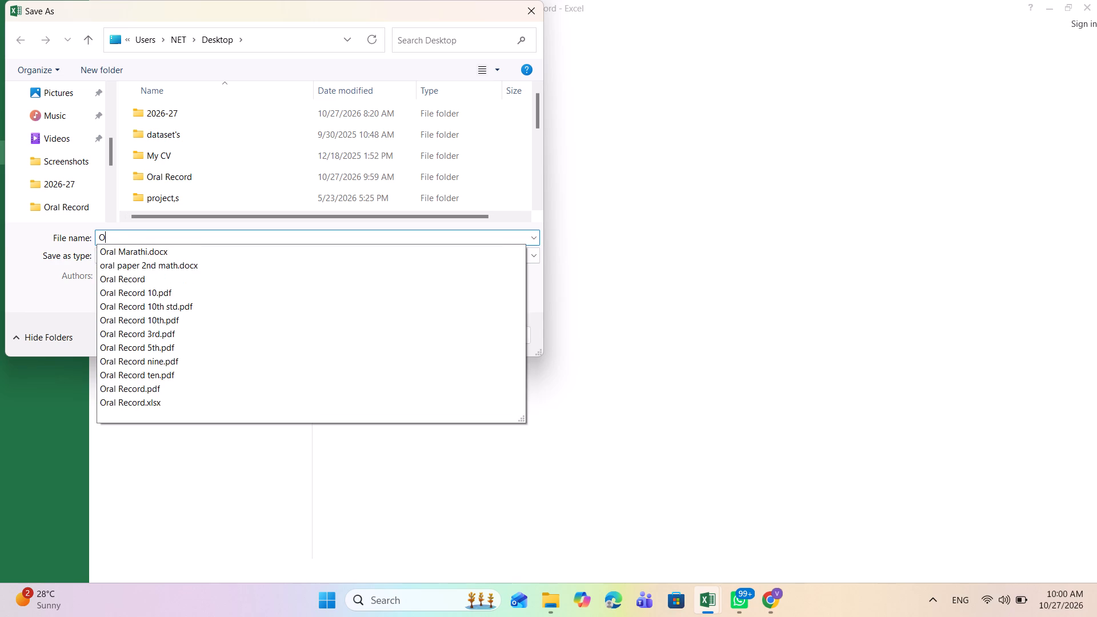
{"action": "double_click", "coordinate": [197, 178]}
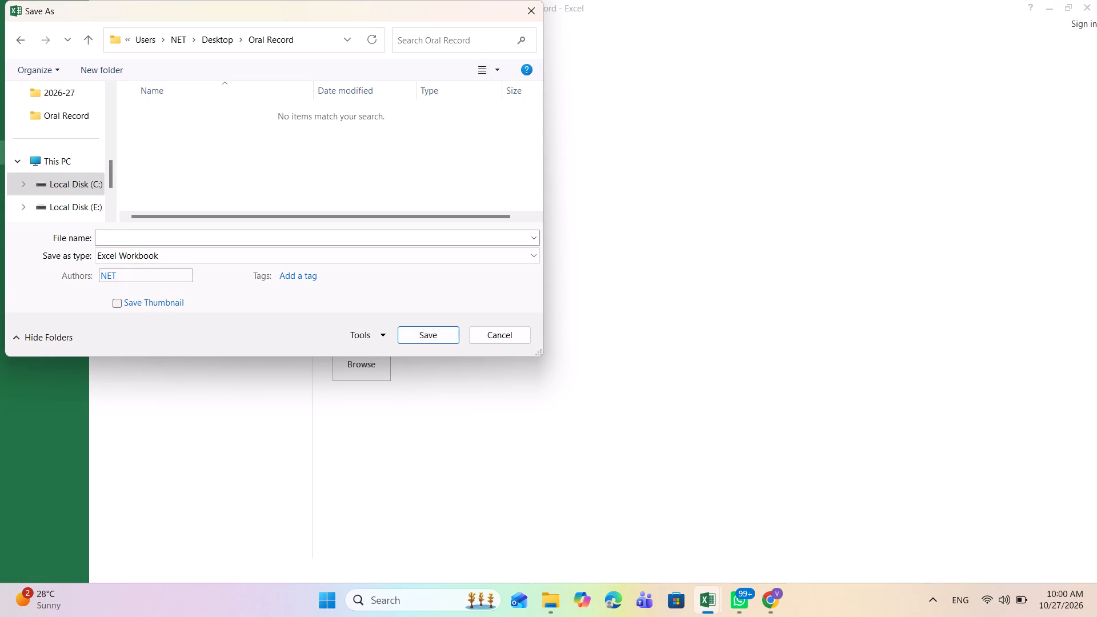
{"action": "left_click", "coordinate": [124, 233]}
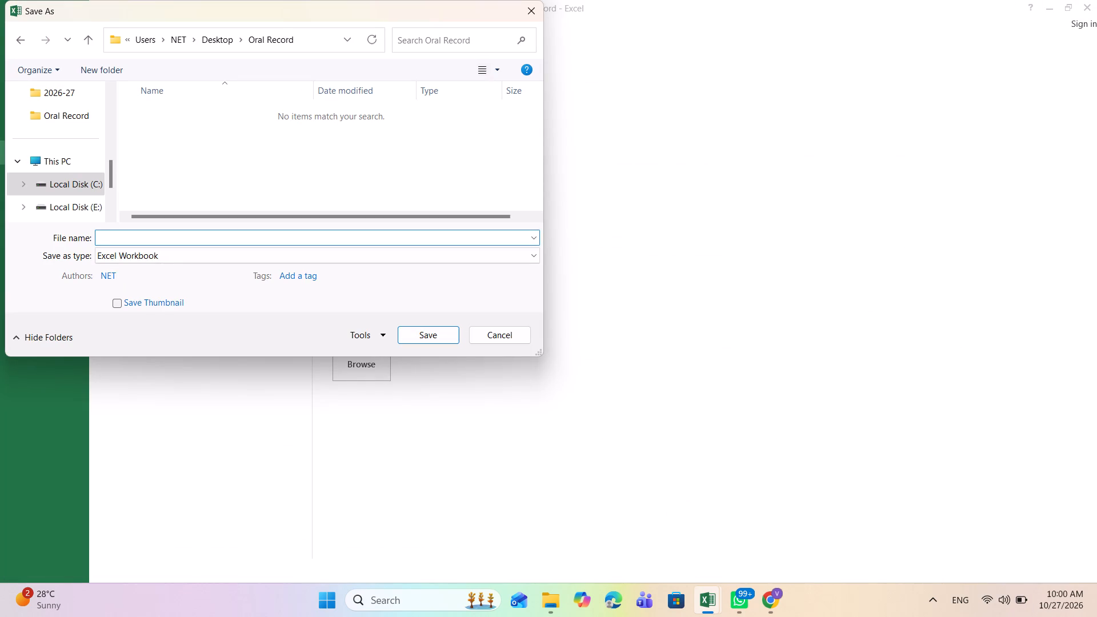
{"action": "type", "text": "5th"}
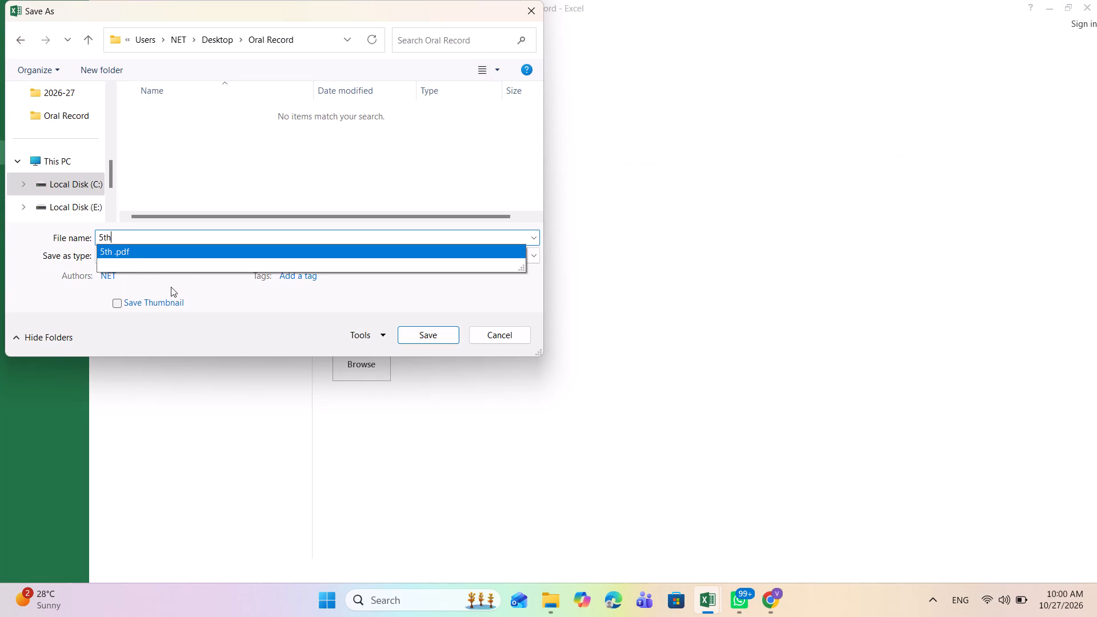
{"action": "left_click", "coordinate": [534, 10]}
Save the 6th sheet as a PDF named 6th in the Desktop's Oral Record folder and look through it.
{"action": "left_click", "coordinate": [27, 26]}
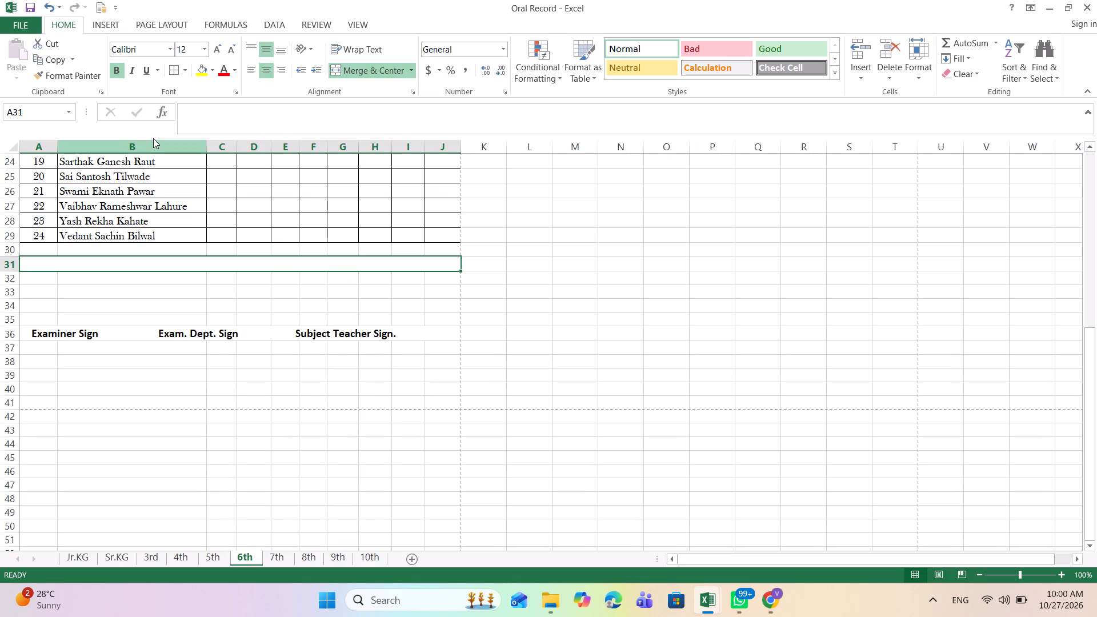
{"action": "left_click", "coordinate": [20, 26]}
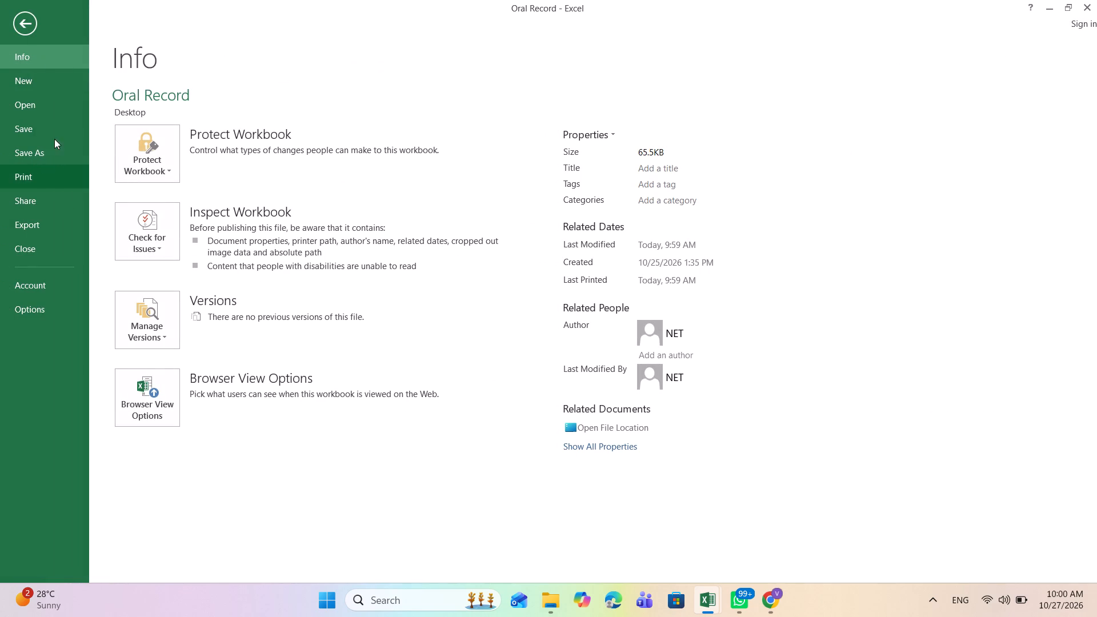
{"action": "left_click", "coordinate": [40, 153]}
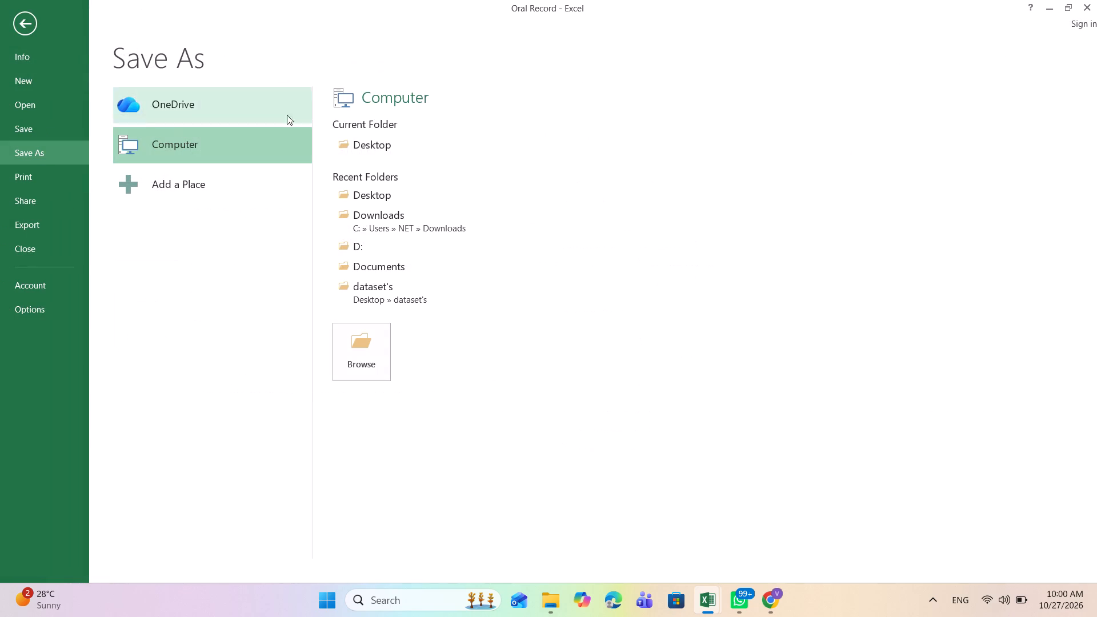
{"action": "double_click", "coordinate": [374, 148]}
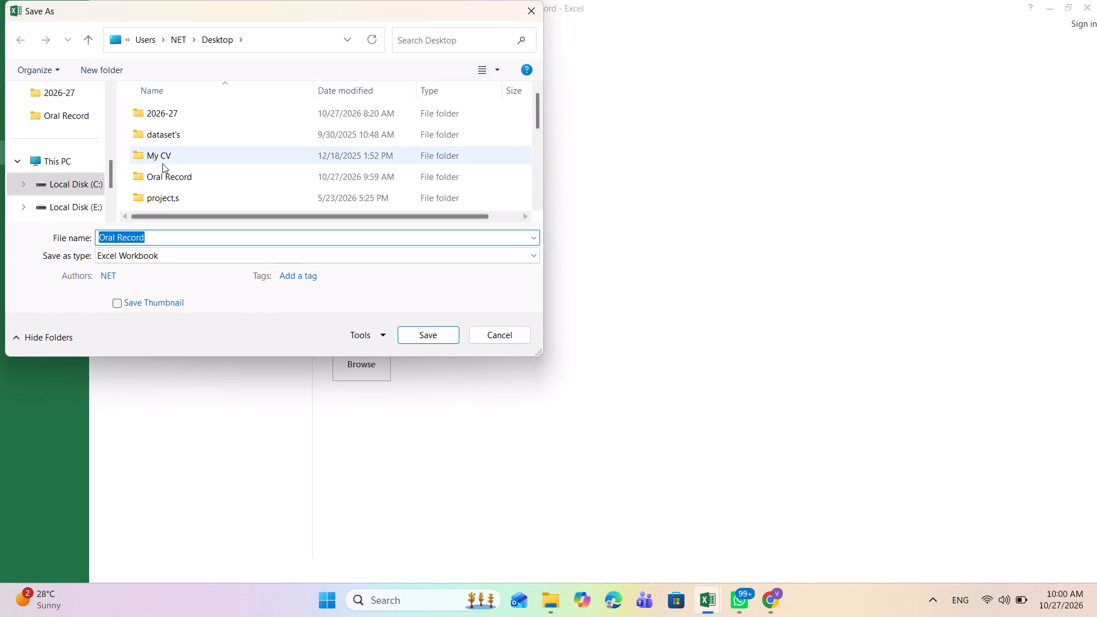
{"action": "double_click", "coordinate": [178, 173]}
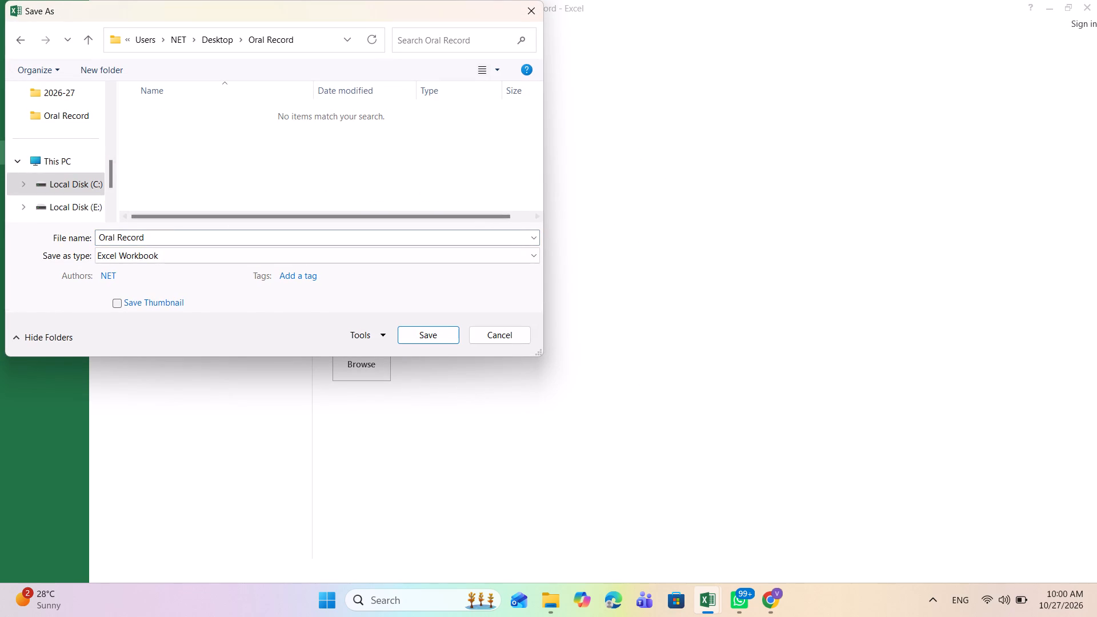
{"action": "left_click", "coordinate": [156, 239]}
{"action": "key", "text": "BackSpace"}
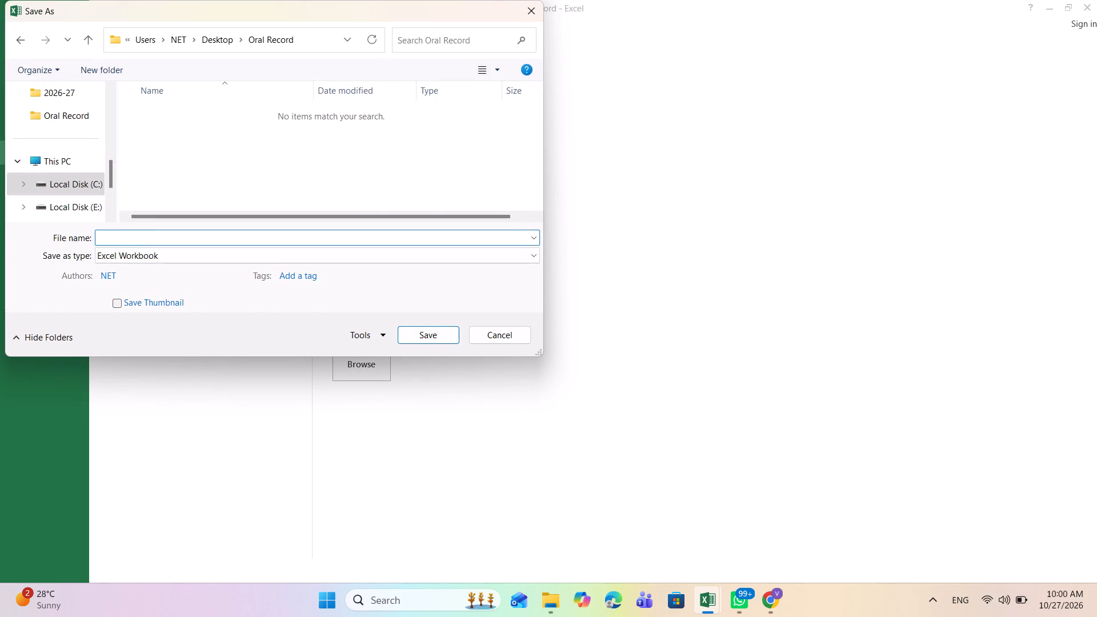
{"action": "type", "text": "6th"}
{"action": "left_click", "coordinate": [183, 258]}
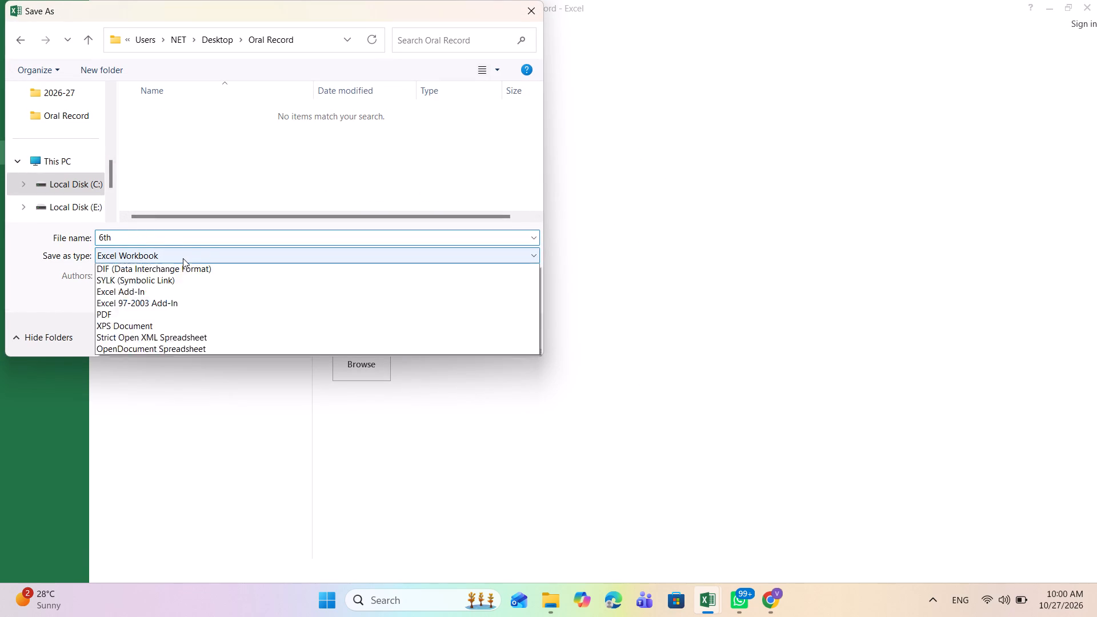
{"action": "left_click", "coordinate": [118, 546]}
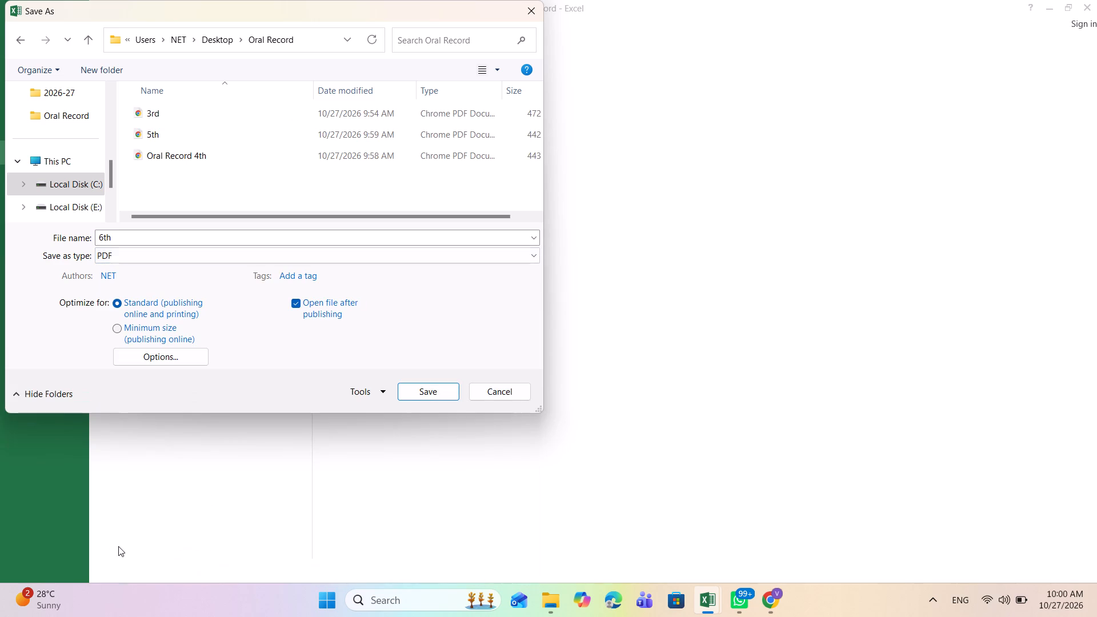
{"action": "left_click", "coordinate": [427, 390]}
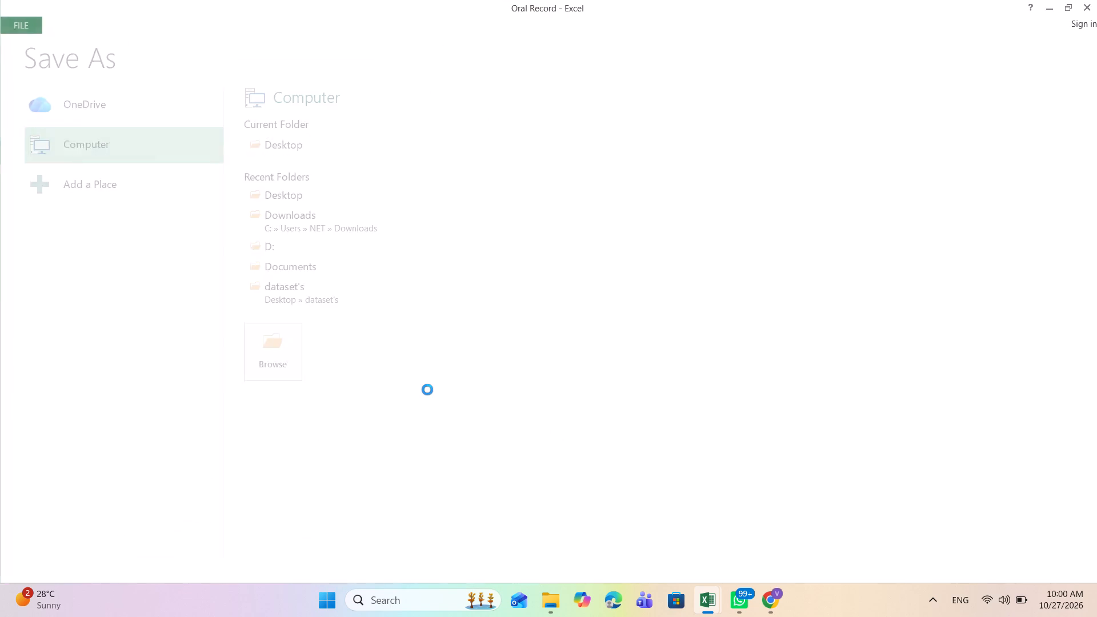
{"action": "scroll", "coordinate": [531, 374], "scroll_direction": "down", "scroll_amount": 2}
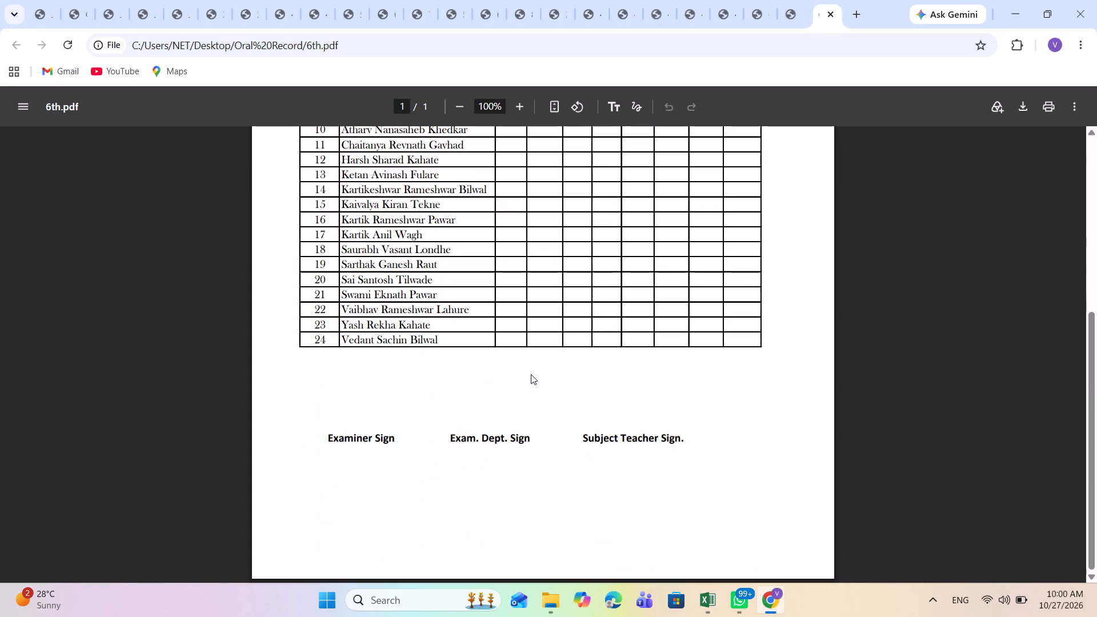
{"action": "scroll", "coordinate": [531, 374], "scroll_direction": "down", "scroll_amount": 2}
{"action": "scroll", "coordinate": [531, 374], "scroll_direction": "up", "scroll_amount": 5}
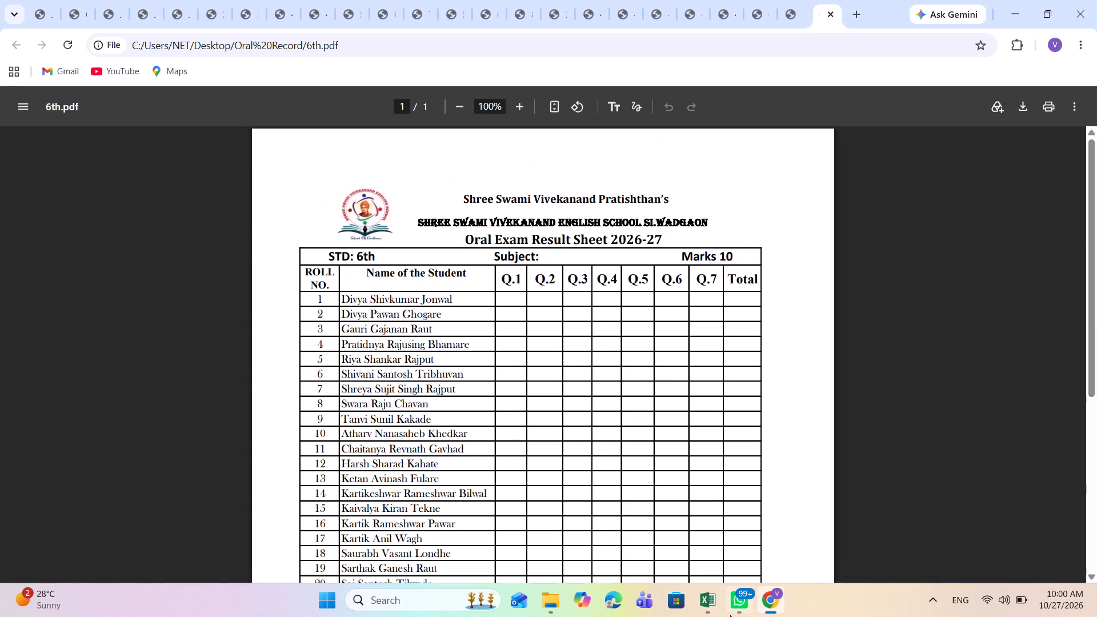
Switch to the Oral Record workbook in Excel, open the 7th sheet and copy its signature row in row 31.
{"action": "left_click", "coordinate": [706, 520]}
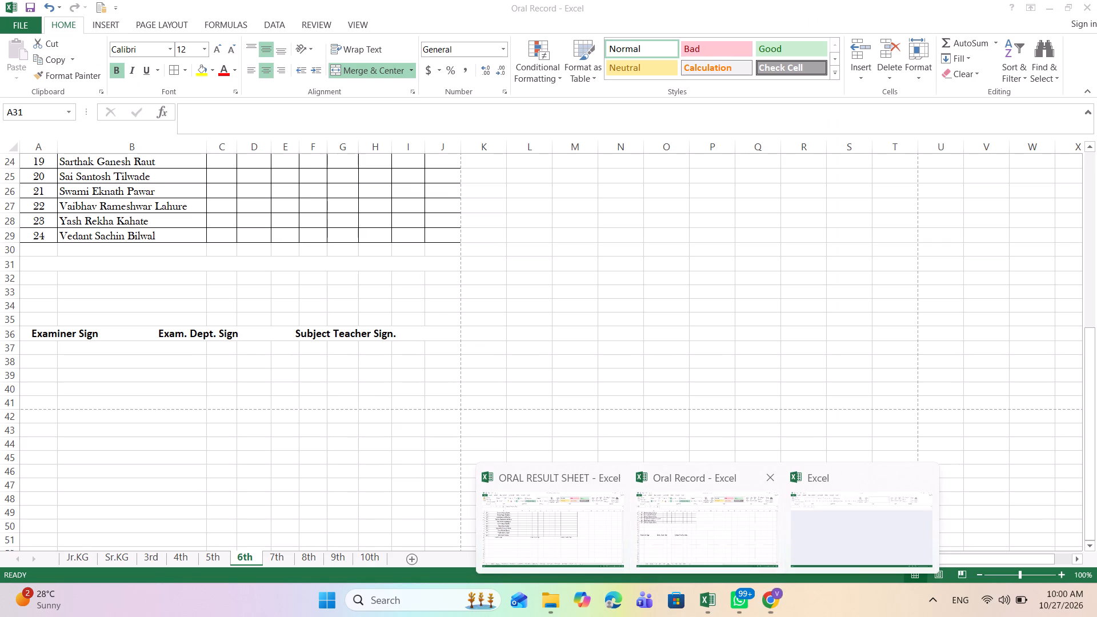
{"action": "left_click", "coordinate": [279, 558]}
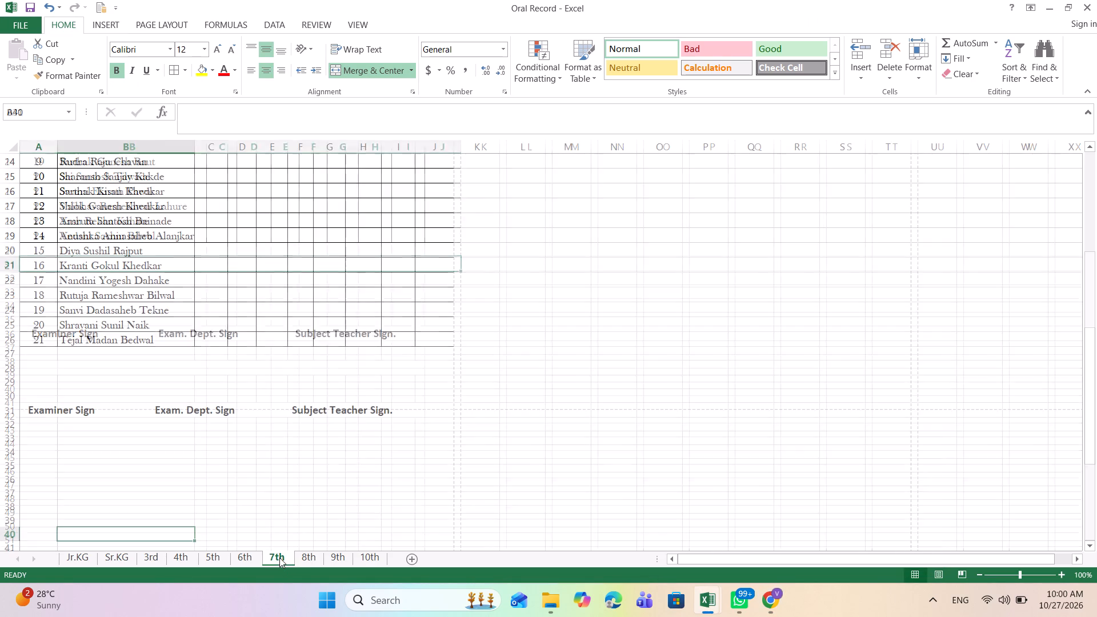
{"action": "left_click", "coordinate": [89, 410]}
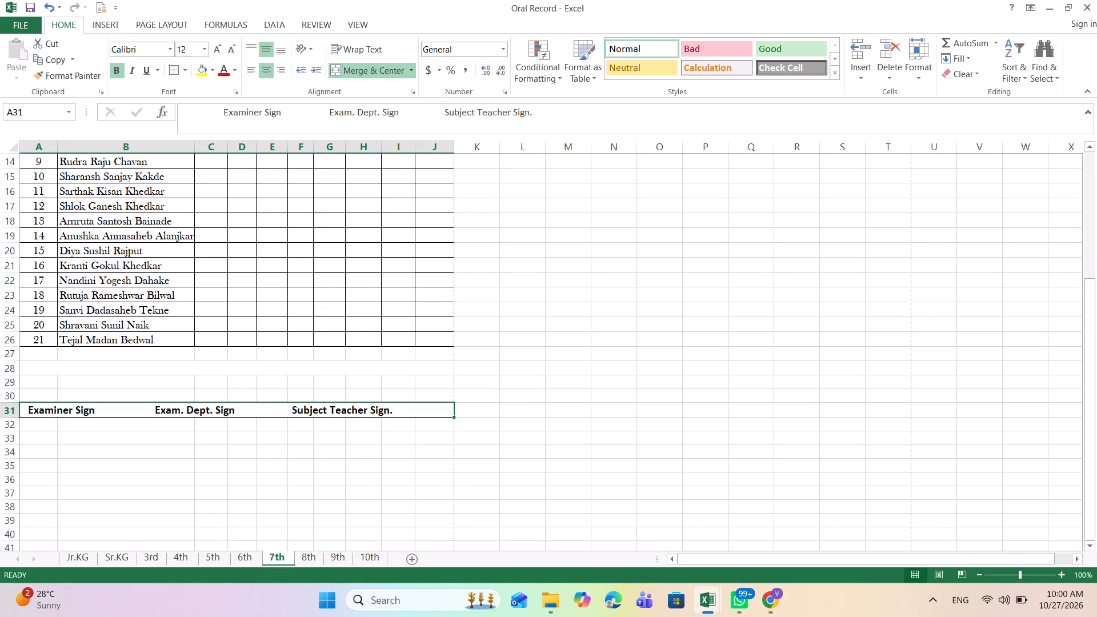
{"action": "key", "text": "ctrl+c"}
{"action": "key", "text": "ctrl+c"}
{"action": "scroll", "coordinate": [114, 476], "scroll_direction": "down", "scroll_amount": 1}
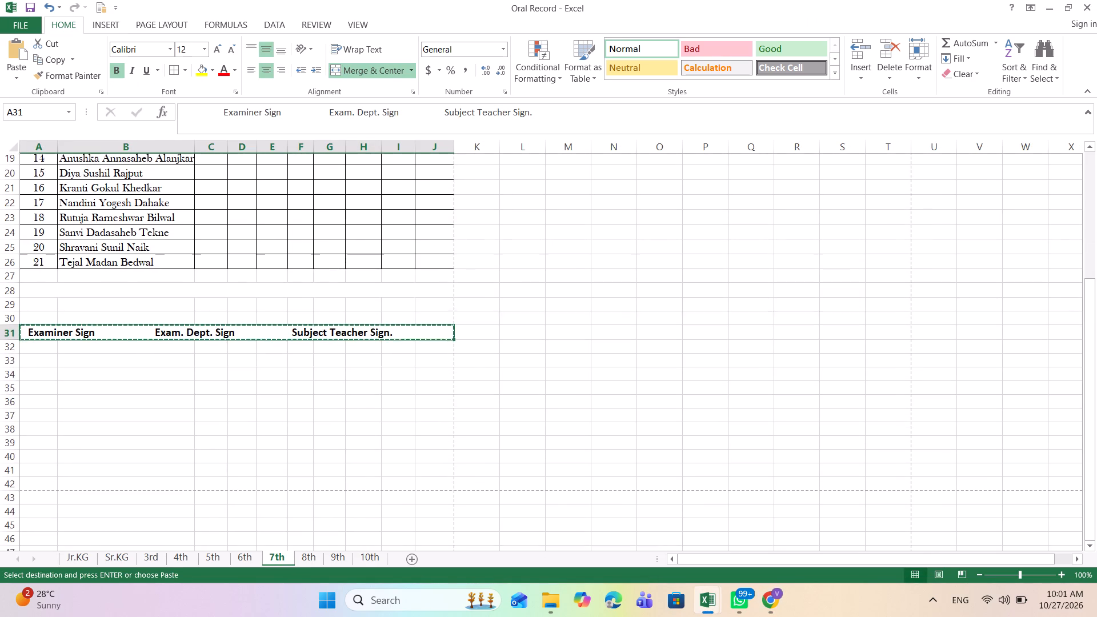
{"action": "scroll", "coordinate": [114, 476], "scroll_direction": "down", "scroll_amount": 1}
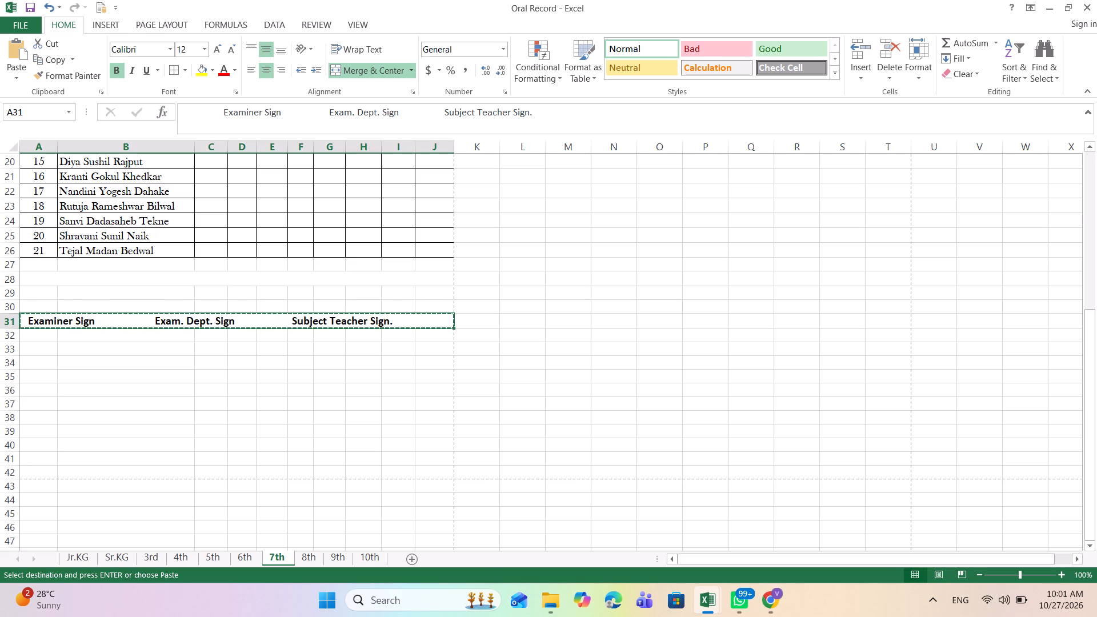
Save the 7th sheet as a PDF named 7th in the Desktop's Oral Record folder and look through it.
{"action": "left_click", "coordinate": [21, 20]}
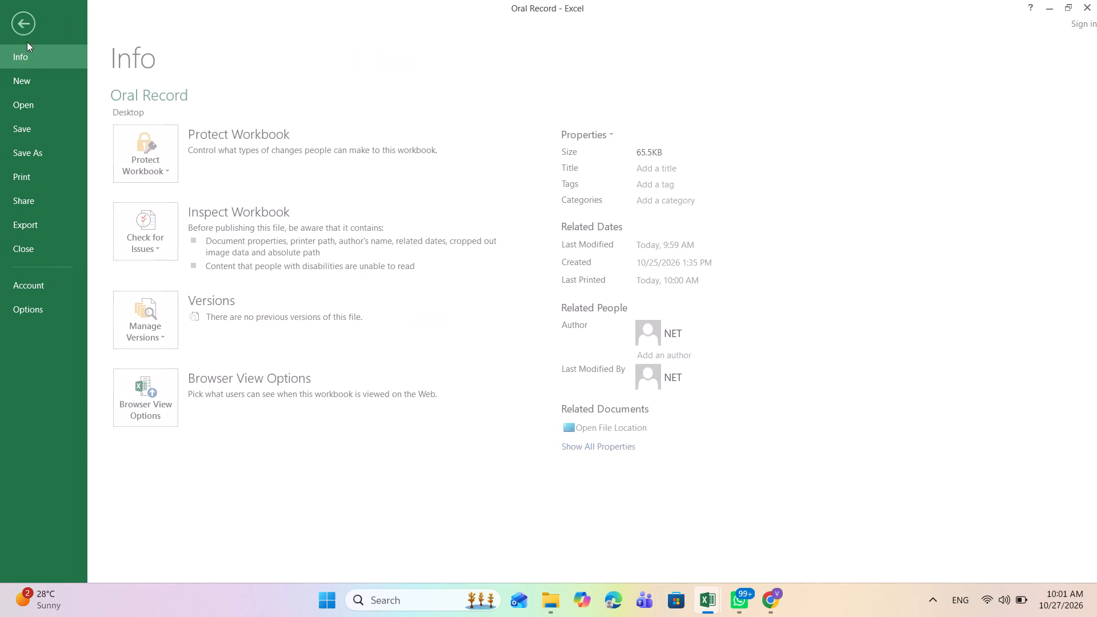
{"action": "left_click", "coordinate": [41, 154]}
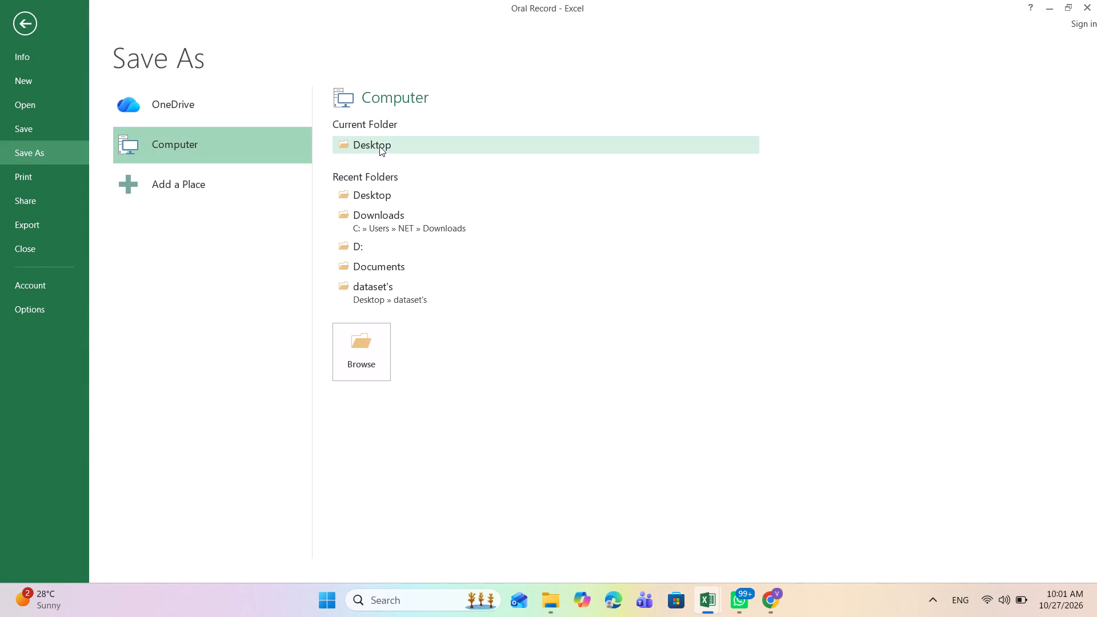
{"action": "left_click", "coordinate": [379, 146]}
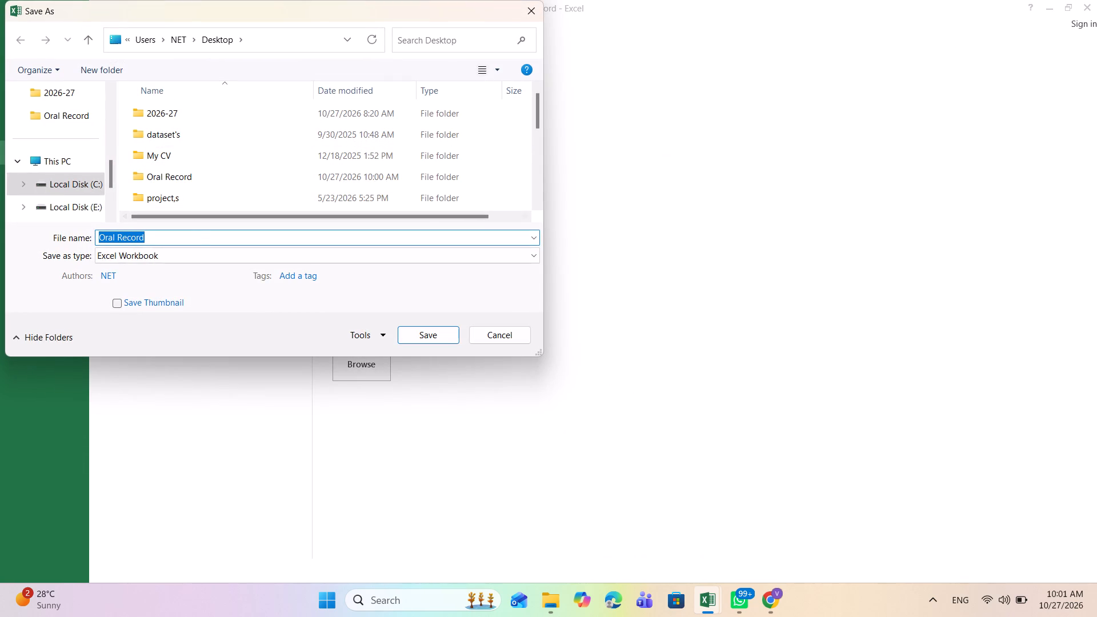
{"action": "left_click", "coordinate": [186, 178]}
{"action": "left_click_drag", "start_coordinate": [186, 178], "coordinate": [162, 224]}
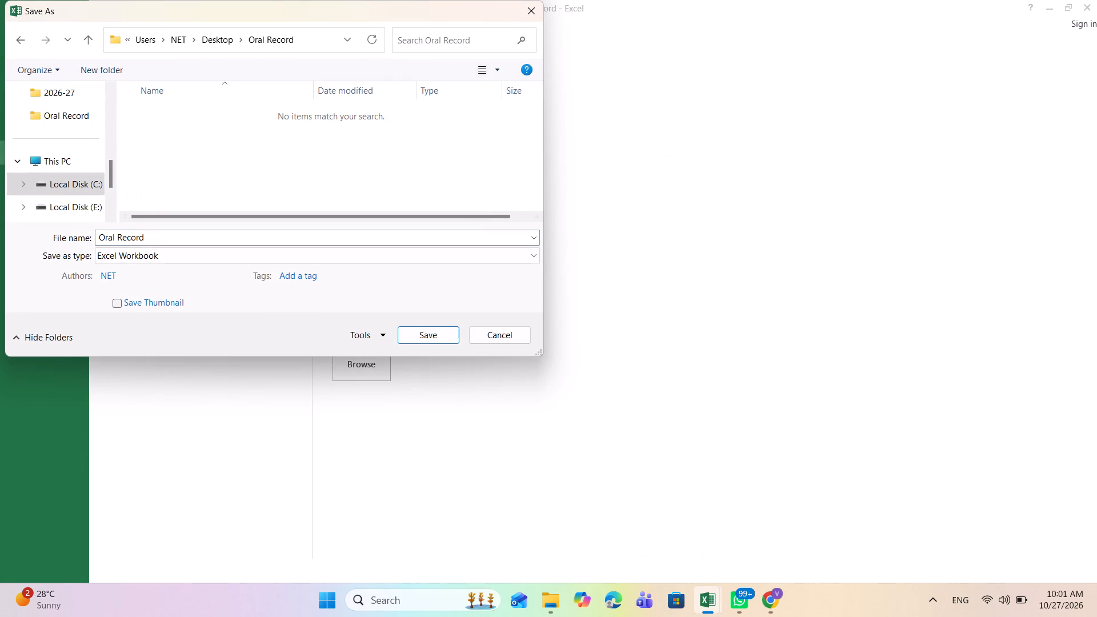
{"action": "left_click_drag", "start_coordinate": [162, 224], "coordinate": [152, 235]}
{"action": "left_click", "coordinate": [152, 235]}
{"action": "key", "text": "BackSpace"}
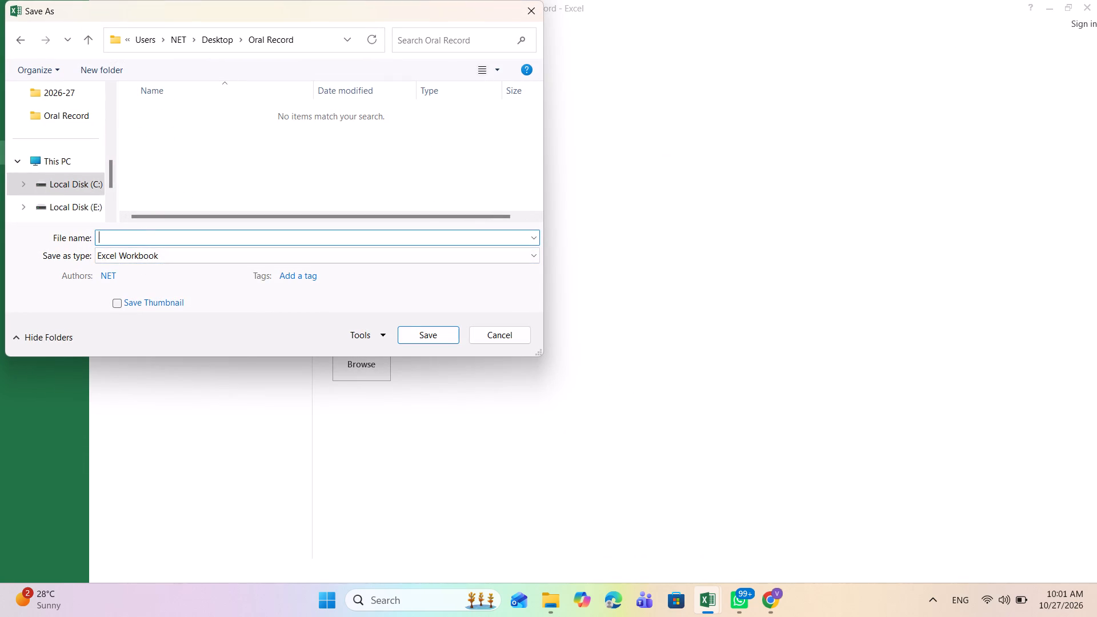
{"action": "type", "text": "7th"}
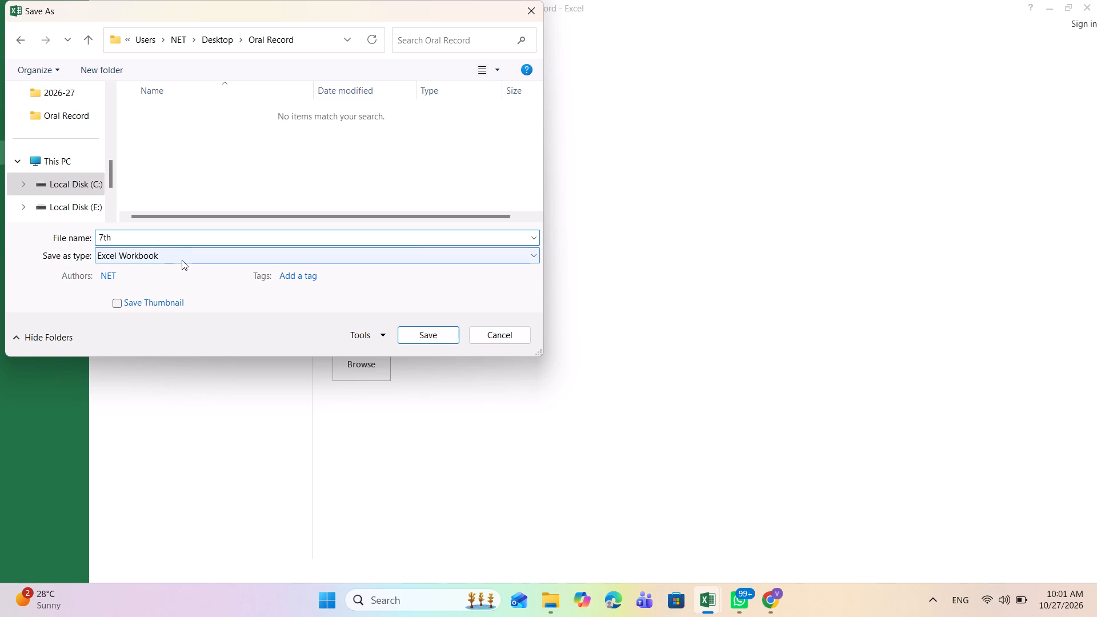
{"action": "left_click", "coordinate": [182, 259]}
{"action": "left_click", "coordinate": [119, 543]}
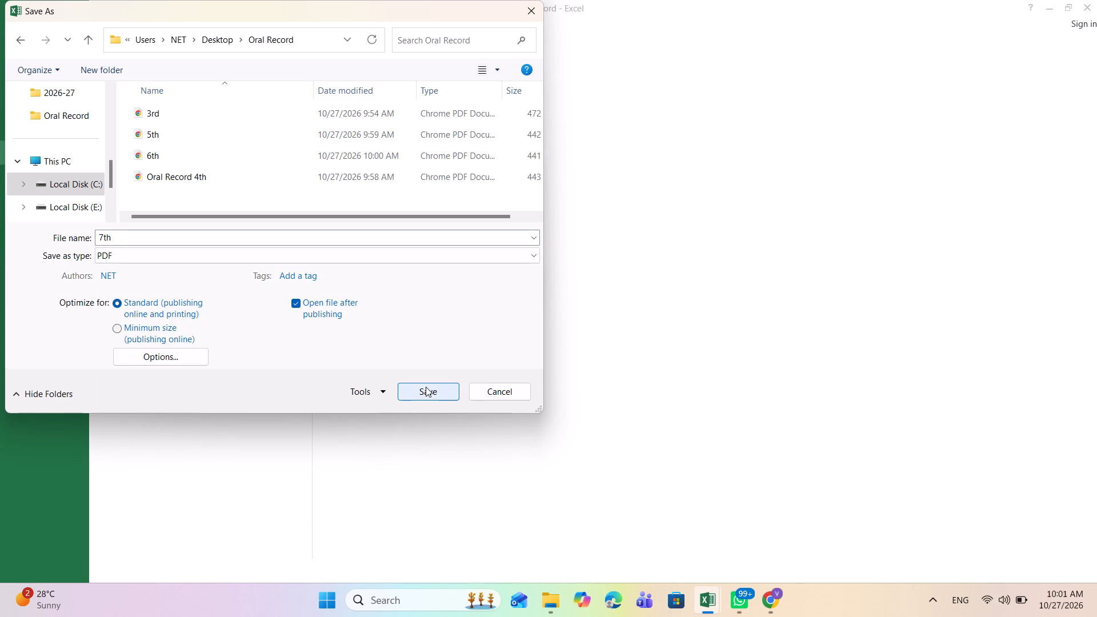
{"action": "left_click", "coordinate": [426, 387]}
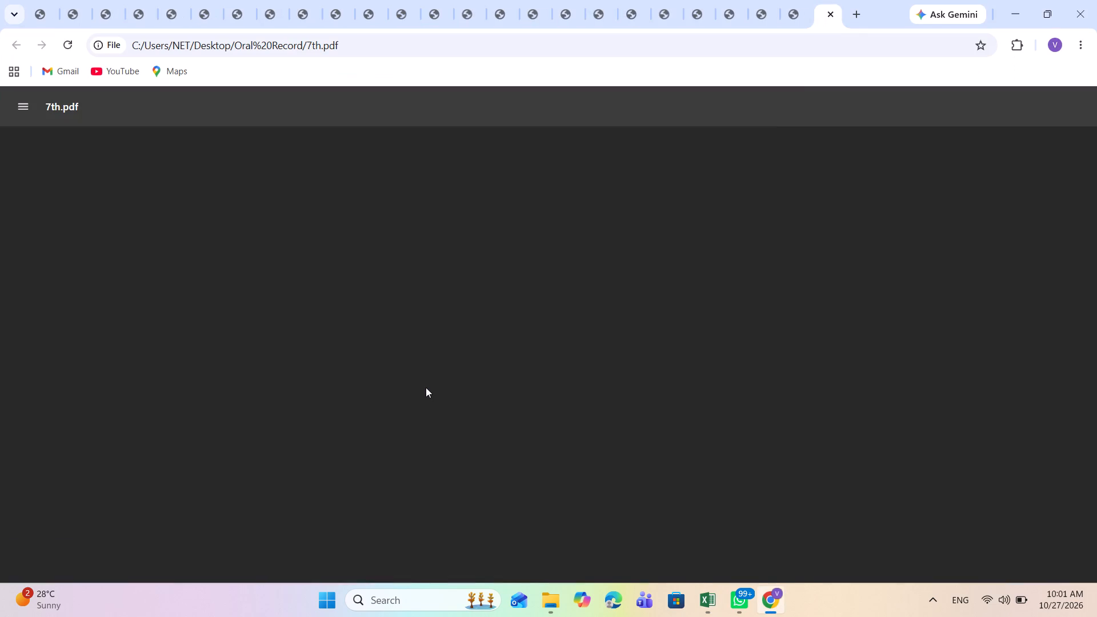
{"action": "scroll", "coordinate": [433, 424], "scroll_direction": "down", "scroll_amount": 3}
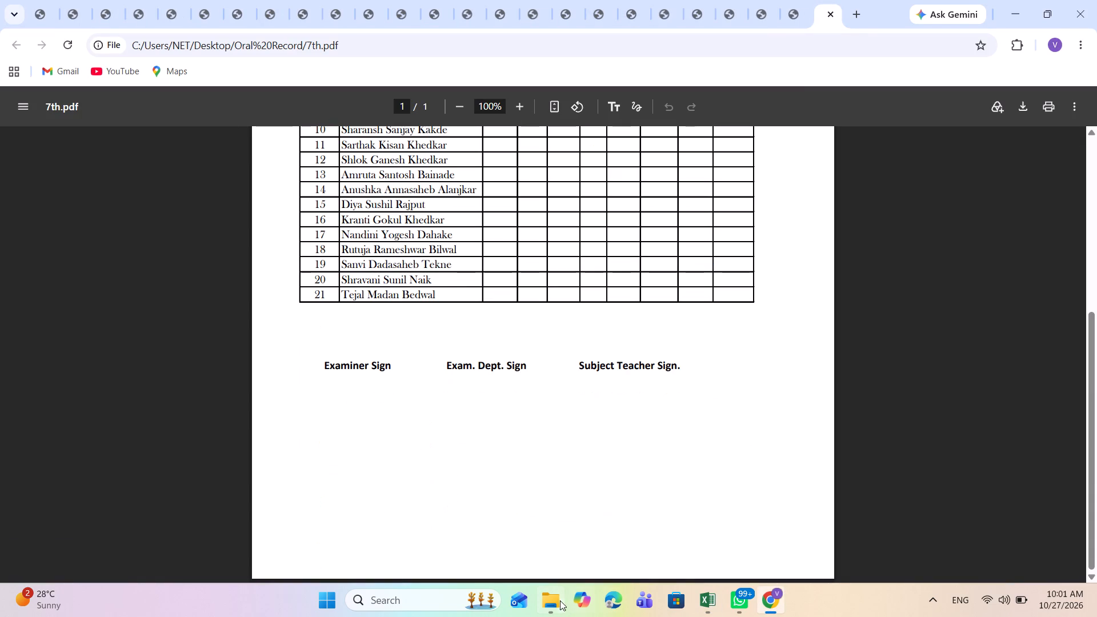
Back in the Excel workbook, save the 8th sheet as a PDF named 8th in the Desktop's Oral Record folder and look through it.
{"action": "left_click", "coordinate": [551, 599]}
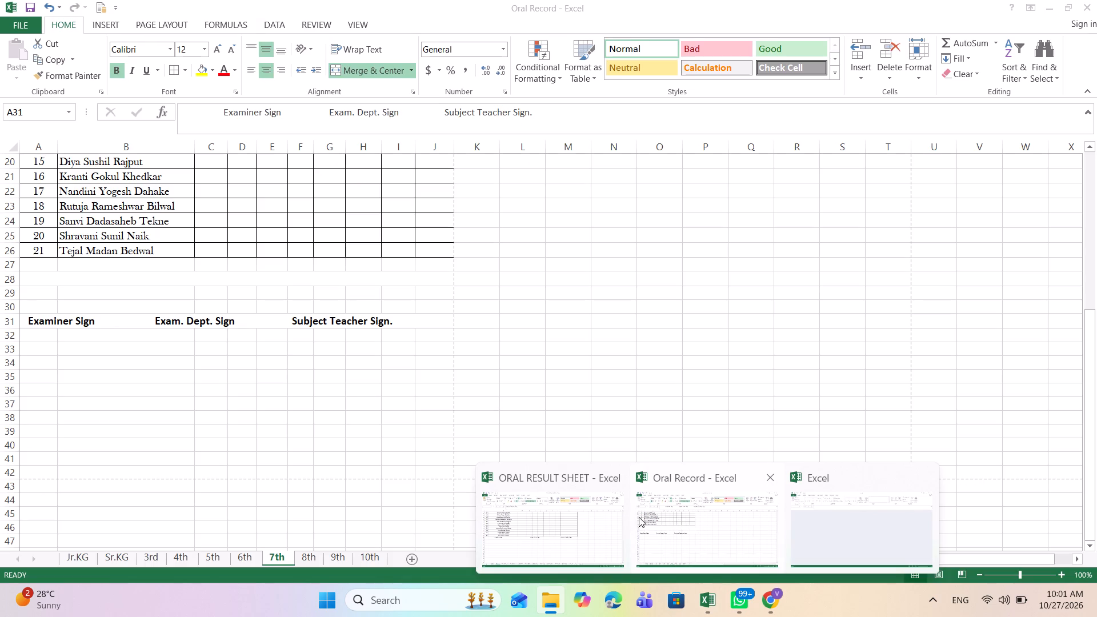
{"action": "left_click", "coordinate": [653, 513]}
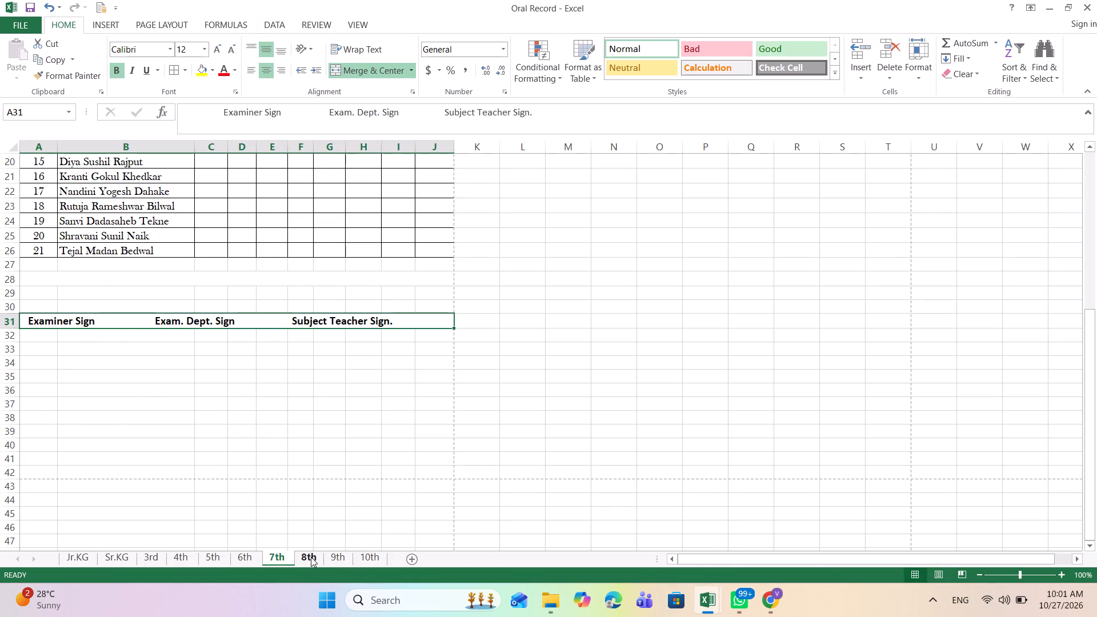
{"action": "left_click", "coordinate": [311, 557]}
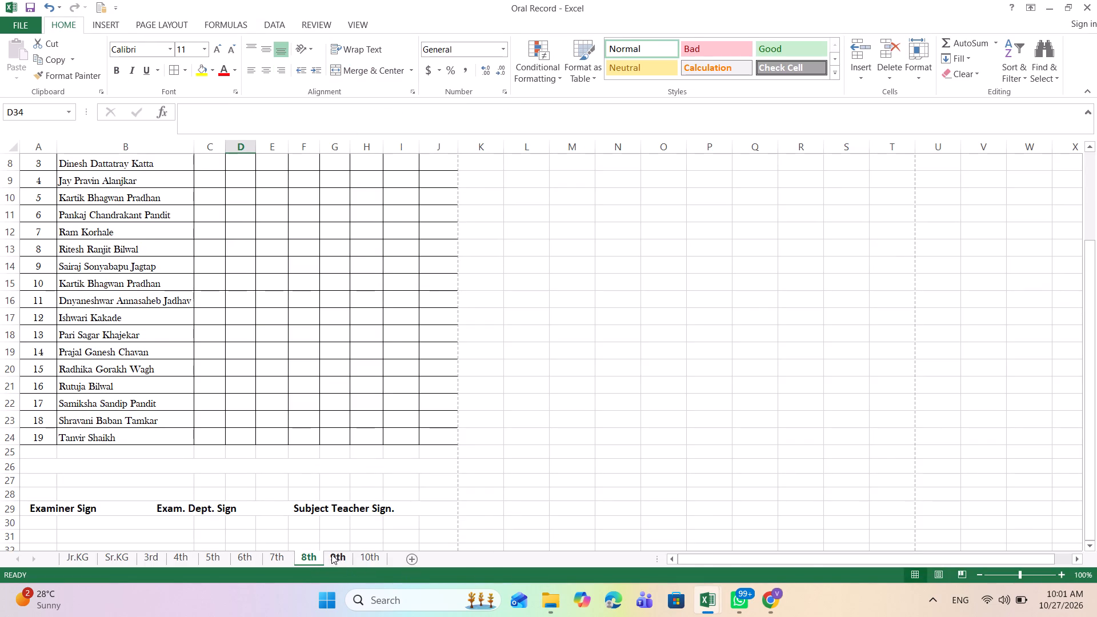
{"action": "left_click", "coordinate": [17, 25]}
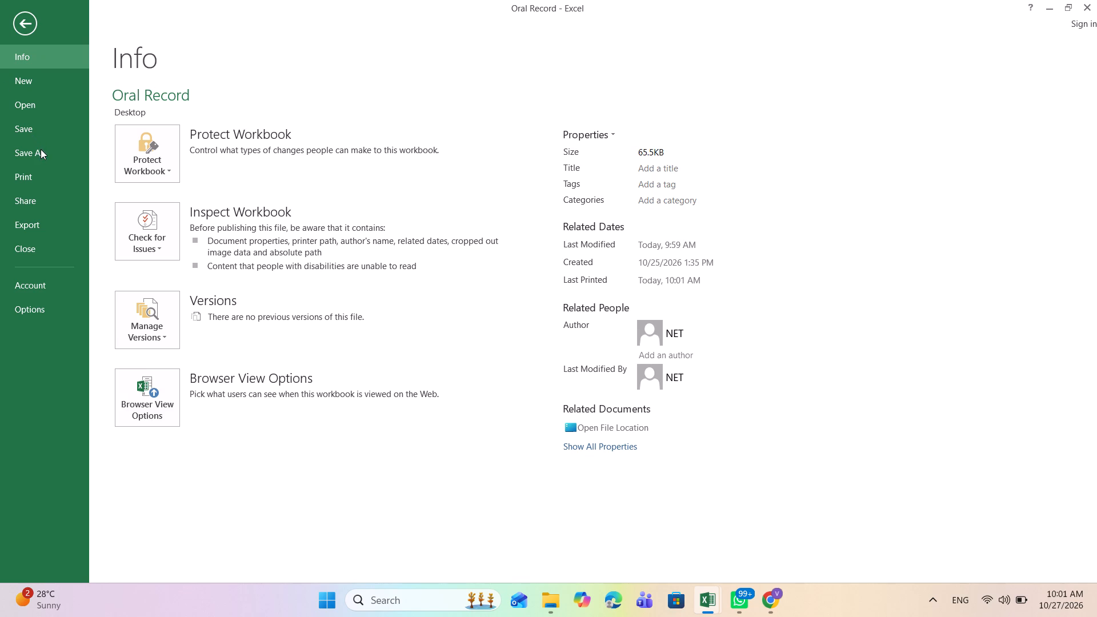
{"action": "left_click", "coordinate": [41, 150]}
{"action": "double_click", "coordinate": [381, 146]}
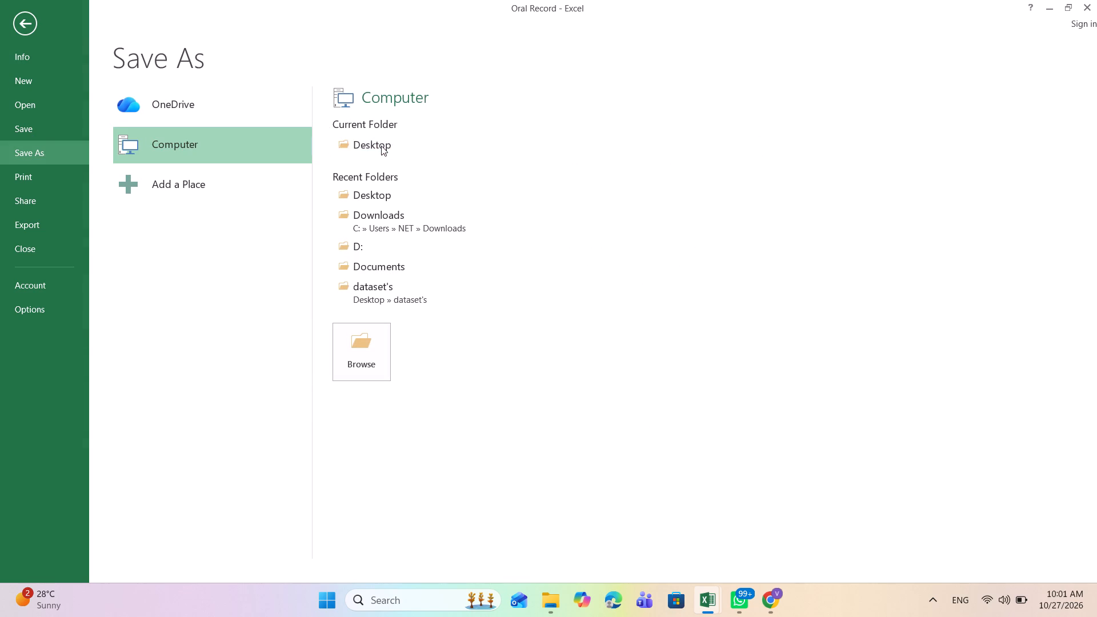
{"action": "double_click", "coordinate": [189, 171]}
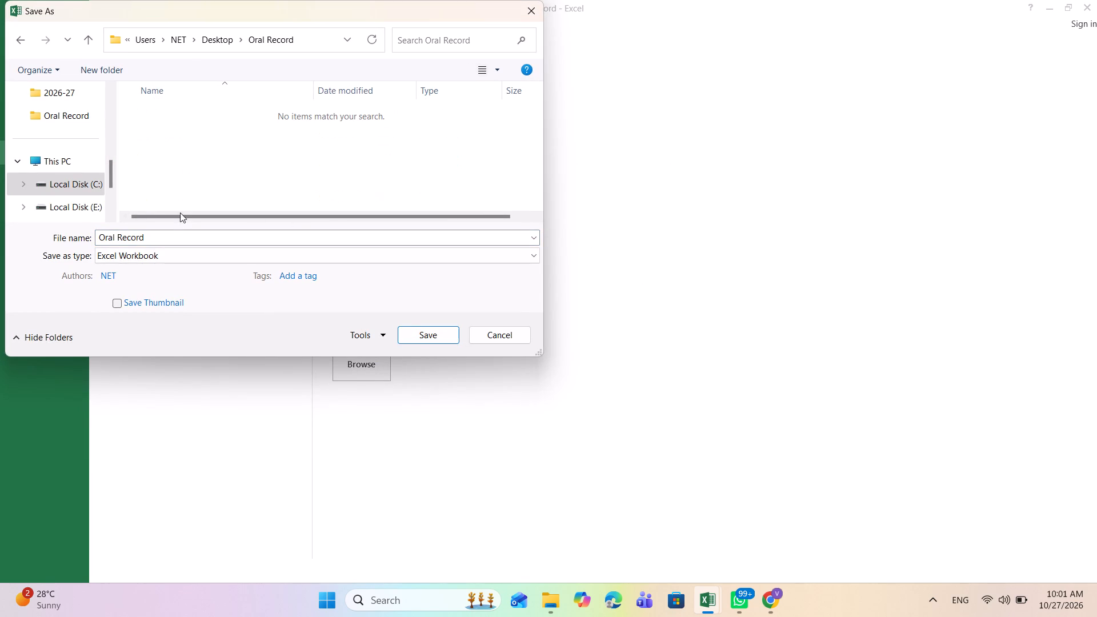
{"action": "left_click", "coordinate": [155, 238]}
{"action": "key", "text": "BackSpace"}
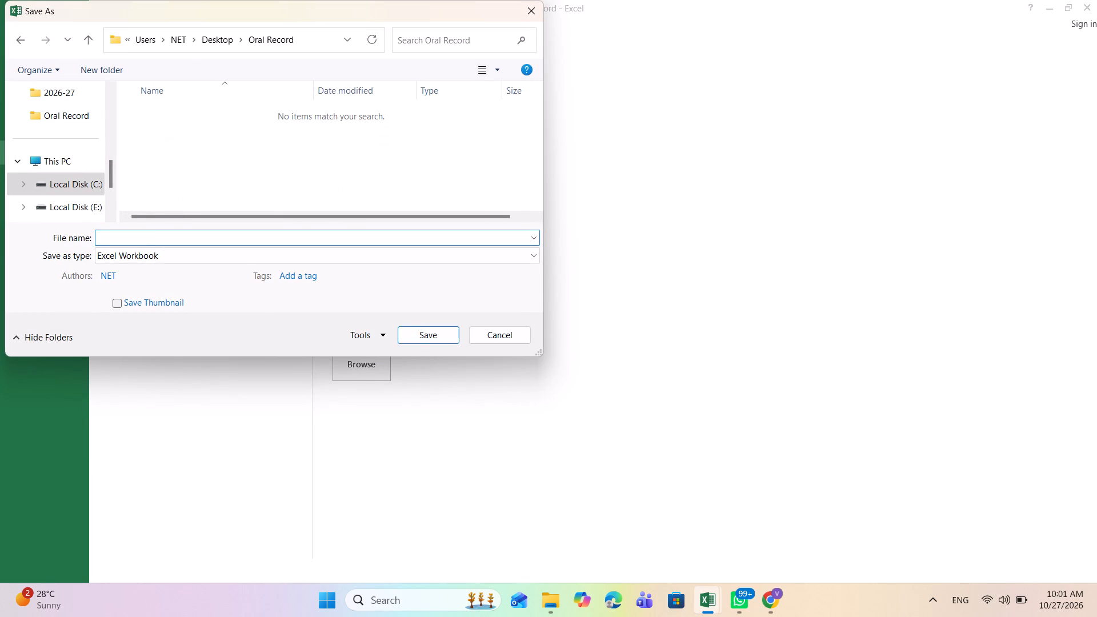
{"action": "type", "text": "8y"}
{"action": "key", "text": "BackSpace"}
{"action": "type", "text": "th"}
{"action": "left_click", "coordinate": [154, 253]}
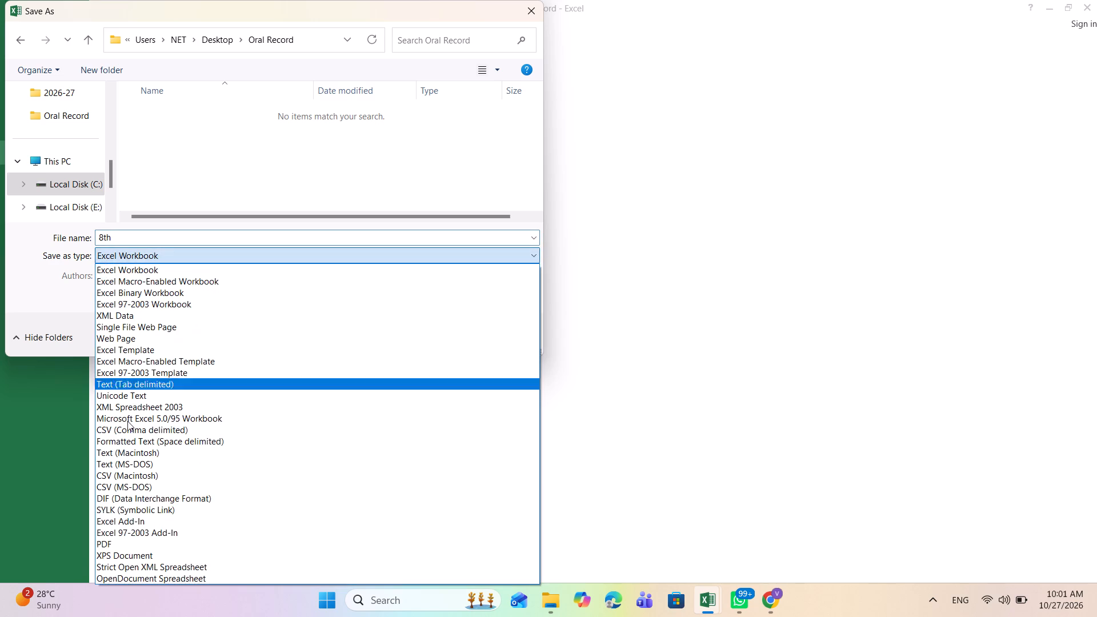
{"action": "left_click", "coordinate": [105, 546]}
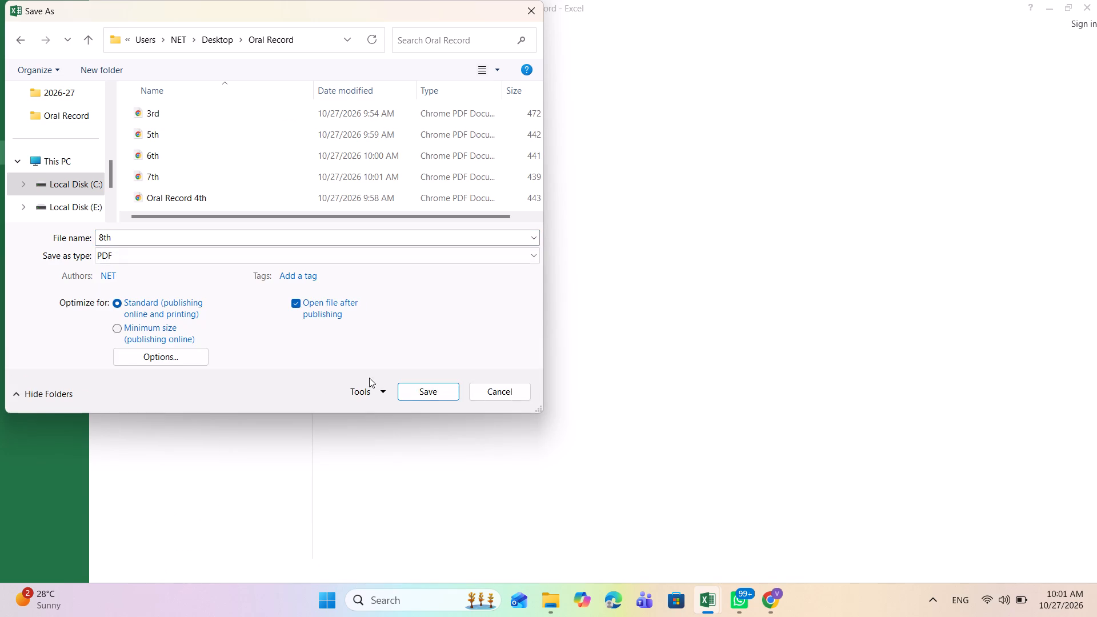
{"action": "left_click", "coordinate": [427, 390]}
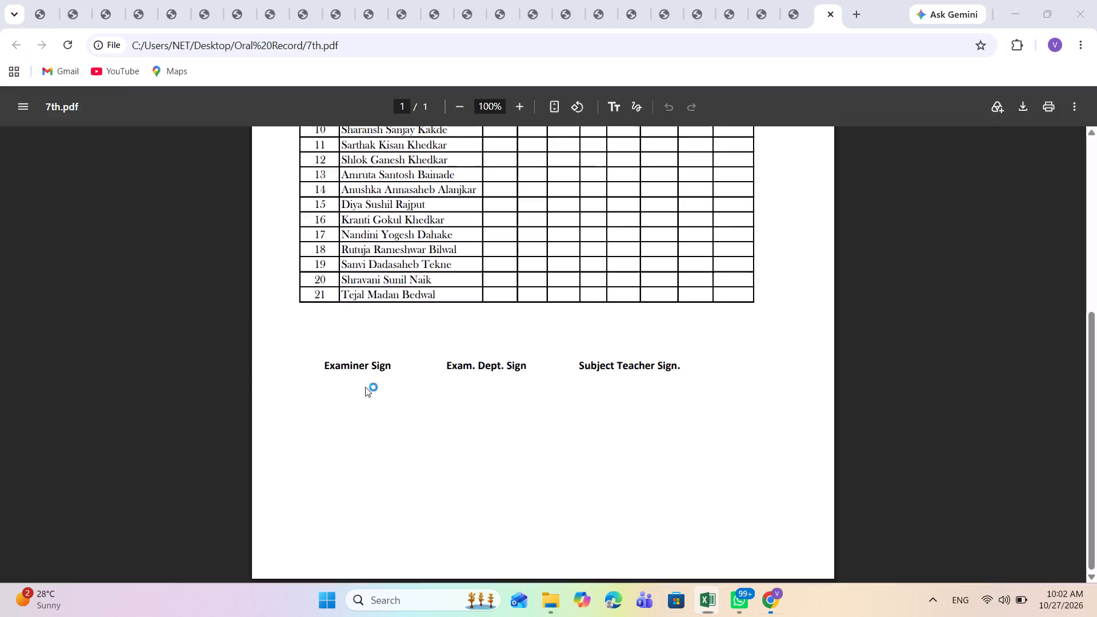
{"action": "scroll", "coordinate": [484, 353], "scroll_direction": "down", "scroll_amount": 4}
{"action": "scroll", "coordinate": [484, 353], "scroll_direction": "up", "scroll_amount": 4}
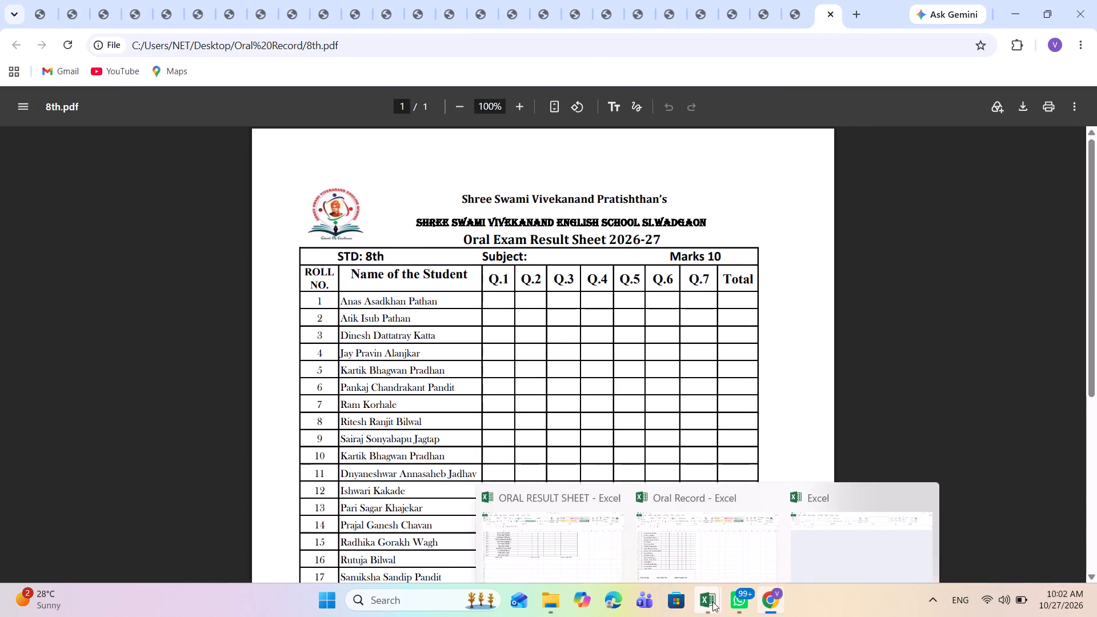
In the Excel workbook, copy the 8th sheet's signature row from row 29 into row 31 of the 9th sheet.
{"action": "left_click", "coordinate": [715, 532]}
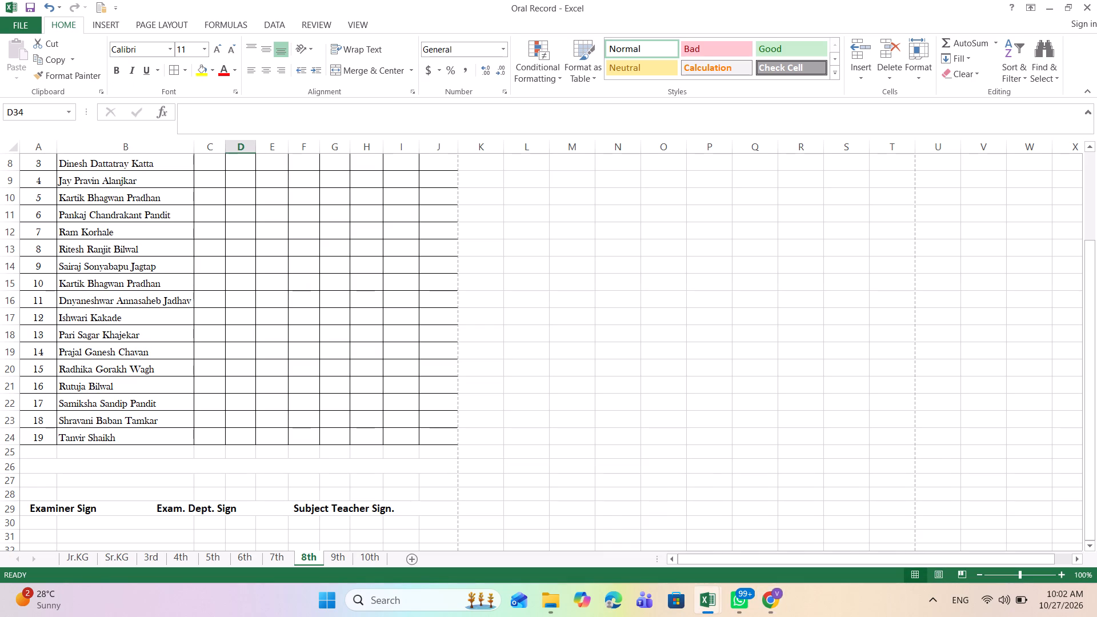
{"action": "left_click", "coordinate": [339, 554]}
{"action": "scroll", "coordinate": [196, 384], "scroll_direction": "down", "scroll_amount": 2}
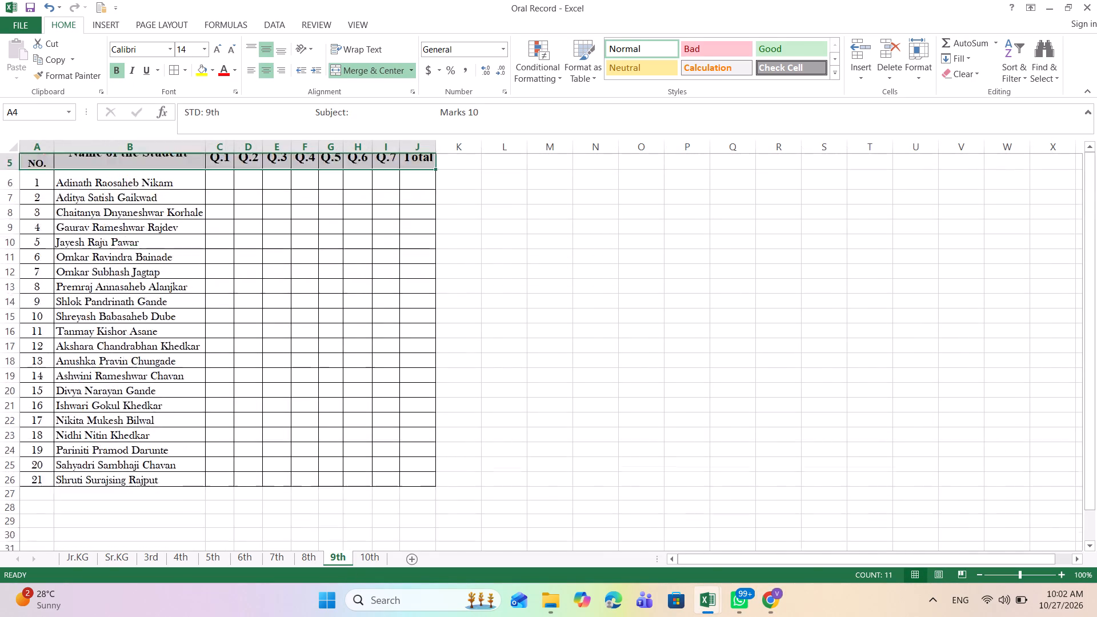
{"action": "scroll", "coordinate": [196, 384], "scroll_direction": "down", "scroll_amount": 2}
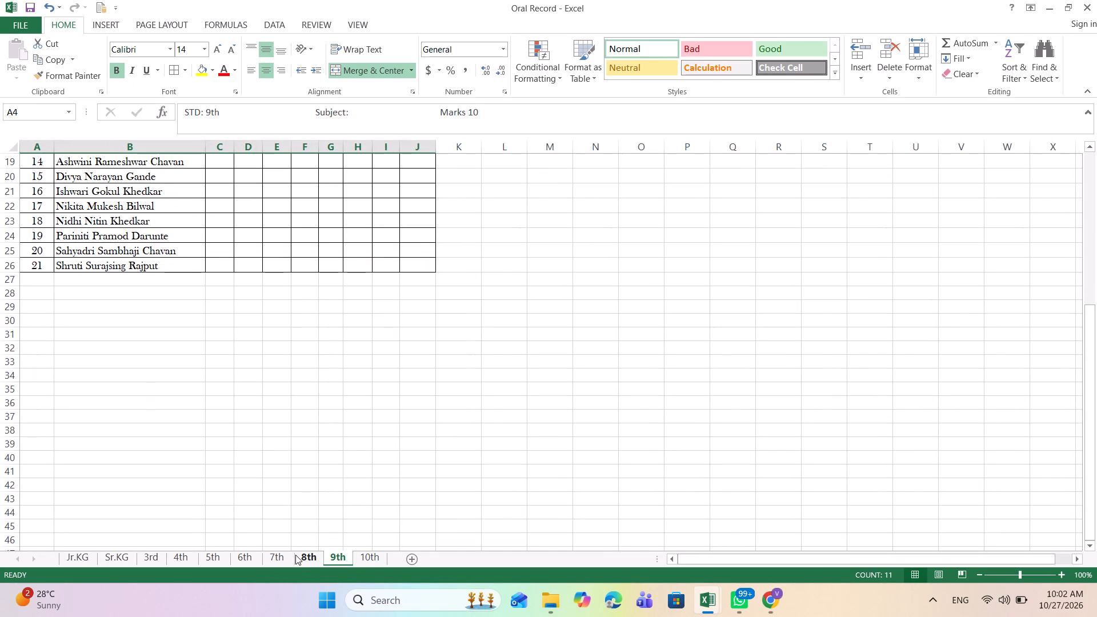
{"action": "left_click", "coordinate": [295, 555]}
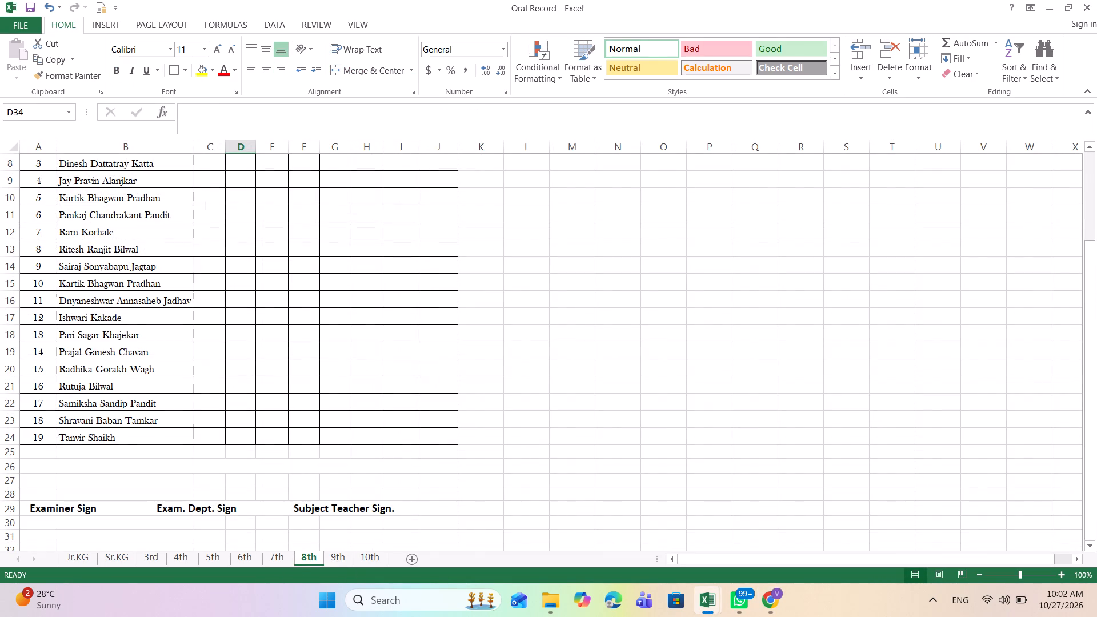
{"action": "left_click", "coordinate": [66, 515]}
{"action": "key", "text": "ctrl+c"}
{"action": "key", "text": "ctrl+c"}
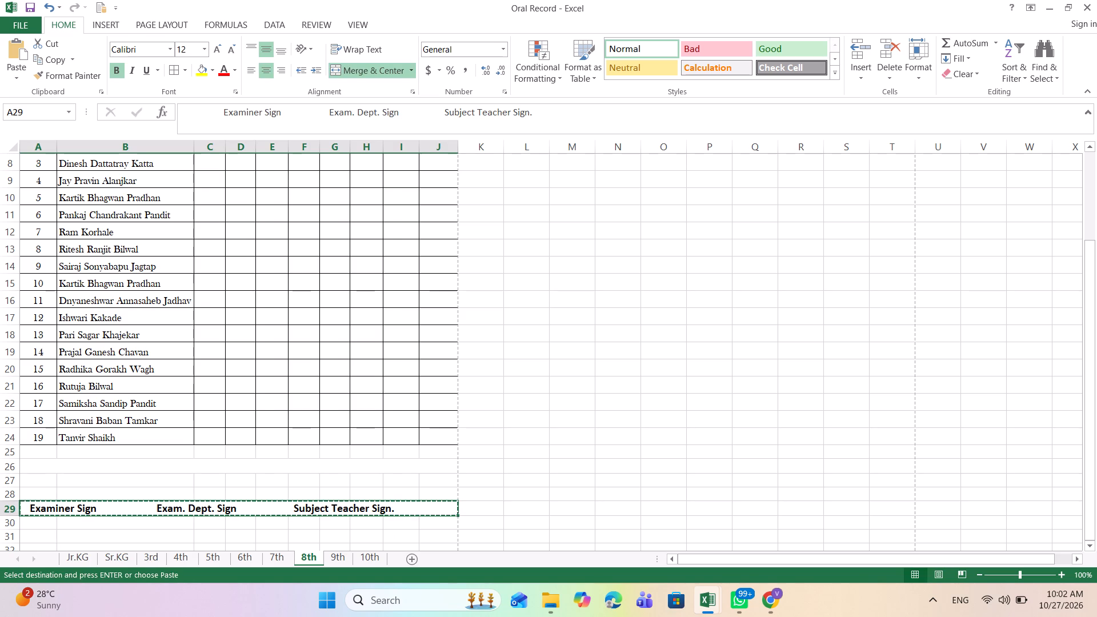
{"action": "left_click", "coordinate": [335, 554]}
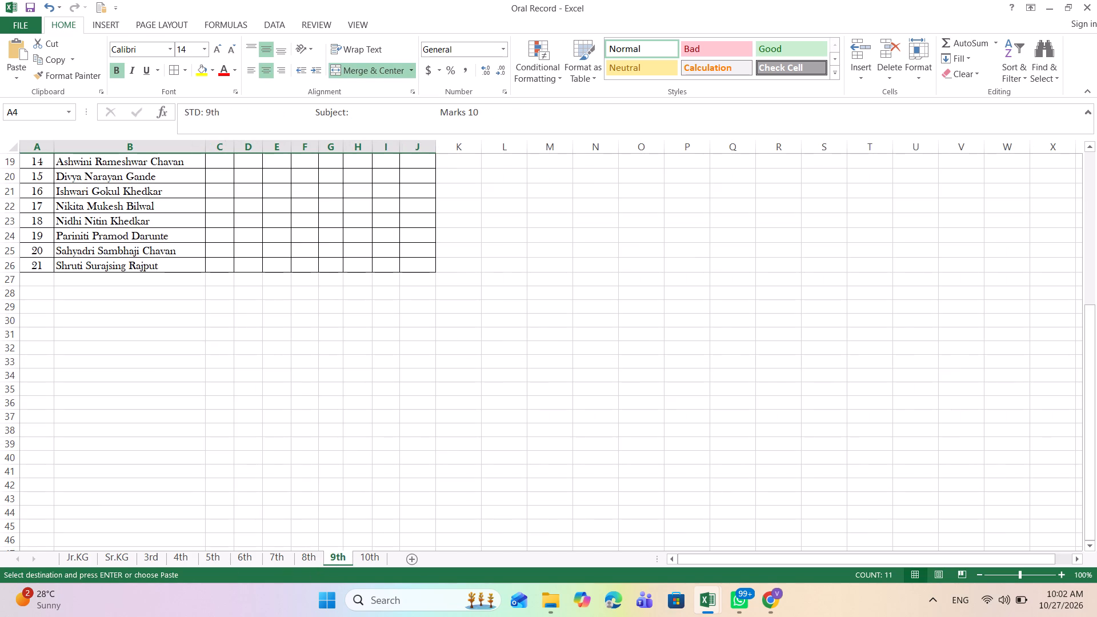
{"action": "left_click", "coordinate": [41, 336]}
{"action": "key", "text": "ctrl+v"}
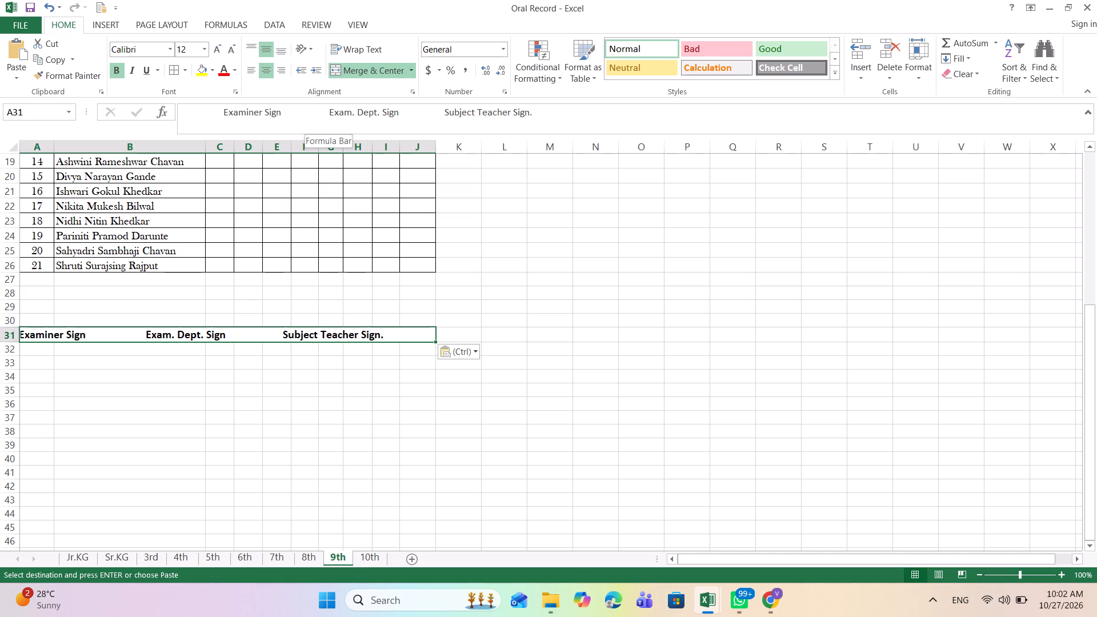
In the 9th sheet's signature row 31, widen the gap before Subject Teacher Sign. by one space.
{"action": "left_click", "coordinate": [426, 110]}
{"action": "key", "text": "space"}
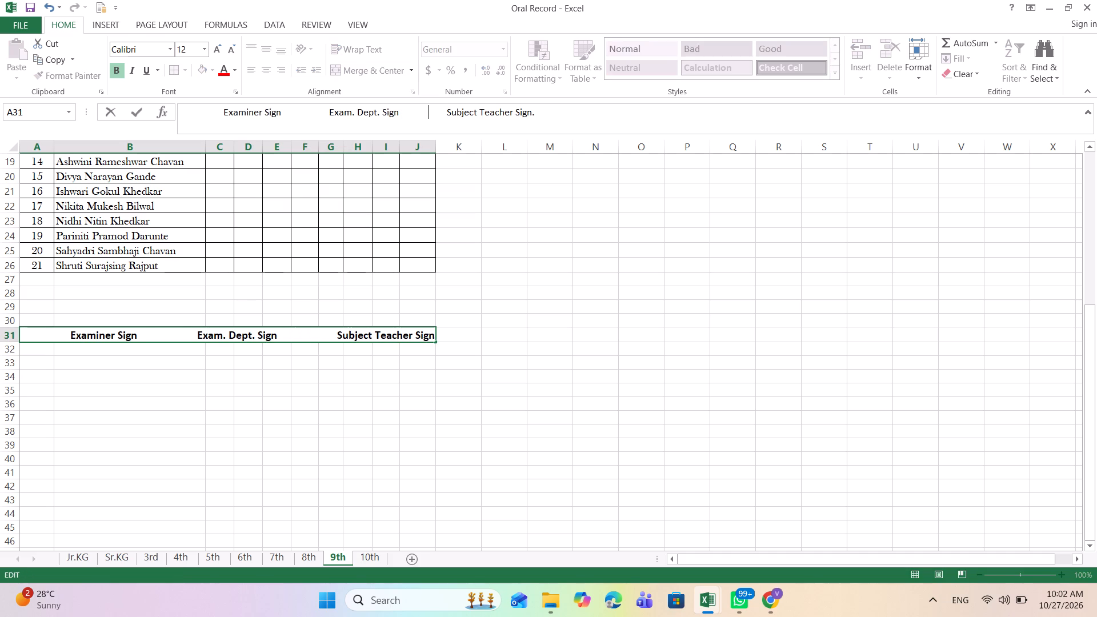
{"action": "key", "text": "space"}
{"action": "key", "text": "space"}
{"action": "key", "text": "BackSpace"}
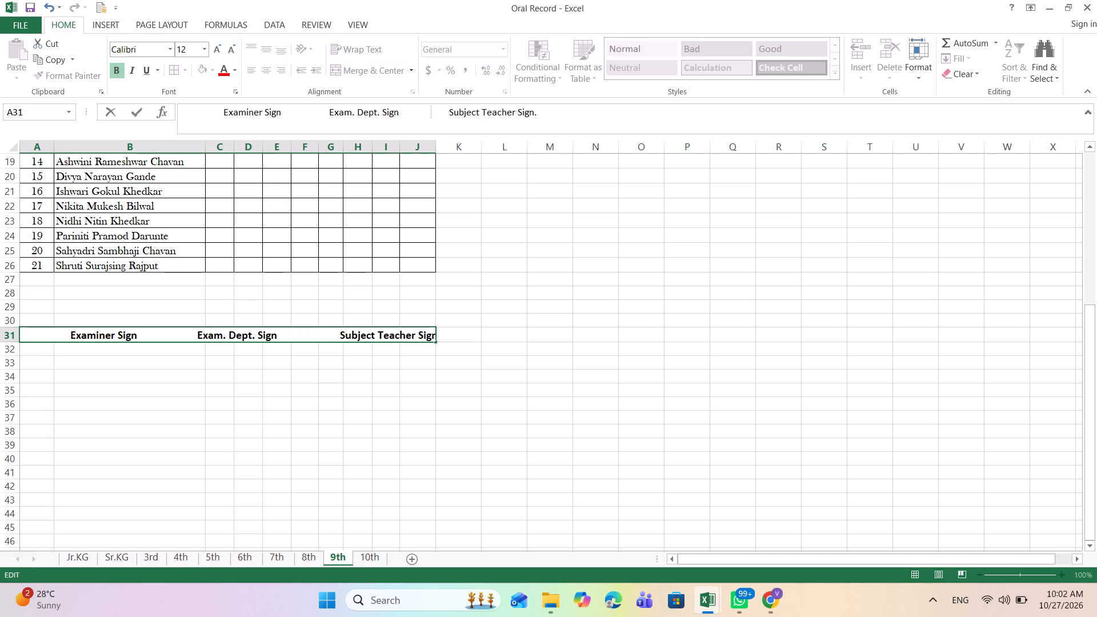
{"action": "key", "text": "BackSpace"}
{"action": "left_click_drag", "start_coordinate": [426, 110], "coordinate": [370, 108]}
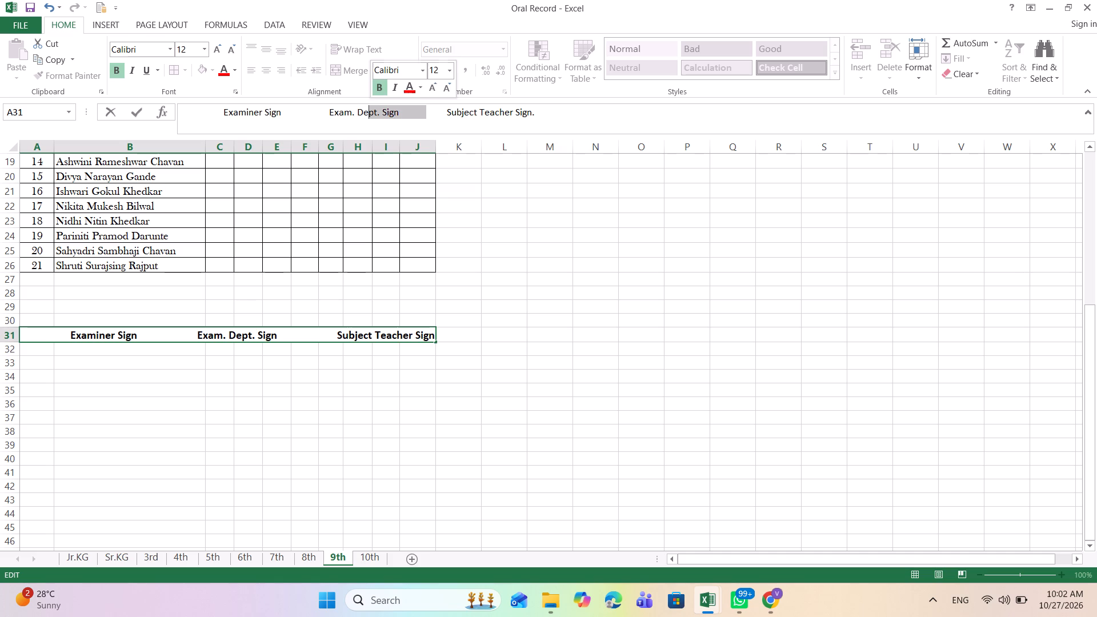
{"action": "left_click", "coordinate": [327, 431]}
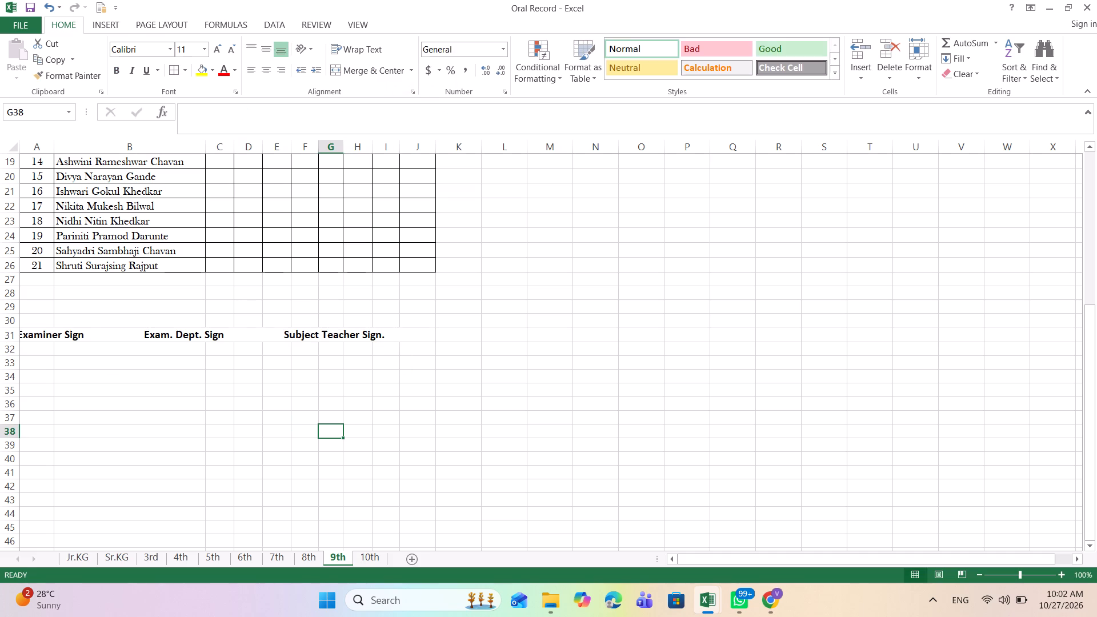
Remove four spaces between Examiner Sign and Exam. Dept. Sign in row 31 of the 9th sheet.
{"action": "double_click", "coordinate": [137, 335]}
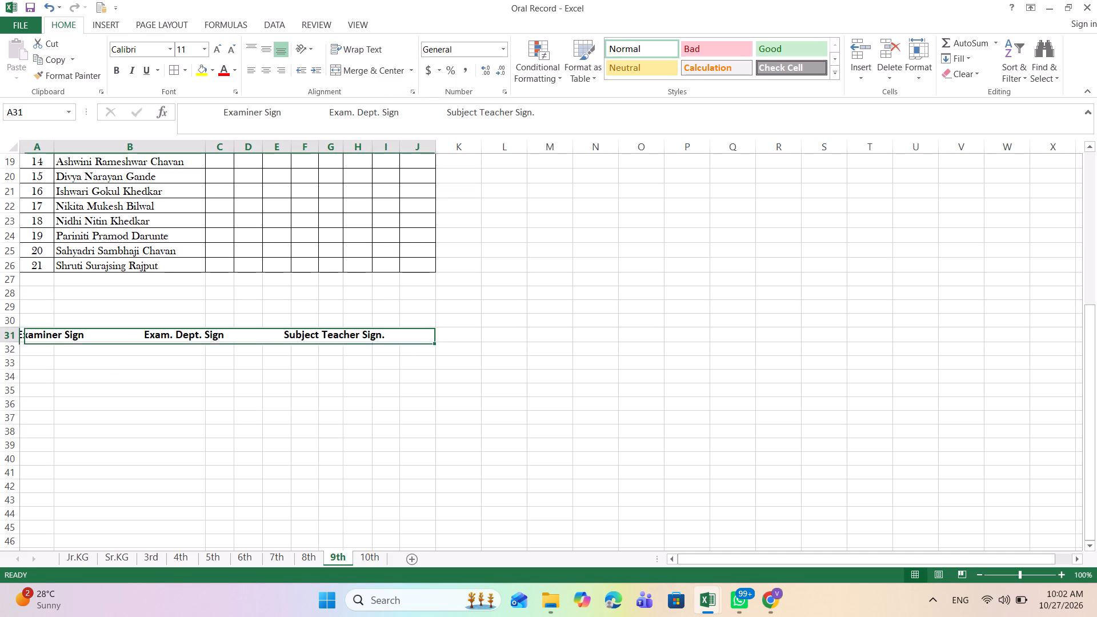
{"action": "left_click", "coordinate": [189, 341]}
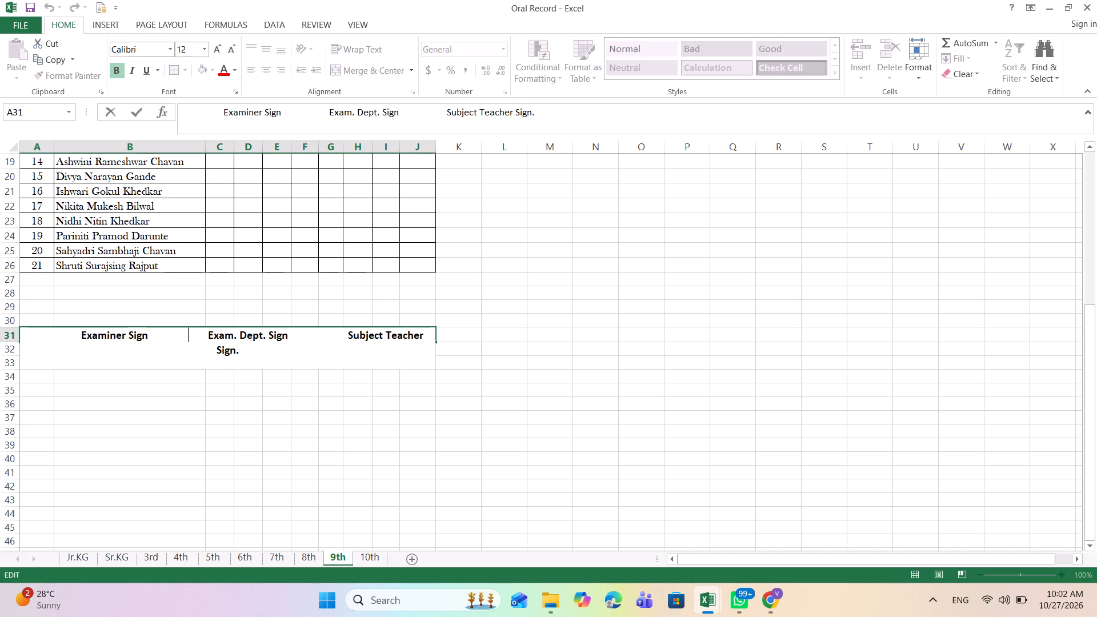
{"action": "key", "text": "BackSpace"}
{"action": "key", "text": "BackSpace"}
{"action": "key", "text": "BackSpace"}
{"action": "key", "text": "BackSpace"}
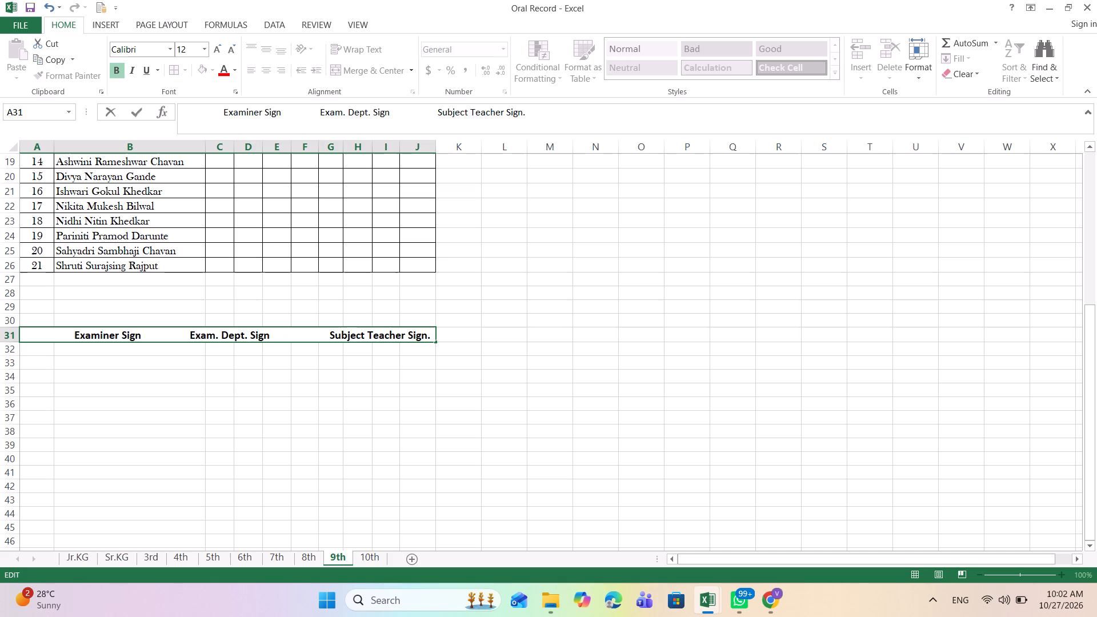
{"action": "left_click", "coordinate": [260, 439]}
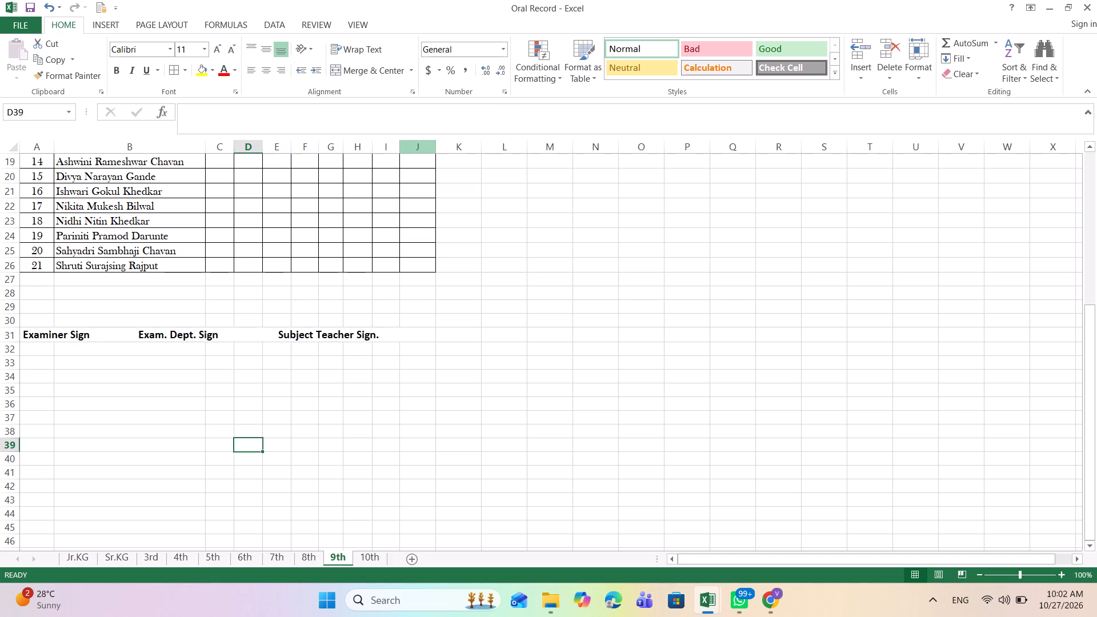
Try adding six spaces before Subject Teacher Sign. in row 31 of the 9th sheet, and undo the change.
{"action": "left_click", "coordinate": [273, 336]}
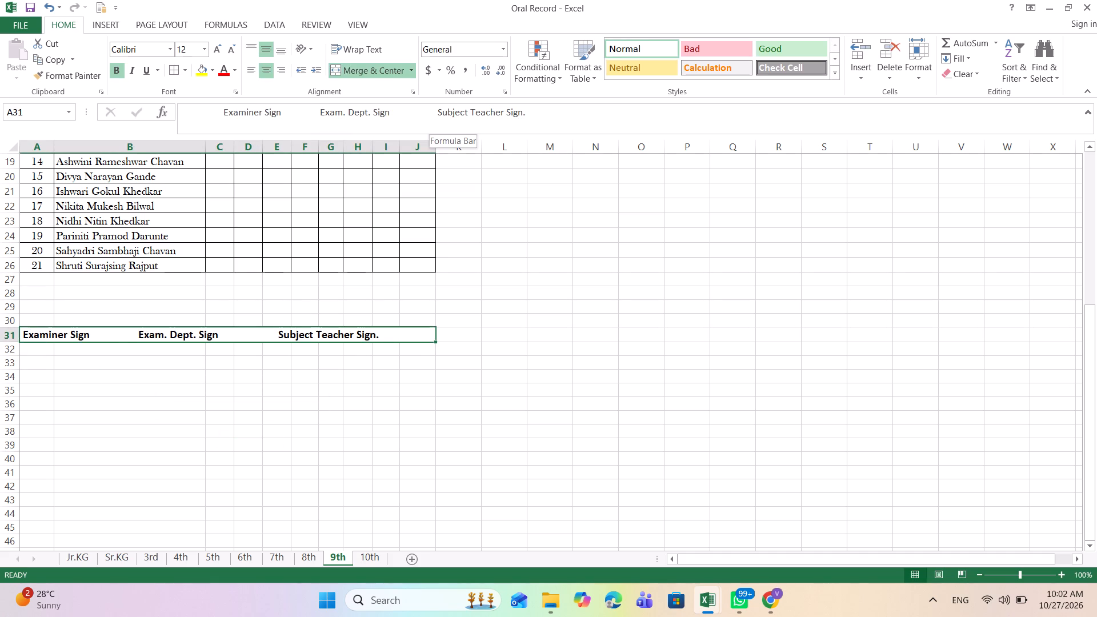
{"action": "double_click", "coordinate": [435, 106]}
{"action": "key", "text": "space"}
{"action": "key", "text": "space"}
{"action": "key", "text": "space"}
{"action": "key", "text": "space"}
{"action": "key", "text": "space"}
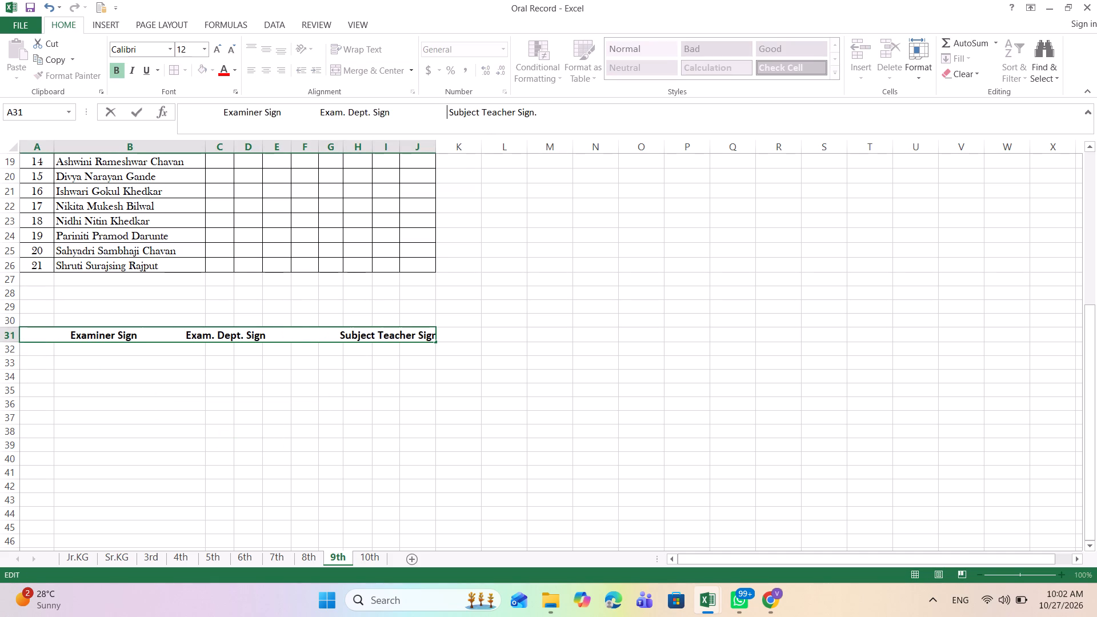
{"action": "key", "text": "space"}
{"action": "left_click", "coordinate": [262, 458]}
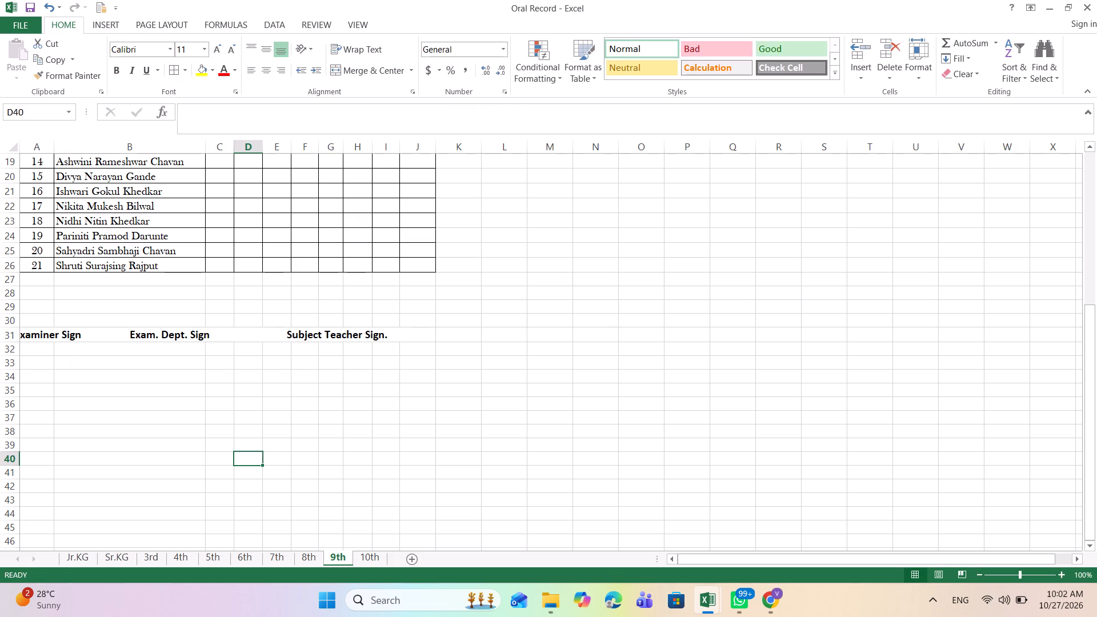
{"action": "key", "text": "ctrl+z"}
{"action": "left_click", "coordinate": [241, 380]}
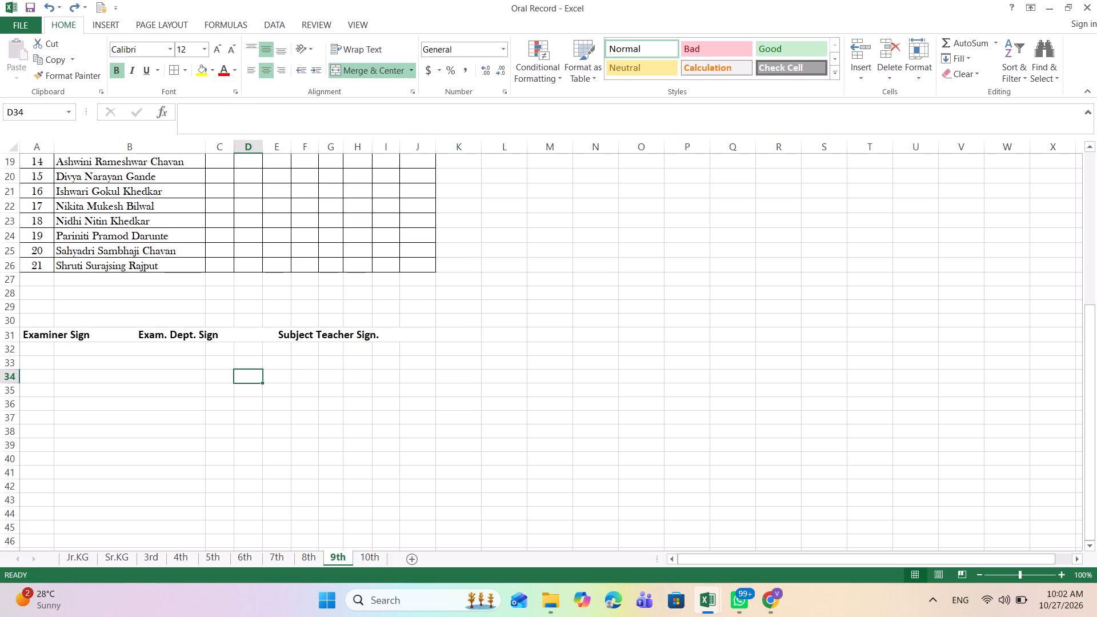
Save the 9th sheet as a PDF named 9th in the Desktop's Oral Record folder and look through it.
{"action": "scroll", "coordinate": [161, 232], "scroll_direction": "up", "scroll_amount": 4}
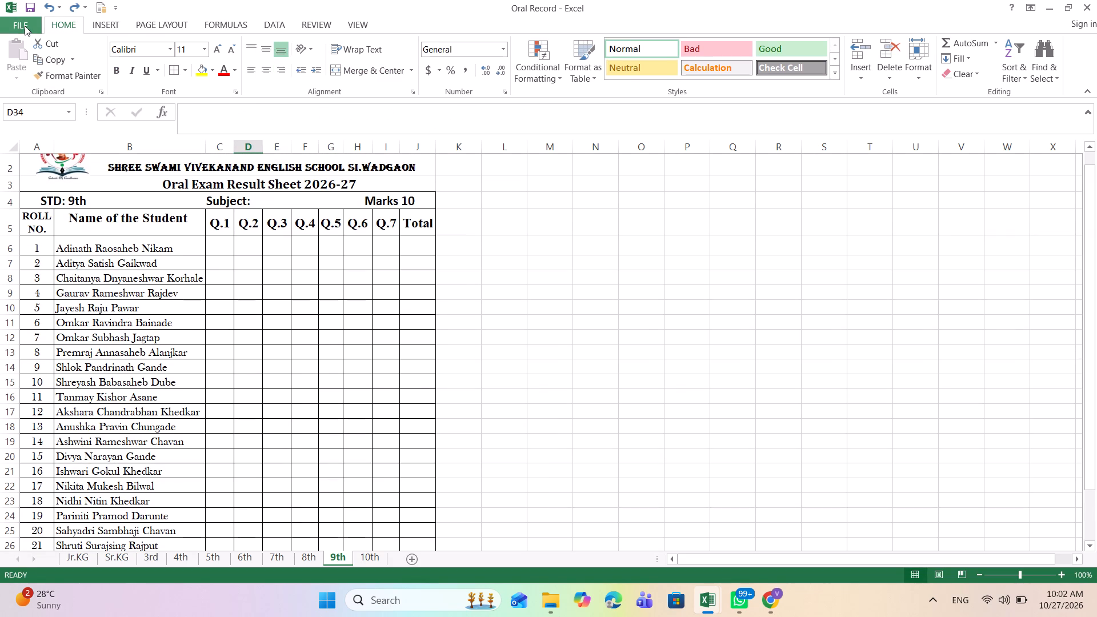
{"action": "left_click", "coordinate": [25, 26]}
{"action": "left_click", "coordinate": [38, 145]}
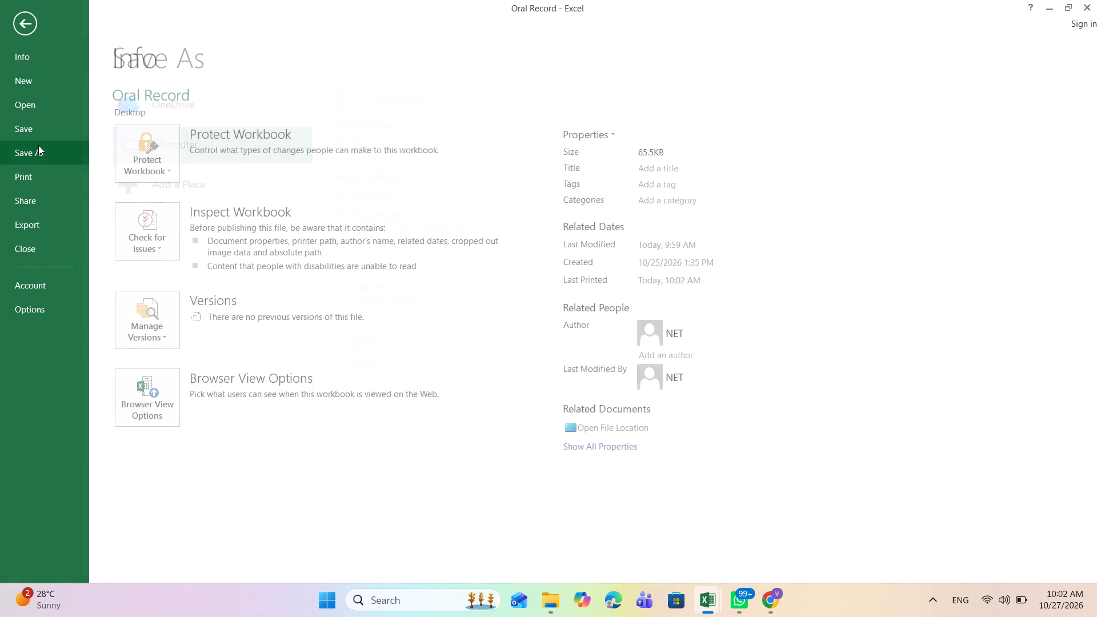
{"action": "left_click", "coordinate": [375, 151]}
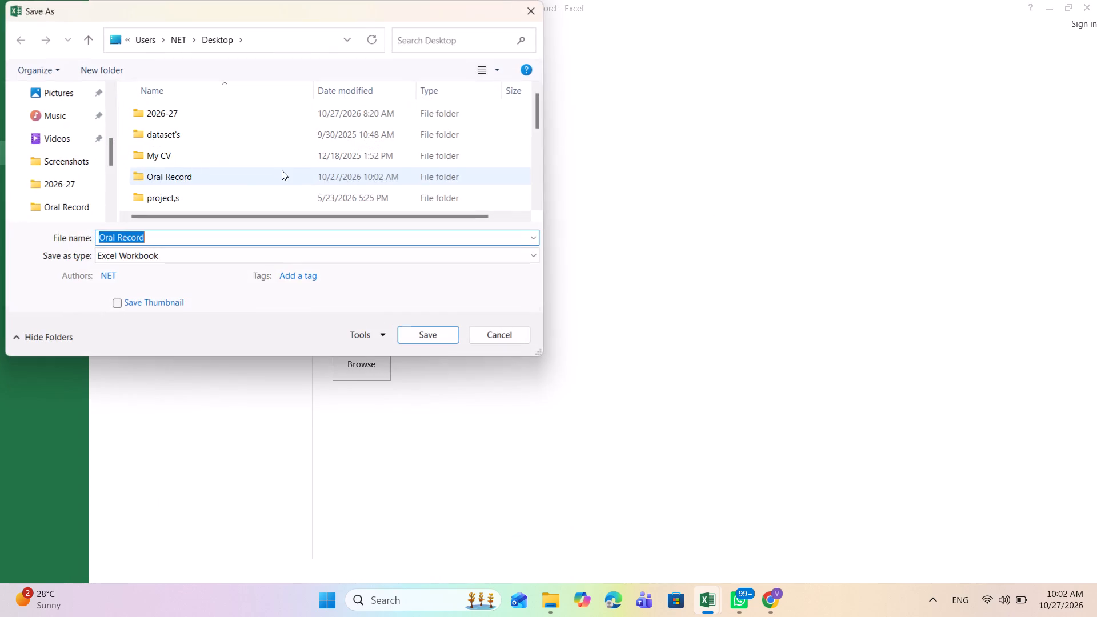
{"action": "double_click", "coordinate": [189, 177]}
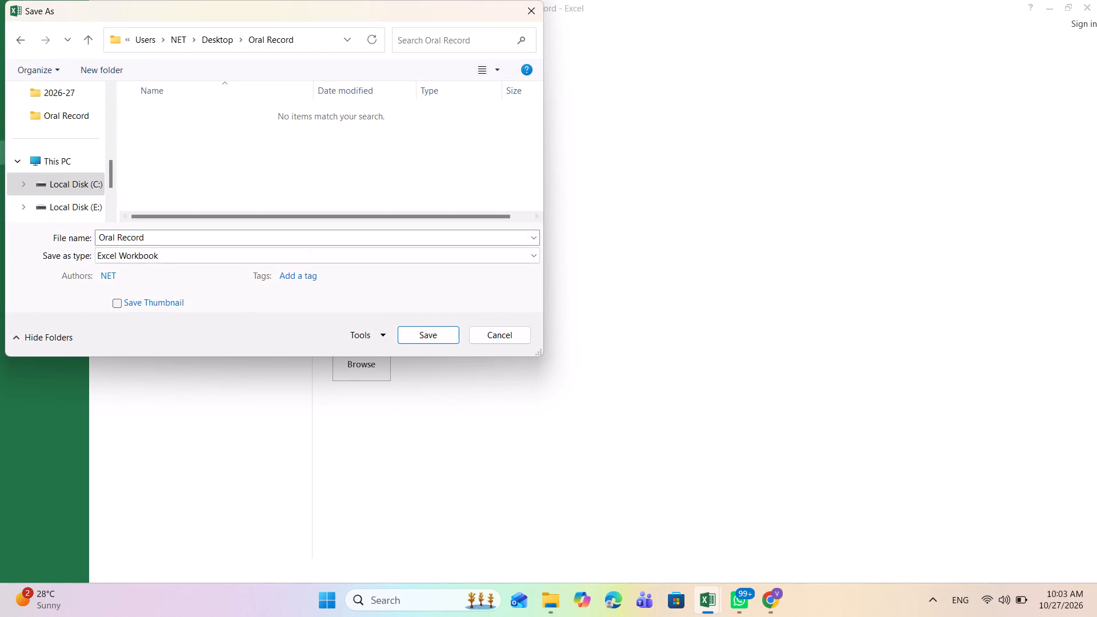
{"action": "left_click", "coordinate": [155, 240]}
{"action": "key", "text": "BackSpace"}
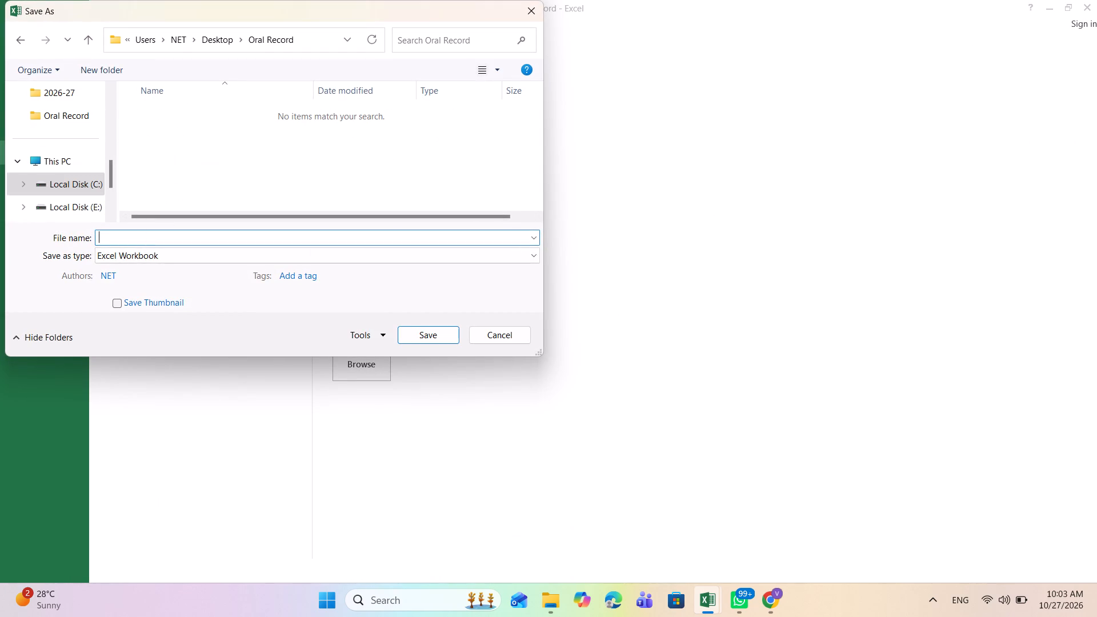
{"action": "type", "text": "9th"}
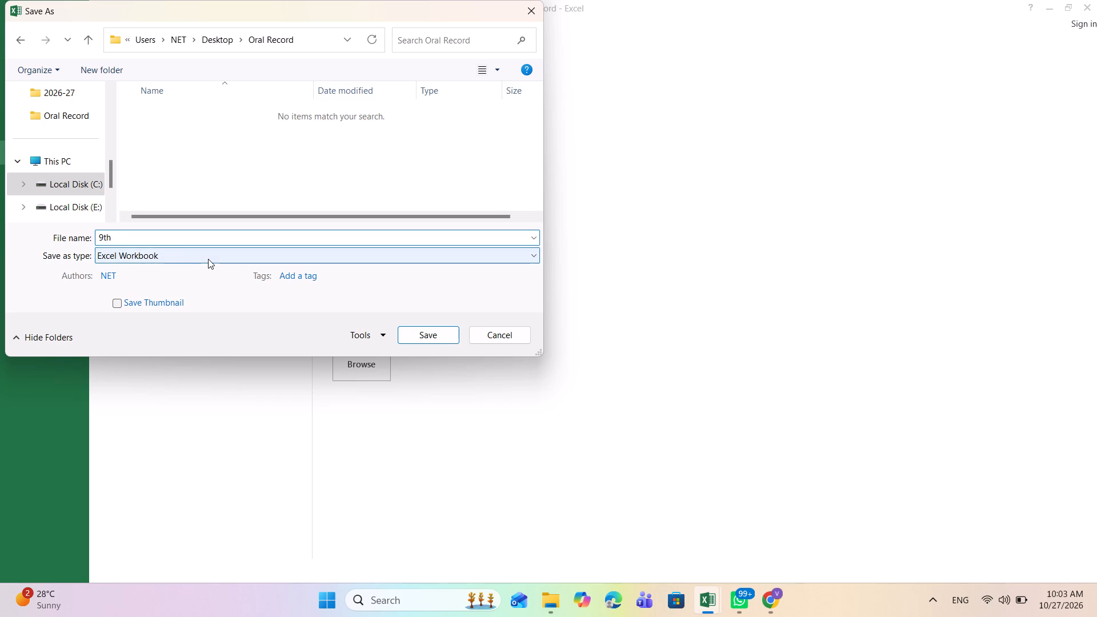
{"action": "left_click", "coordinate": [202, 257]}
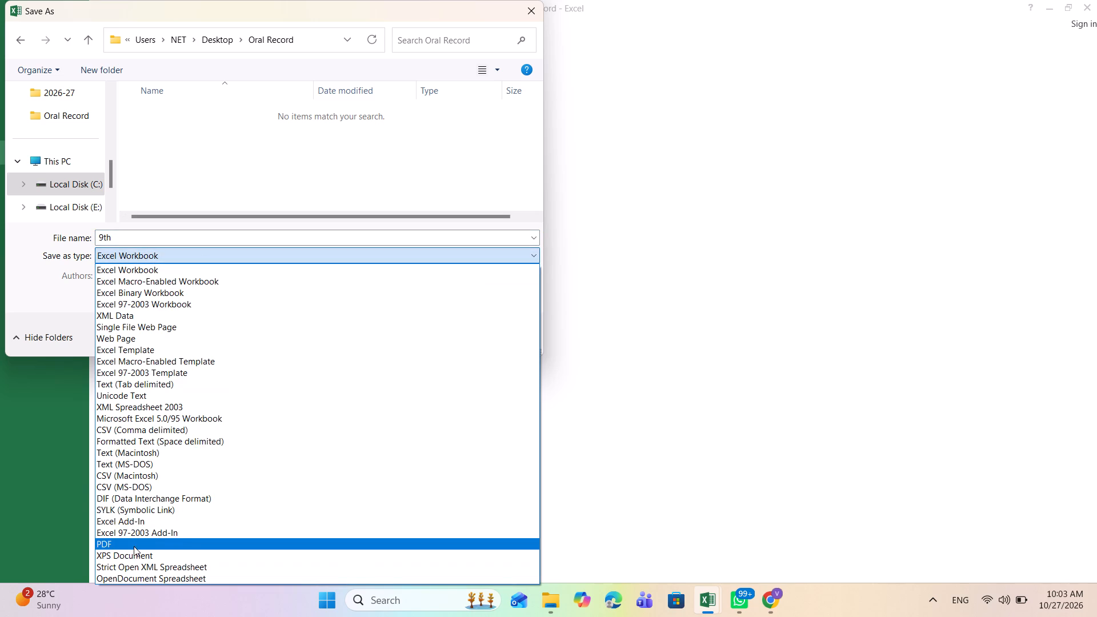
{"action": "left_click", "coordinate": [131, 543]}
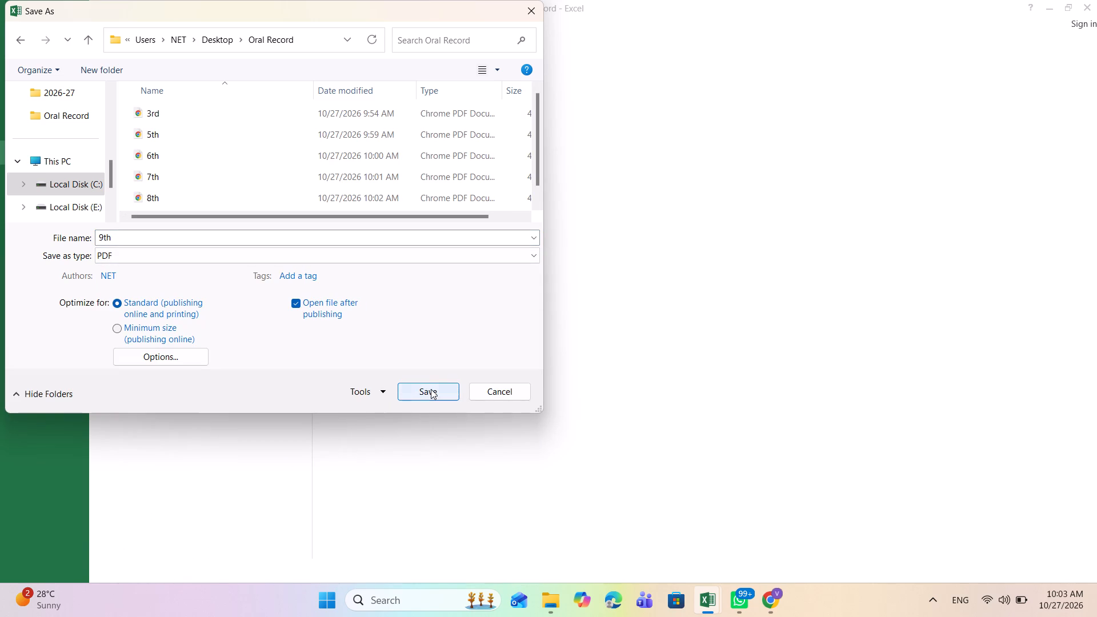
{"action": "left_click", "coordinate": [431, 389]}
{"action": "scroll", "coordinate": [295, 392], "scroll_direction": "down", "scroll_amount": 2}
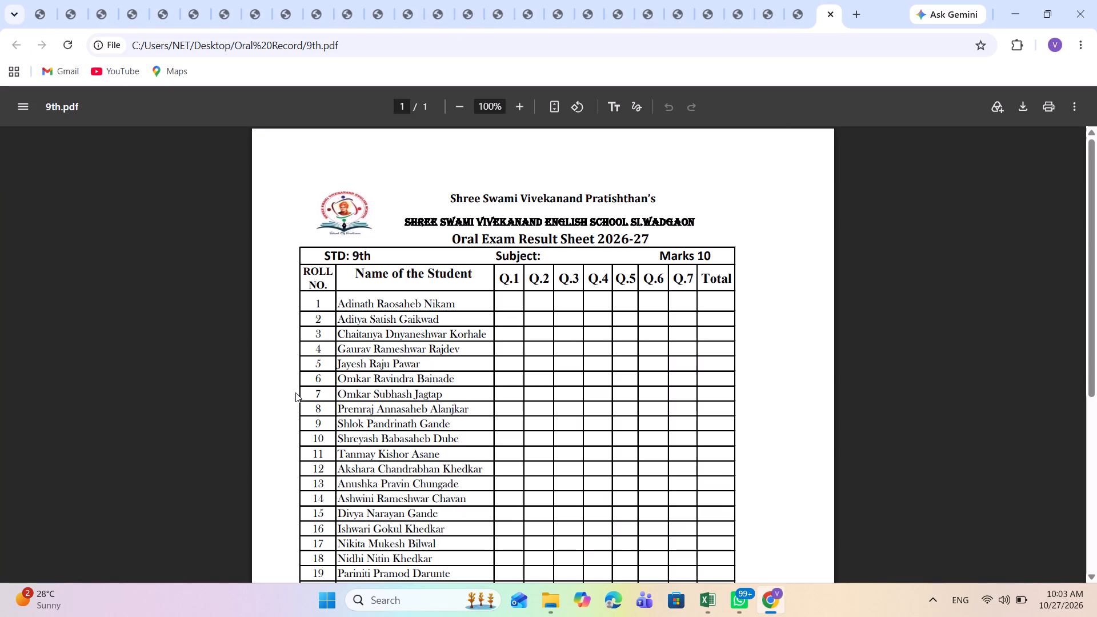
{"action": "scroll", "coordinate": [295, 392], "scroll_direction": "down", "scroll_amount": 4}
{"action": "scroll", "coordinate": [491, 382], "scroll_direction": "down", "scroll_amount": 3}
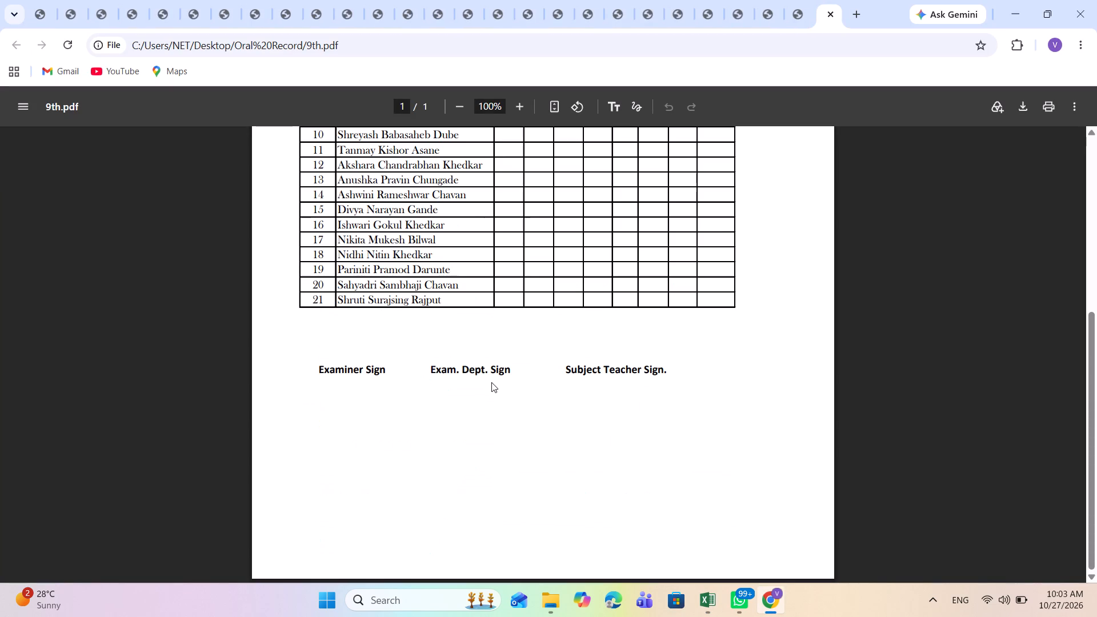
{"action": "scroll", "coordinate": [491, 382], "scroll_direction": "up", "scroll_amount": 7}
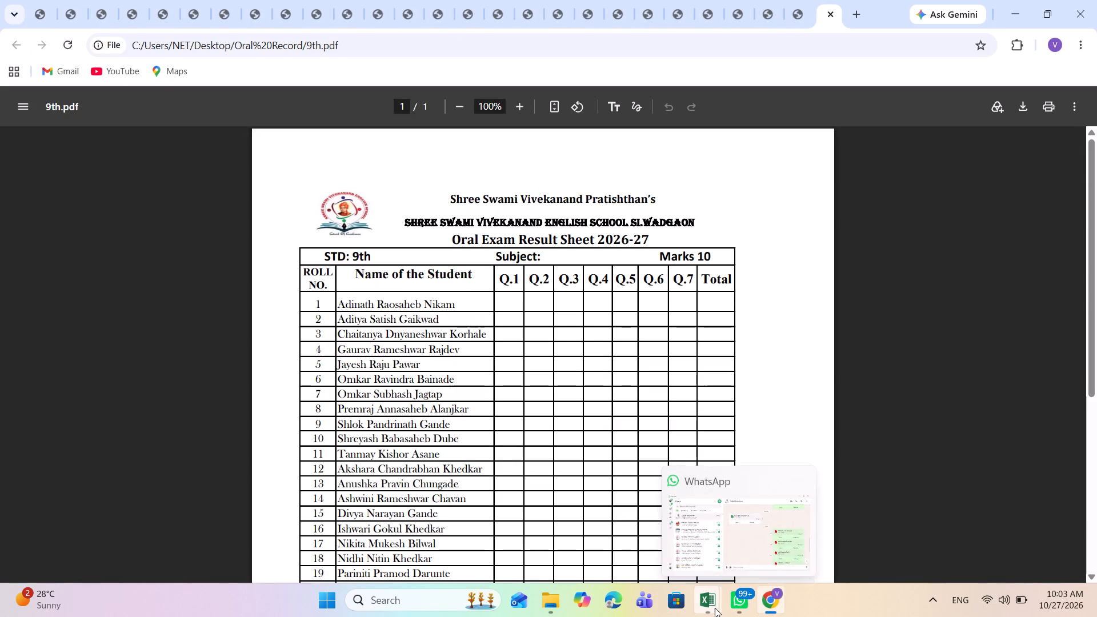
Back in the Excel workbook, copy the 8th sheet's signature row from row 29 into row 17 of the 10th sheet.
{"action": "left_click", "coordinate": [711, 533]}
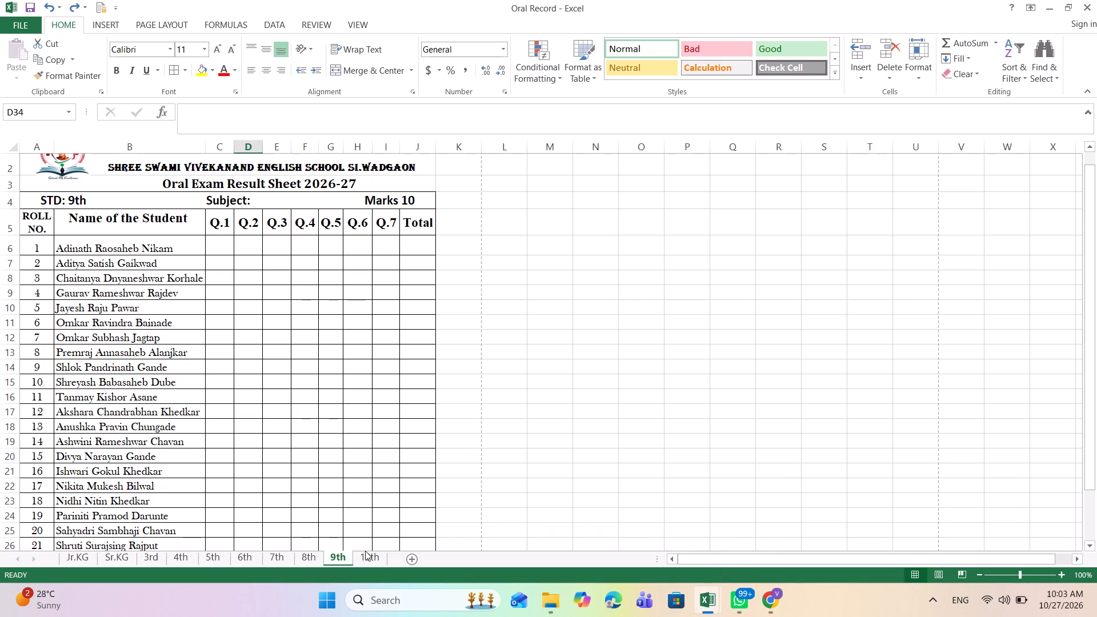
{"action": "left_click", "coordinate": [375, 559]}
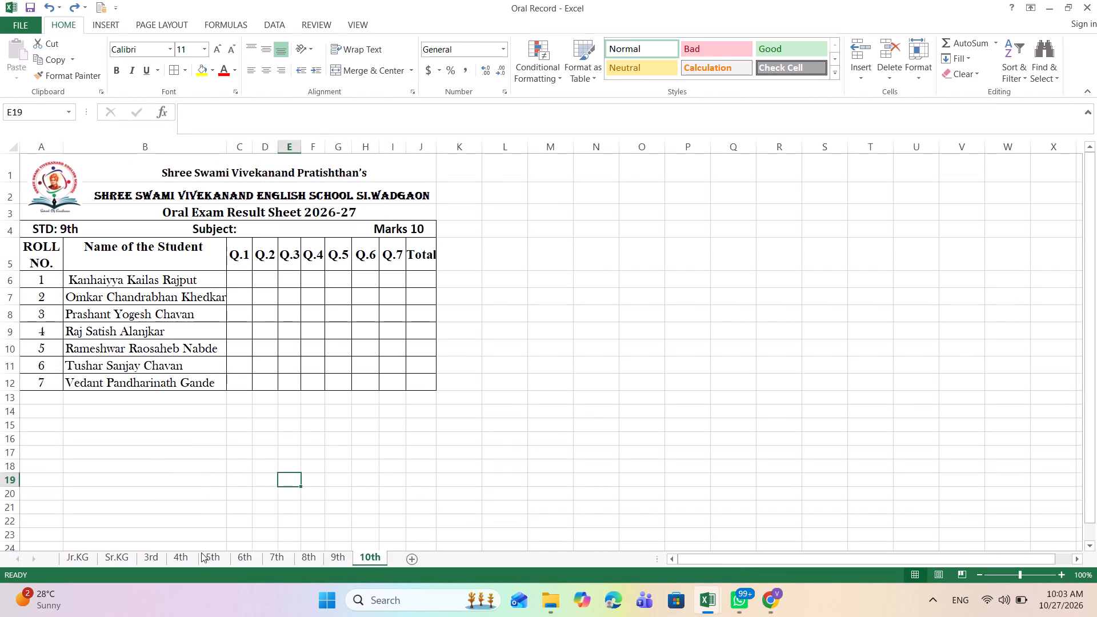
{"action": "left_click", "coordinate": [311, 565]}
{"action": "left_click", "coordinate": [254, 508]}
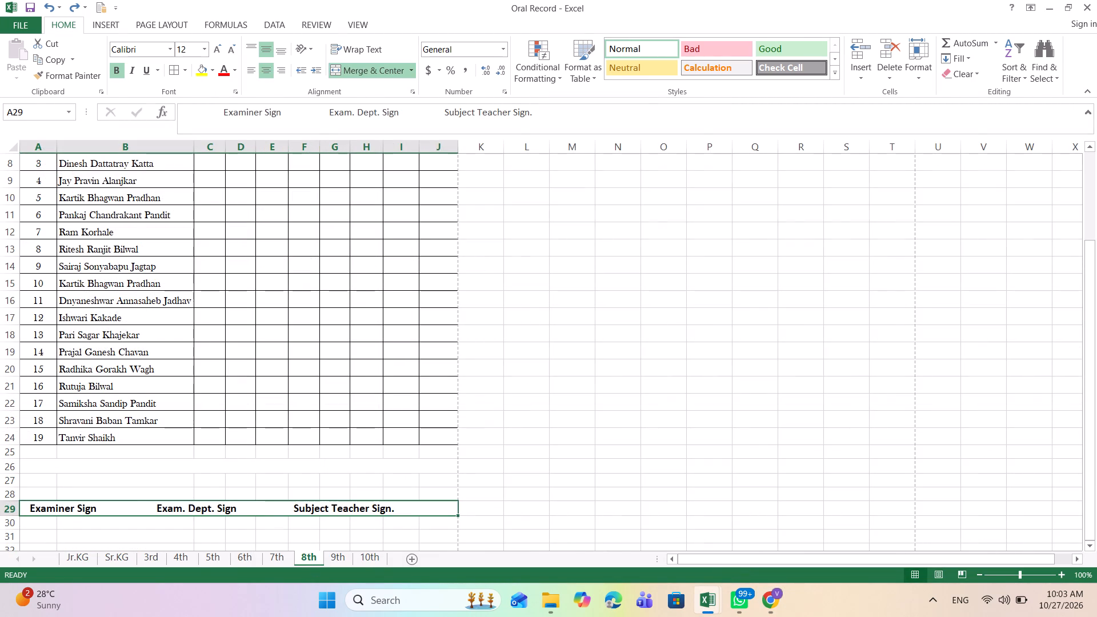
{"action": "left_click", "coordinate": [254, 508]}
{"action": "key", "text": "ctrl+c"}
{"action": "key", "text": "ctrl+c"}
{"action": "left_click", "coordinate": [369, 552]}
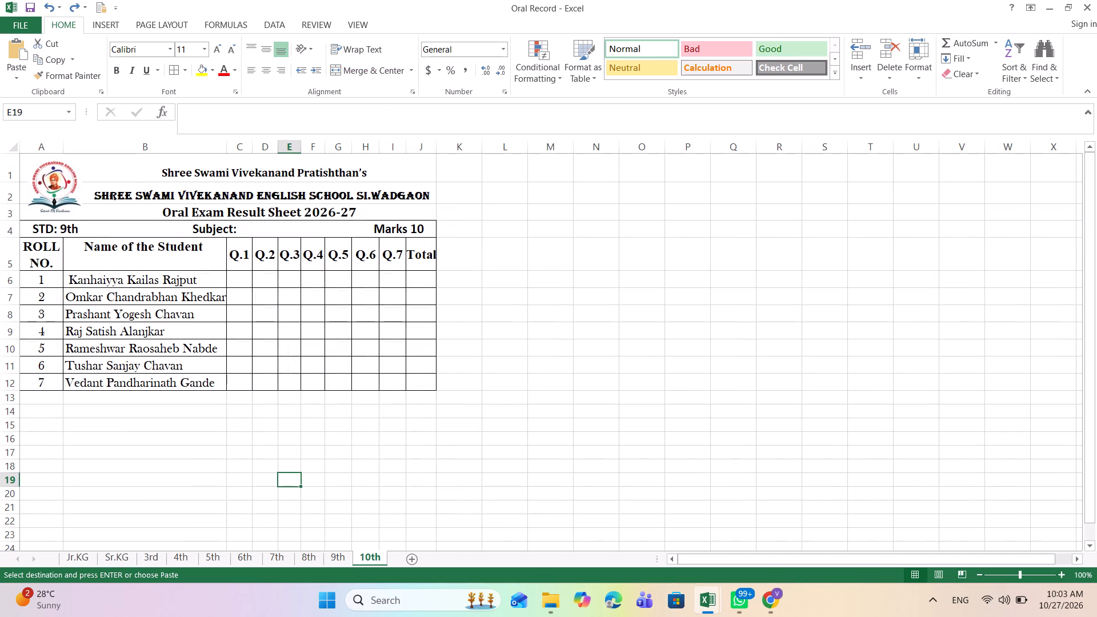
{"action": "left_click", "coordinate": [40, 443]}
{"action": "left_click", "coordinate": [37, 451]}
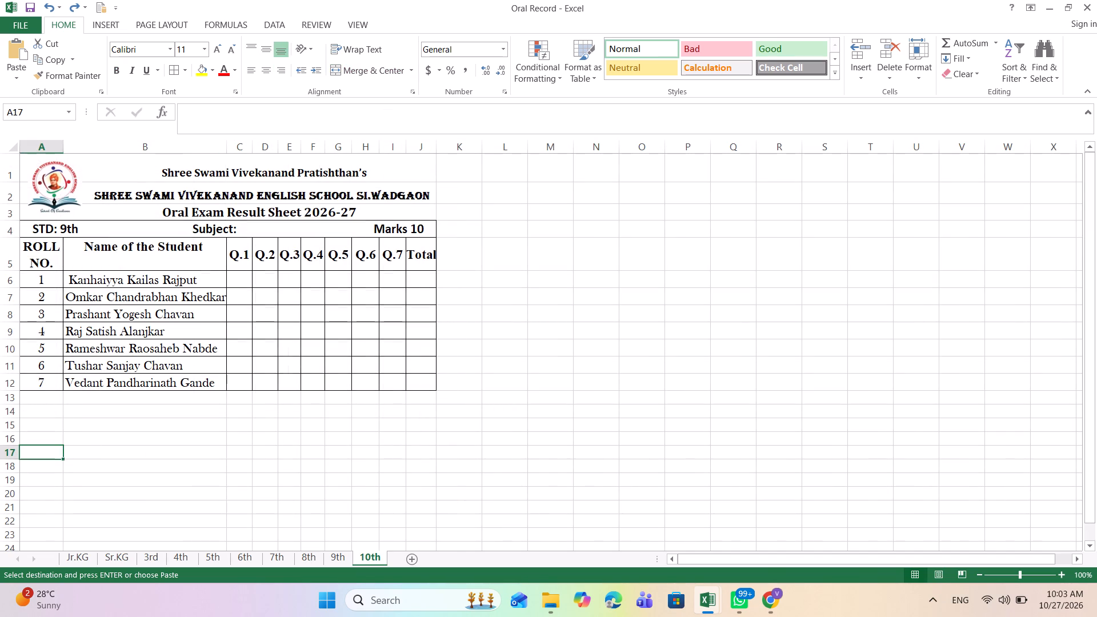
{"action": "key", "text": "ctrl+v"}
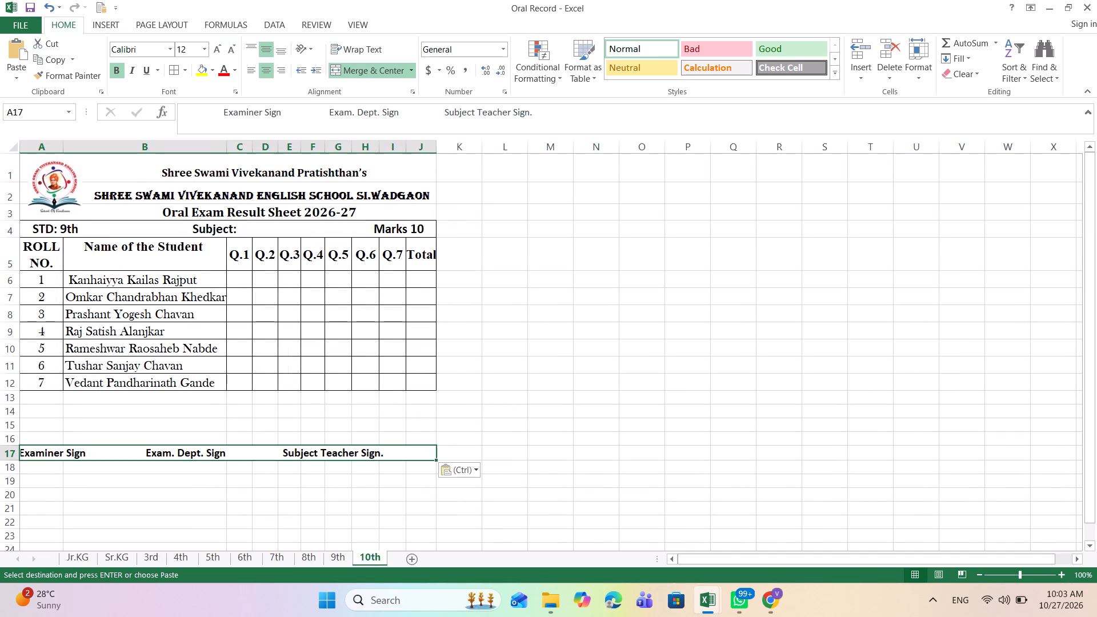
Correct the class in row 4 of the 10th sheet to STD: 10th.
{"action": "double_click", "coordinate": [69, 233]}
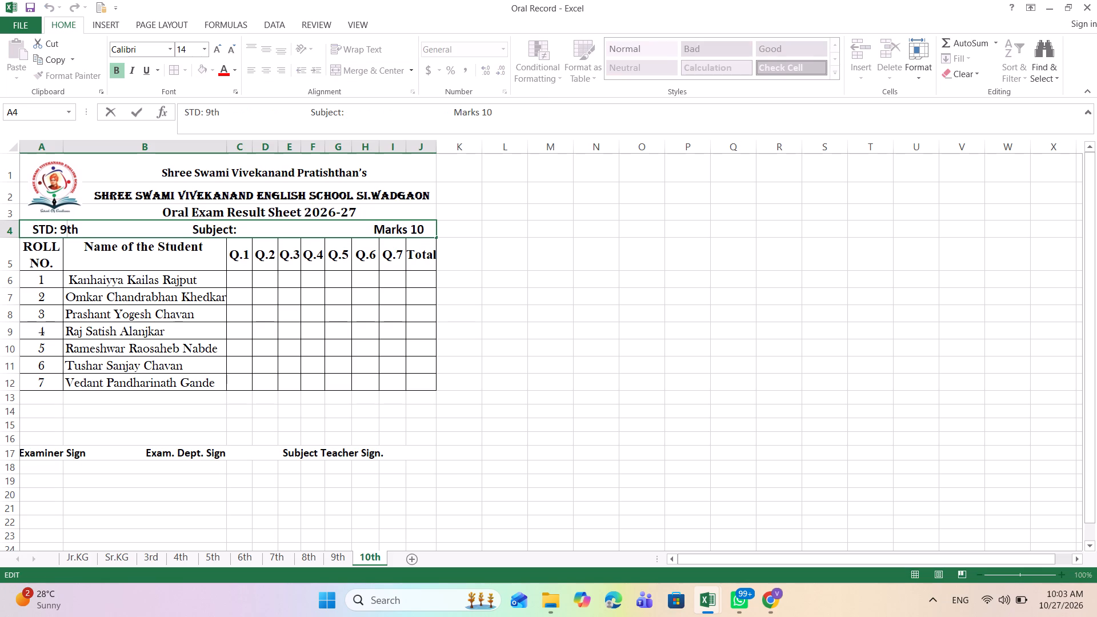
{"action": "key", "text": "BackSpace"}
{"action": "type", "text": "10"}
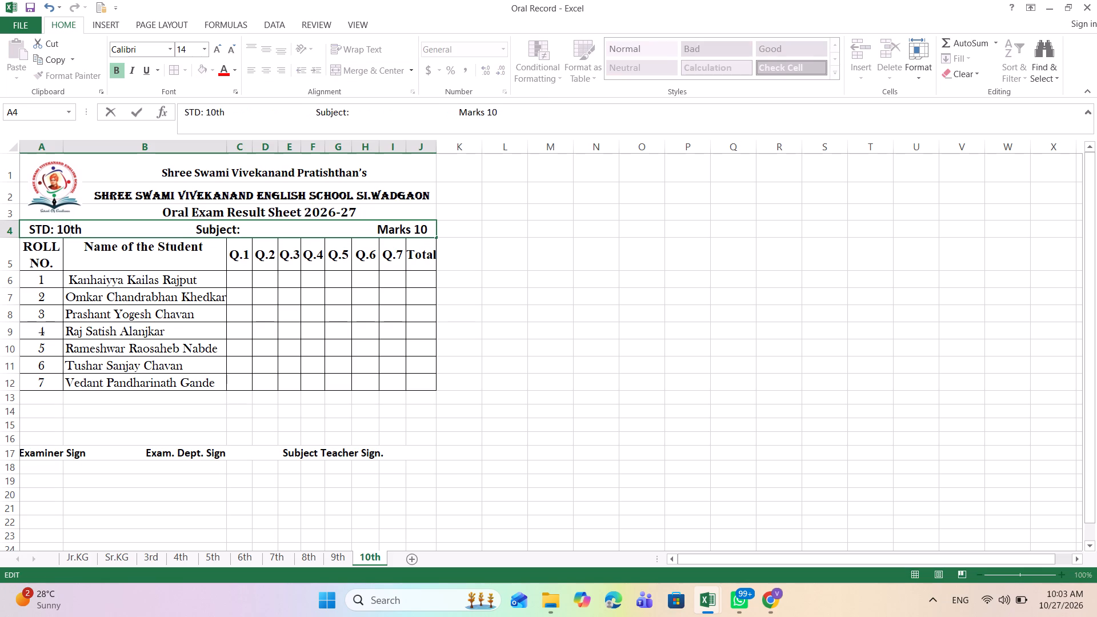
{"action": "left_click", "coordinate": [148, 461]}
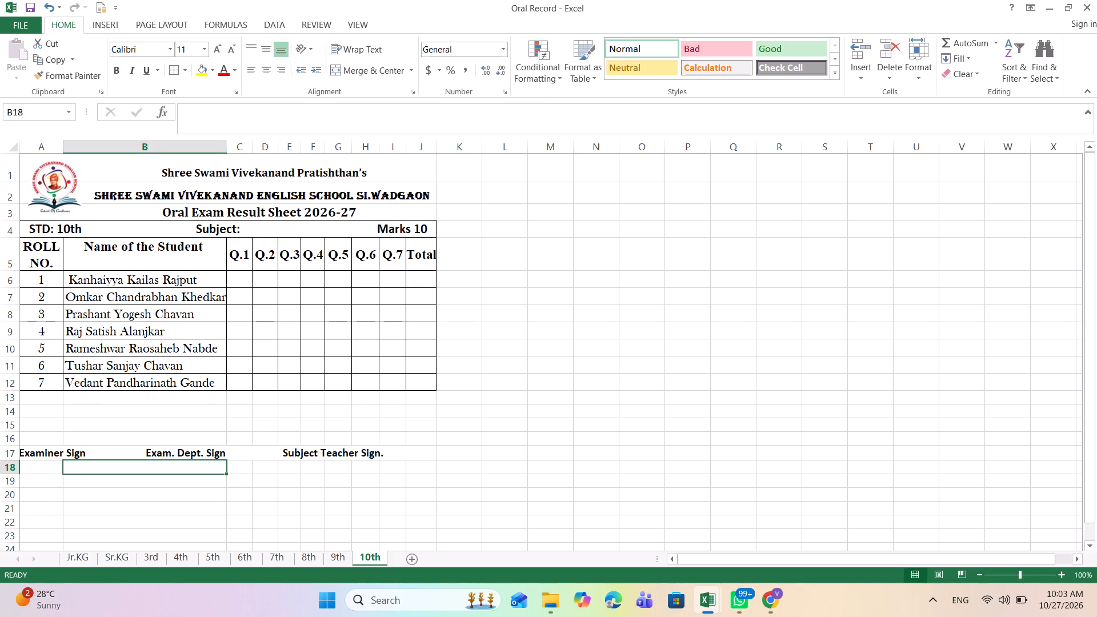
Add three spaces before Subject Teacher Sign. in the signature row (row 17) of the 10th sheet.
{"action": "left_click", "coordinate": [257, 452]}
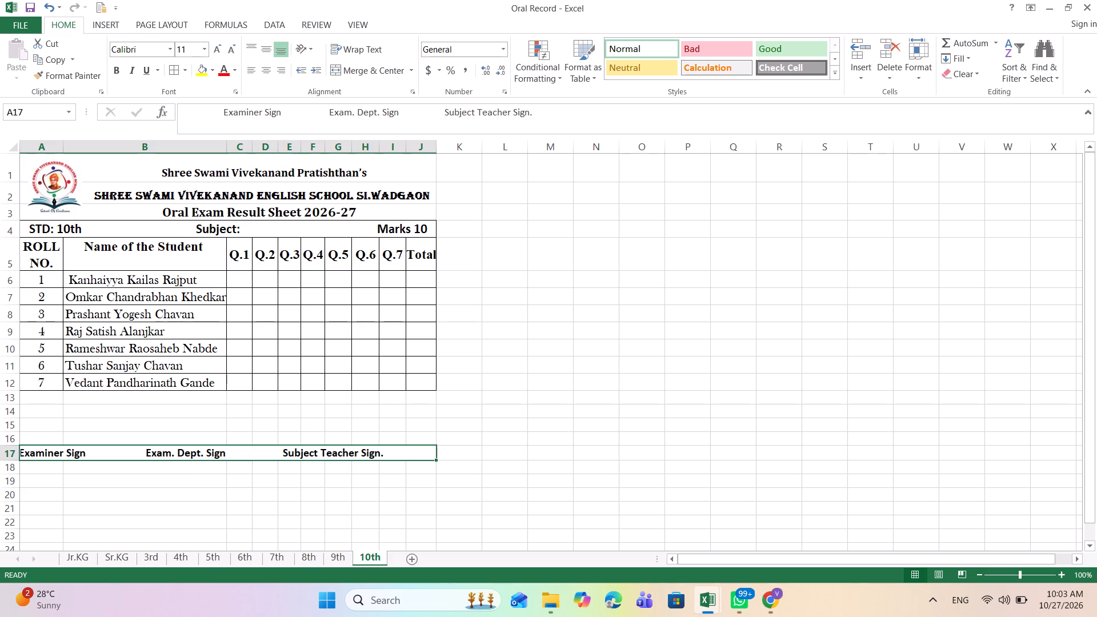
{"action": "left_click", "coordinate": [430, 110]}
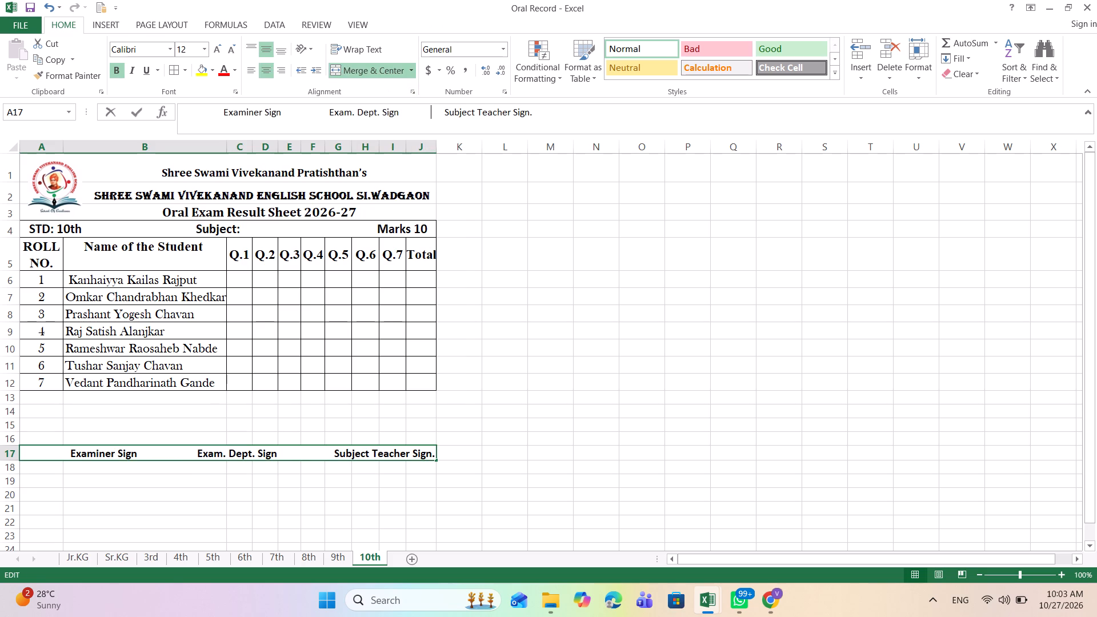
{"action": "key", "text": "space"}
{"action": "key", "text": "space"}
{"action": "key", "text": "space"}
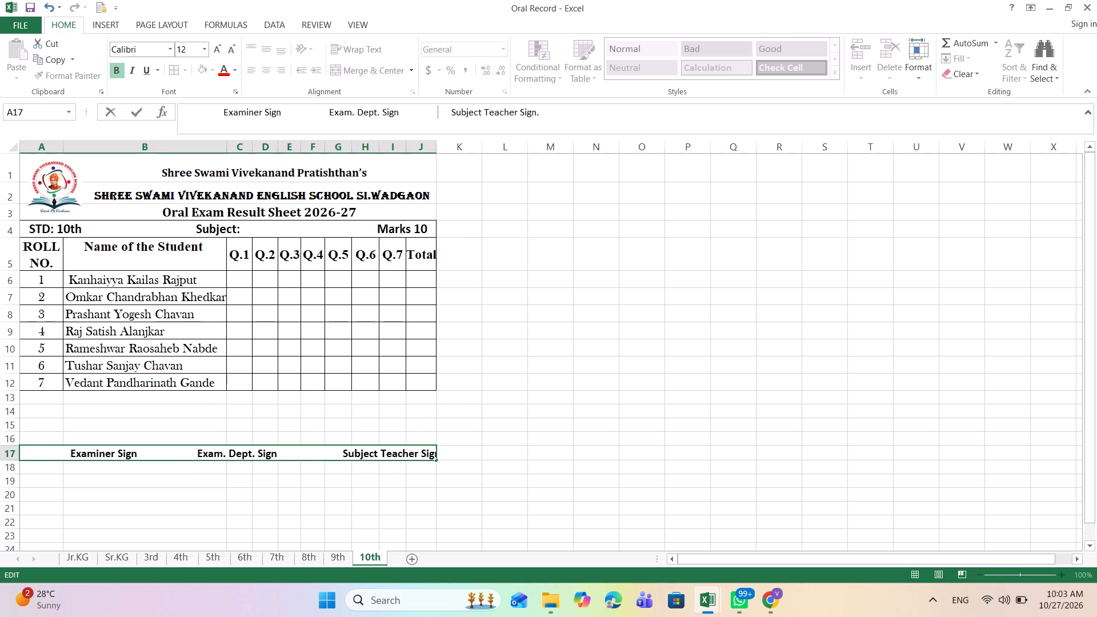
{"action": "left_click", "coordinate": [330, 498]}
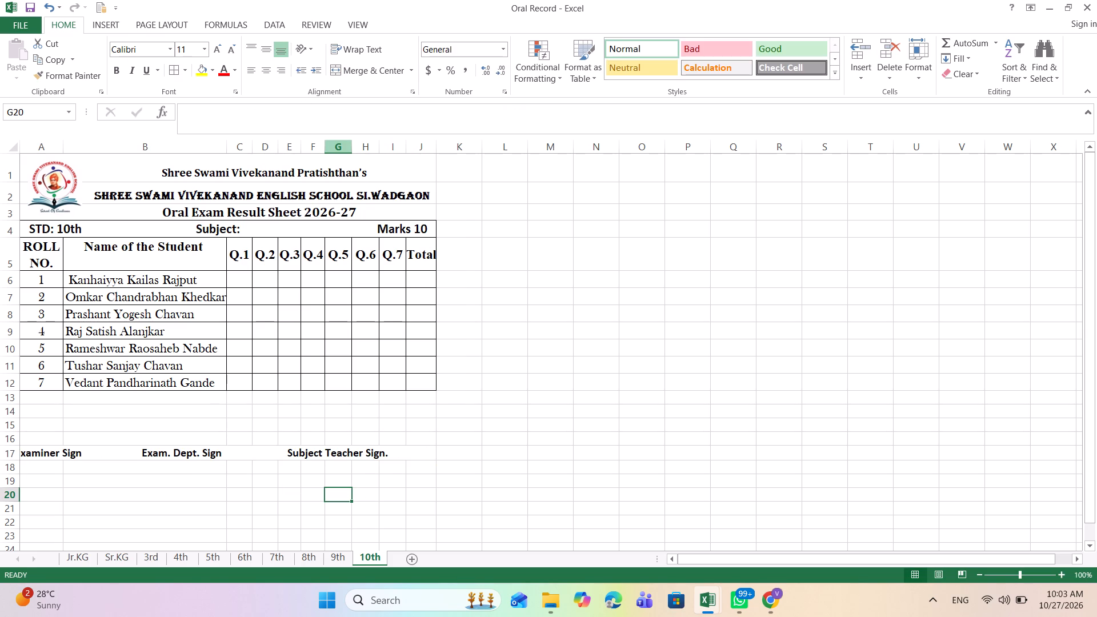
In row 17, remove four spaces before Exam. Dept. Sign and add four spaces before Subject Teacher Sign.
{"action": "left_click", "coordinate": [244, 455]}
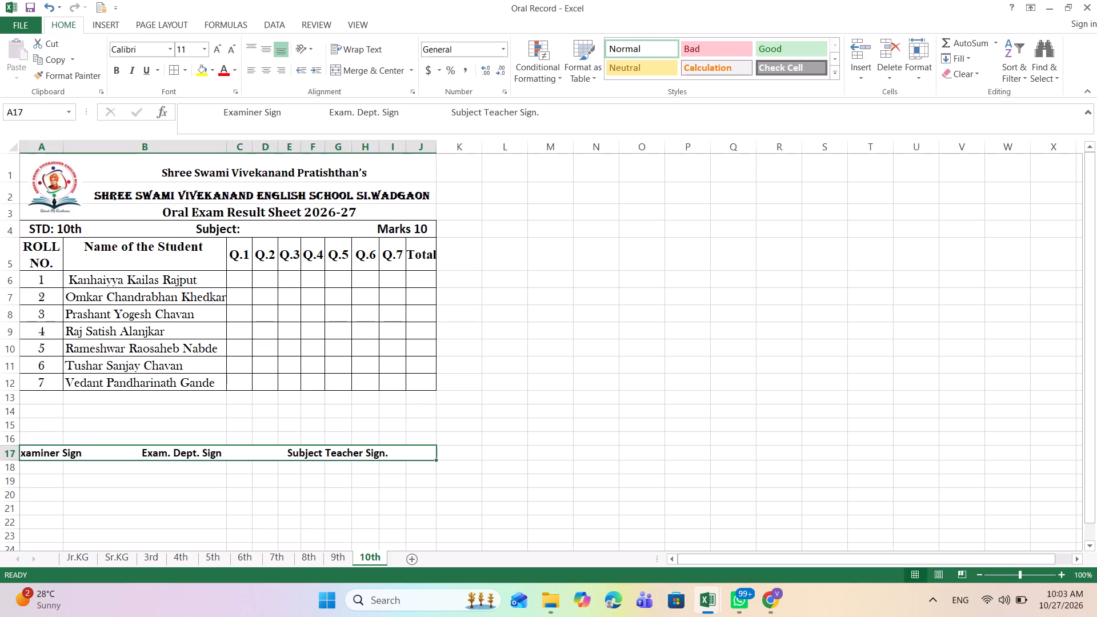
{"action": "left_click", "coordinate": [314, 110]}
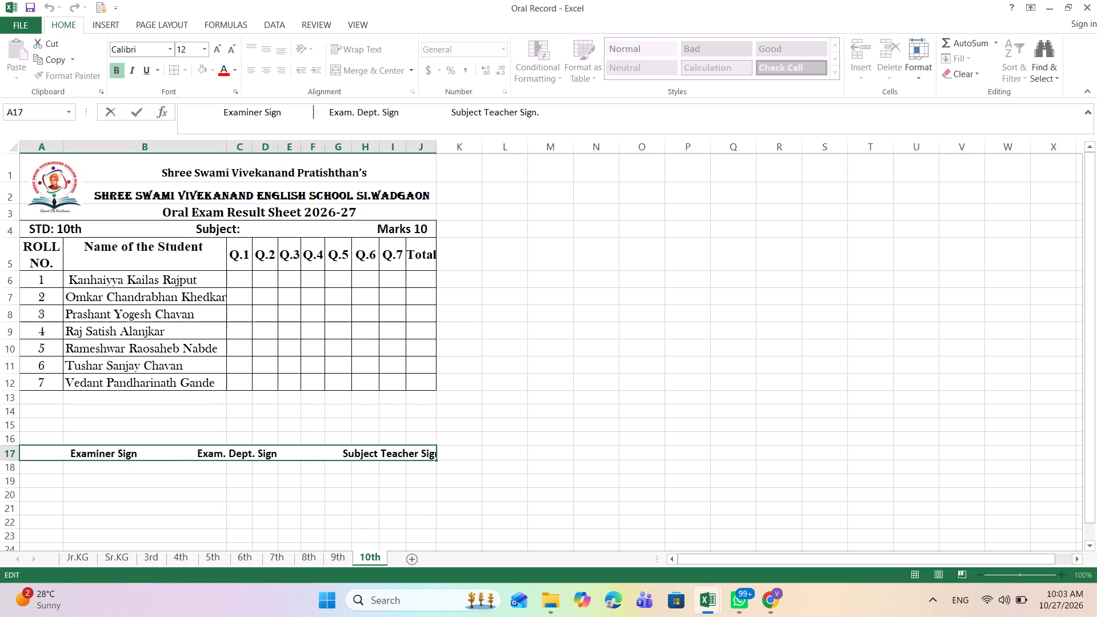
{"action": "key", "text": "BackSpace"}
{"action": "key", "text": "BackSpace"}
{"action": "key", "text": "BackSpace"}
{"action": "key", "text": "BackSpace"}
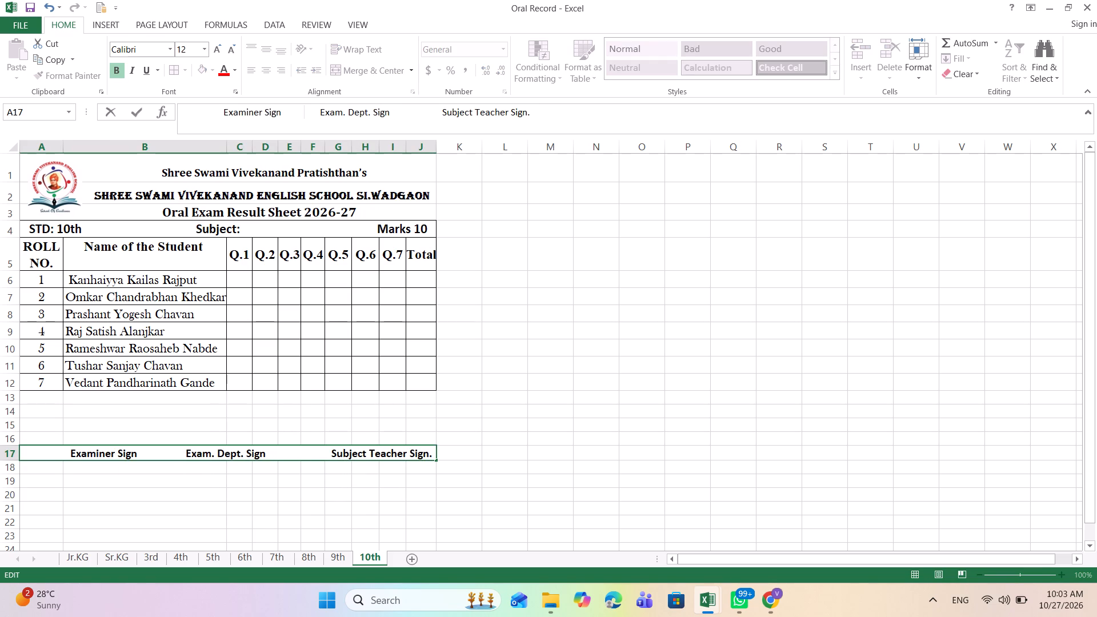
{"action": "left_click", "coordinate": [433, 111]}
{"action": "key", "text": "space"}
{"action": "key", "text": "space"}
{"action": "key", "text": "space"}
{"action": "key", "text": "space"}
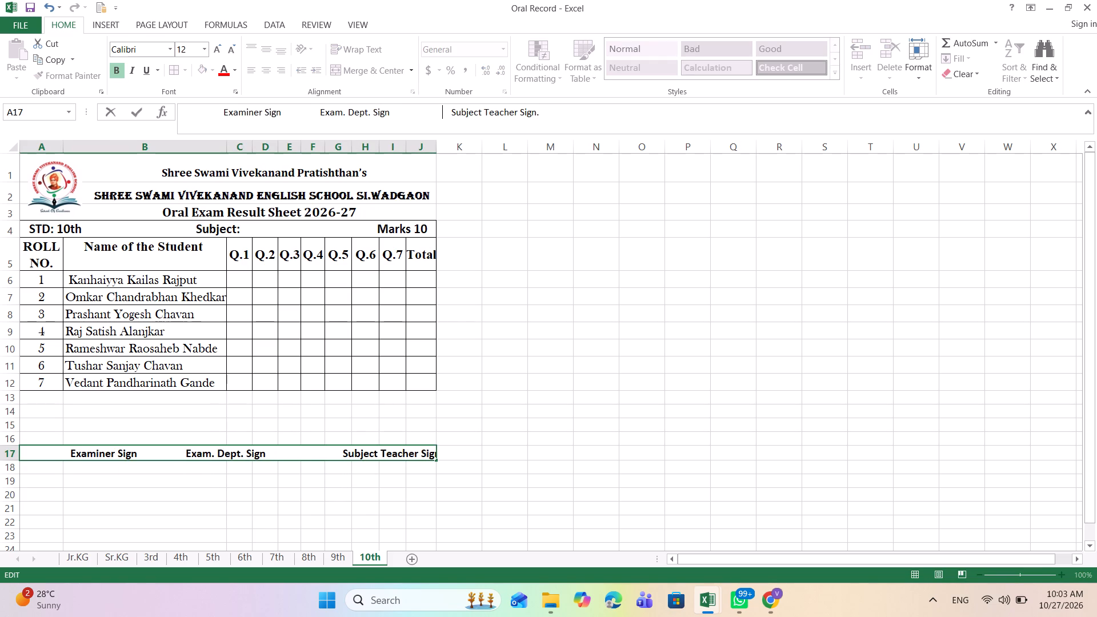
{"action": "left_click", "coordinate": [345, 487]}
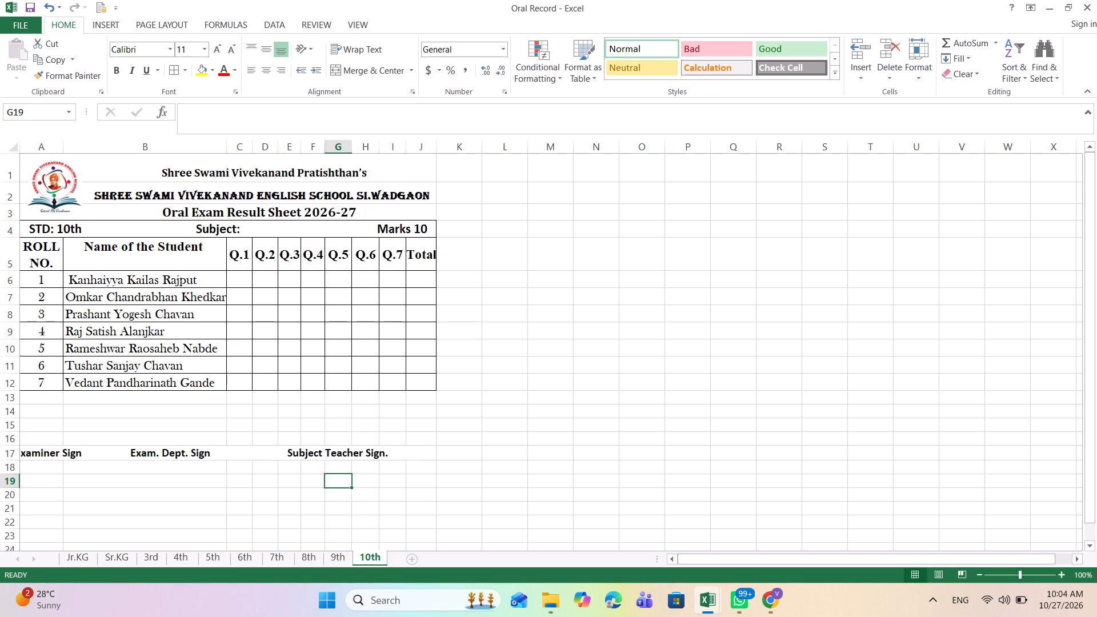
Respace the gap before Exam. Dept. Sign in row 17 by adding four spaces and removing two right after Examiner Sign.
{"action": "left_click", "coordinate": [192, 451]}
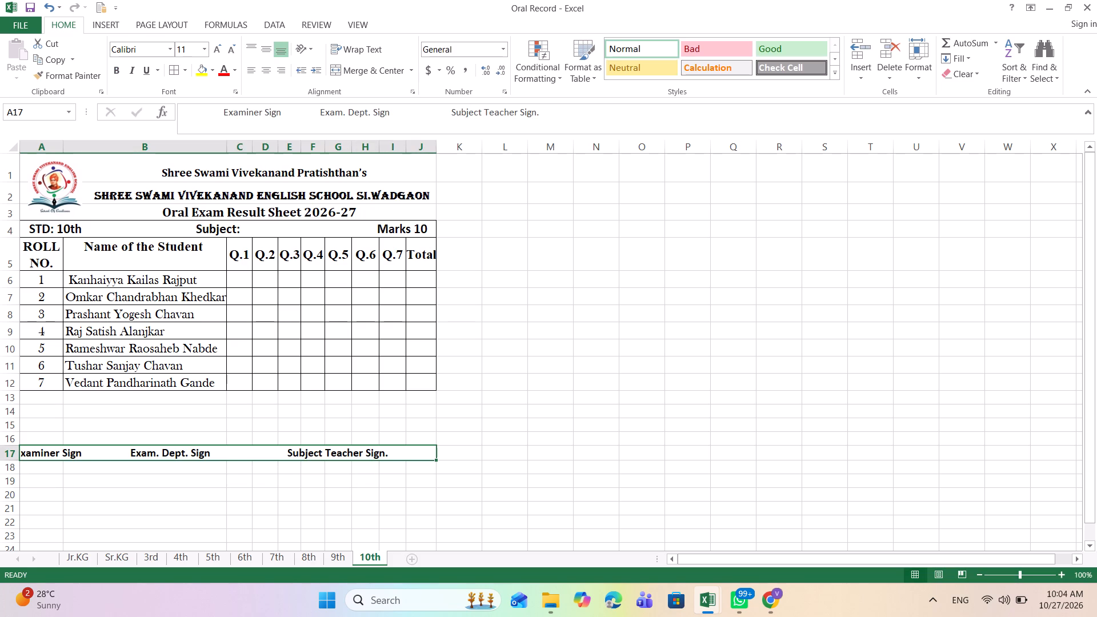
{"action": "left_click", "coordinate": [312, 114]}
{"action": "key", "text": "space"}
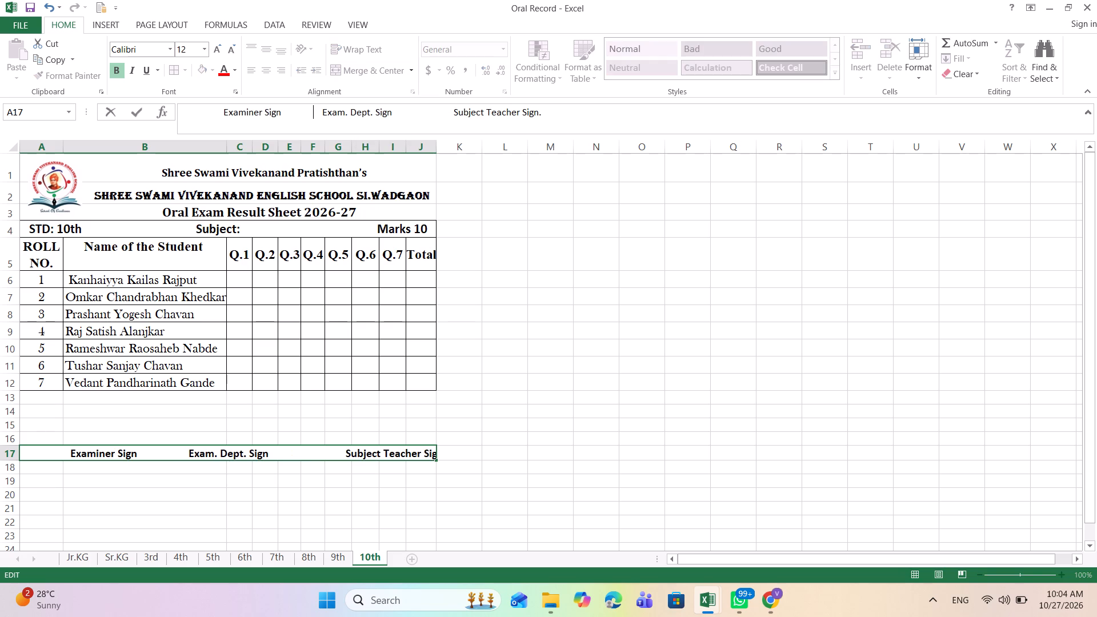
{"action": "key", "text": "space"}
{"action": "key", "text": "space"}
{"action": "key", "text": "space"}
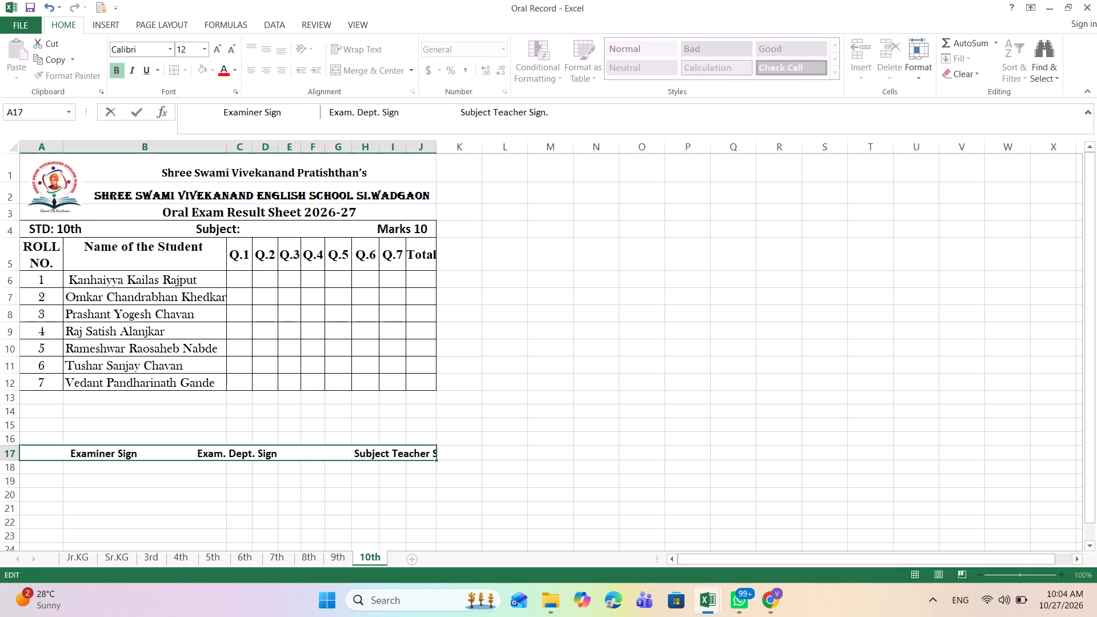
{"action": "left_click", "coordinate": [287, 112]}
{"action": "key", "text": "BackSpace"}
{"action": "key", "text": "BackSpace"}
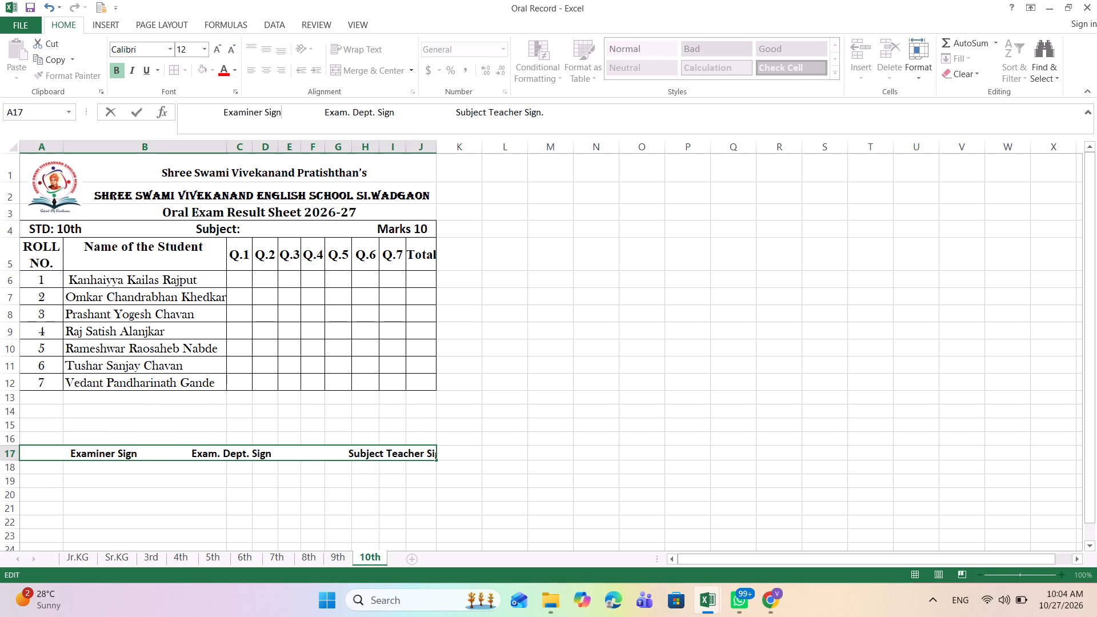
Add four spaces before Examiner Sign and two before Subject Teacher Sign. in row 17.
{"action": "left_click", "coordinate": [220, 117]}
{"action": "key", "text": "space"}
{"action": "key", "text": "space"}
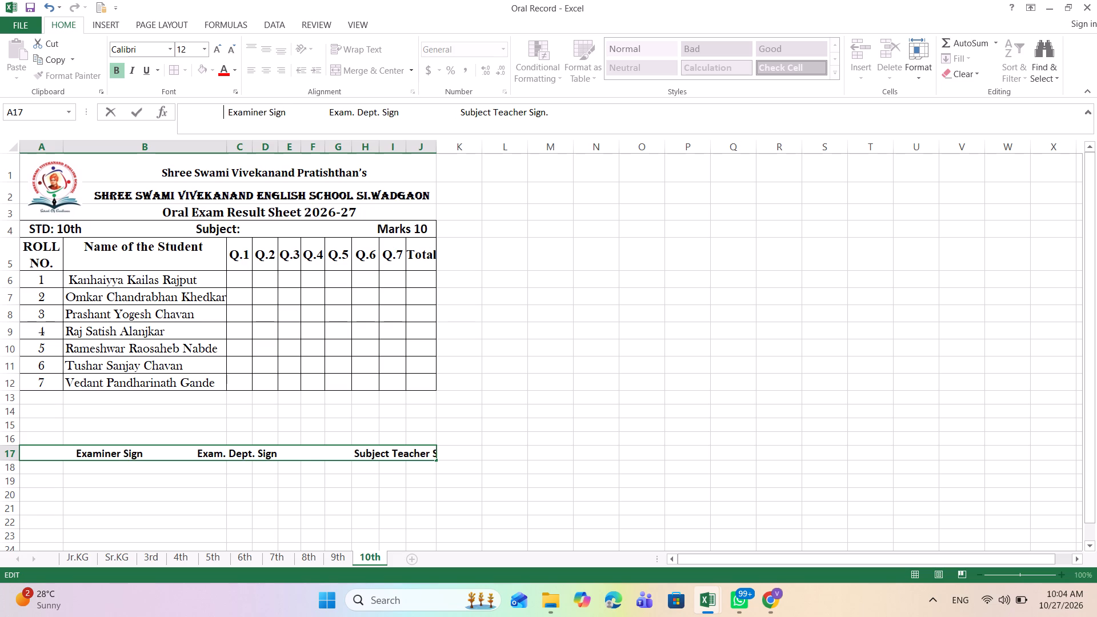
{"action": "key", "text": "space"}
{"action": "key", "text": "space"}
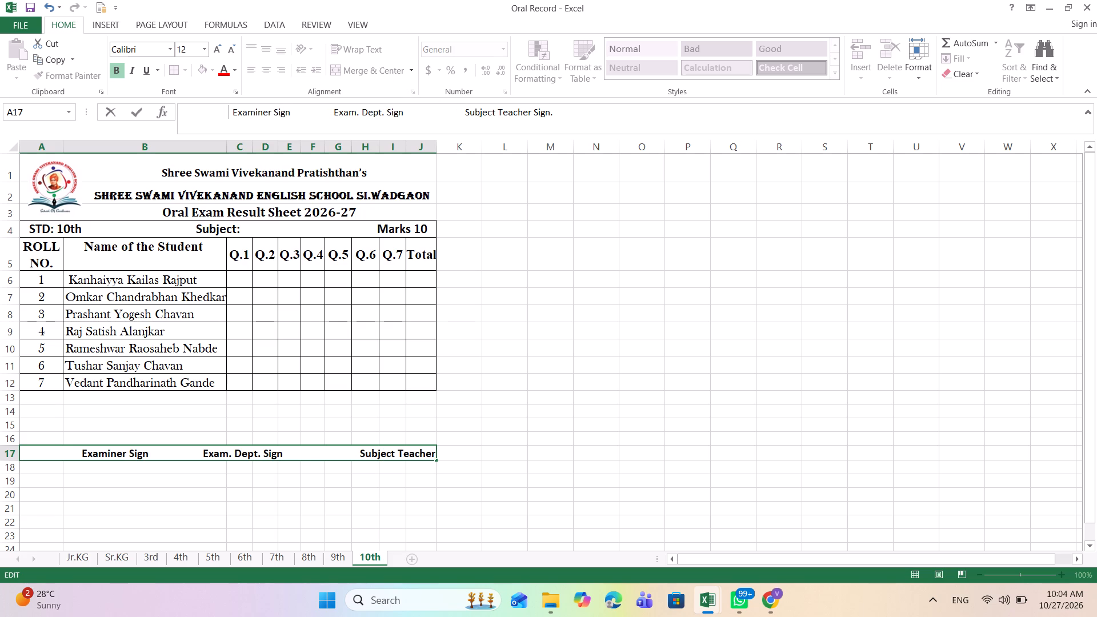
{"action": "left_click", "coordinate": [463, 113]}
{"action": "key", "text": "space"}
{"action": "key", "text": "space"}
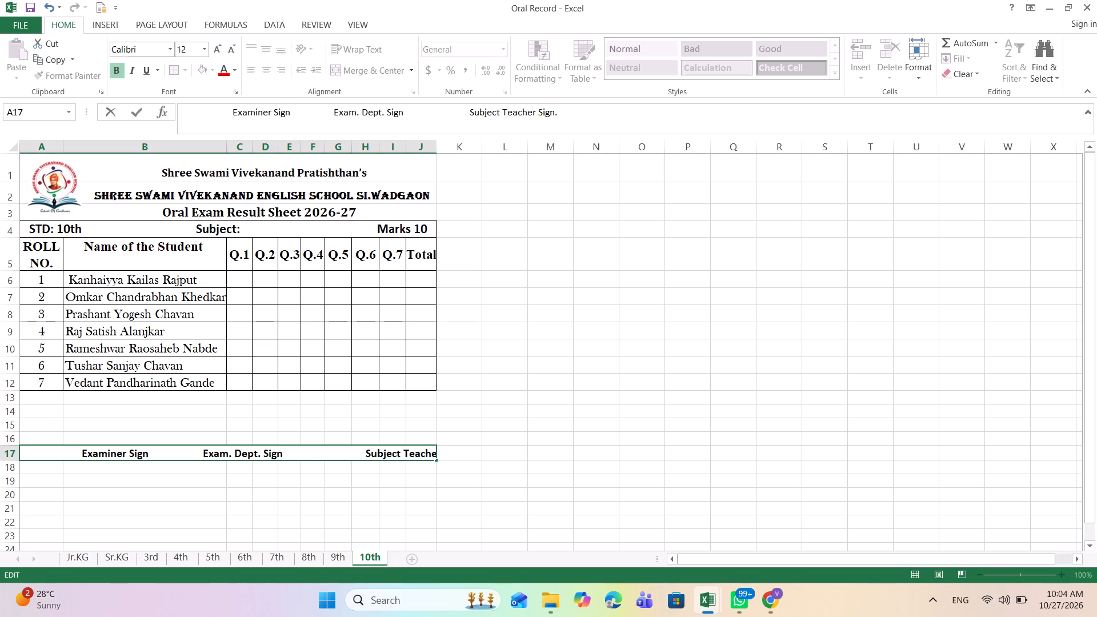
{"action": "left_click", "coordinate": [465, 496]}
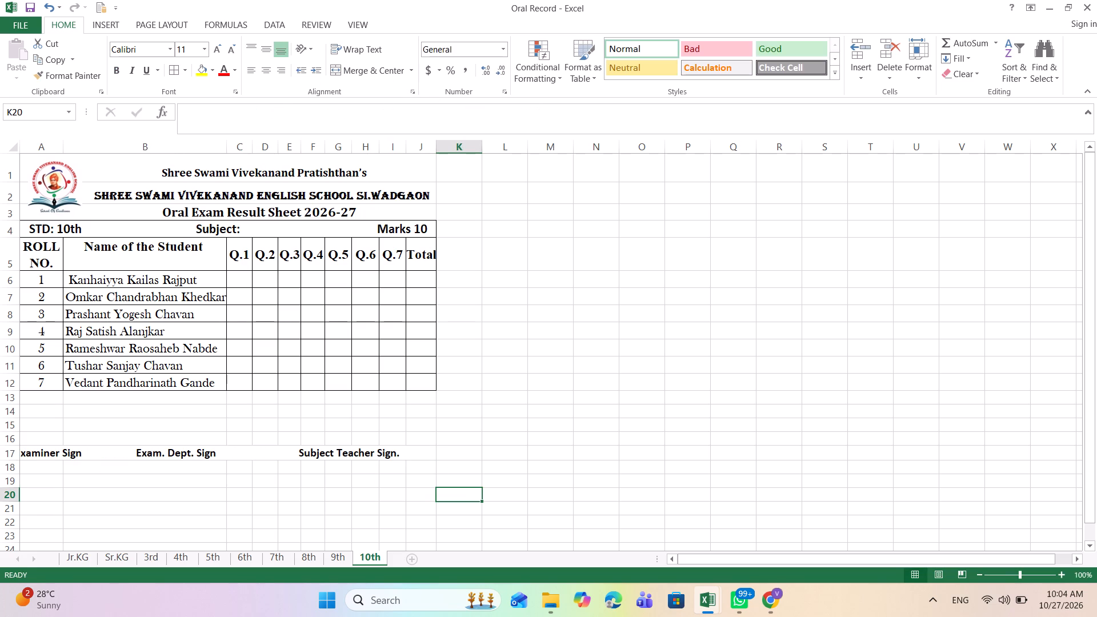
Add five more spaces before Examiner Sign in row 17 of the 10th sheet and save the workbook.
{"action": "left_click", "coordinate": [231, 454]}
{"action": "left_click", "coordinate": [230, 115]}
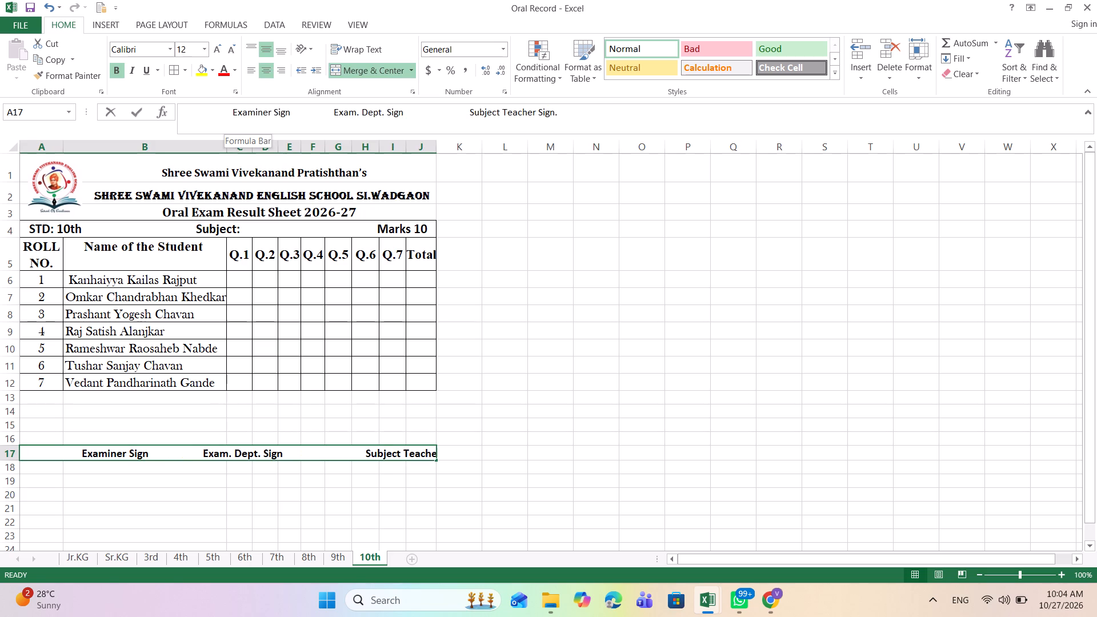
{"action": "key", "text": "space"}
{"action": "key", "text": "space"}
{"action": "key", "text": "space"}
{"action": "key", "text": "space"}
{"action": "key", "text": "space"}
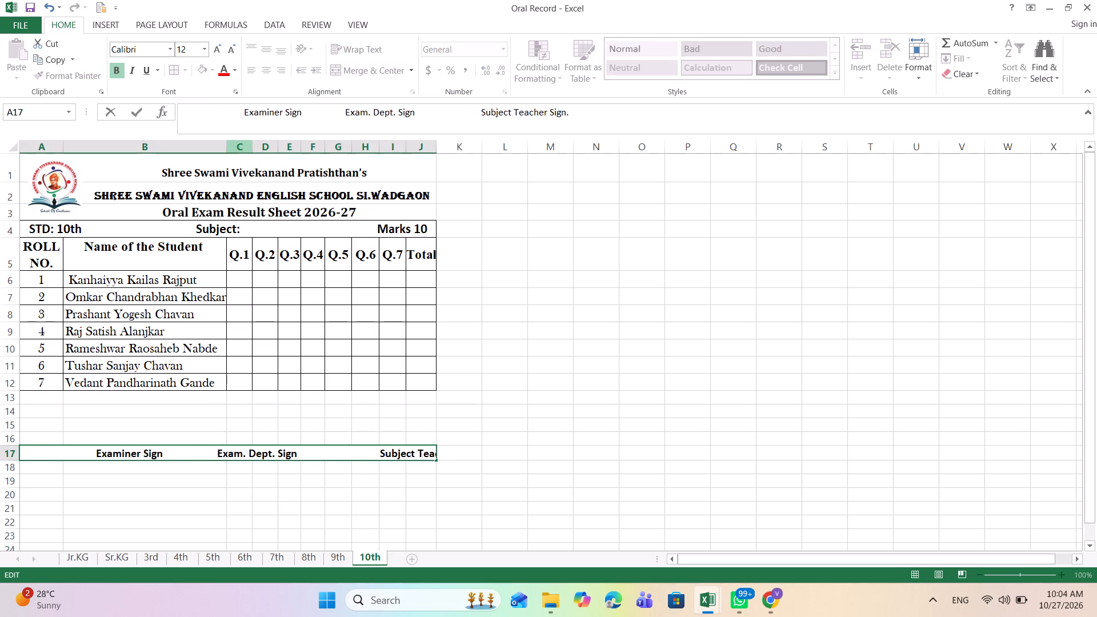
{"action": "left_click", "coordinate": [372, 426]}
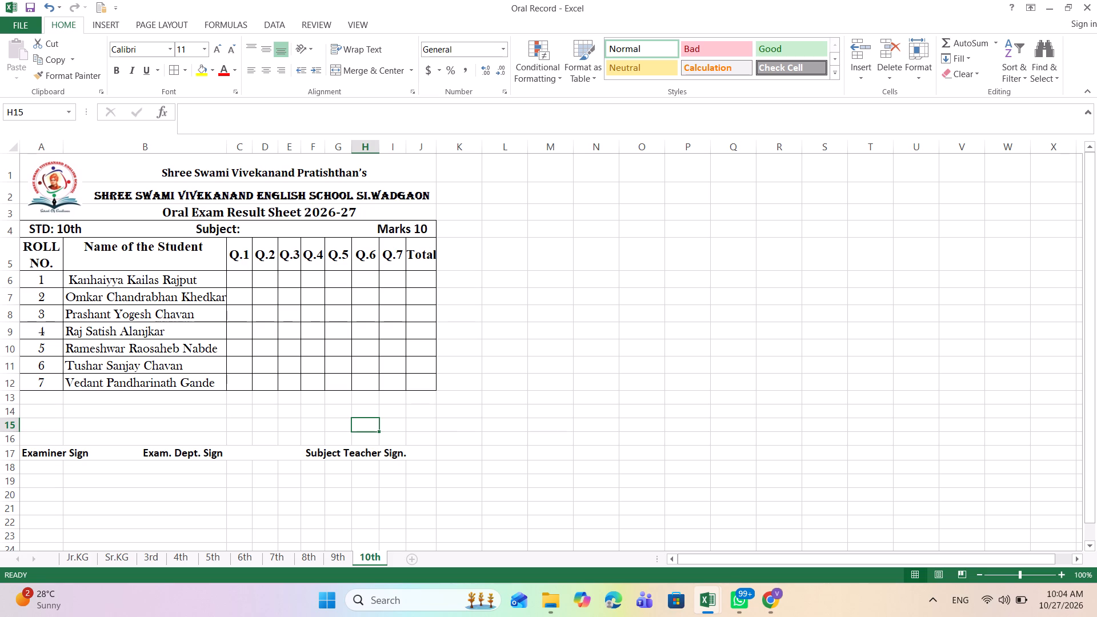
{"action": "key", "text": "ctrl+s"}
Save the 10th sheet as a PDF named 10th in the Desktop's Oral Record folder and look through it.
{"action": "left_click", "coordinate": [30, 25]}
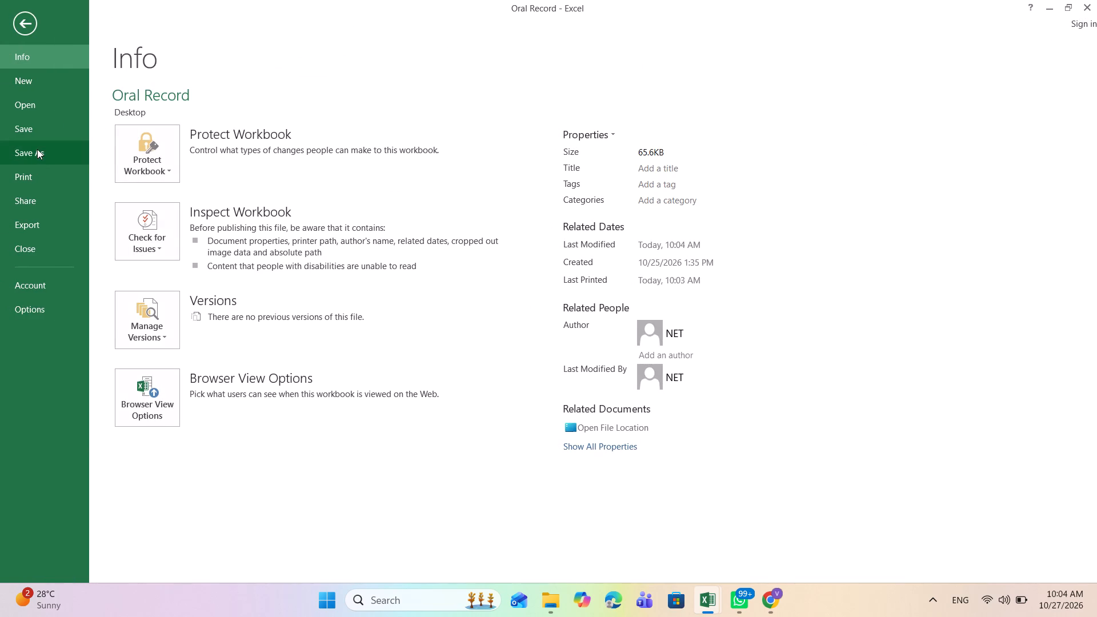
{"action": "left_click", "coordinate": [37, 149]}
{"action": "left_click", "coordinate": [375, 154]}
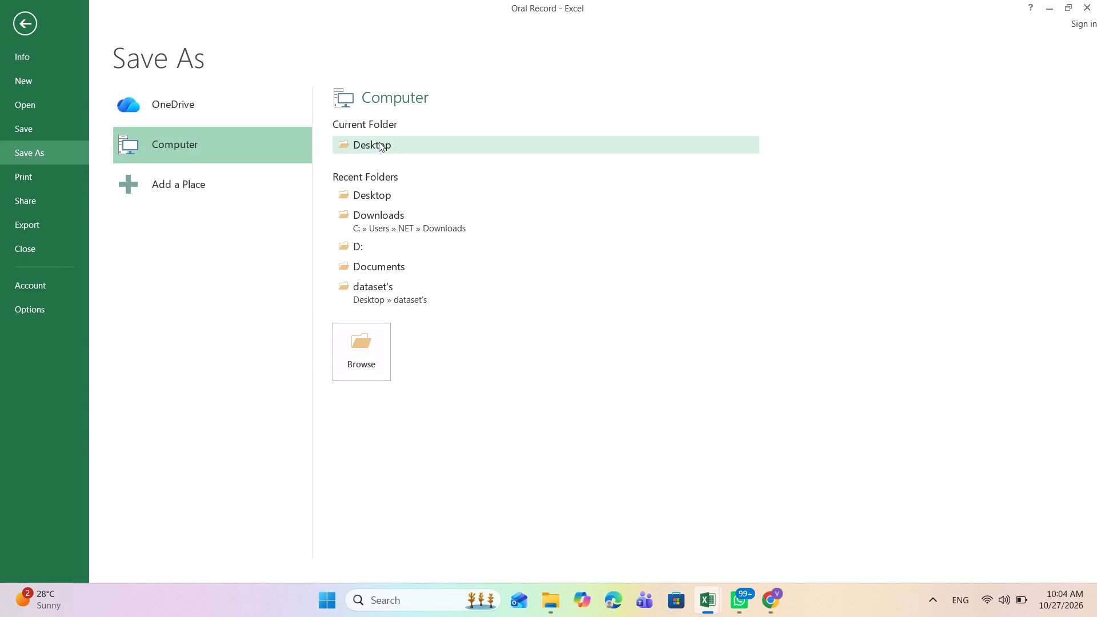
{"action": "left_click", "coordinate": [379, 141]}
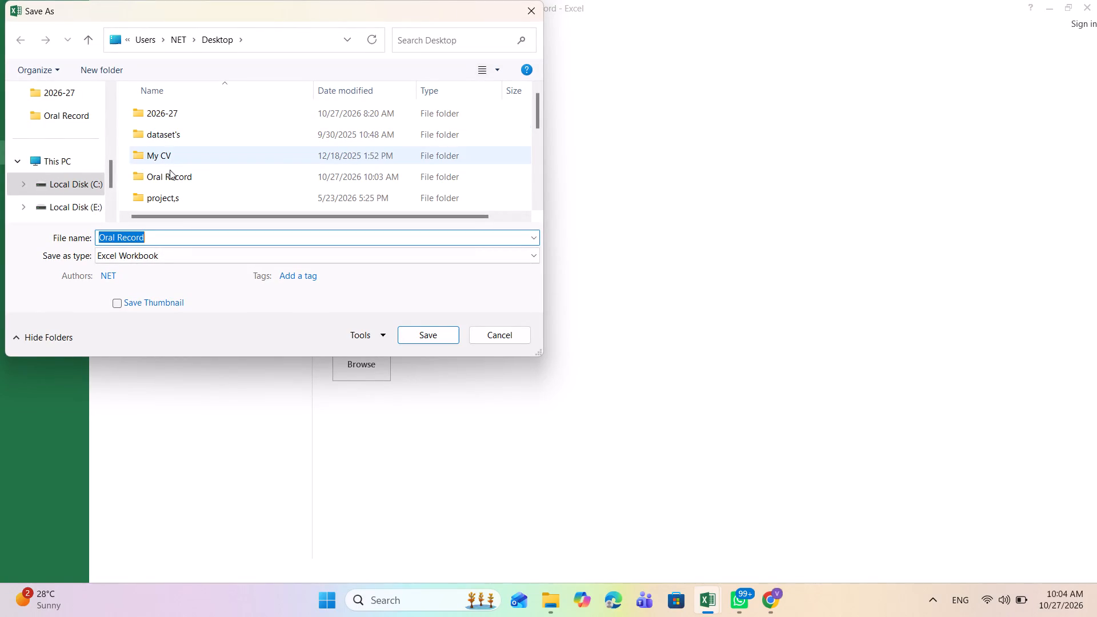
{"action": "double_click", "coordinate": [171, 179]}
{"action": "left_click", "coordinate": [149, 234]}
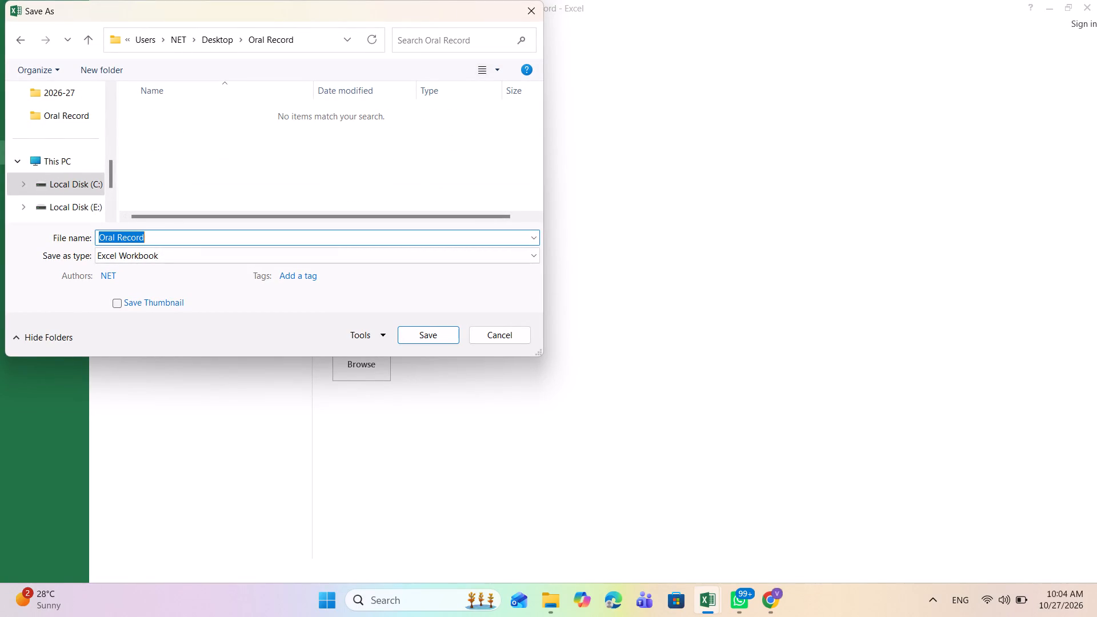
{"action": "key", "text": "BackSpace"}
{"action": "type", "text": "10th"}
{"action": "left_click", "coordinate": [175, 257]}
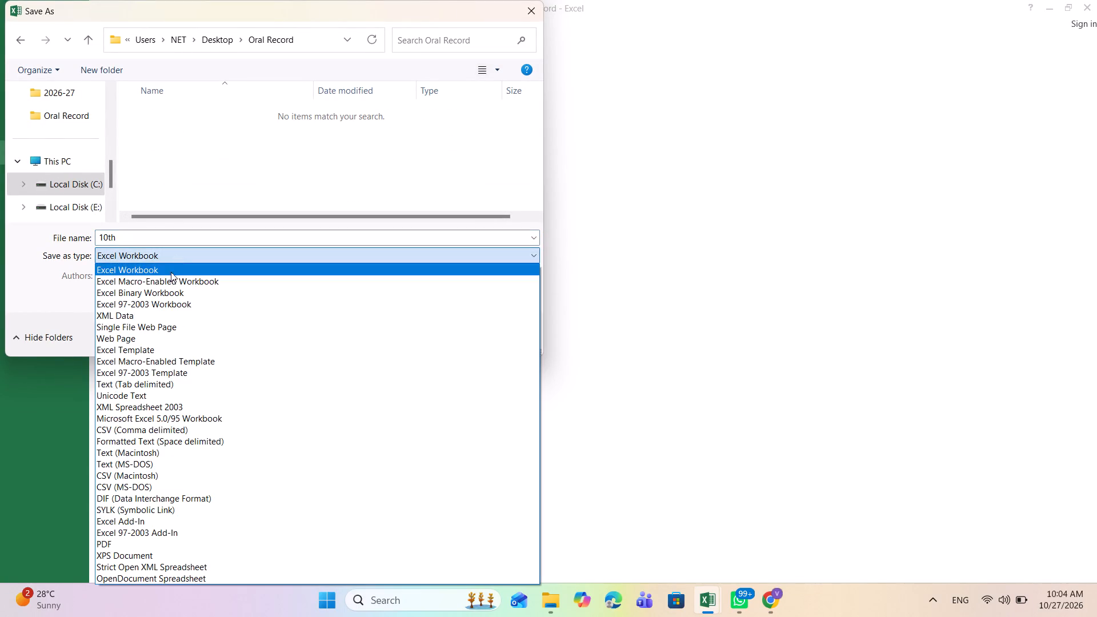
{"action": "left_click", "coordinate": [113, 544]}
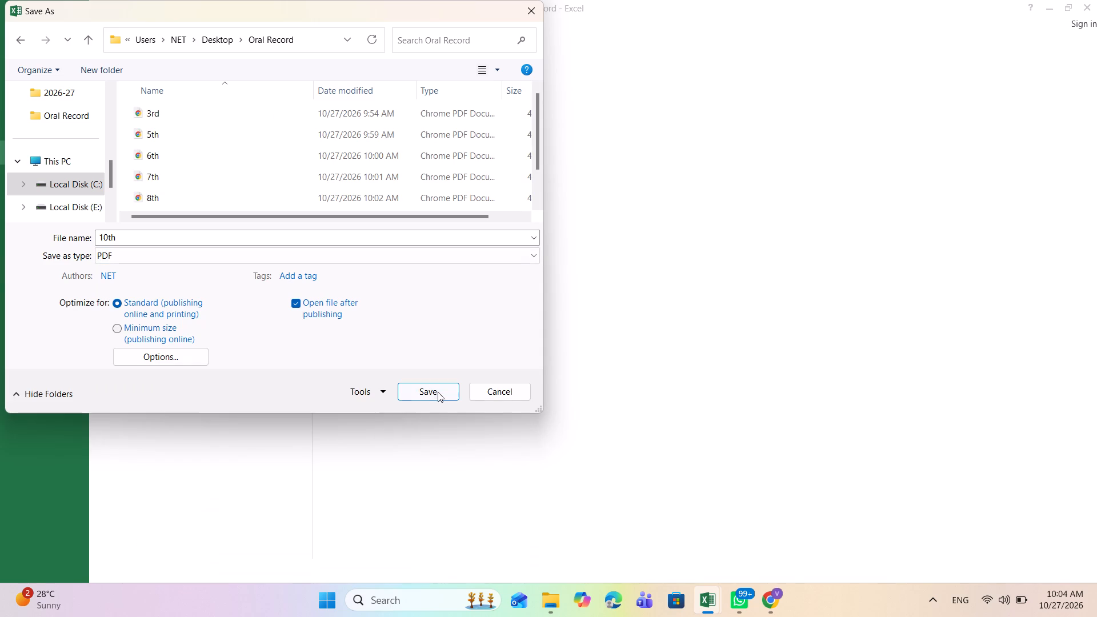
{"action": "left_click", "coordinate": [435, 391]}
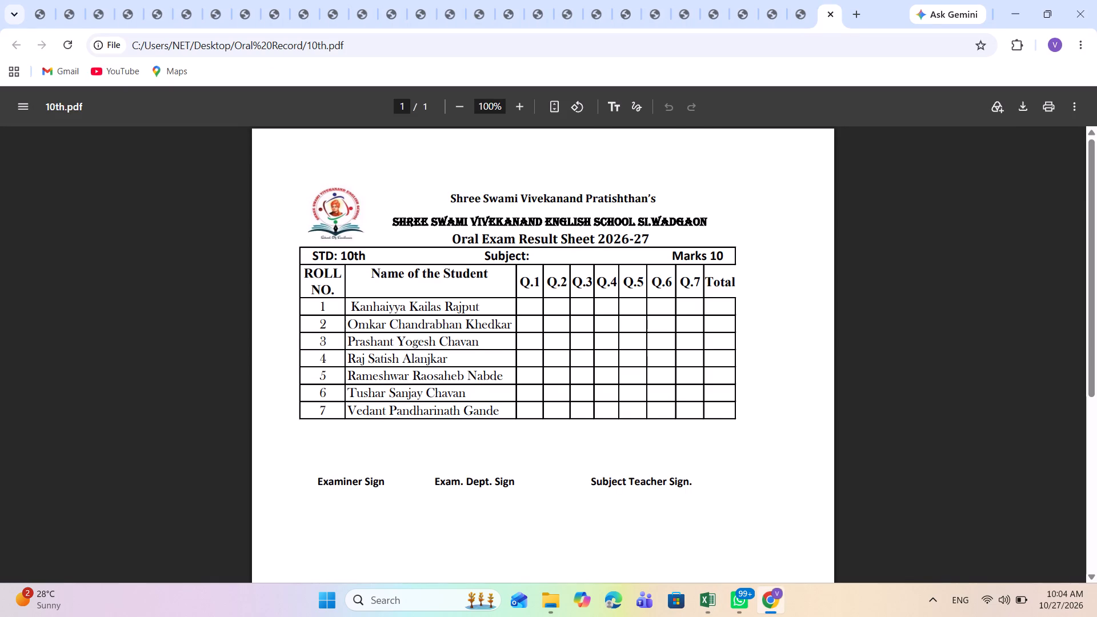
{"action": "scroll", "coordinate": [473, 424], "scroll_direction": "down", "scroll_amount": 3}
{"action": "scroll", "coordinate": [473, 424], "scroll_direction": "up", "scroll_amount": 6}
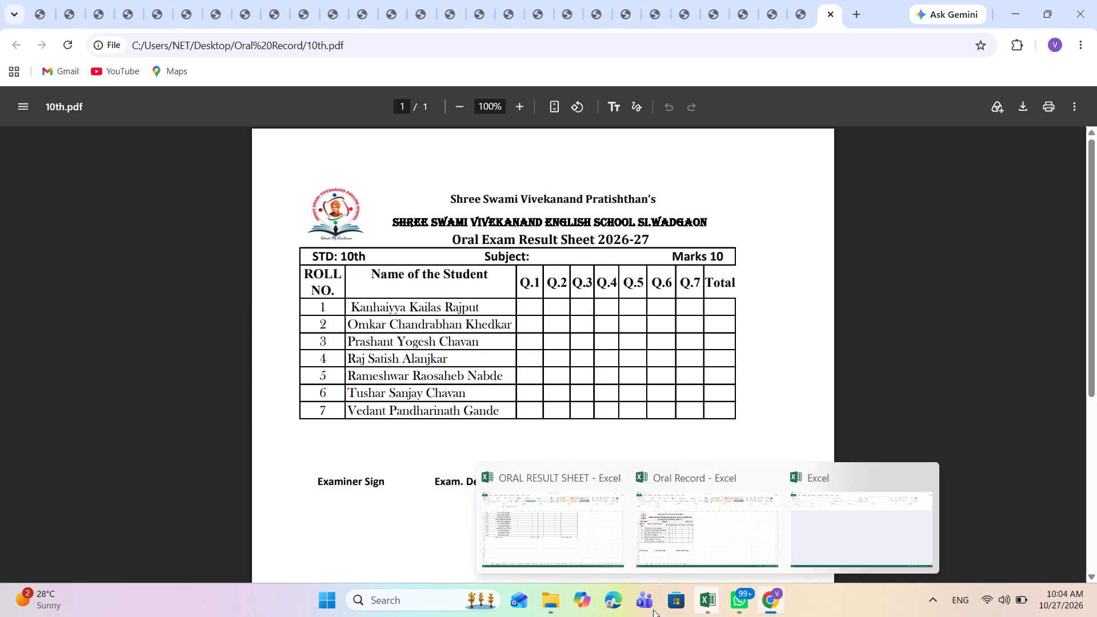
Switch to File Explorer, open the Oral Record 4th PDF from the Oral Record folder and examine its signature row.
{"action": "left_click", "coordinate": [543, 545]}
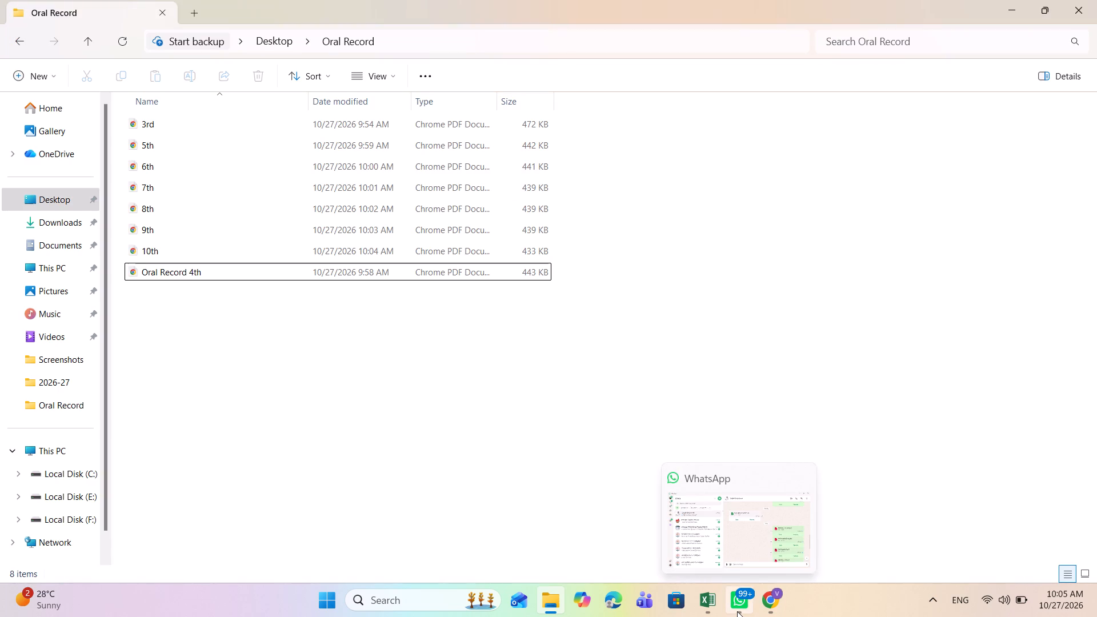
{"action": "double_click", "coordinate": [262, 267]}
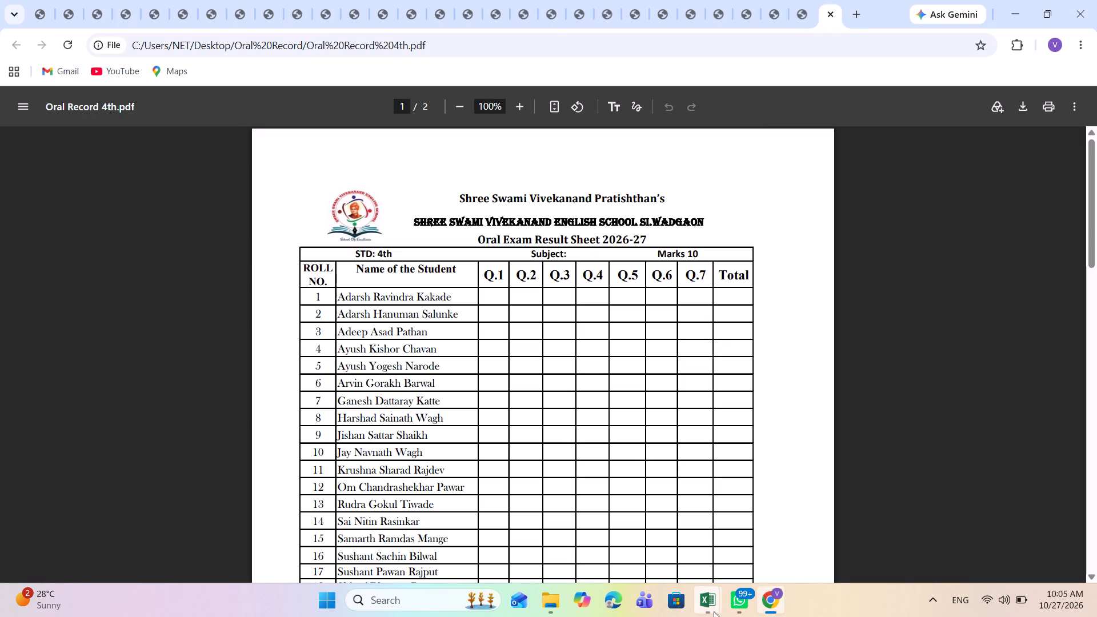
{"action": "scroll", "coordinate": [499, 413], "scroll_direction": "down", "scroll_amount": 3}
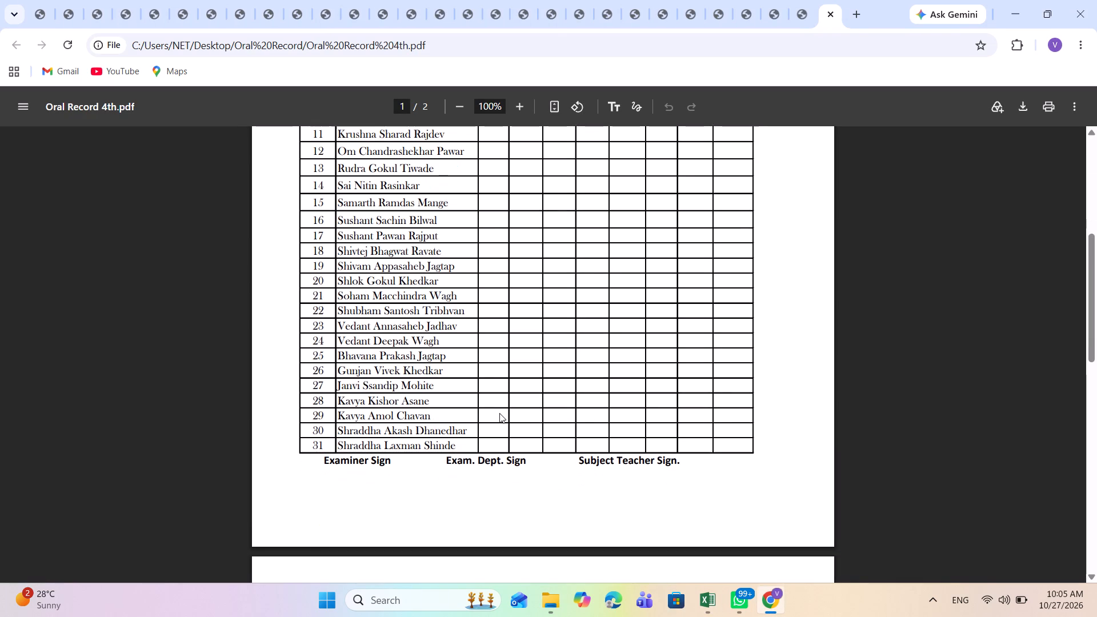
{"action": "scroll", "coordinate": [499, 413], "scroll_direction": "down", "scroll_amount": 1}
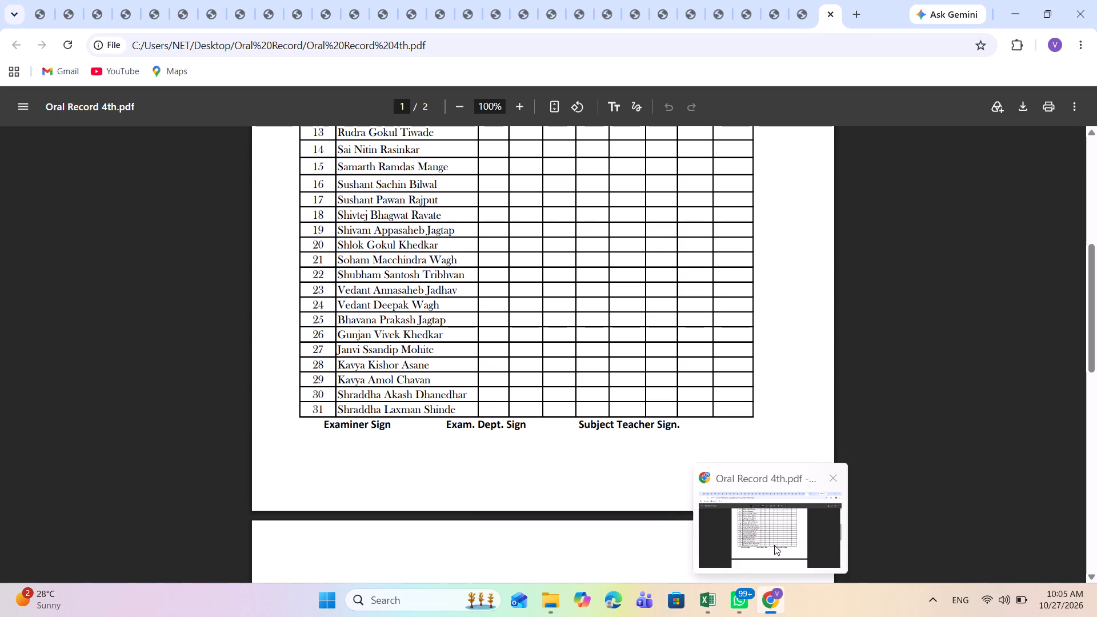
{"action": "left_click", "coordinate": [770, 538]}
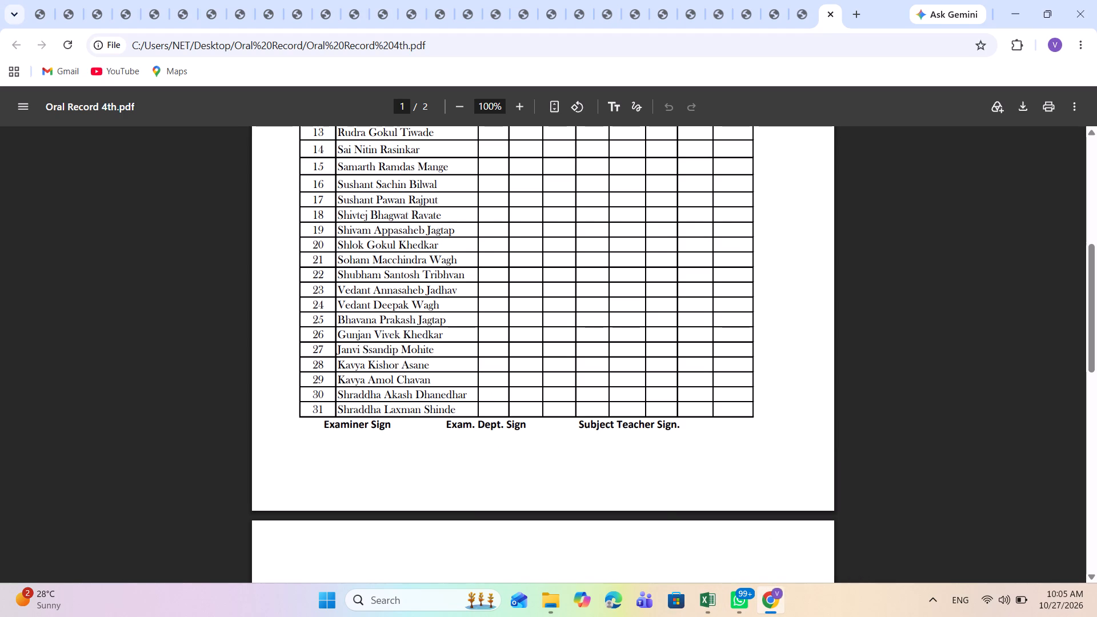
Return to File Explorer, open the 3rd PDF from the Oral Record folder and examine the signature row on its second page.
{"action": "key", "text": "ctrl+s"}
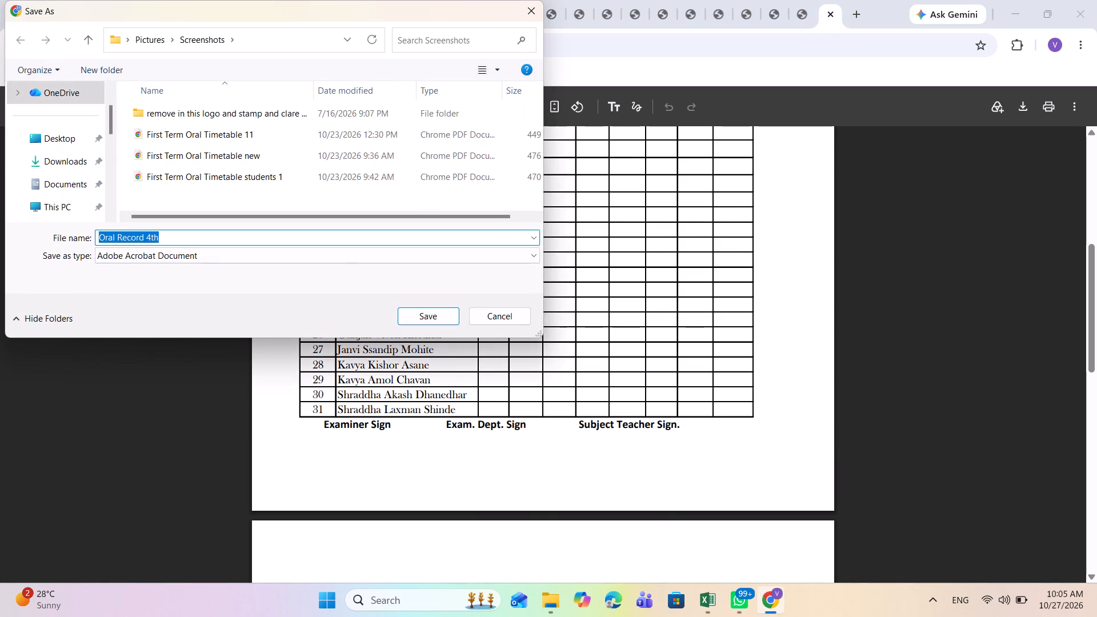
{"action": "left_click", "coordinate": [534, 12]}
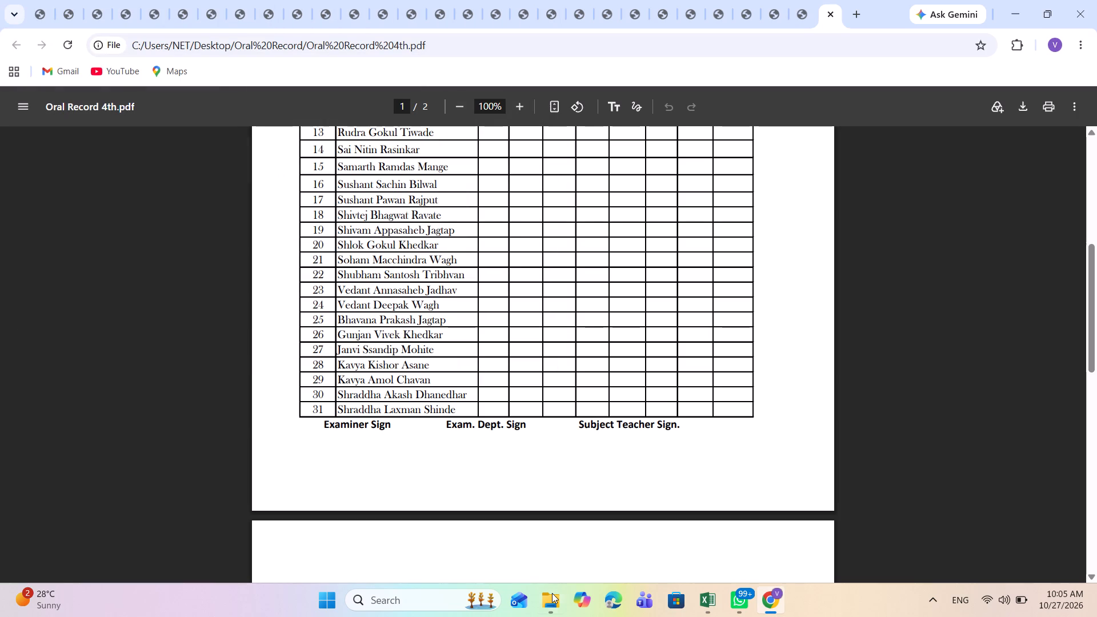
{"action": "left_click", "coordinate": [523, 522]}
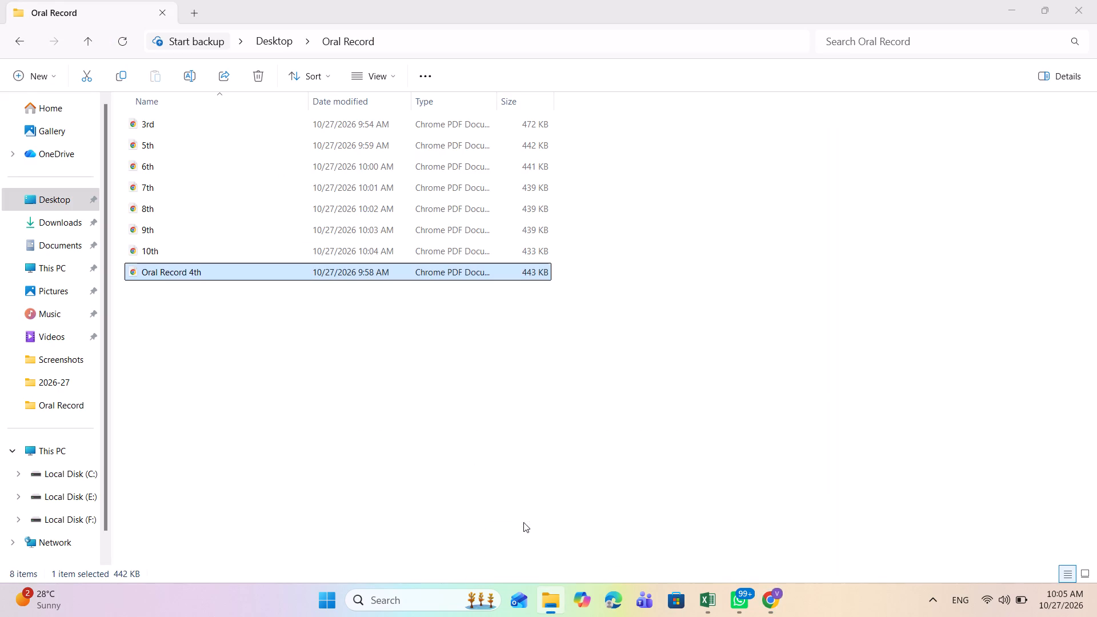
{"action": "double_click", "coordinate": [158, 124]}
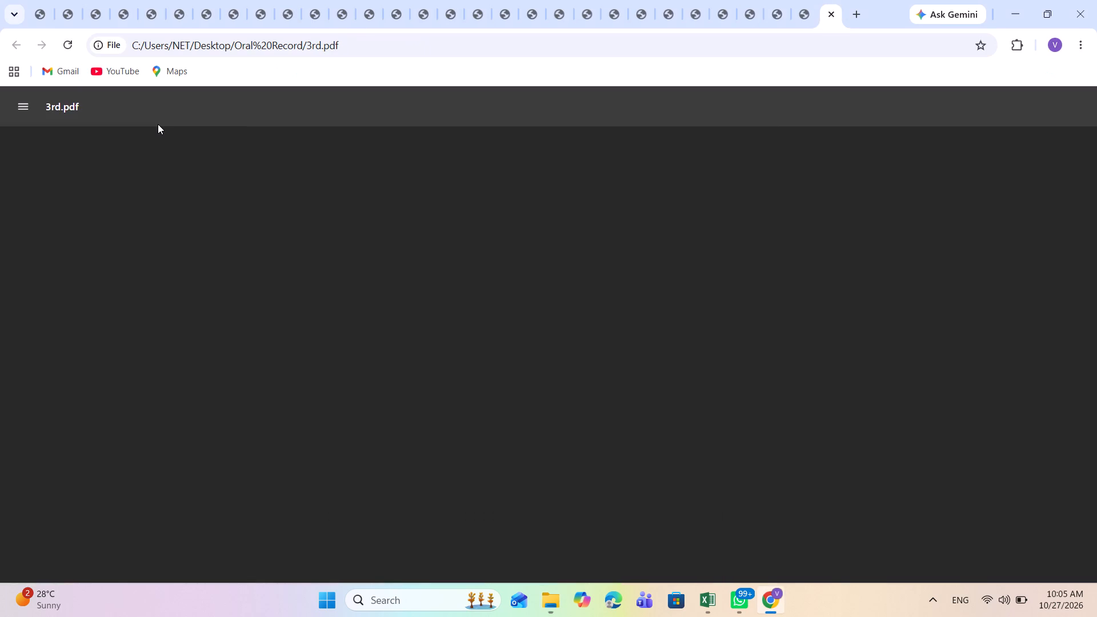
{"action": "scroll", "coordinate": [458, 354], "scroll_direction": "down", "scroll_amount": 9}
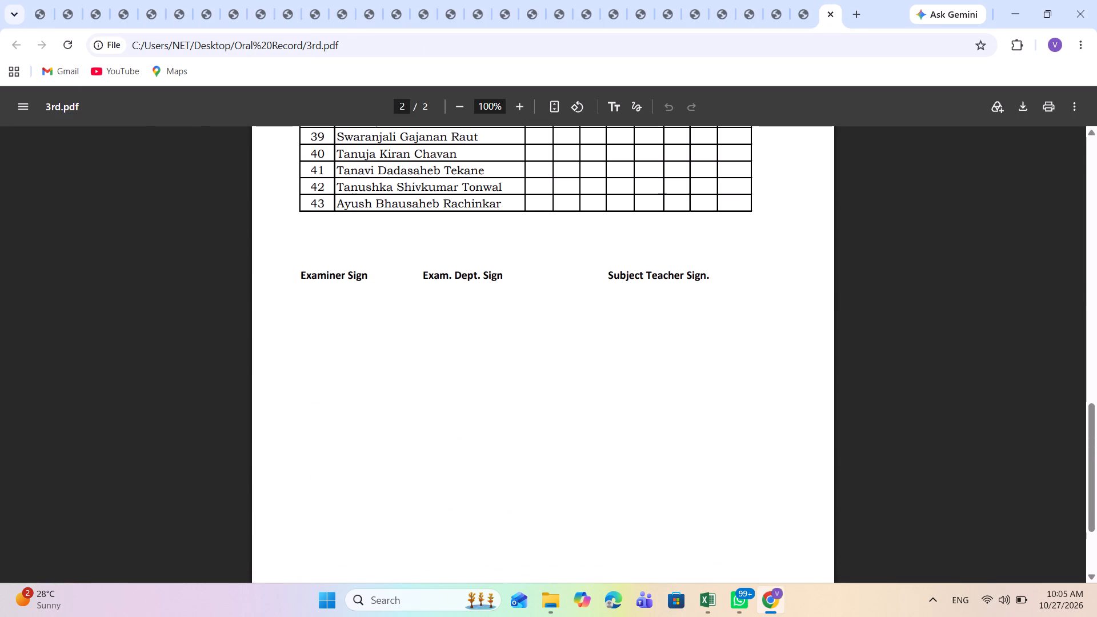
{"action": "scroll", "coordinate": [458, 354], "scroll_direction": "down", "scroll_amount": 1}
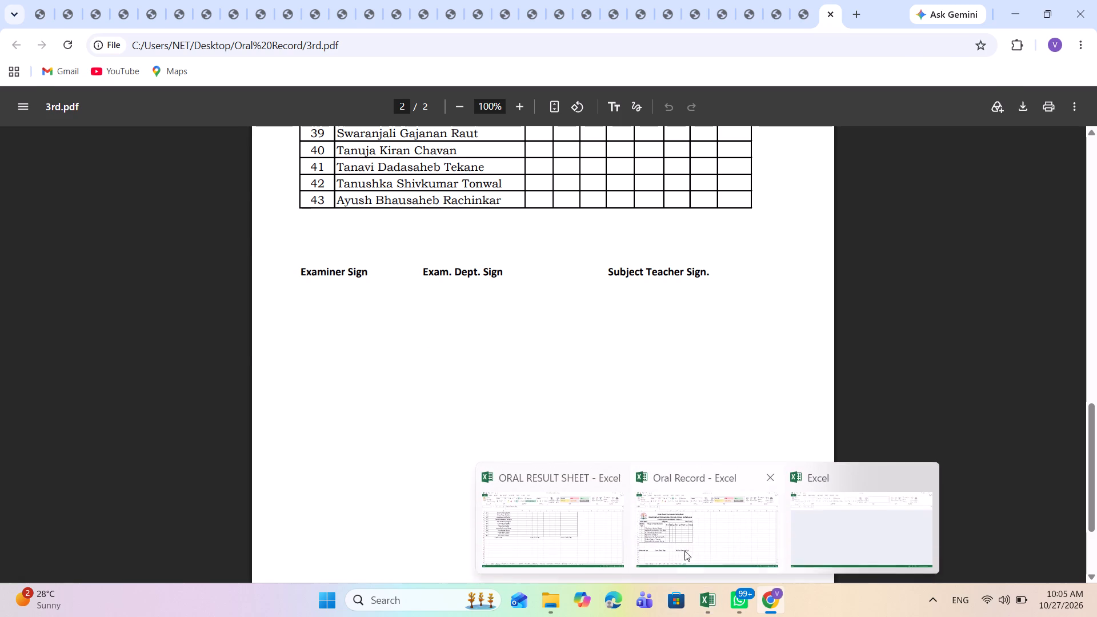
Switch to the ORAL RESULT SHEET workbook in Excel and examine the SR.KG sheet's student list and signature row.
{"action": "left_click", "coordinate": [530, 516]}
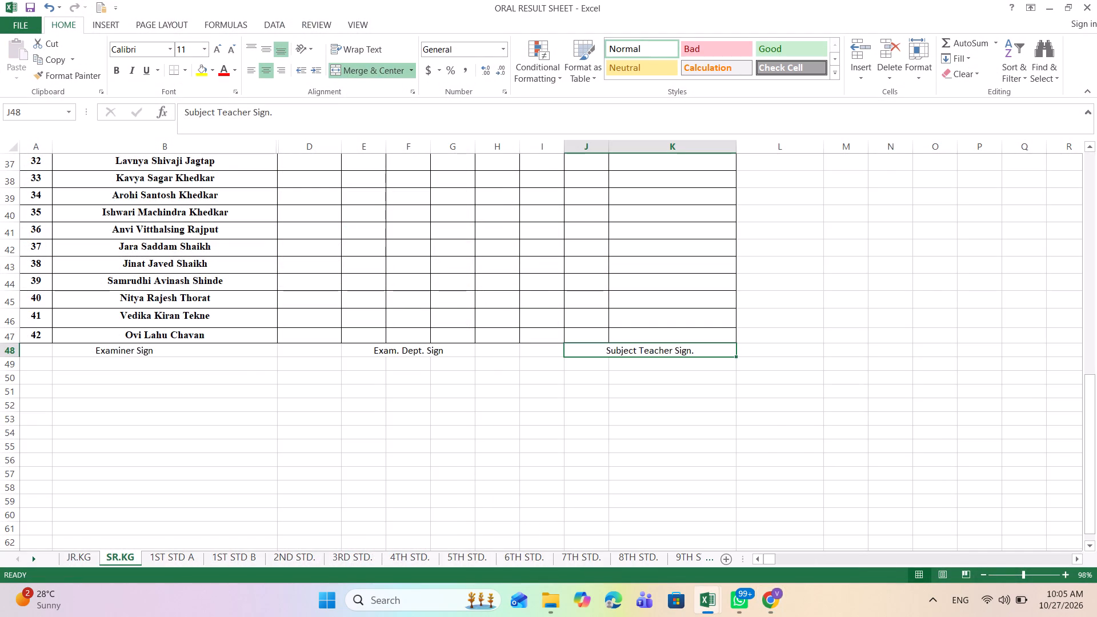
{"action": "scroll", "coordinate": [307, 404], "scroll_direction": "up", "scroll_amount": 7}
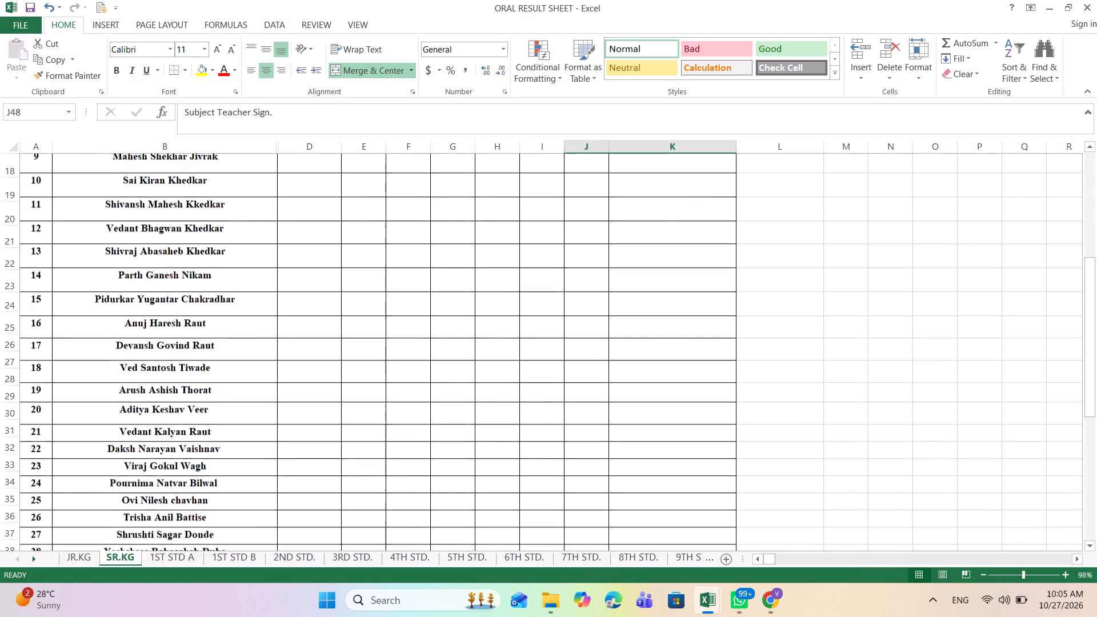
{"action": "scroll", "coordinate": [307, 404], "scroll_direction": "up", "scroll_amount": 2}
{"action": "scroll", "coordinate": [307, 404], "scroll_direction": "down", "scroll_amount": 7}
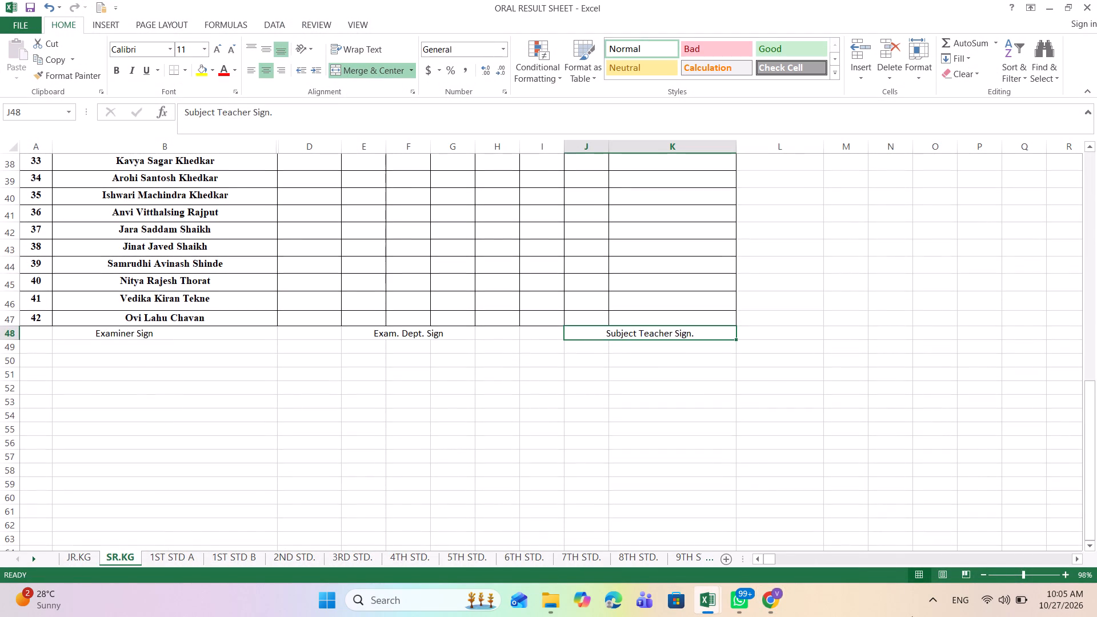
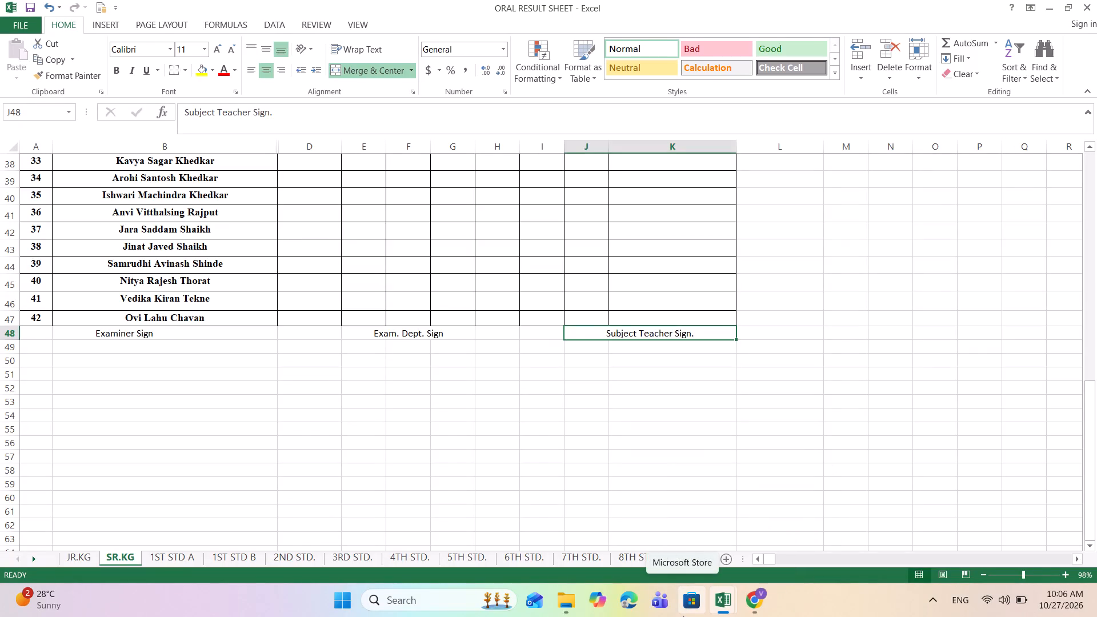
Switch to Windows search and look for an app whose name starts with w.
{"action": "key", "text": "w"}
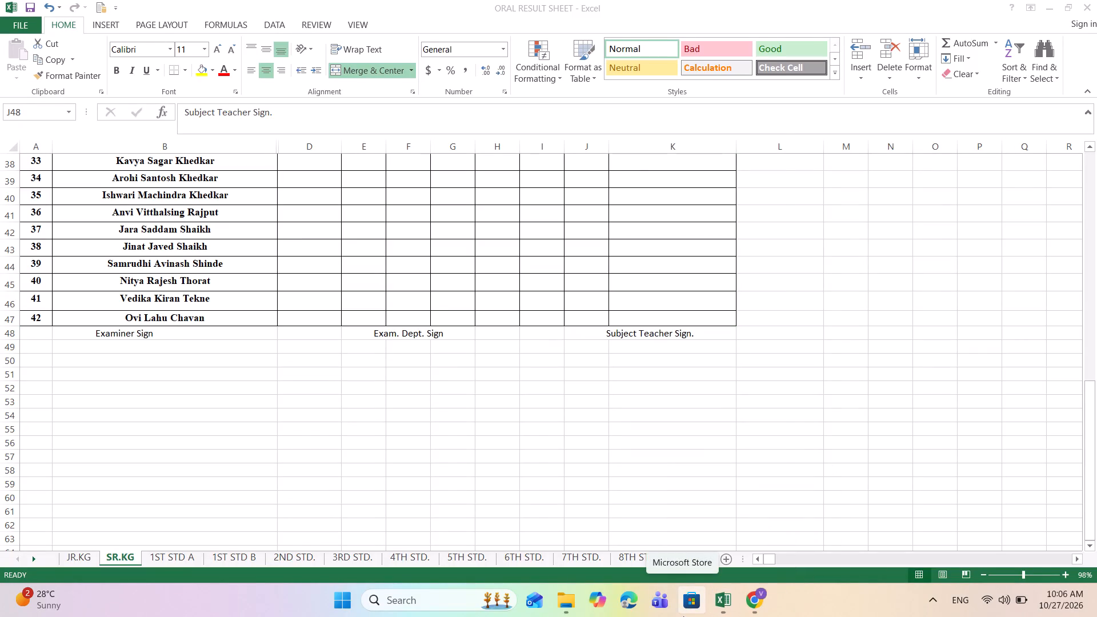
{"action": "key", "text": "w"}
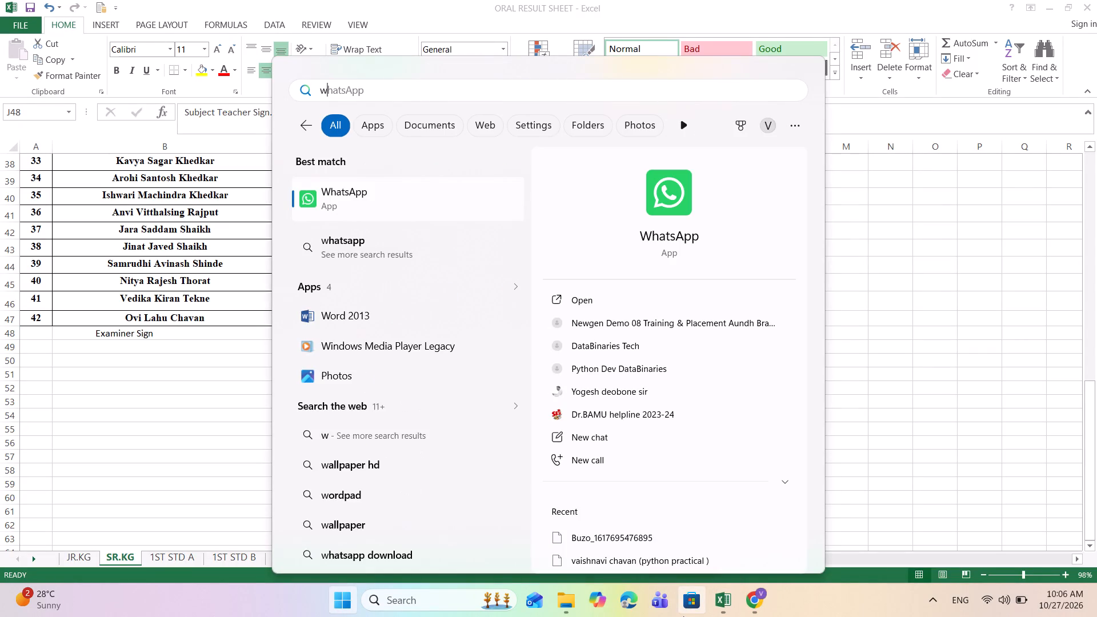
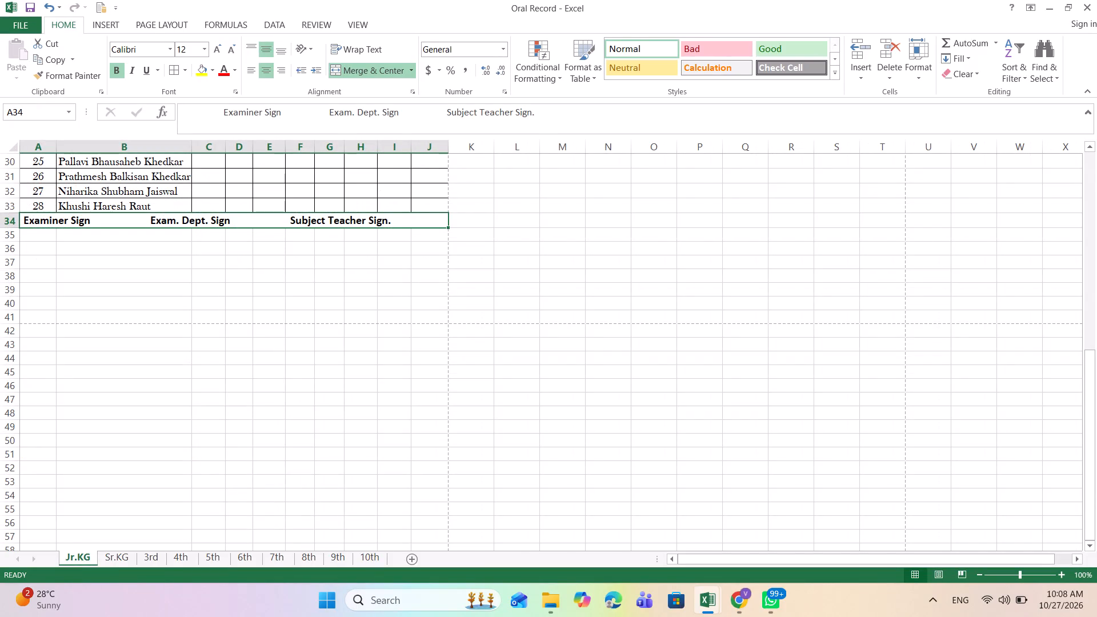
Move the Jr.KG sheet's signature line from row 34 down to row 39 by copying it and clearing the original.
{"action": "left_click", "coordinate": [137, 221]}
{"action": "key", "text": "ctrl+c"}
{"action": "key", "text": "ctrl+c"}
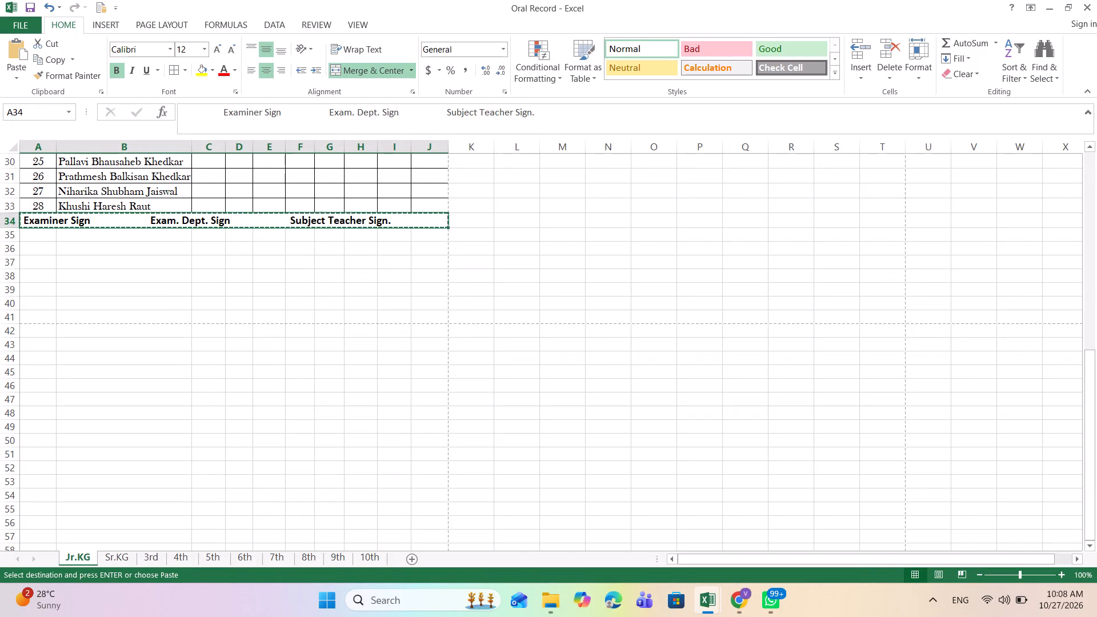
{"action": "left_click", "coordinate": [46, 290]}
{"action": "key", "text": "ctrl+v"}
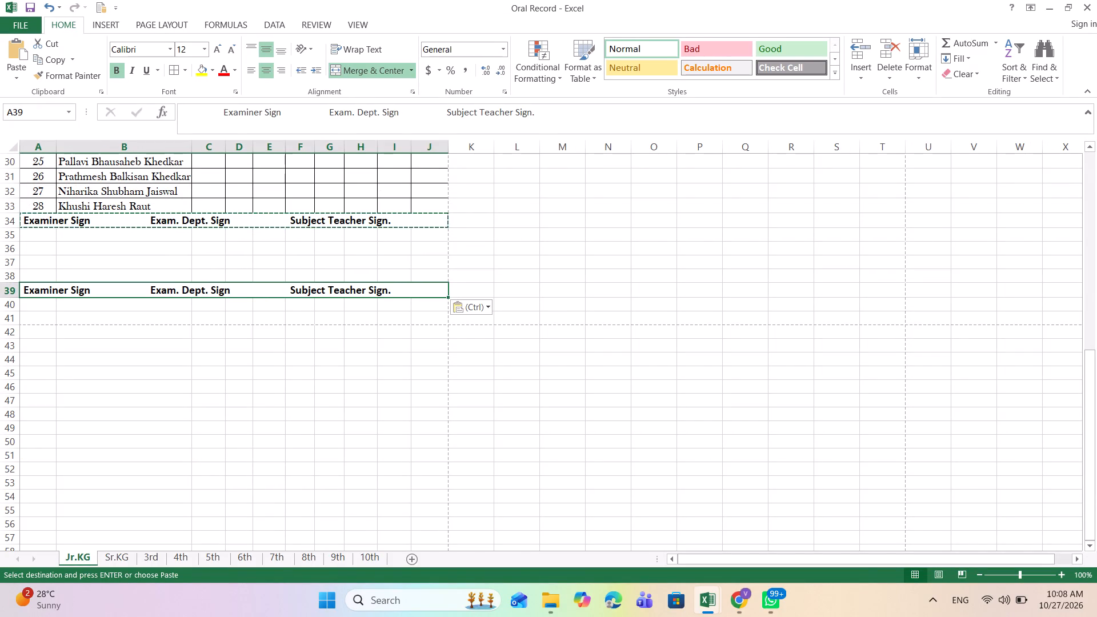
{"action": "left_click", "coordinate": [118, 215]}
{"action": "key", "text": "Delete"}
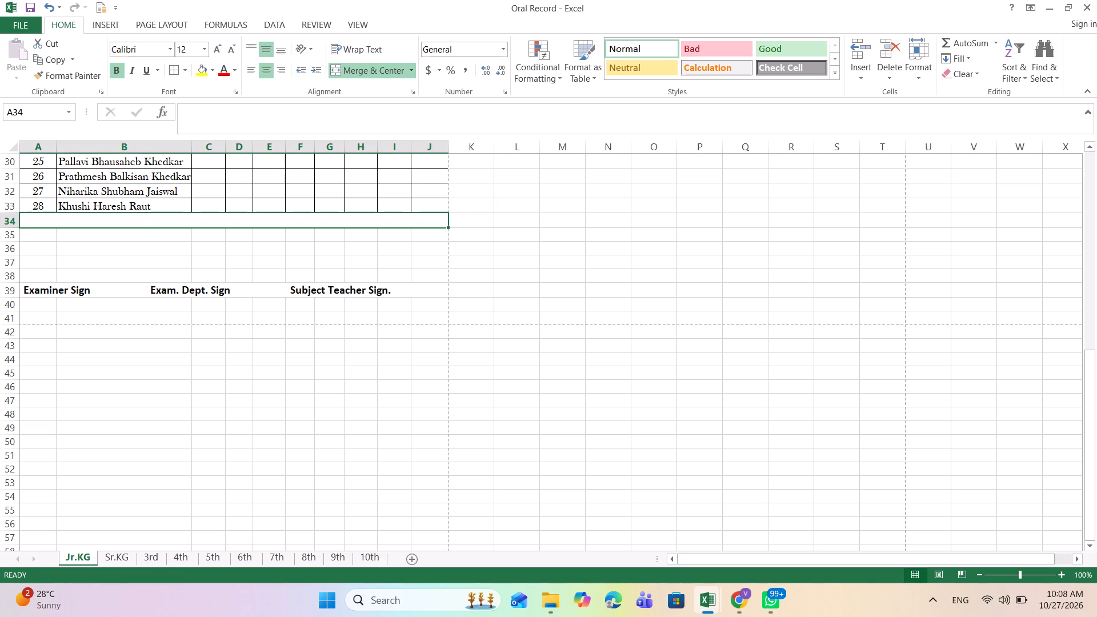
Start saving the Jr.KG sheet as a new file, with Desktop as the starting folder and the file name open for editing.
{"action": "scroll", "coordinate": [205, 337], "scroll_direction": "up", "scroll_amount": 4}
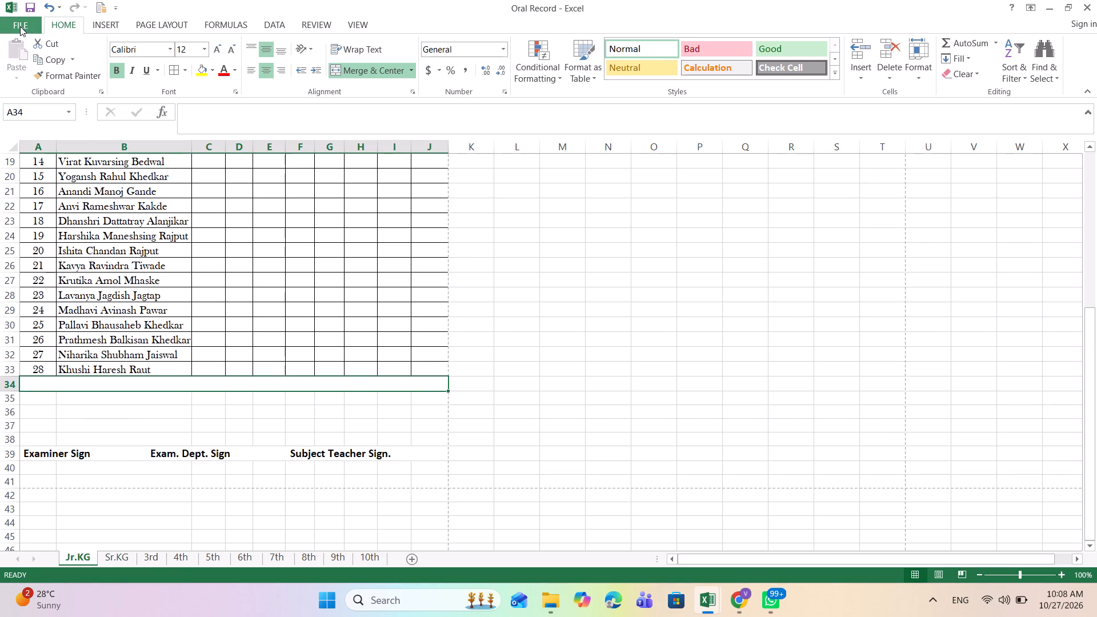
{"action": "left_click", "coordinate": [21, 26]}
{"action": "left_click", "coordinate": [34, 149]}
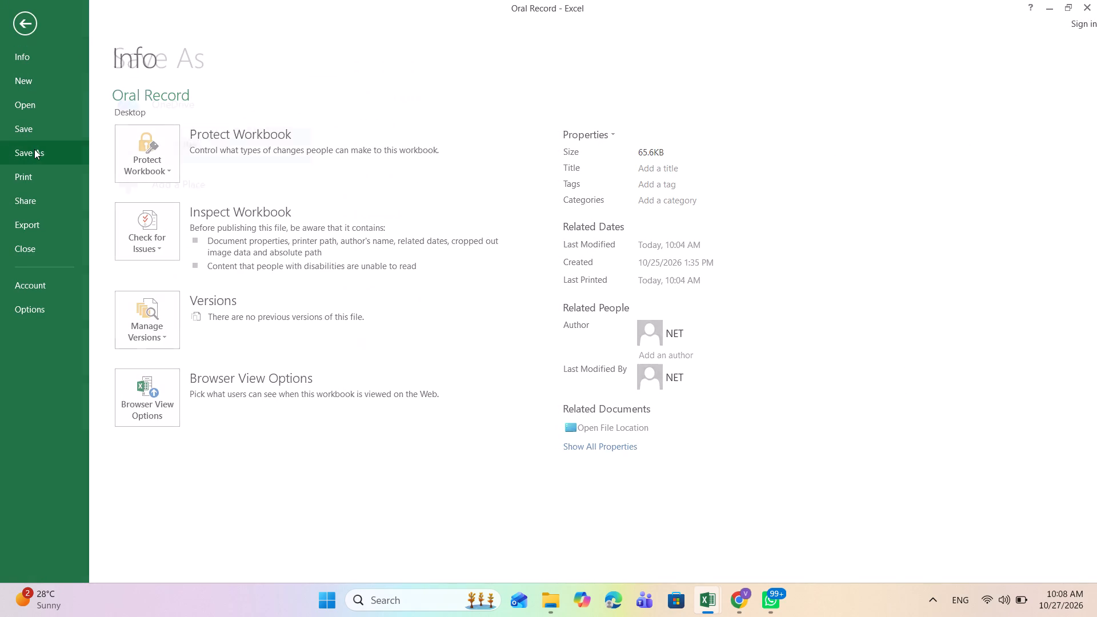
{"action": "left_click", "coordinate": [361, 151]}
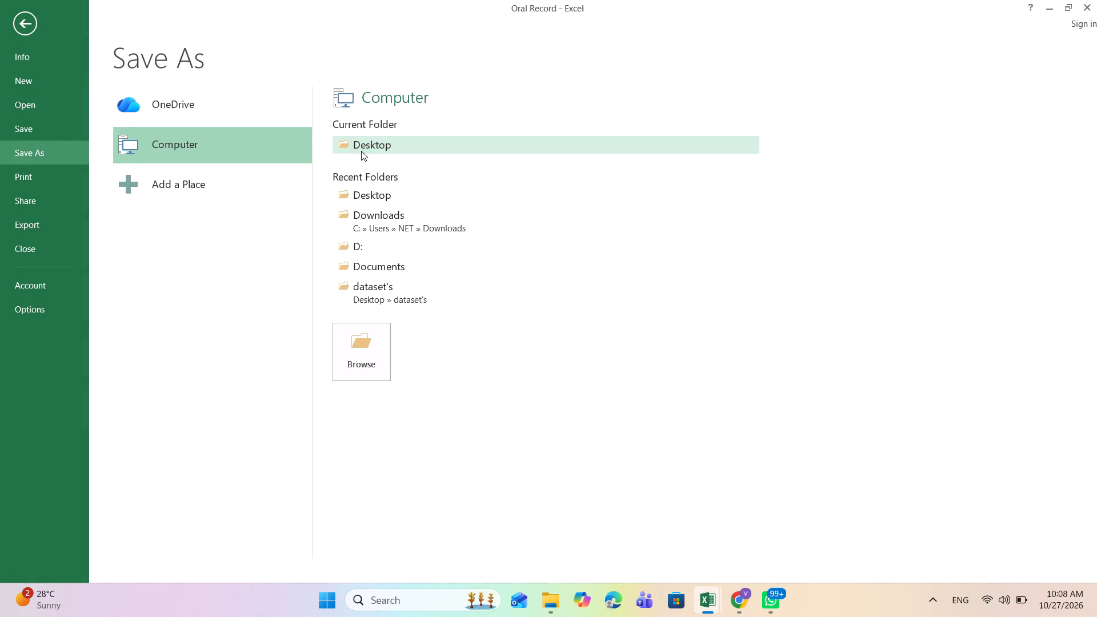
{"action": "left_click", "coordinate": [154, 239]}
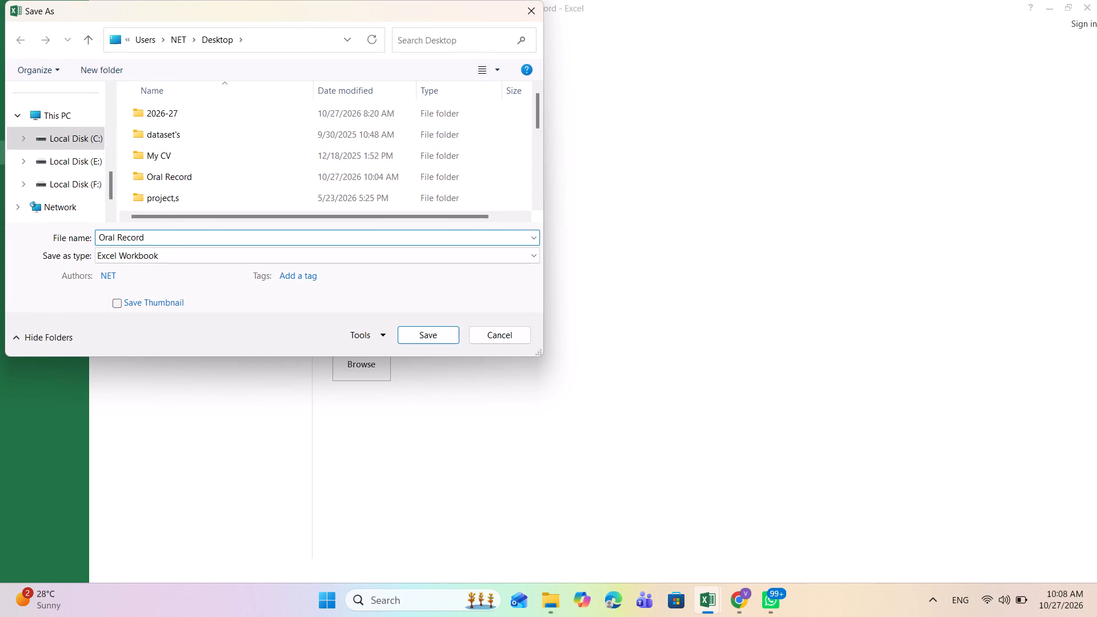
Save the Jr.KG sheet as a PDF named Jr.KG in the Desktop's Oral Record folder and look through it.
{"action": "key", "text": "BackSpace"}
{"action": "key", "text": "BackSpace"}
{"action": "key", "text": "BackSpace"}
{"action": "key", "text": "BackSpace"}
{"action": "key", "text": "BackSpace"}
{"action": "key", "text": "BackSpace"}
{"action": "key", "text": "BackSpace"}
{"action": "key", "text": "BackSpace"}
{"action": "key", "text": "BackSpace"}
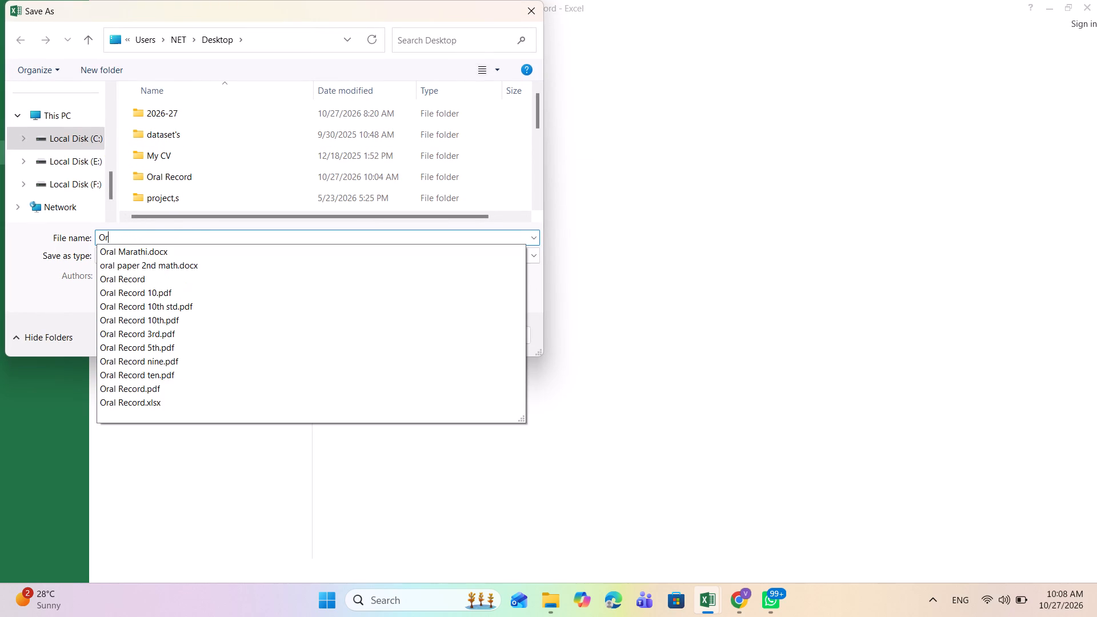
{"action": "key", "text": "BackSpace"}
{"action": "key", "text": "BackSpace"}
{"action": "left_click", "coordinate": [198, 181]}
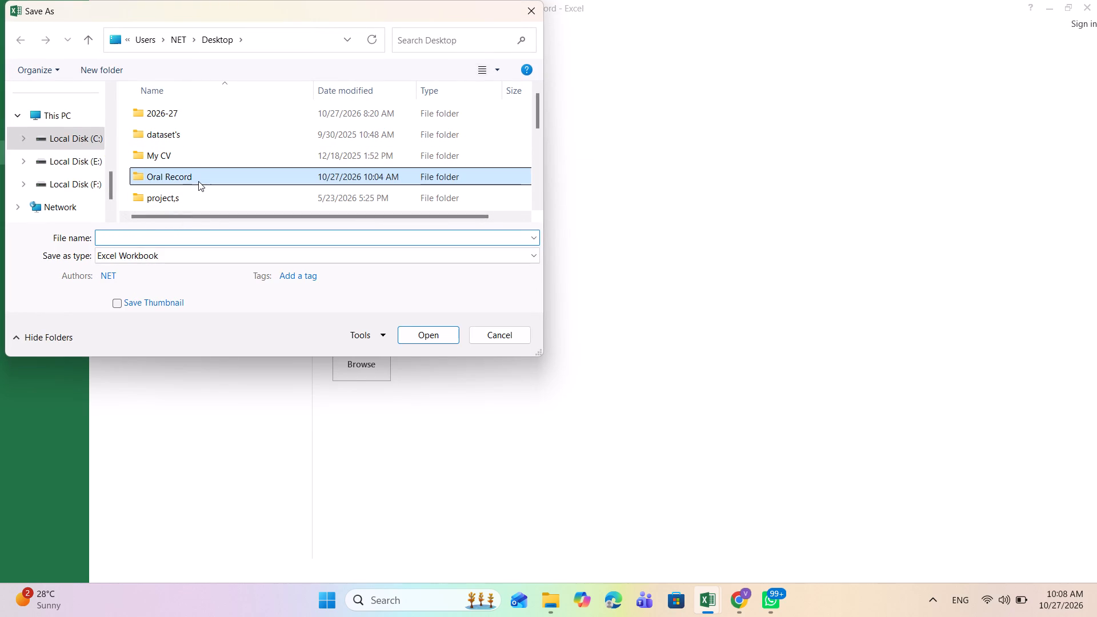
{"action": "double_click", "coordinate": [193, 177]}
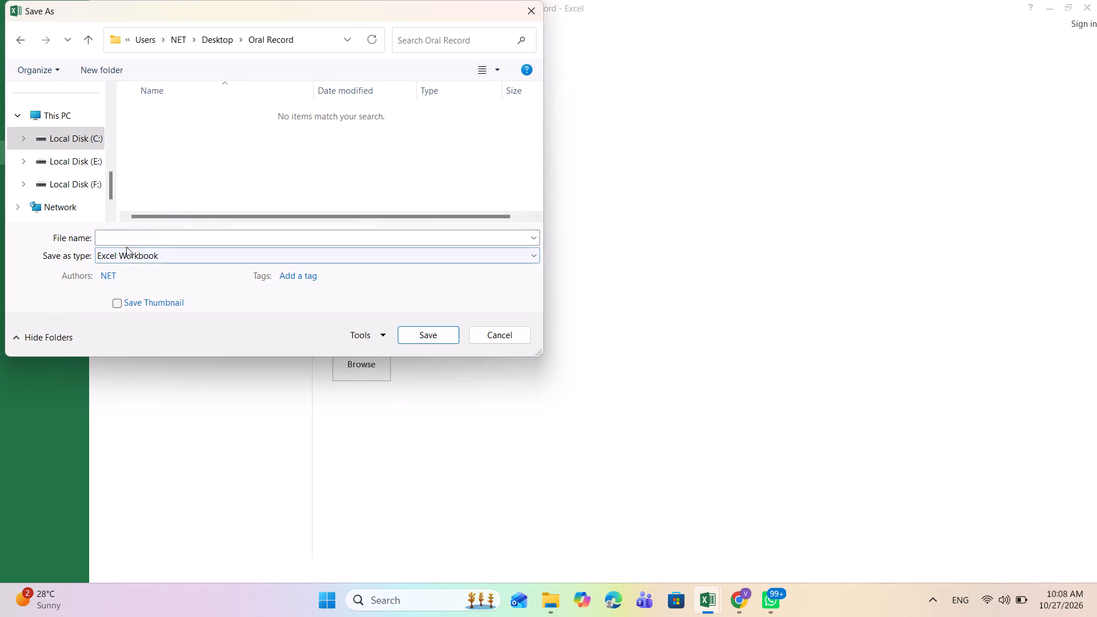
{"action": "left_click", "coordinate": [119, 239]}
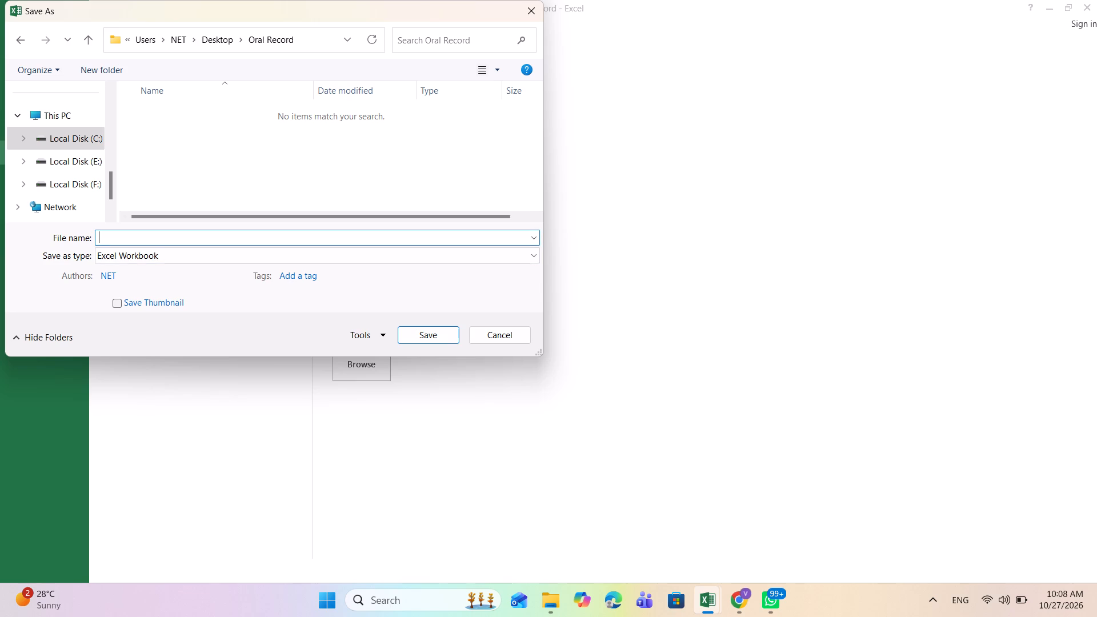
{"action": "key", "text": "shift+j"}
{"action": "type", "text": "r."}
{"action": "type", "text": "KG"}
{"action": "left_click", "coordinate": [153, 254]}
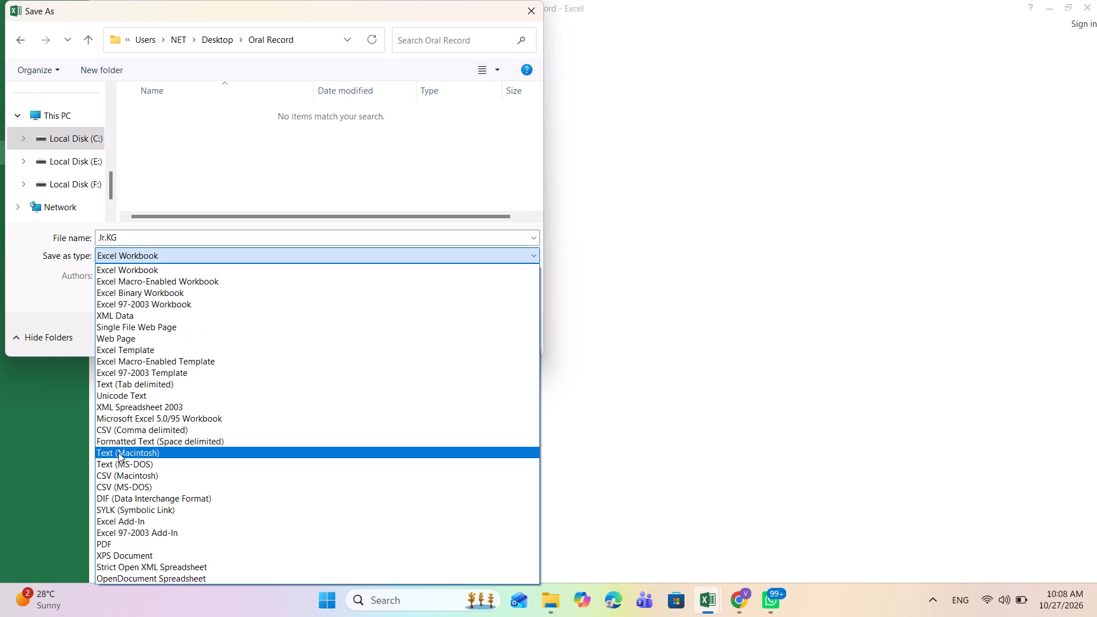
{"action": "left_click", "coordinate": [117, 539]}
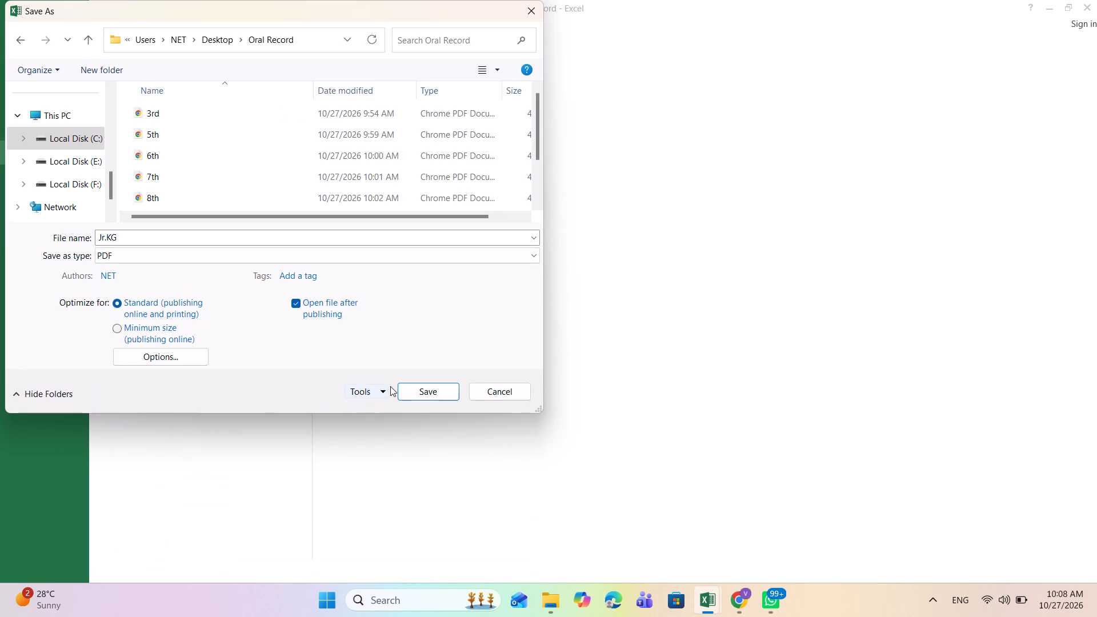
{"action": "left_click", "coordinate": [438, 384]}
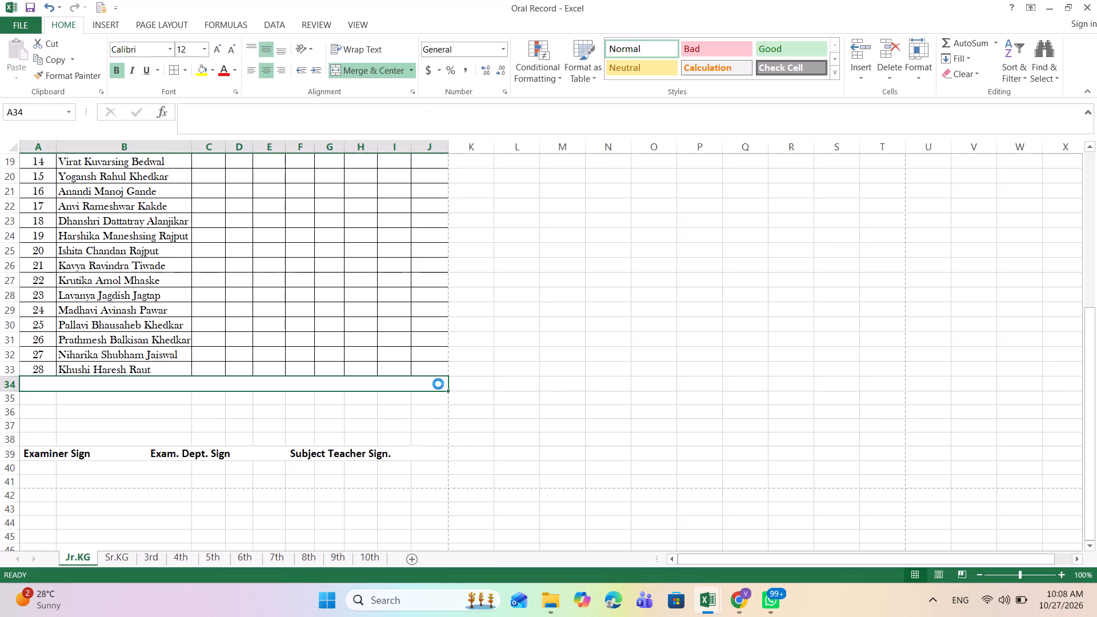
{"action": "scroll", "coordinate": [544, 398], "scroll_direction": "down", "scroll_amount": 2}
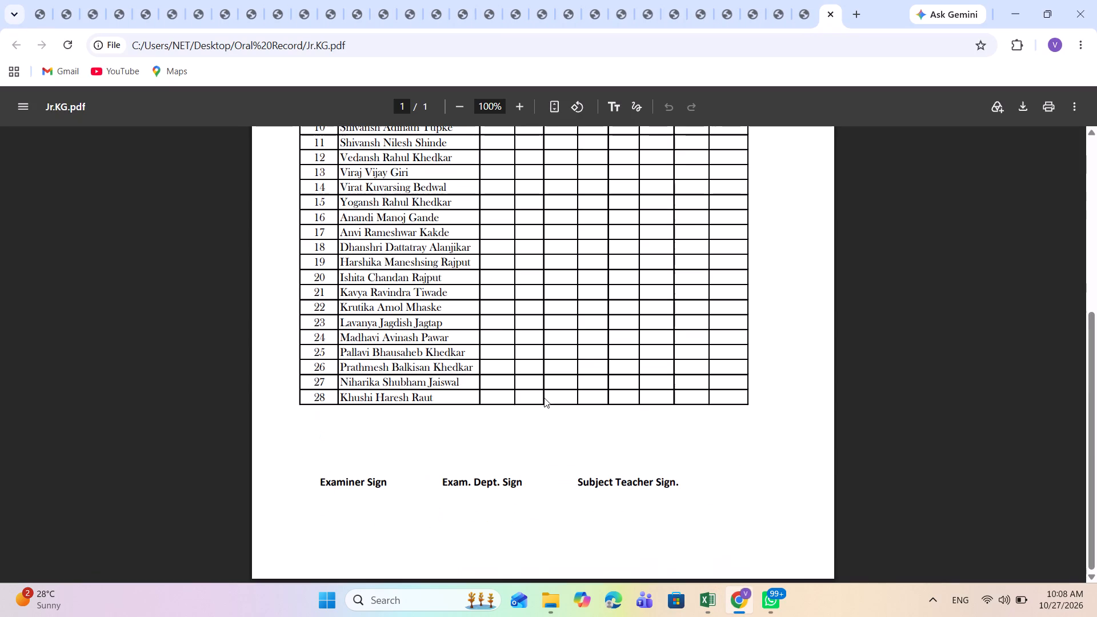
{"action": "scroll", "coordinate": [544, 398], "scroll_direction": "down", "scroll_amount": 1}
{"action": "scroll", "coordinate": [544, 398], "scroll_direction": "up", "scroll_amount": 5}
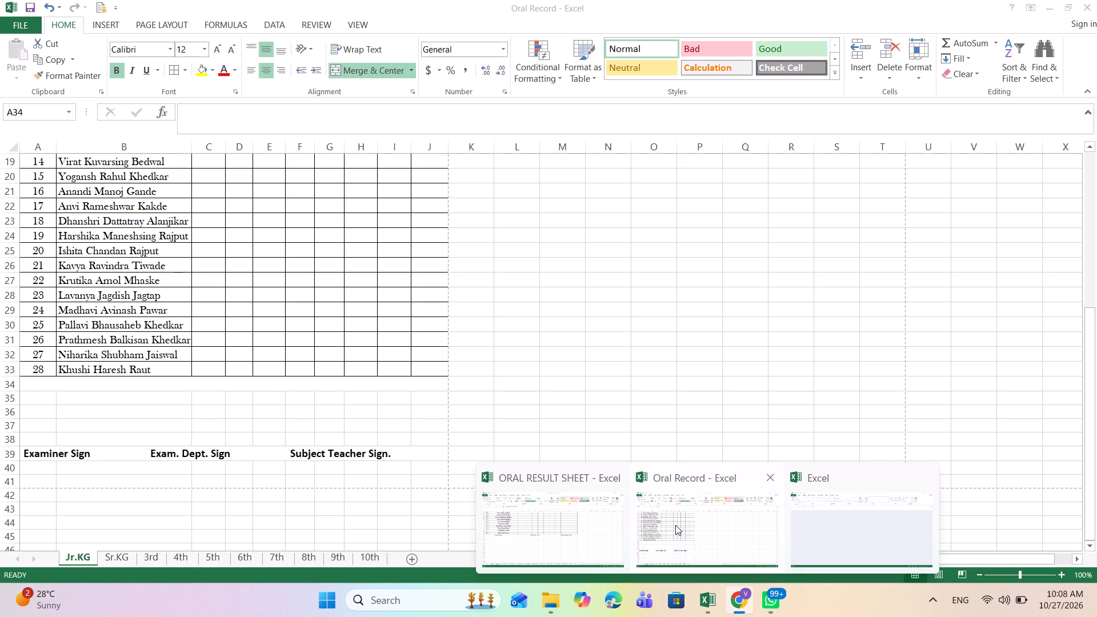
Return to the Oral Record workbook in Excel and copy the signature row from Jr.KG row 39 to cell A55 of the Sr.KG sheet.
{"action": "left_click", "coordinate": [671, 522]}
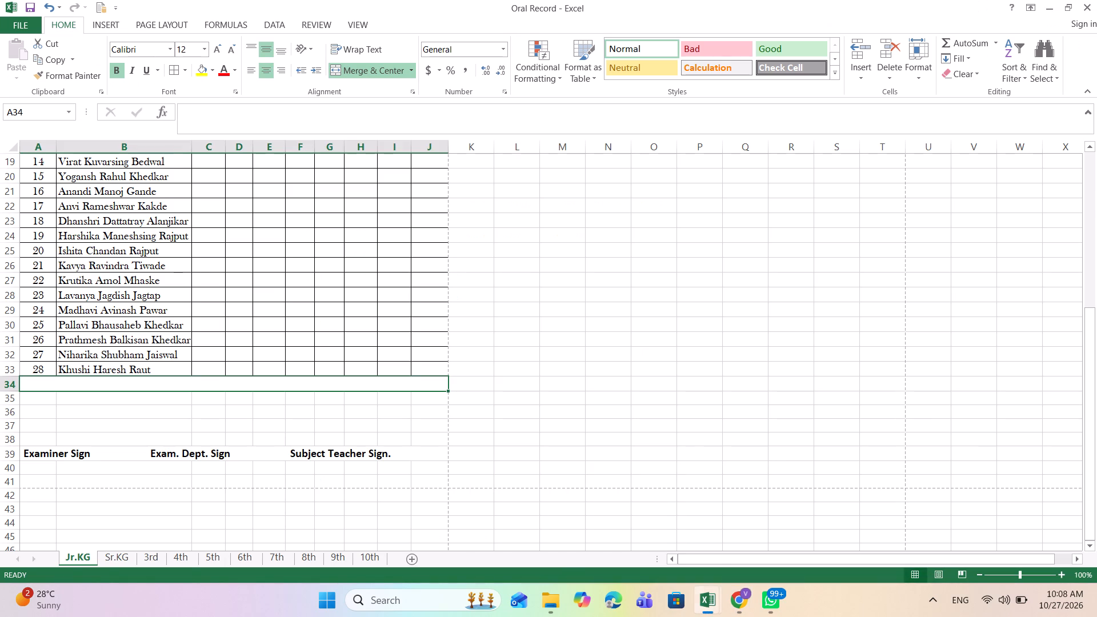
{"action": "left_click", "coordinate": [122, 555]}
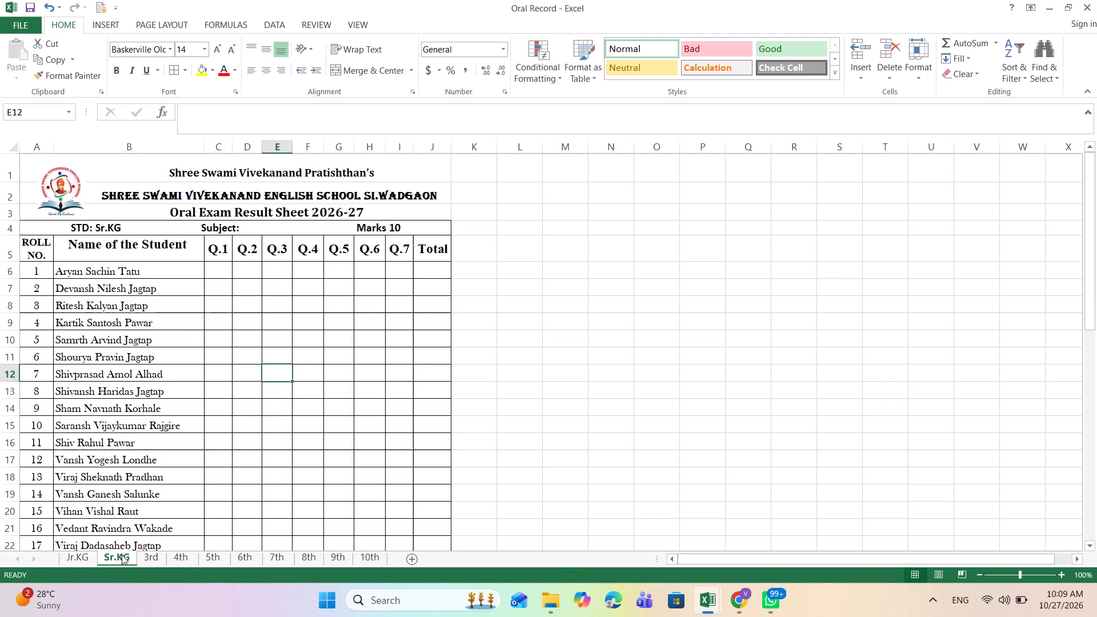
{"action": "scroll", "coordinate": [185, 362], "scroll_direction": "down", "scroll_amount": 7}
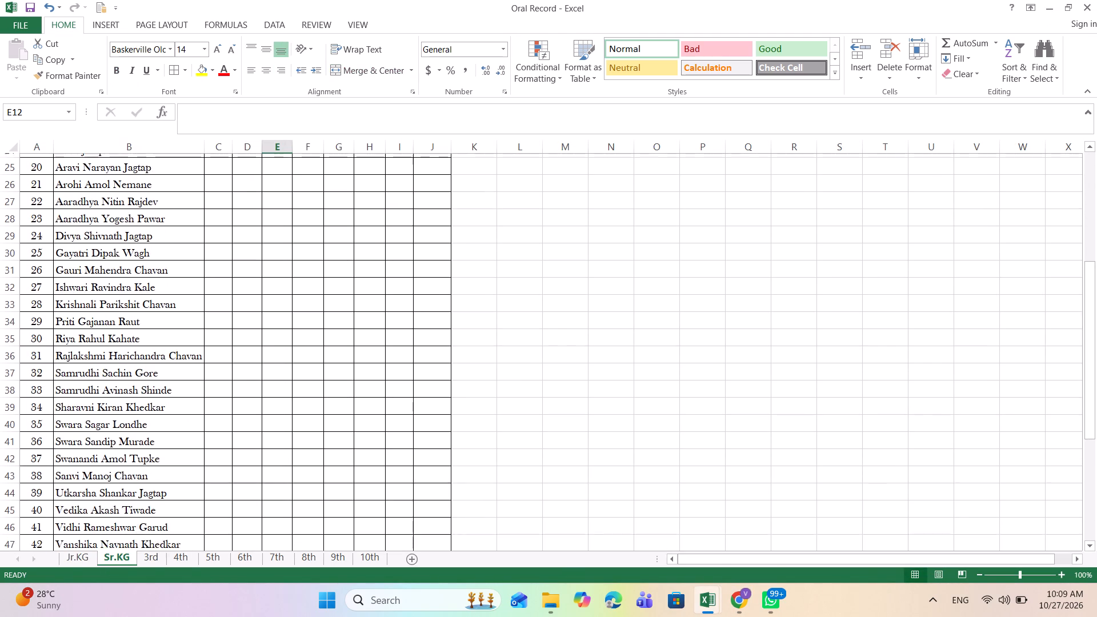
{"action": "scroll", "coordinate": [185, 362], "scroll_direction": "down", "scroll_amount": 5}
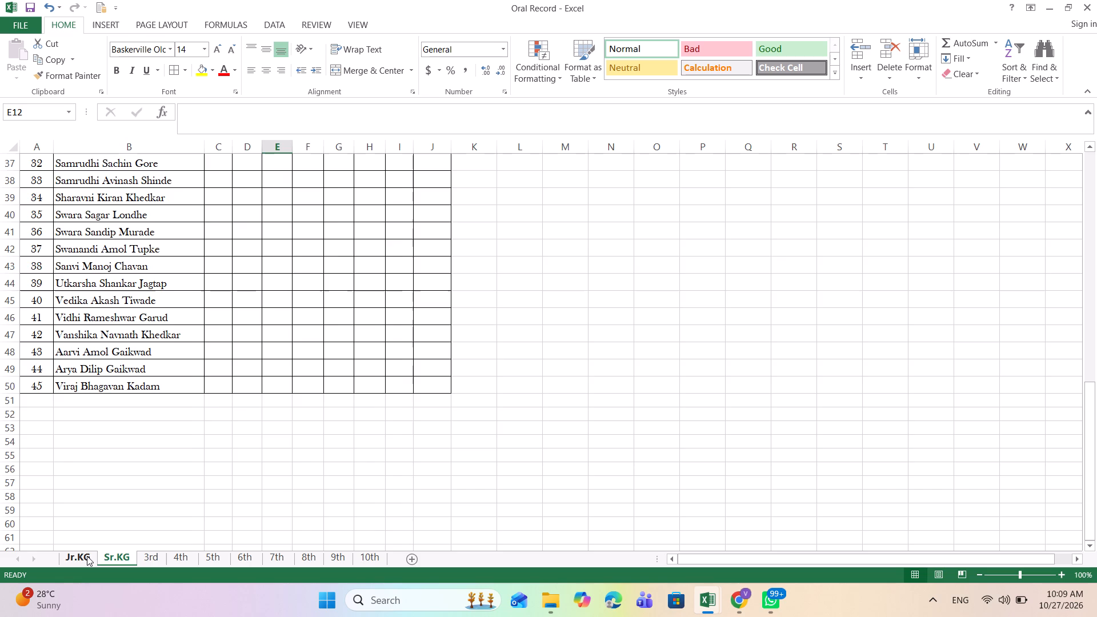
{"action": "left_click", "coordinate": [87, 556]}
{"action": "left_click", "coordinate": [93, 454]}
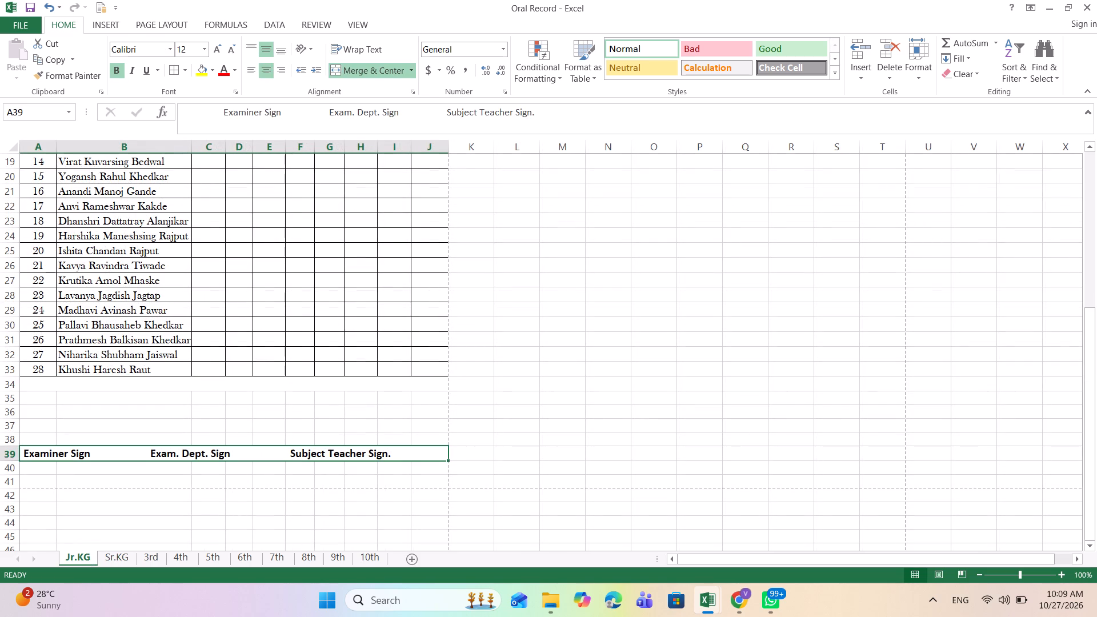
{"action": "key", "text": "ctrl+c"}
{"action": "key", "text": "ctrl+c"}
{"action": "key", "text": "ctrl+c"}
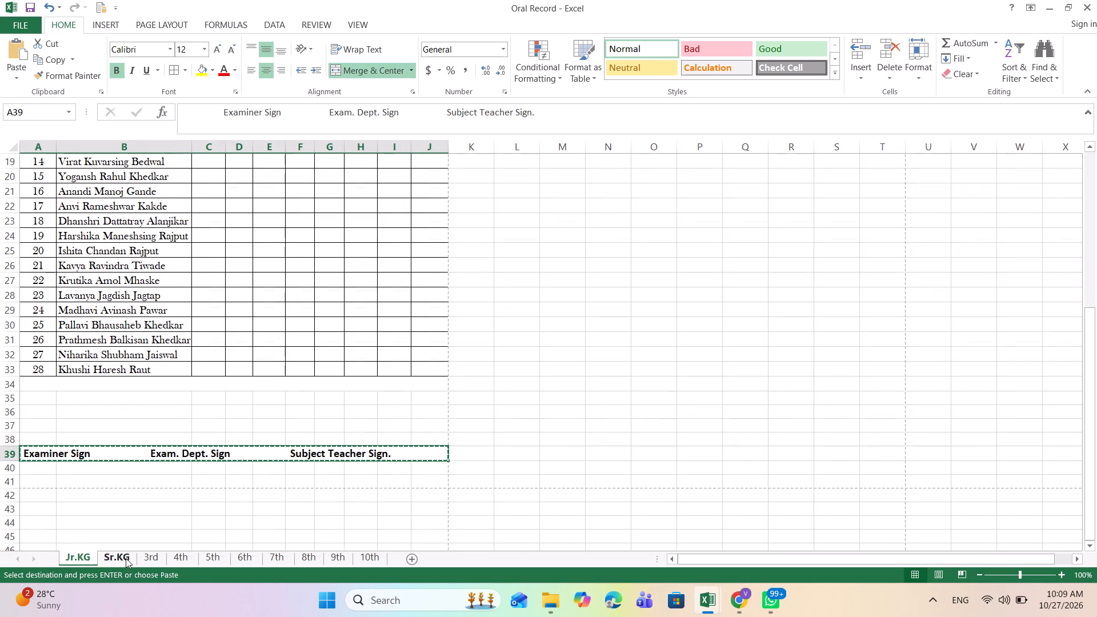
{"action": "left_click", "coordinate": [125, 558]}
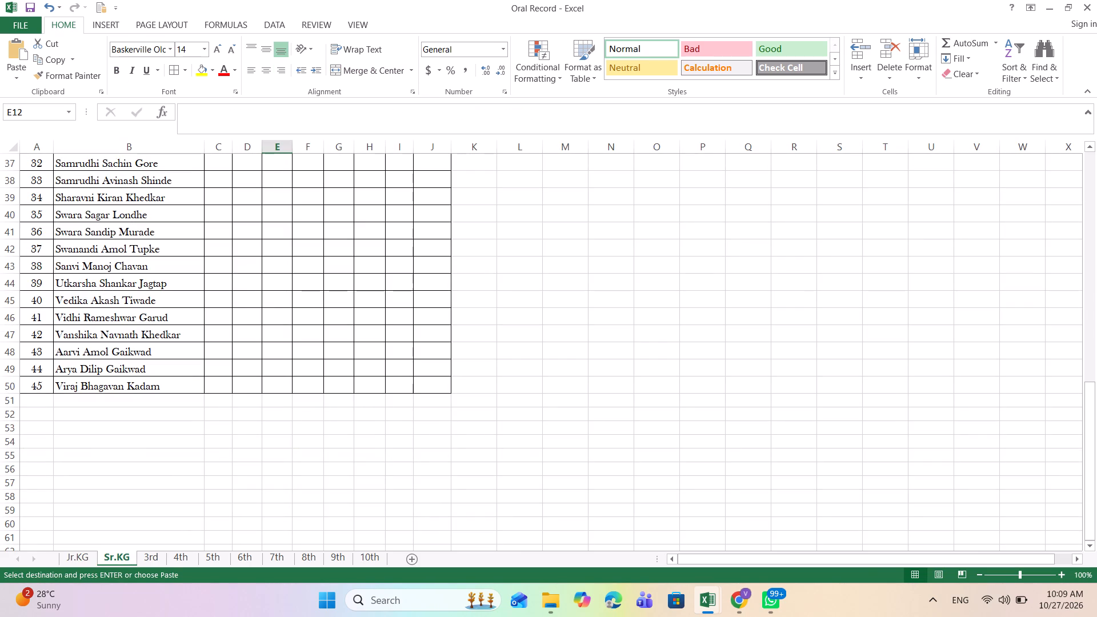
{"action": "scroll", "coordinate": [124, 464], "scroll_direction": "down", "scroll_amount": 1}
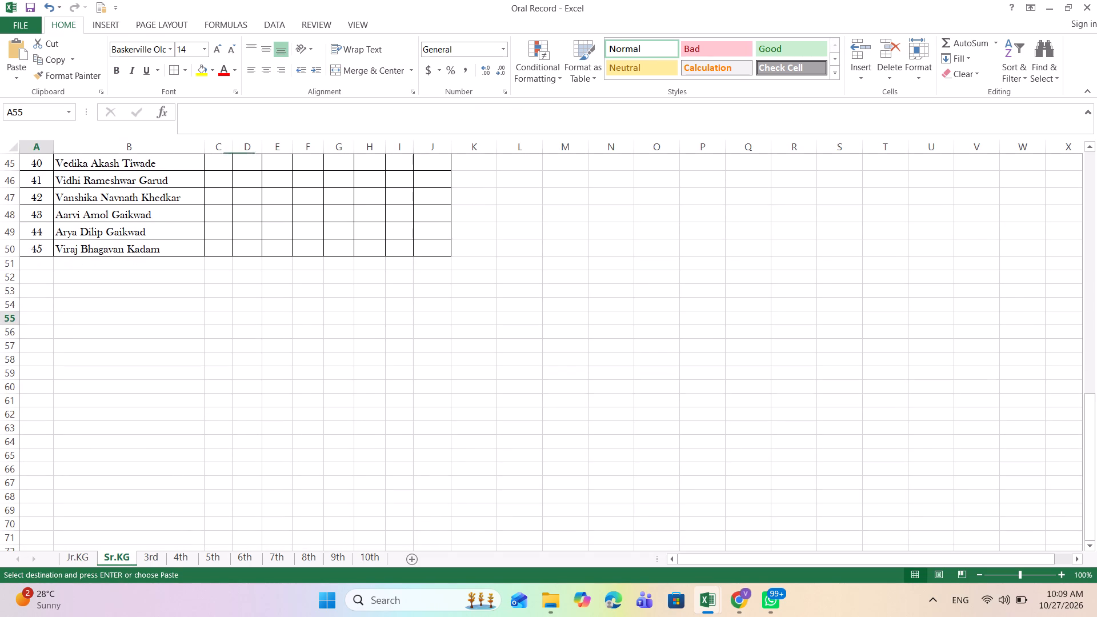
{"action": "left_click", "coordinate": [36, 316]}
{"action": "key", "text": "ctrl+v"}
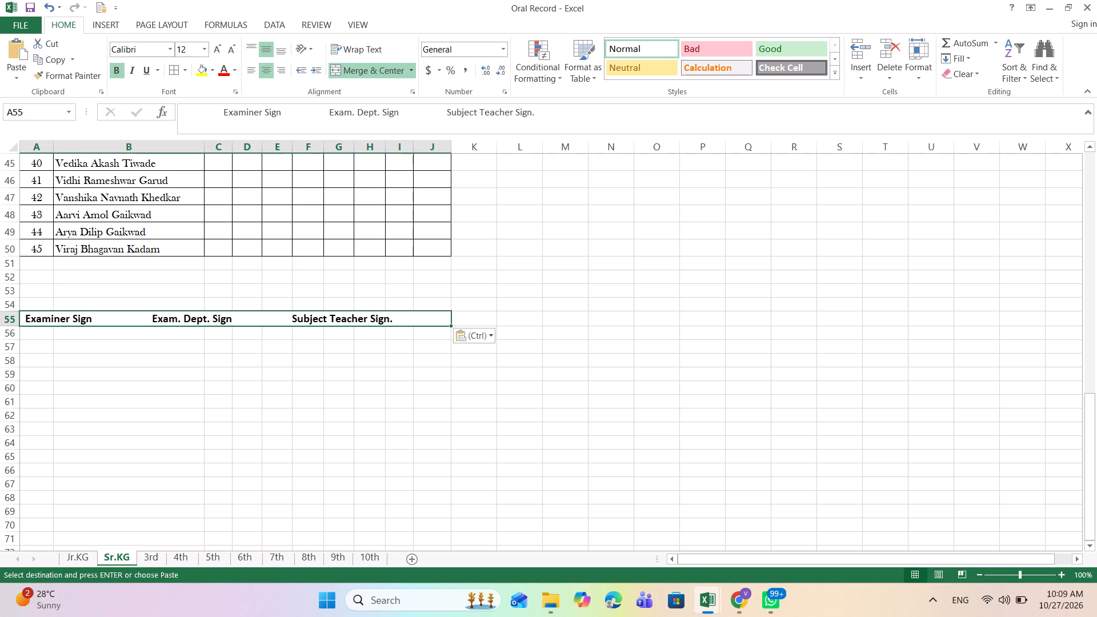
Save the Sr.KG sheet as a PDF in the Desktop's Oral Record folder, keeping the file name Oral Record.
{"action": "left_click", "coordinate": [25, 29]}
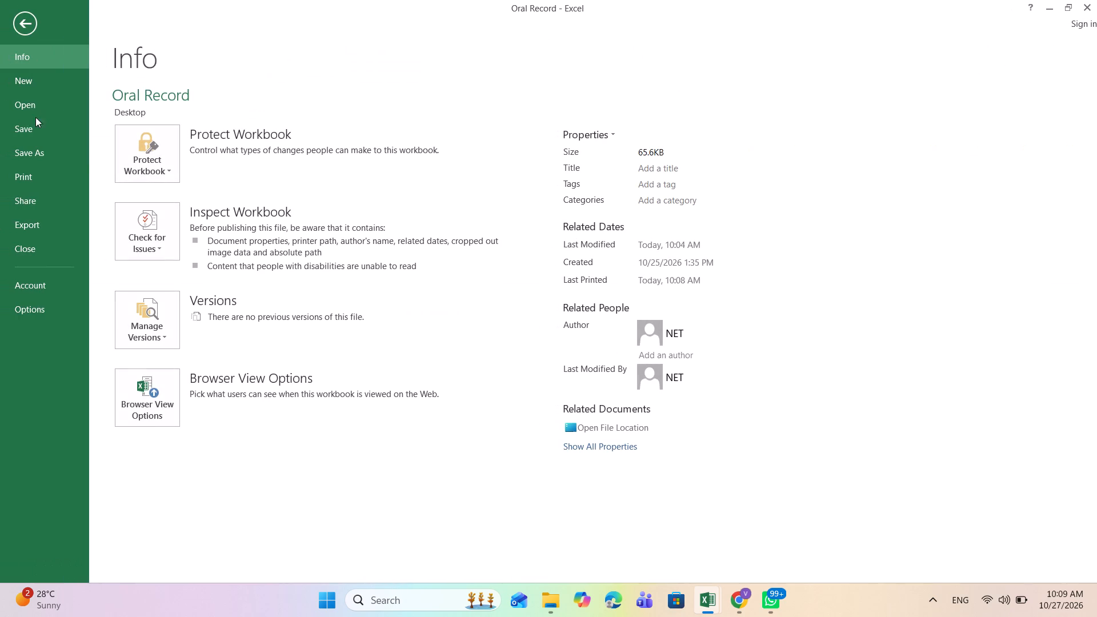
{"action": "left_click", "coordinate": [32, 145]}
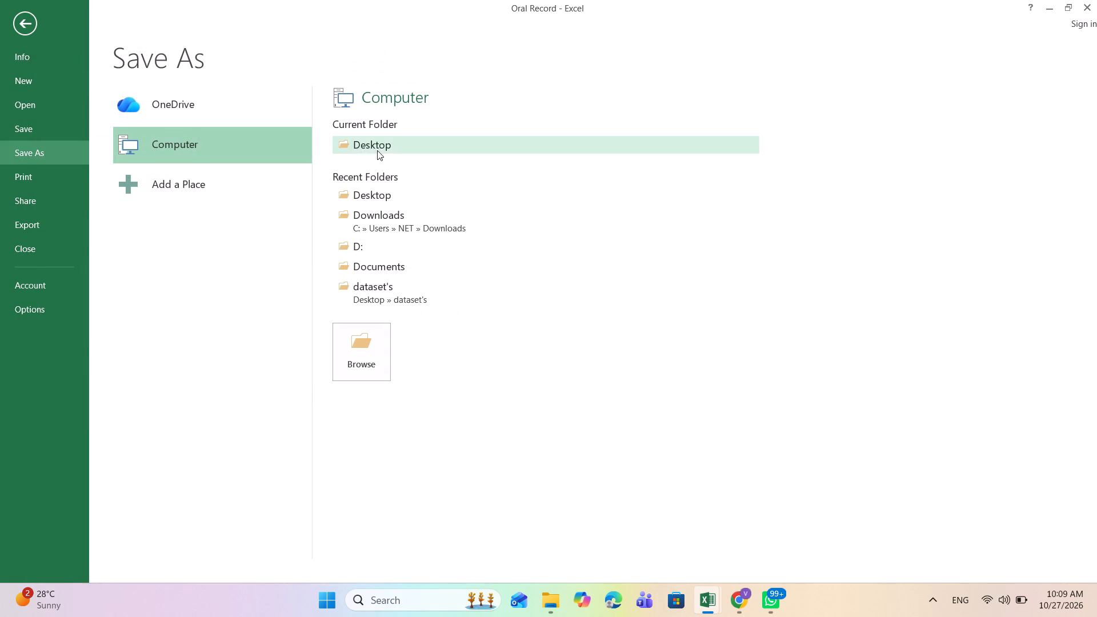
{"action": "left_click", "coordinate": [377, 150]}
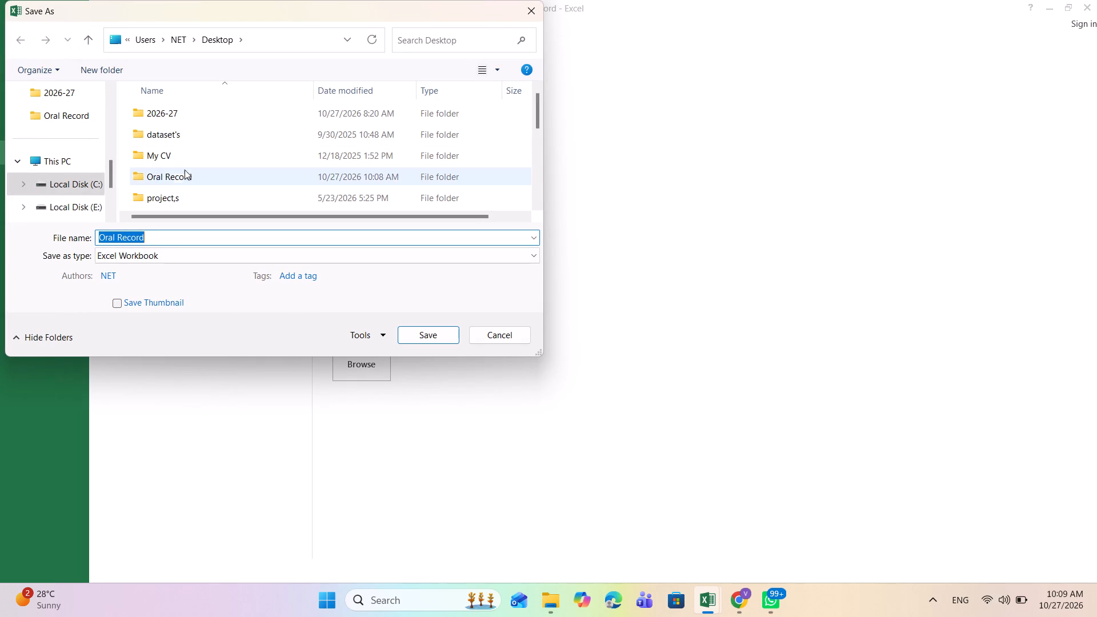
{"action": "double_click", "coordinate": [181, 177]}
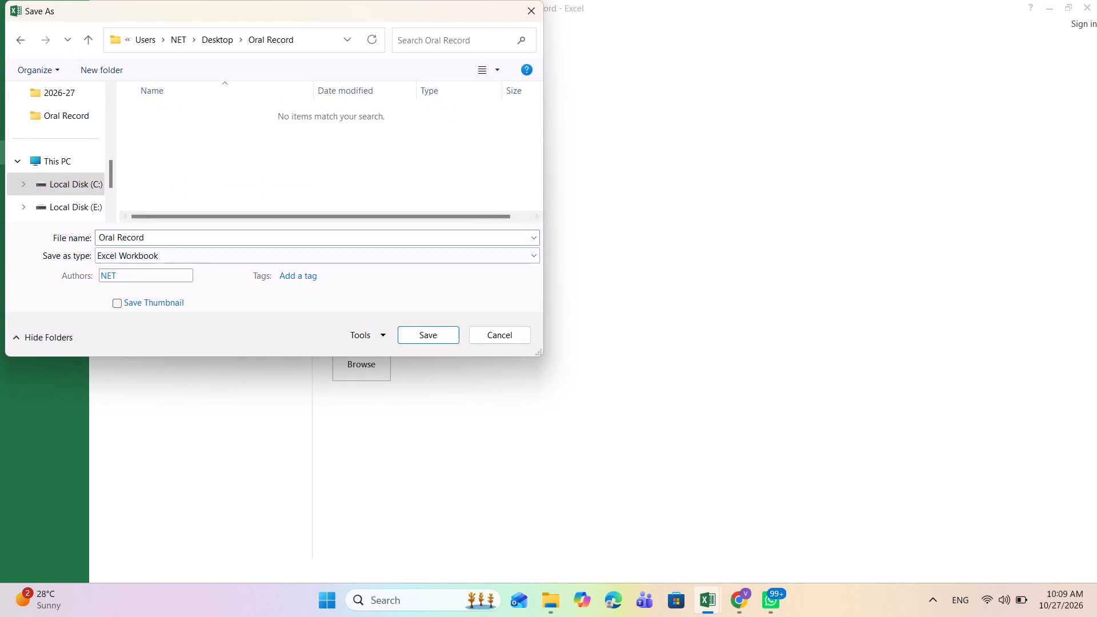
{"action": "left_click", "coordinate": [198, 255]}
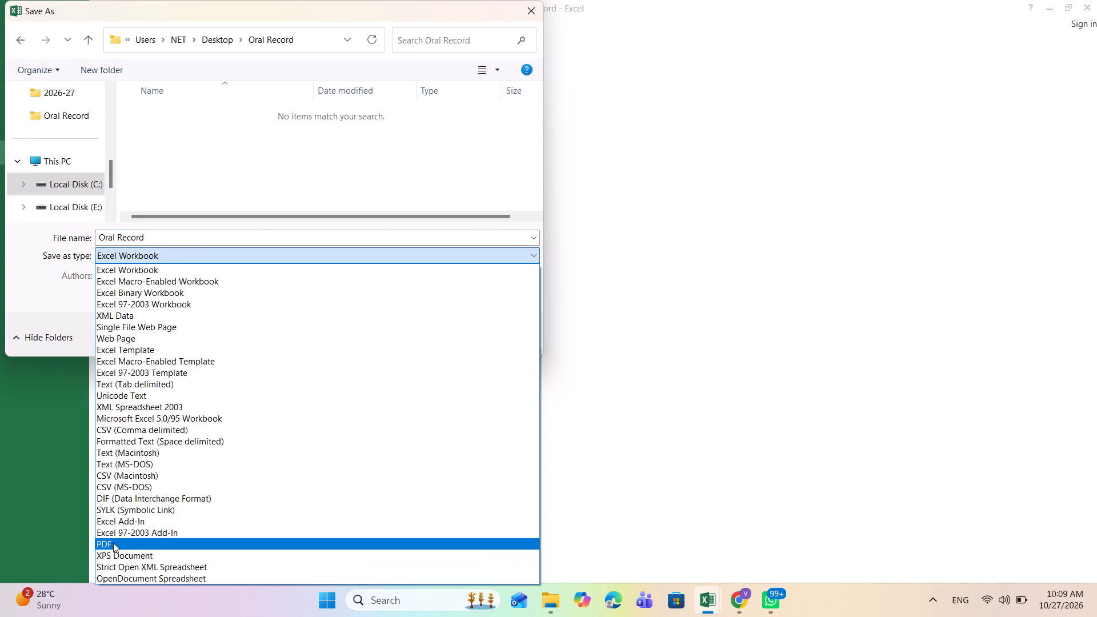
{"action": "left_click", "coordinate": [113, 543]}
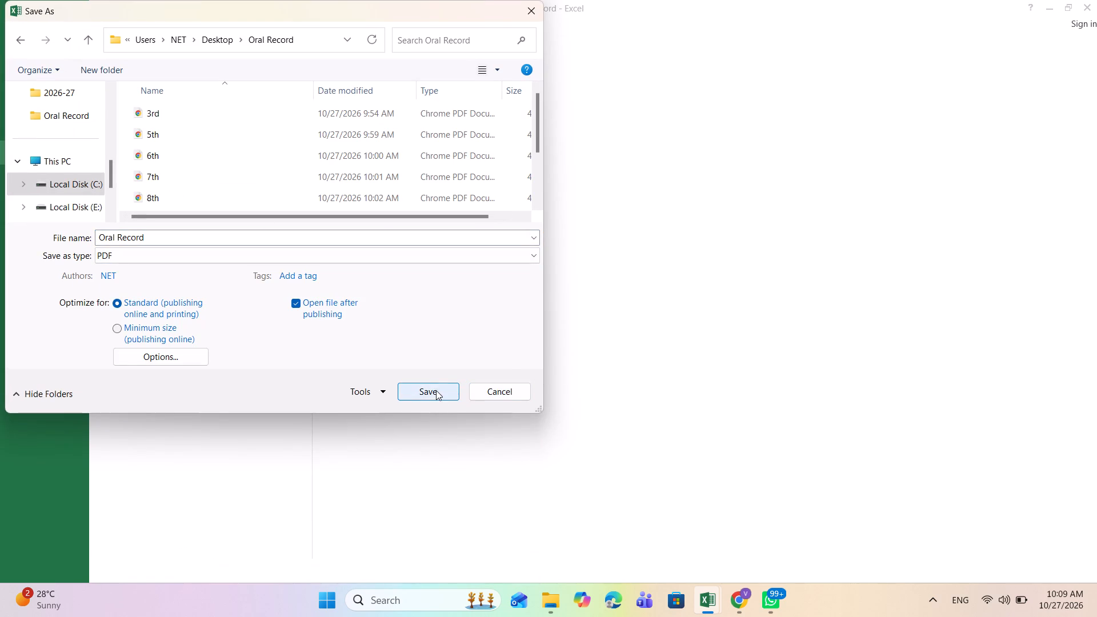
{"action": "left_click", "coordinate": [433, 386]}
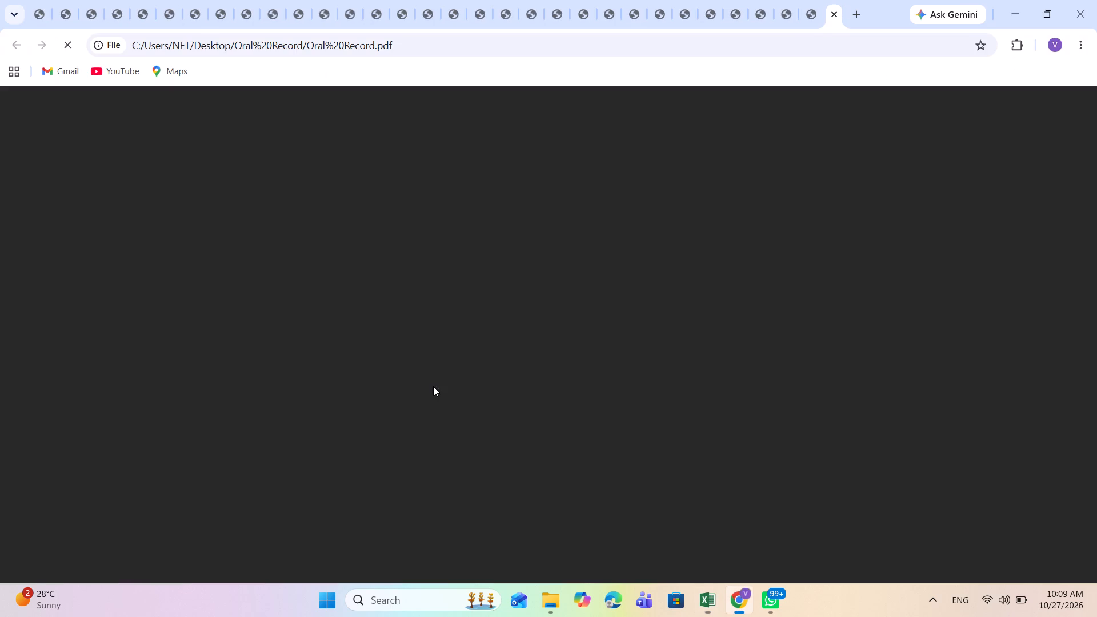
Examine the student list and signature row across both pages of the Sr.KG PDF, and close its browser tab.
{"action": "scroll", "coordinate": [548, 443], "scroll_direction": "down", "scroll_amount": 5}
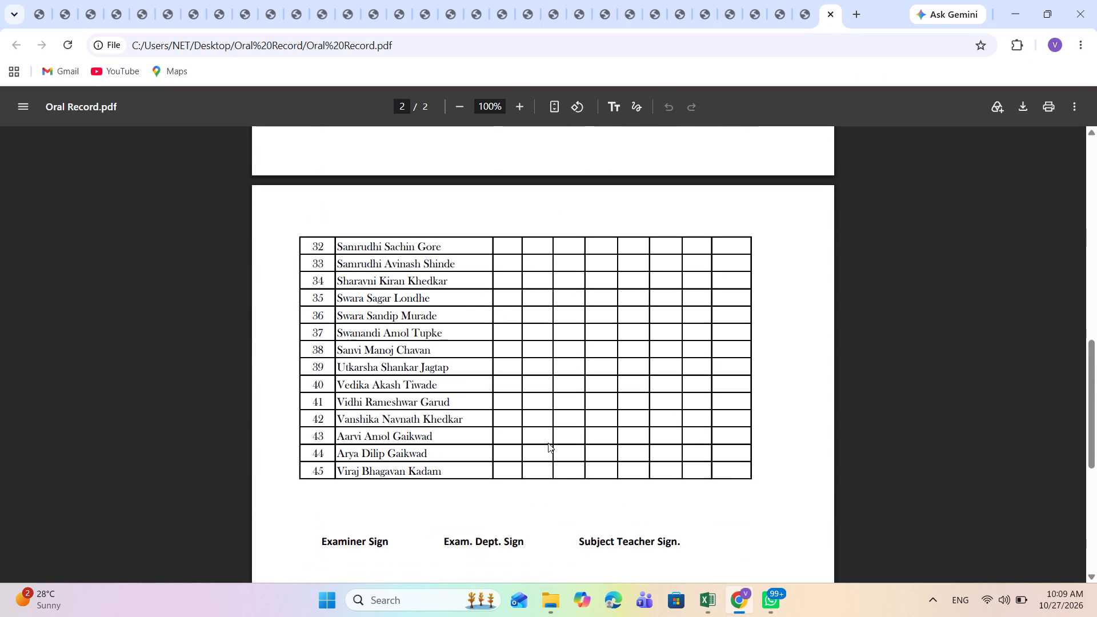
{"action": "scroll", "coordinate": [548, 443], "scroll_direction": "down", "scroll_amount": 4}
{"action": "scroll", "coordinate": [548, 443], "scroll_direction": "up", "scroll_amount": 7}
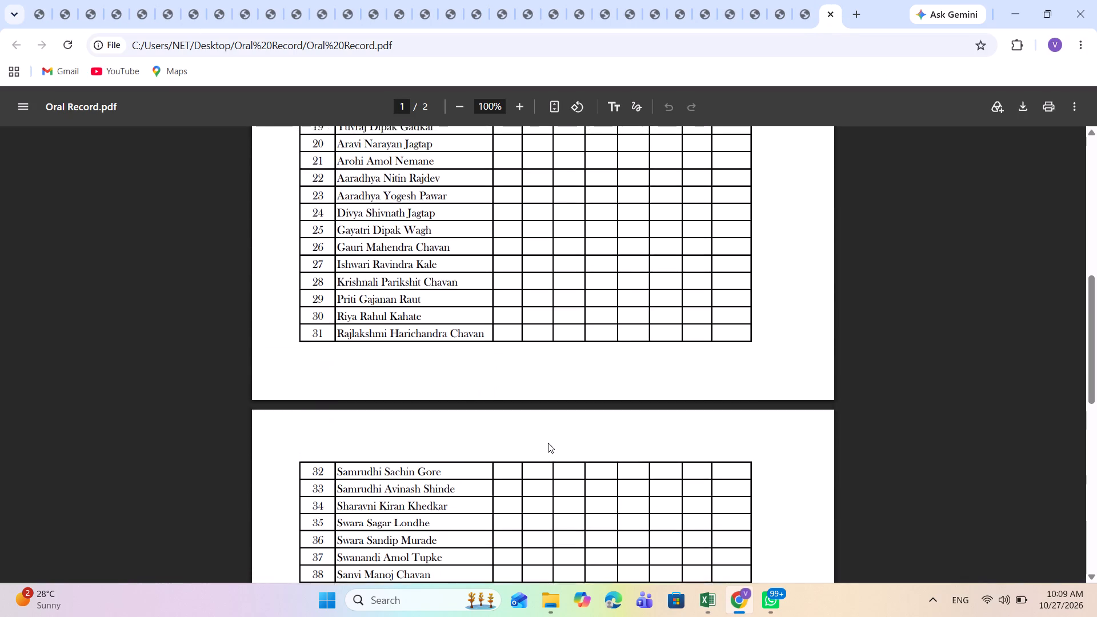
{"action": "scroll", "coordinate": [548, 443], "scroll_direction": "up", "scroll_amount": 5}
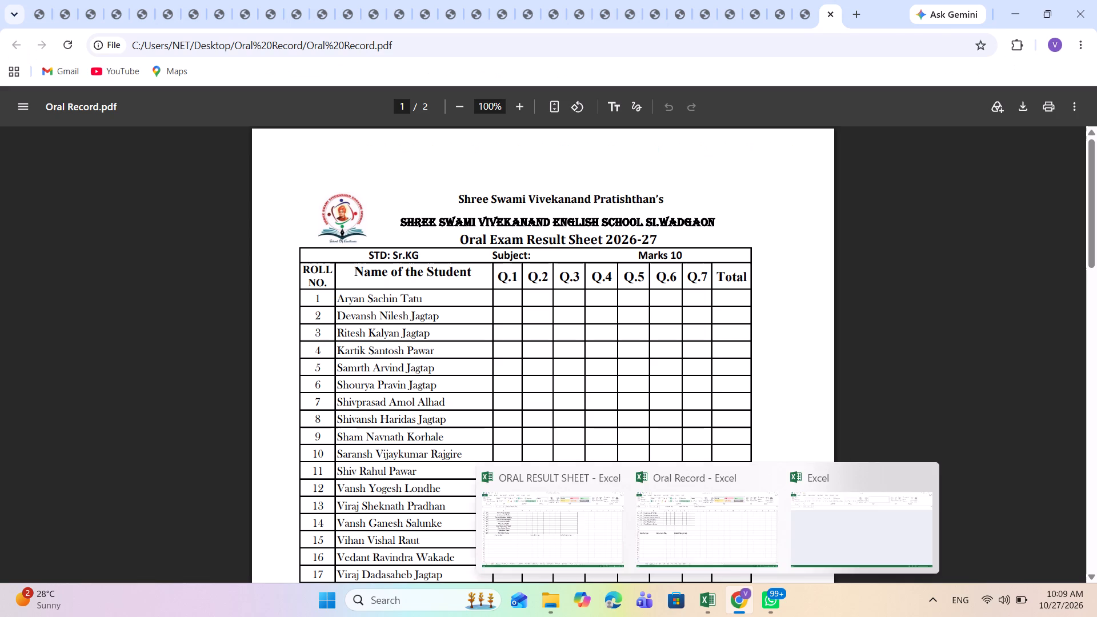
{"action": "scroll", "coordinate": [456, 412], "scroll_direction": "down", "scroll_amount": 5}
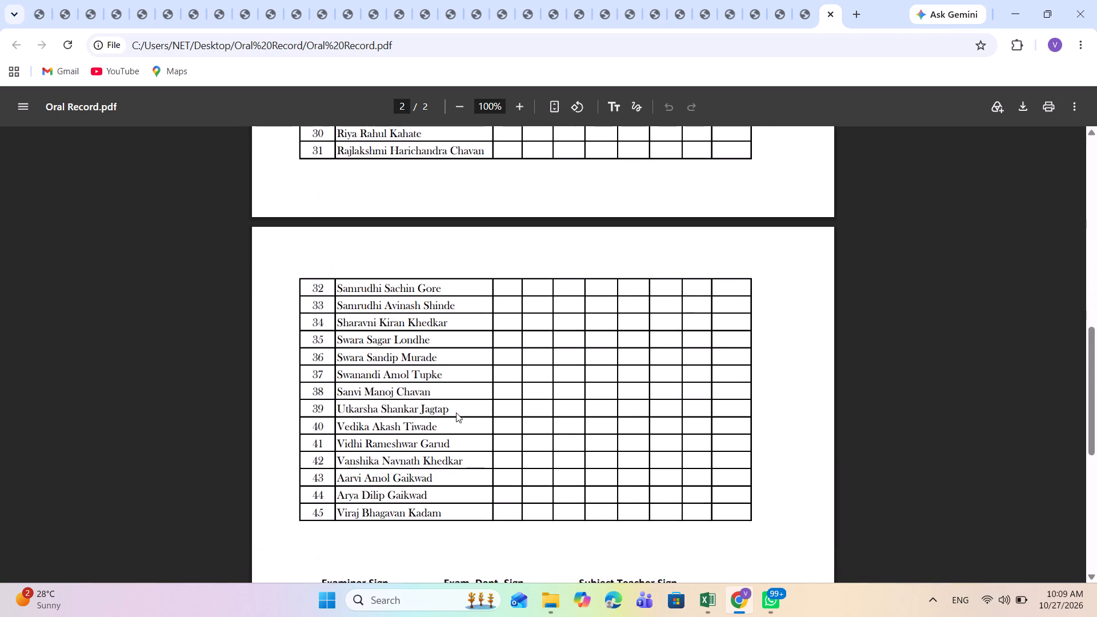
{"action": "scroll", "coordinate": [456, 412], "scroll_direction": "down", "scroll_amount": 2}
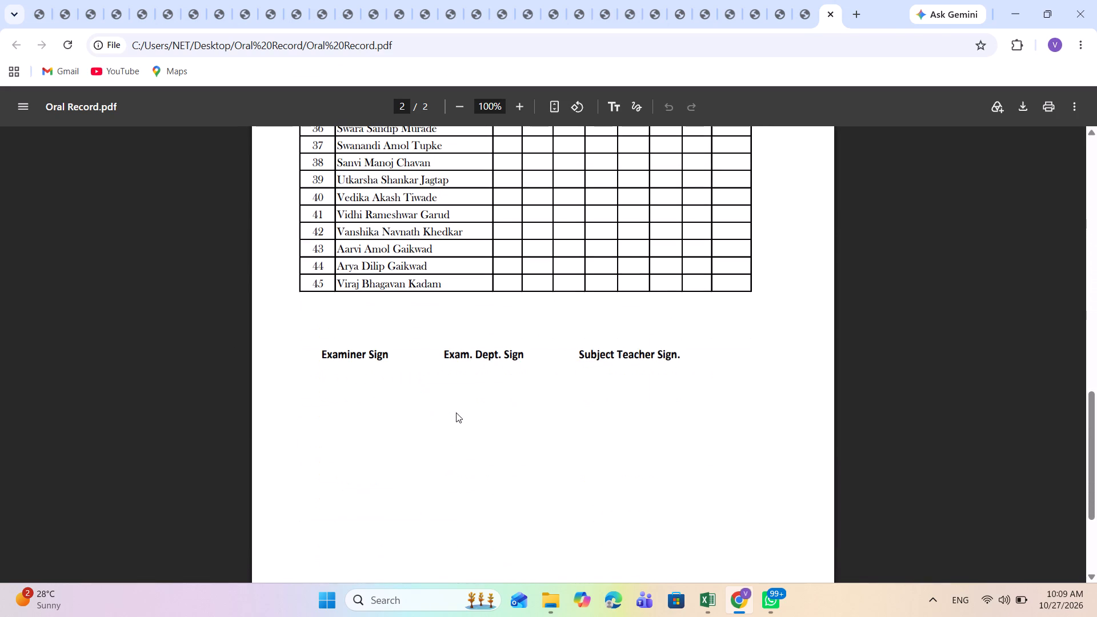
{"action": "scroll", "coordinate": [456, 412], "scroll_direction": "down", "scroll_amount": 1}
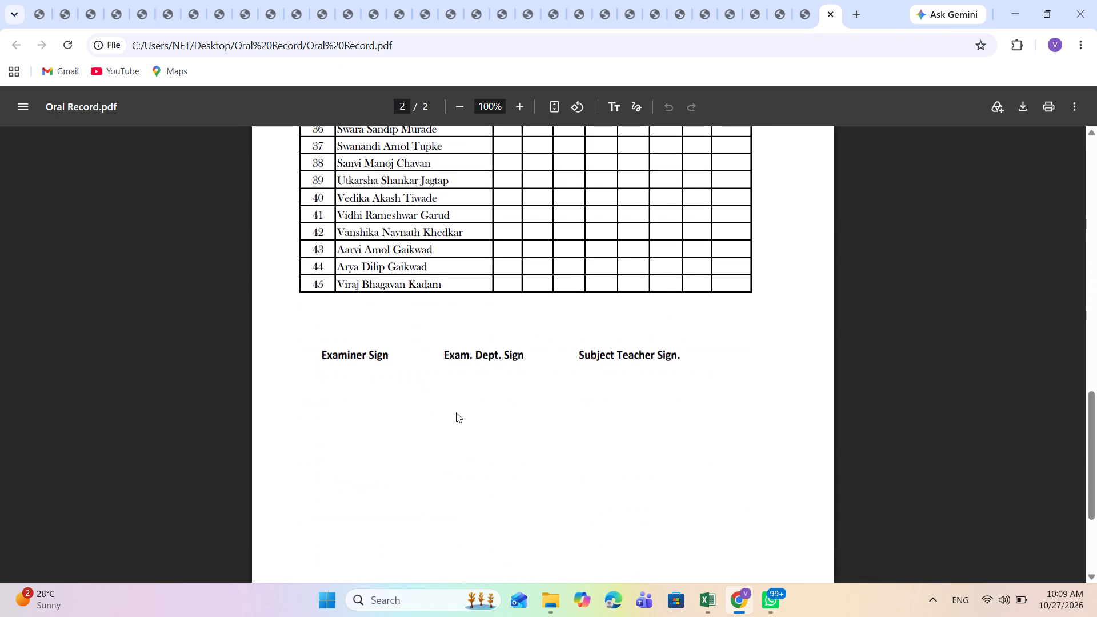
{"action": "scroll", "coordinate": [456, 412], "scroll_direction": "down", "scroll_amount": 4}
{"action": "scroll", "coordinate": [456, 412], "scroll_direction": "up", "scroll_amount": 7}
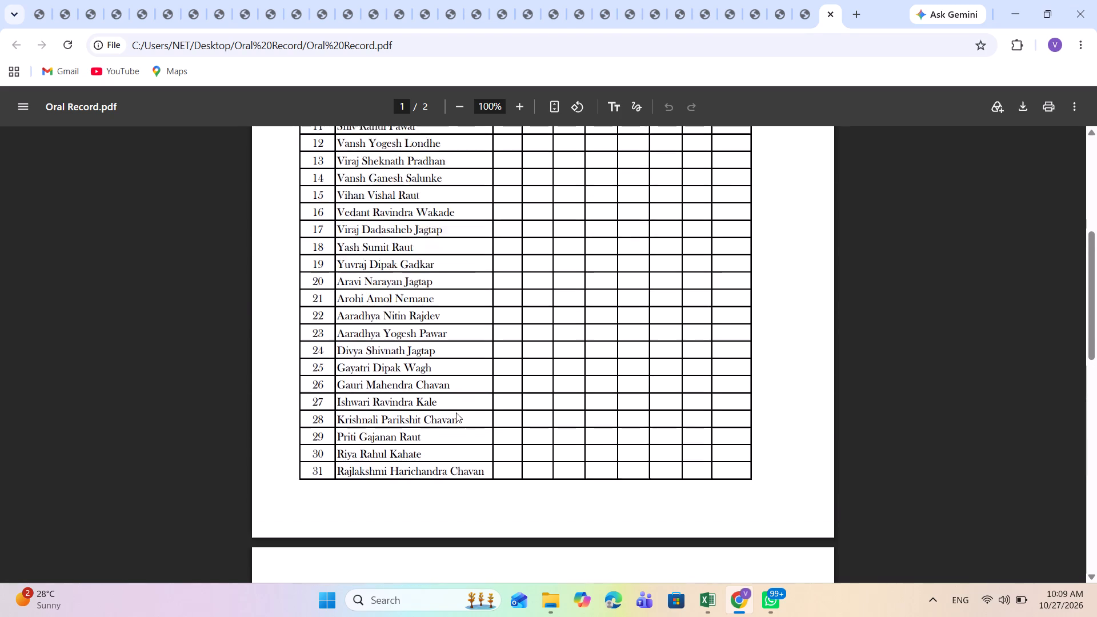
{"action": "scroll", "coordinate": [456, 412], "scroll_direction": "up", "scroll_amount": 1}
{"action": "left_click", "coordinate": [831, 13]}
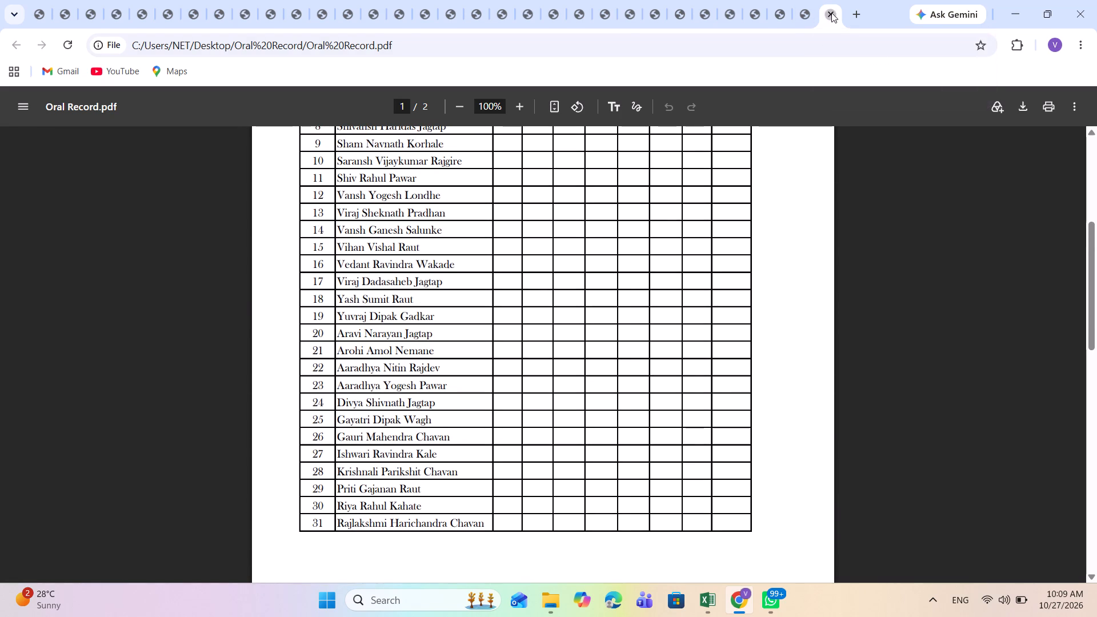
Close all the remaining class PDF tabs until the browser is closed.
{"action": "left_click", "coordinate": [831, 13]}
{"action": "left_click", "coordinate": [831, 13]}
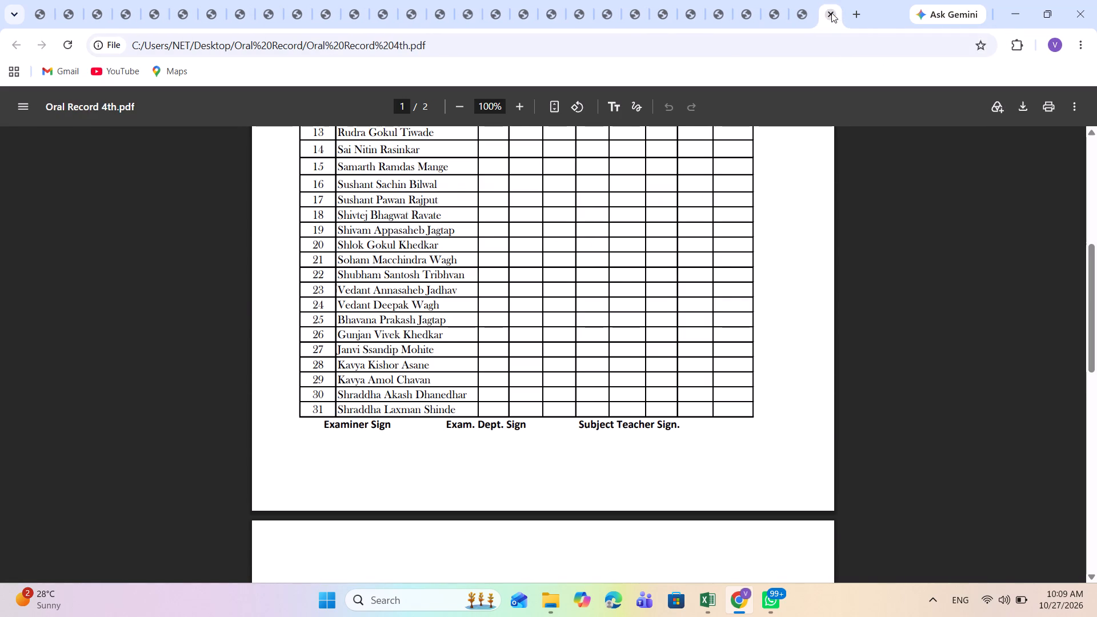
{"action": "left_click", "coordinate": [831, 13]}
{"action": "left_click", "coordinate": [831, 13]}
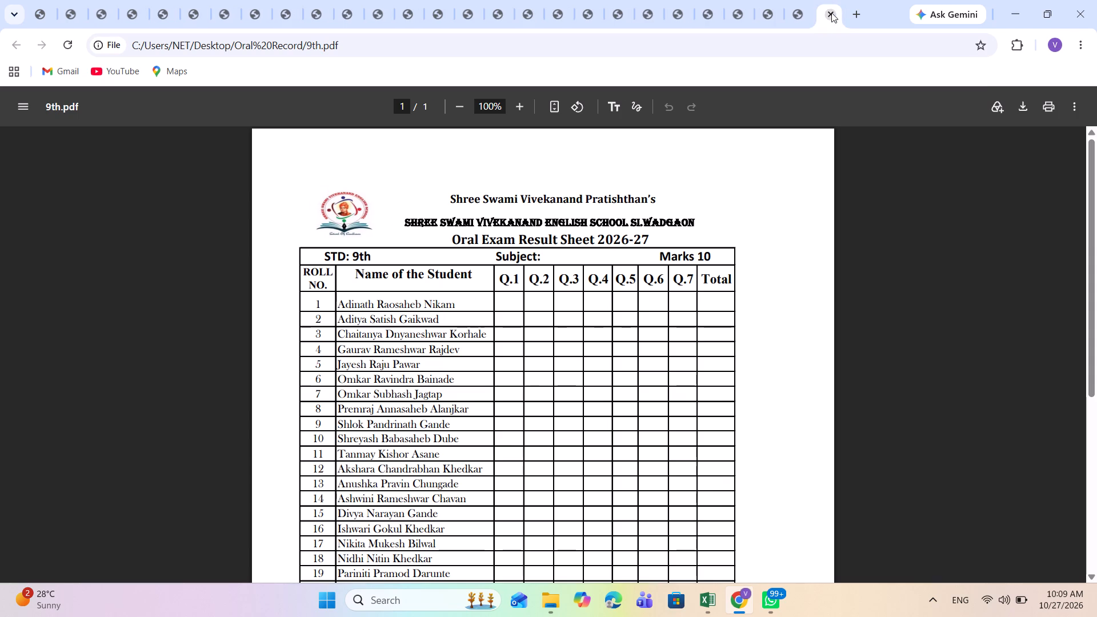
{"action": "left_click", "coordinate": [831, 13]}
{"action": "left_click", "coordinate": [831, 13]}
{"action": "left_click", "coordinate": [831, 13]}
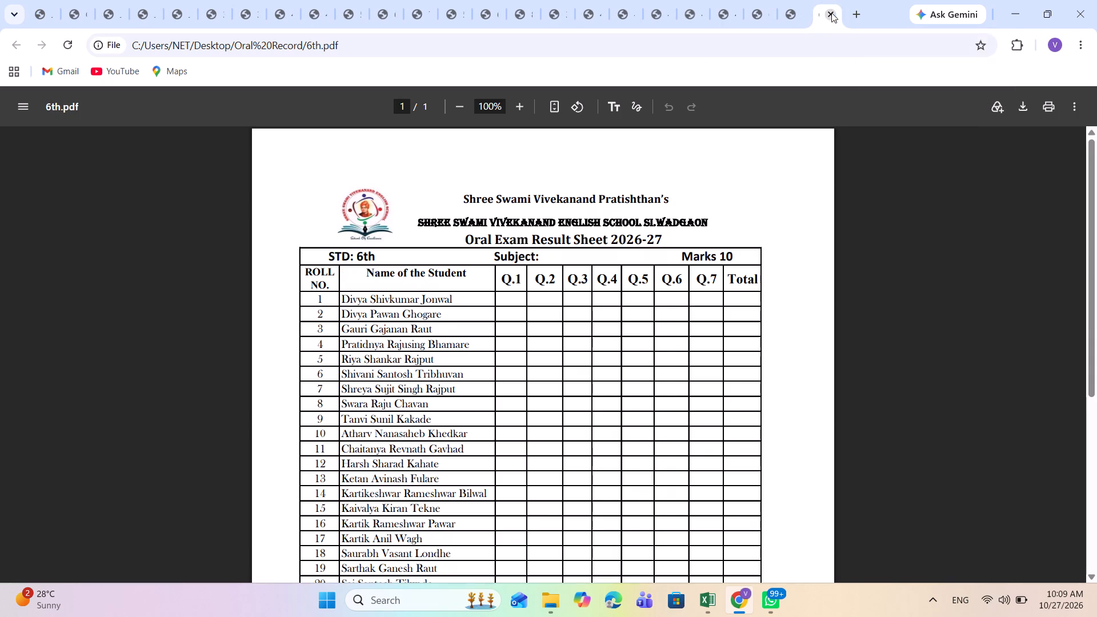
{"action": "left_click", "coordinate": [831, 13]}
{"action": "left_click", "coordinate": [831, 13]}
{"action": "left_click", "coordinate": [831, 13]}
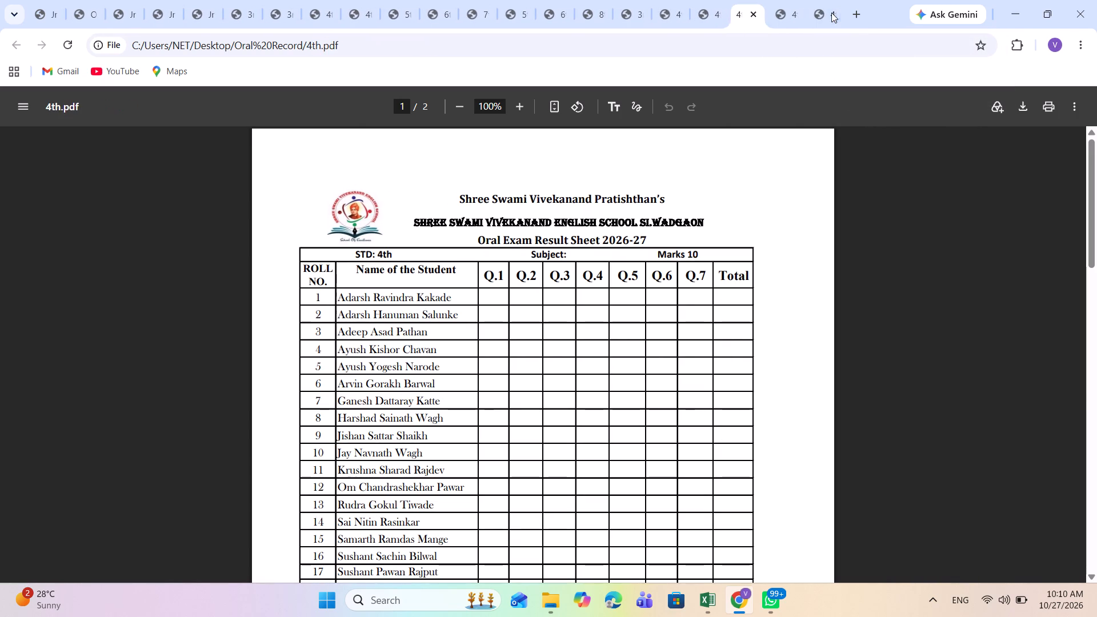
{"action": "left_click", "coordinate": [831, 13]}
{"action": "left_click", "coordinate": [831, 13]}
{"action": "left_click", "coordinate": [831, 13]}
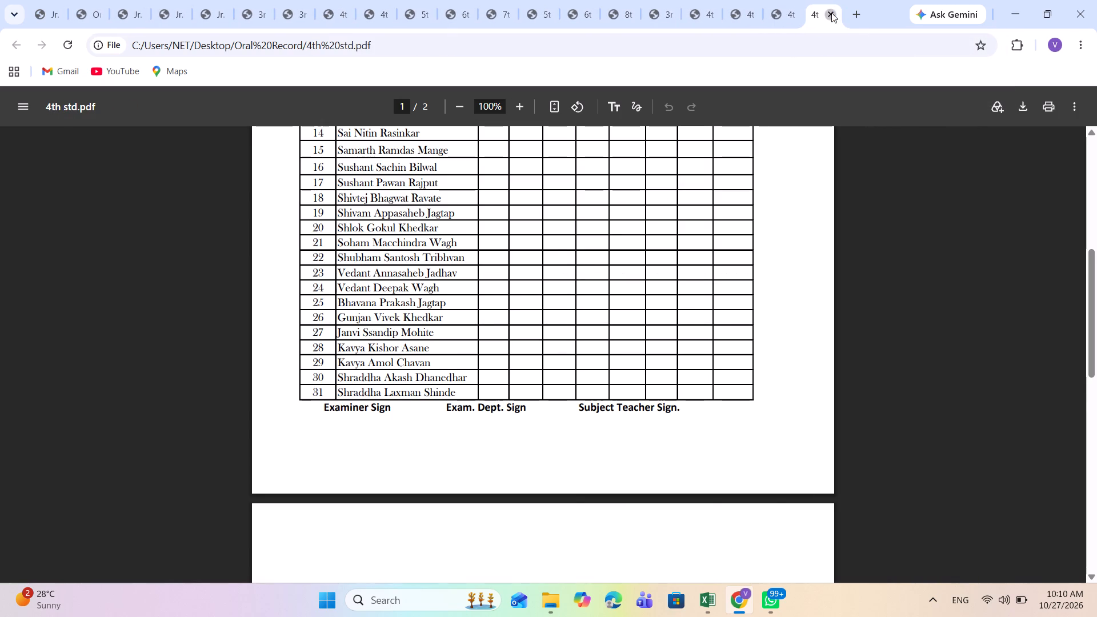
{"action": "left_click", "coordinate": [831, 13]}
{"action": "left_click", "coordinate": [831, 13]}
{"action": "left_click", "coordinate": [831, 13]}
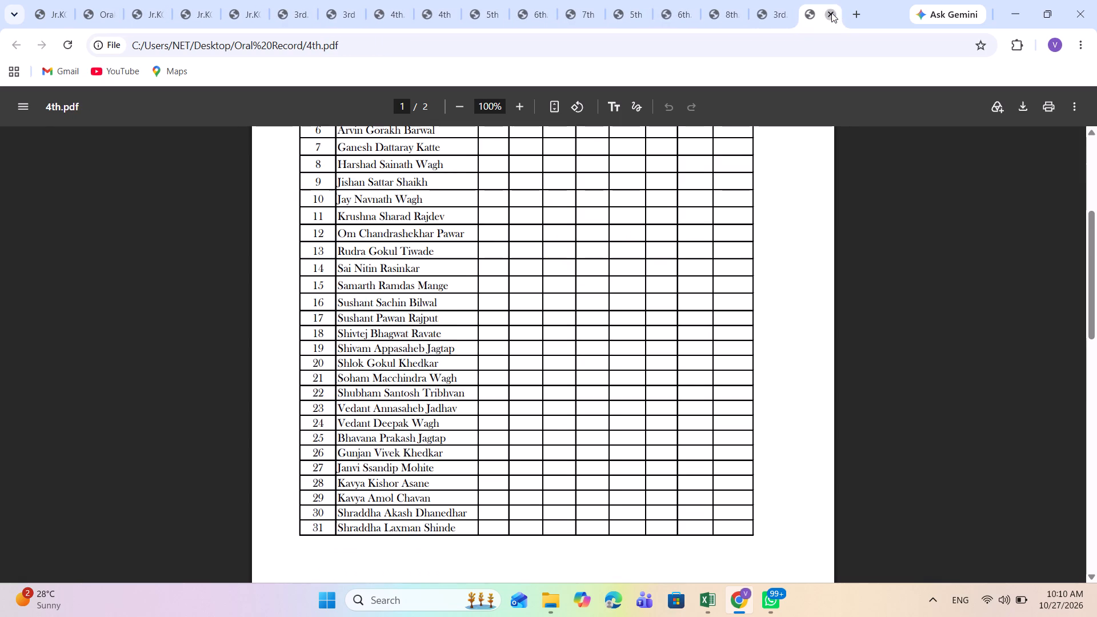
{"action": "left_click", "coordinate": [831, 13]}
{"action": "left_click", "coordinate": [831, 13]}
{"action": "left_click", "coordinate": [831, 13]}
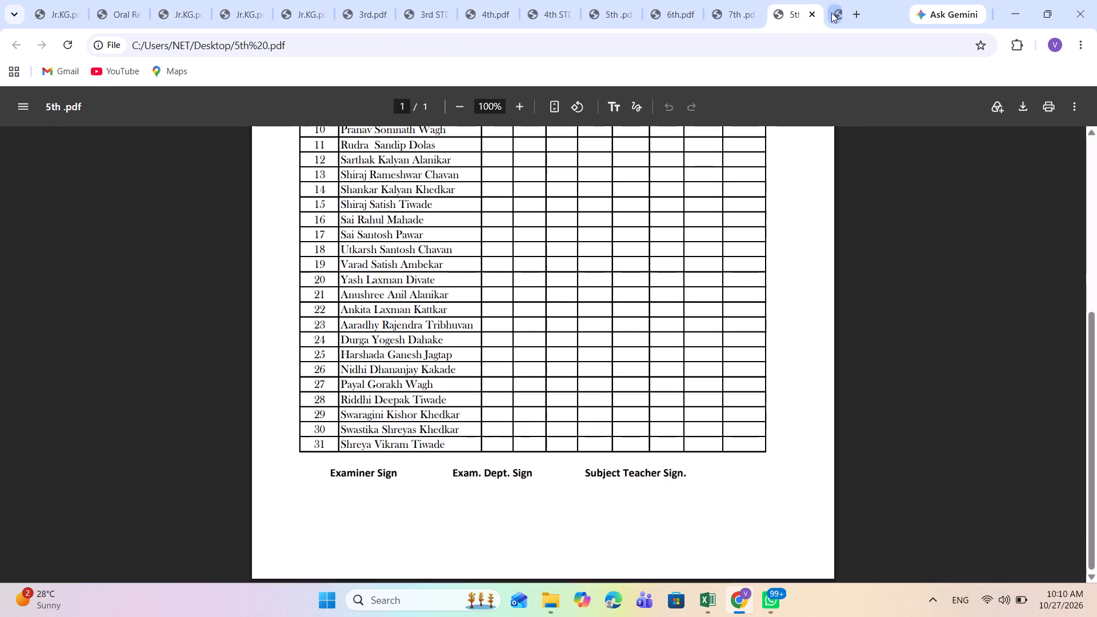
{"action": "left_click", "coordinate": [831, 13]}
{"action": "left_click", "coordinate": [831, 13]}
{"action": "left_click", "coordinate": [831, 13]}
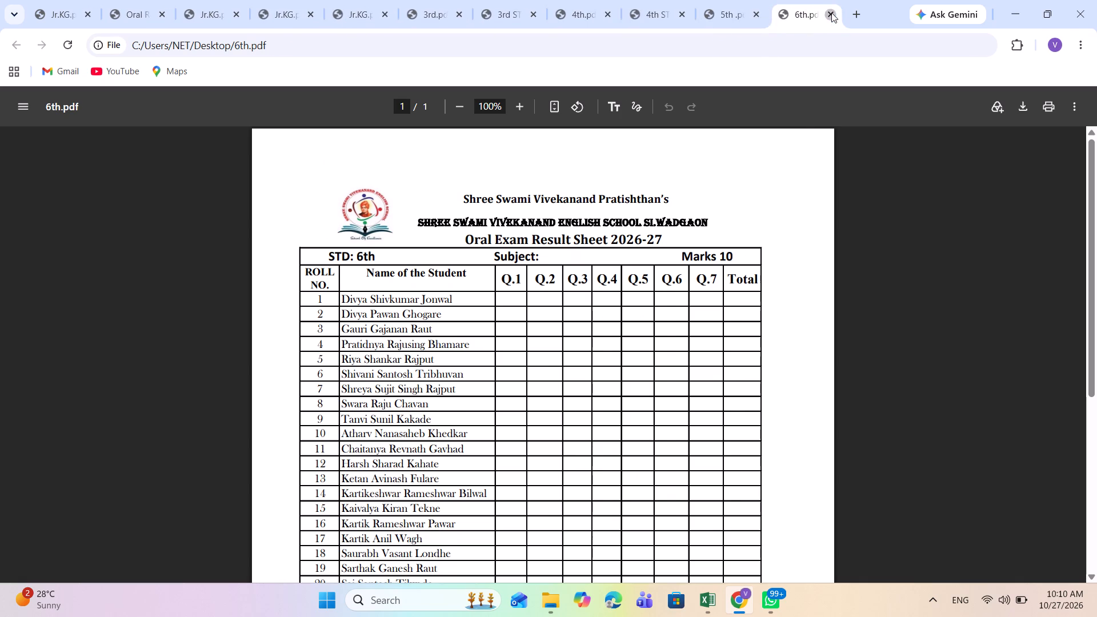
{"action": "left_click", "coordinate": [831, 13]}
{"action": "left_click", "coordinate": [827, 12]}
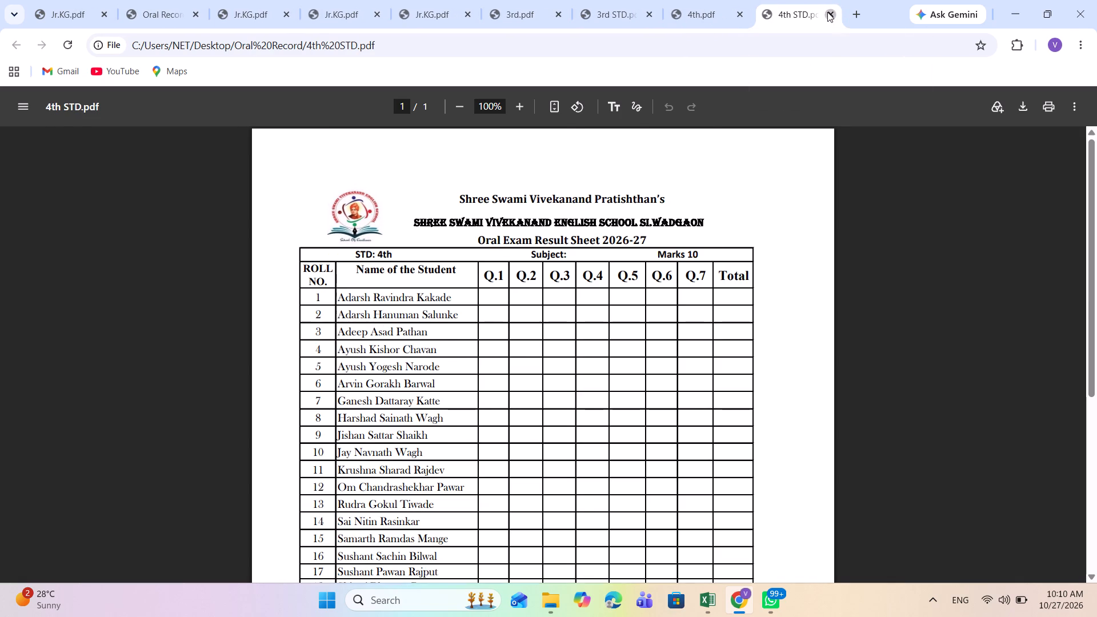
{"action": "left_click", "coordinate": [827, 12]}
{"action": "left_click", "coordinate": [827, 12]}
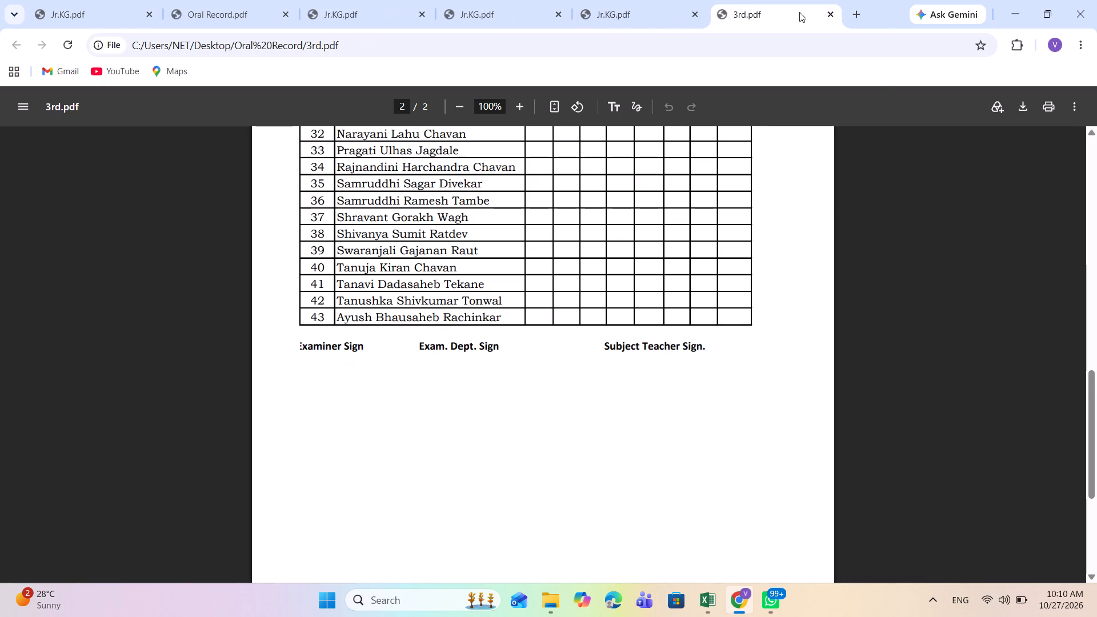
{"action": "left_click", "coordinate": [826, 14]}
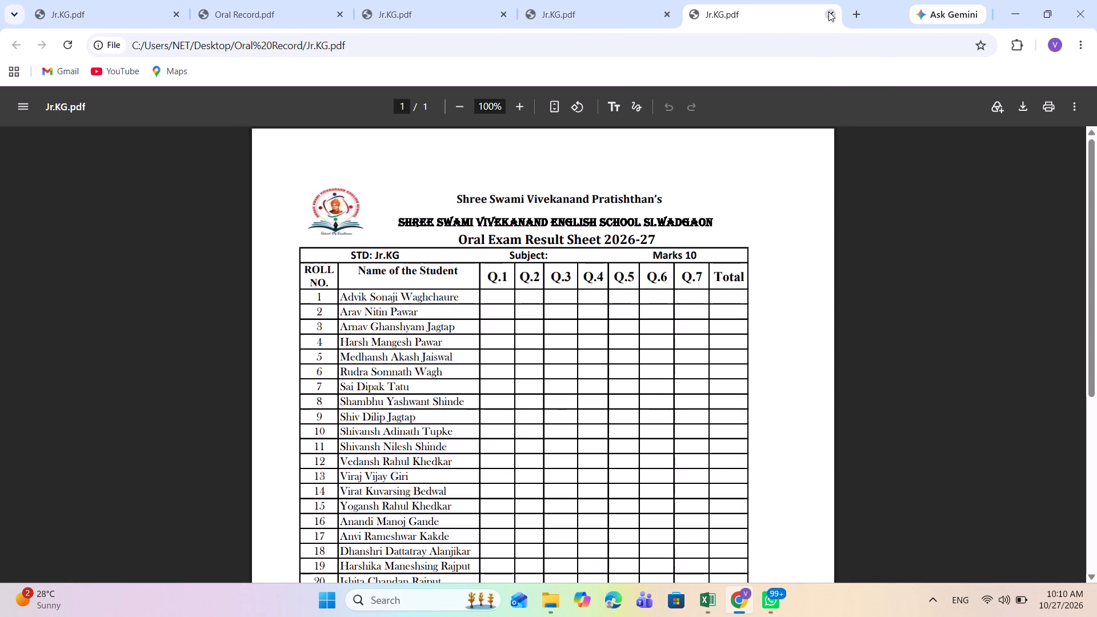
{"action": "left_click", "coordinate": [831, 11]}
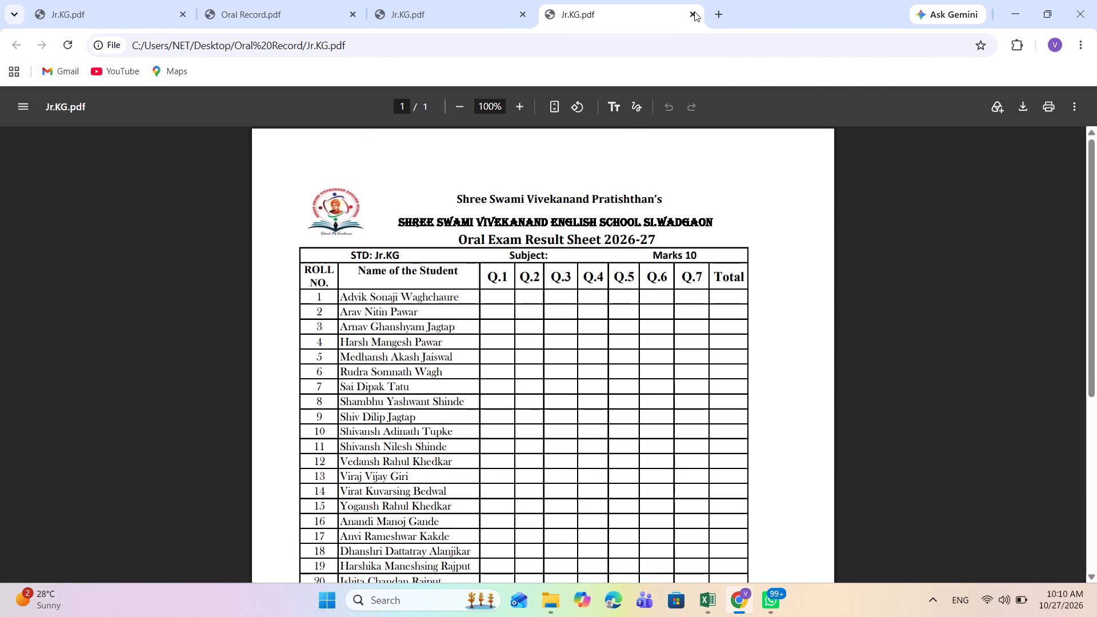
{"action": "left_click", "coordinate": [694, 11]}
{"action": "left_click", "coordinate": [527, 13]}
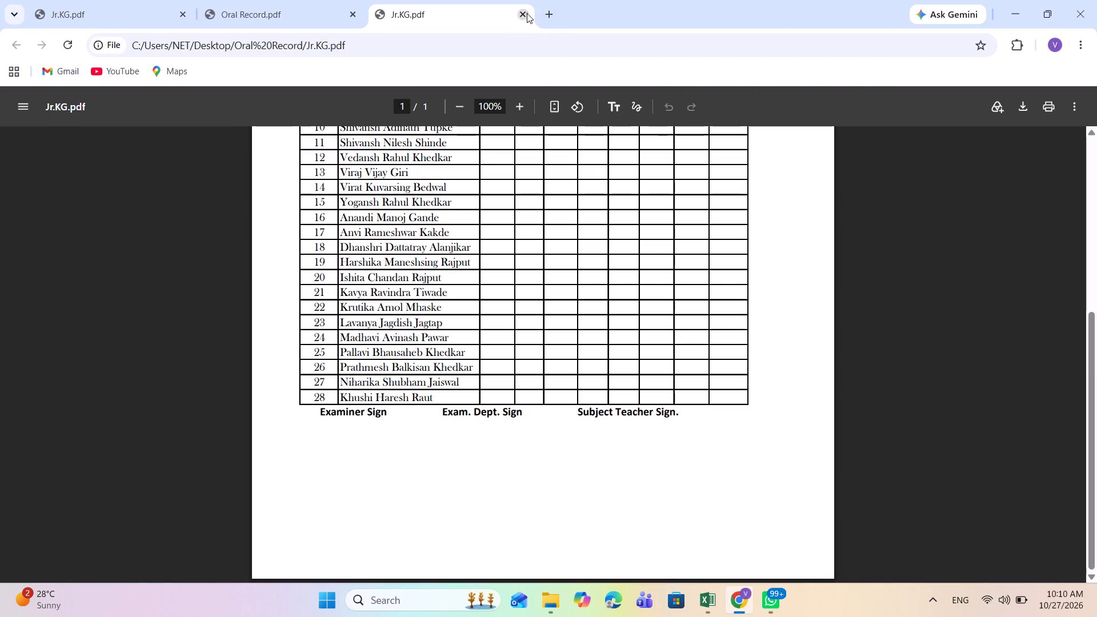
{"action": "left_click", "coordinate": [352, 11]}
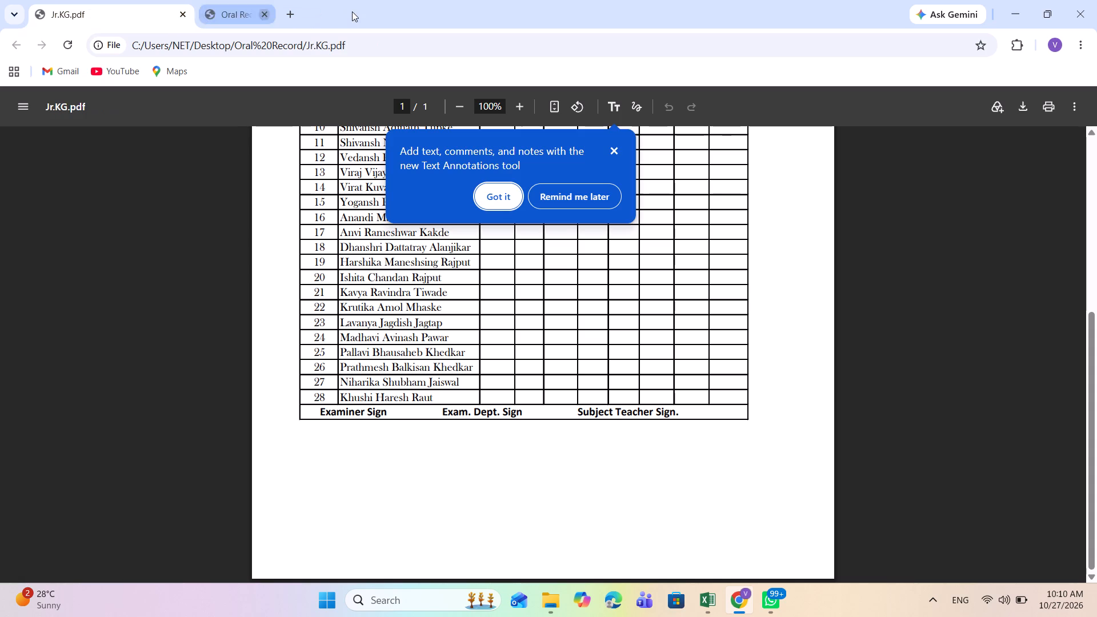
{"action": "left_click", "coordinate": [182, 13]}
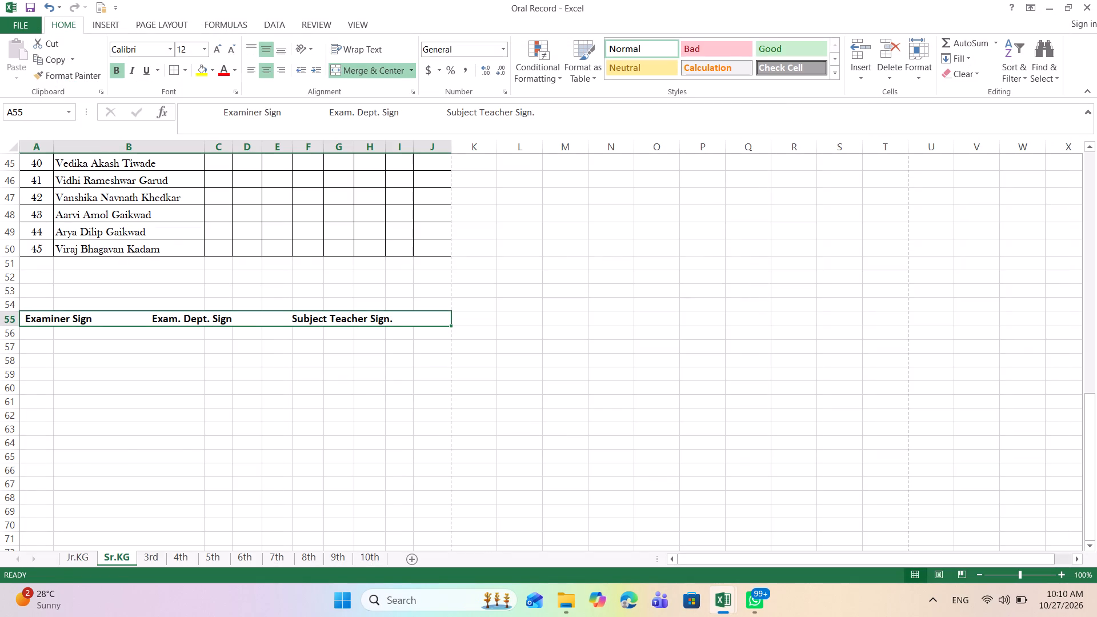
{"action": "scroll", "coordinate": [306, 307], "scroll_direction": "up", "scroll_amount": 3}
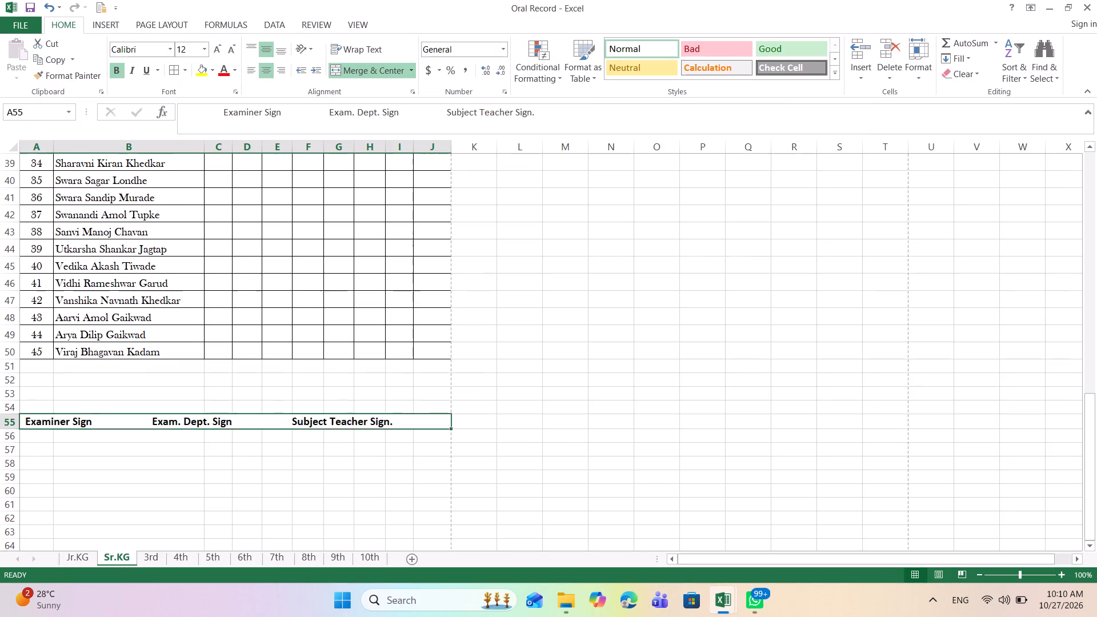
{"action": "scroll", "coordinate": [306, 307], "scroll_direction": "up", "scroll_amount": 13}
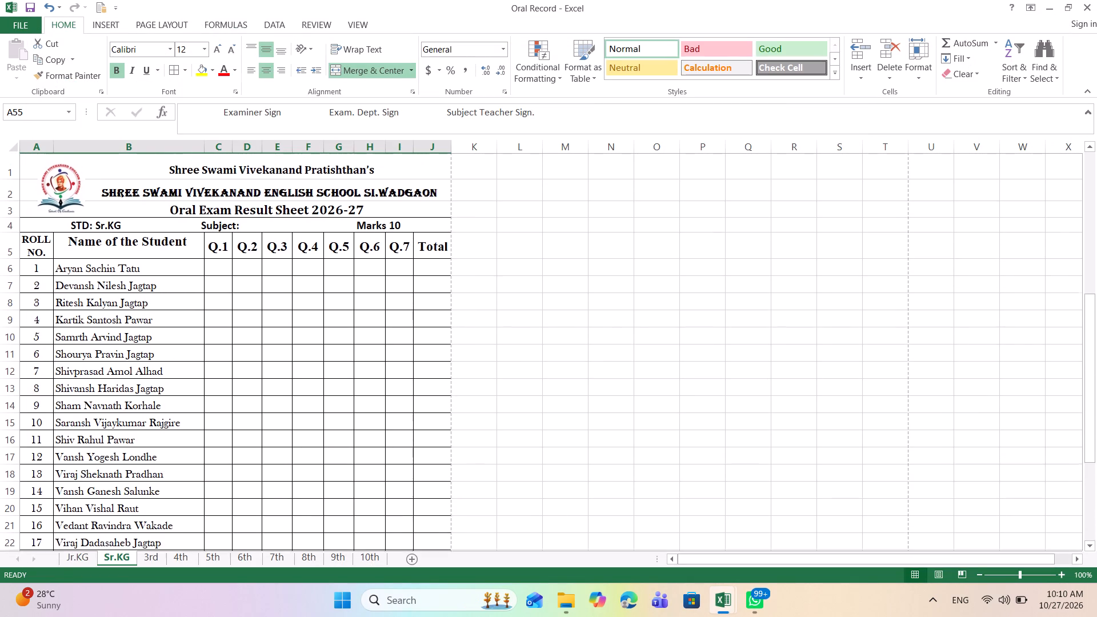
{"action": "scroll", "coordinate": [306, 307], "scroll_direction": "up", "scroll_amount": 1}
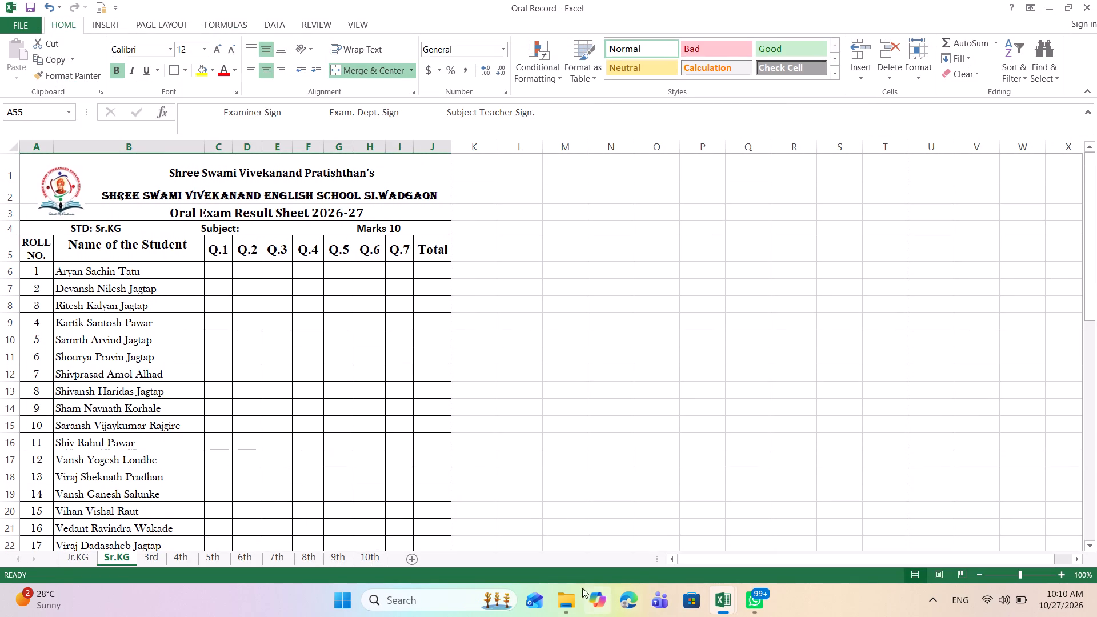
Open the Oral Record PDF from the Desktop's Oral Record folder to check which class it covers, and close it.
{"action": "left_click", "coordinate": [560, 535]}
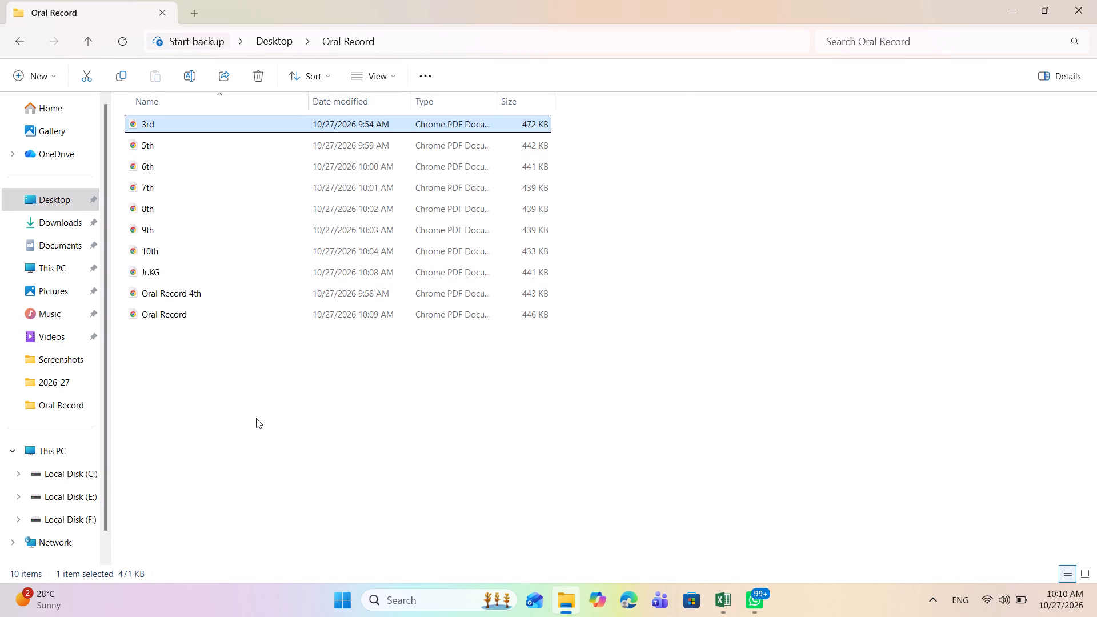
{"action": "double_click", "coordinate": [186, 315]}
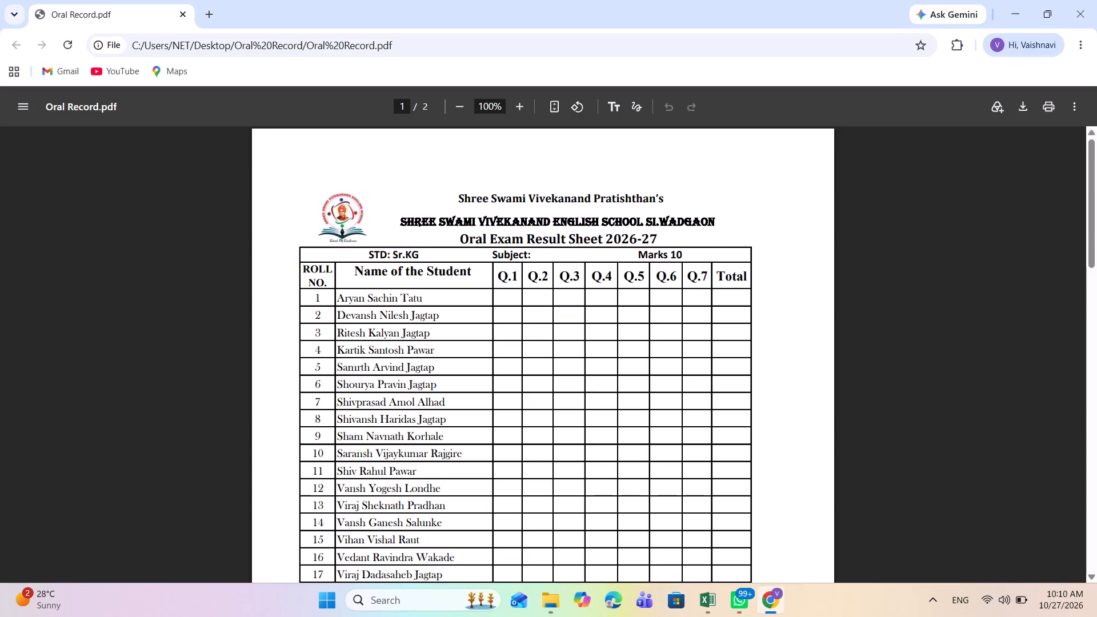
{"action": "scroll", "coordinate": [406, 386], "scroll_direction": "down", "scroll_amount": 7}
{"action": "scroll", "coordinate": [406, 386], "scroll_direction": "up", "scroll_amount": 7}
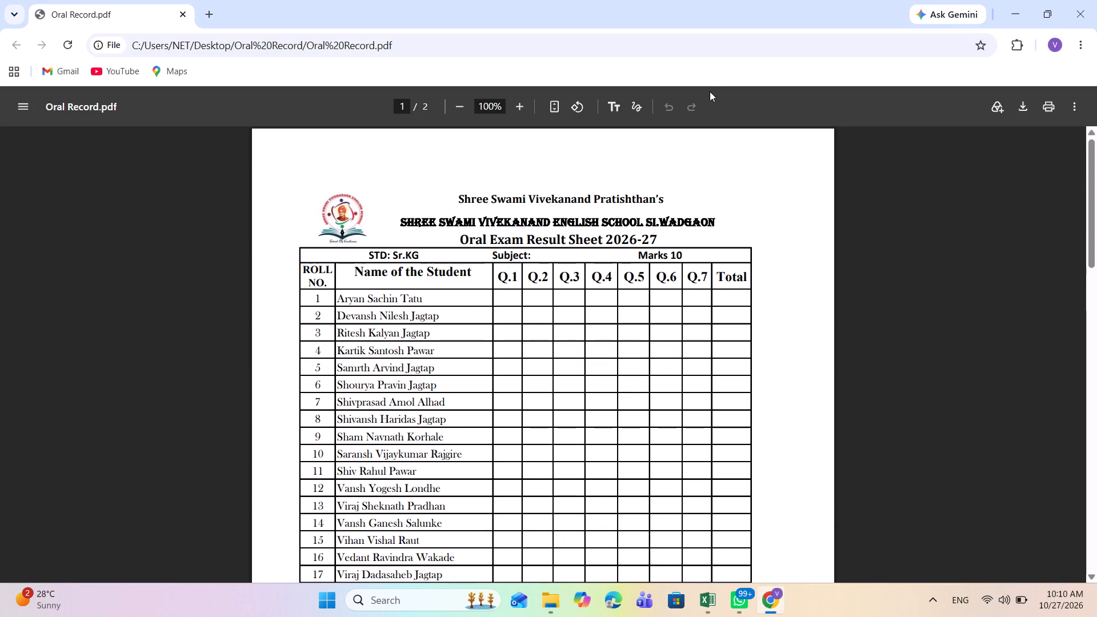
{"action": "left_click", "coordinate": [1079, 11]}
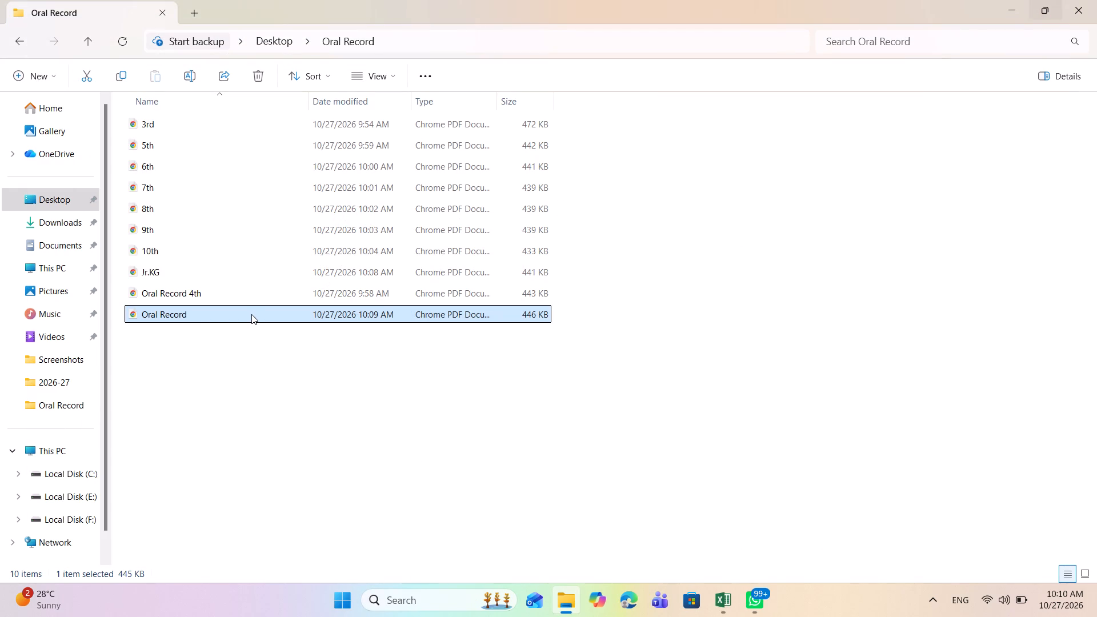
Rename the Oral Record PDF in the Oral Record folder as Sr.KG.
{"action": "right_click", "coordinate": [251, 314]}
{"action": "right_click", "coordinate": [242, 315]}
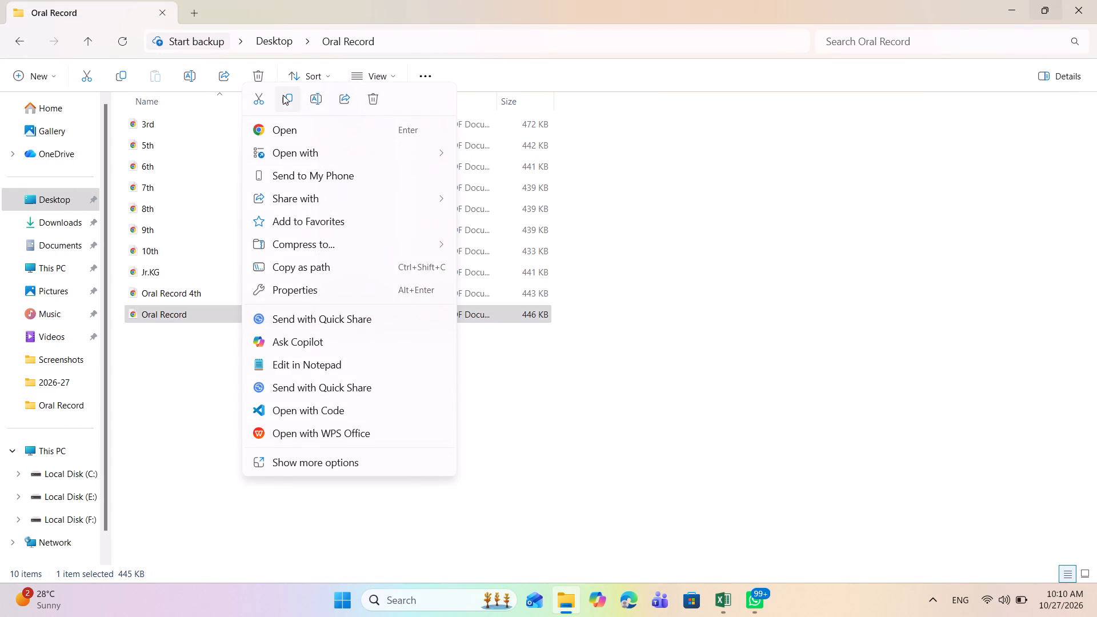
{"action": "left_click", "coordinate": [314, 95]}
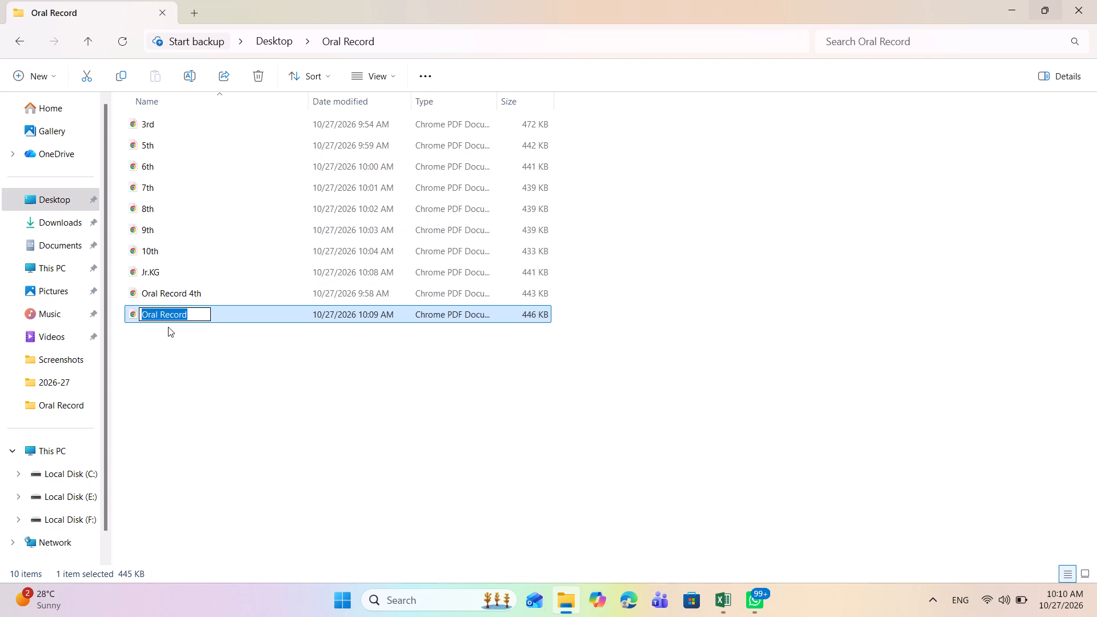
{"action": "key", "text": "BackSpace"}
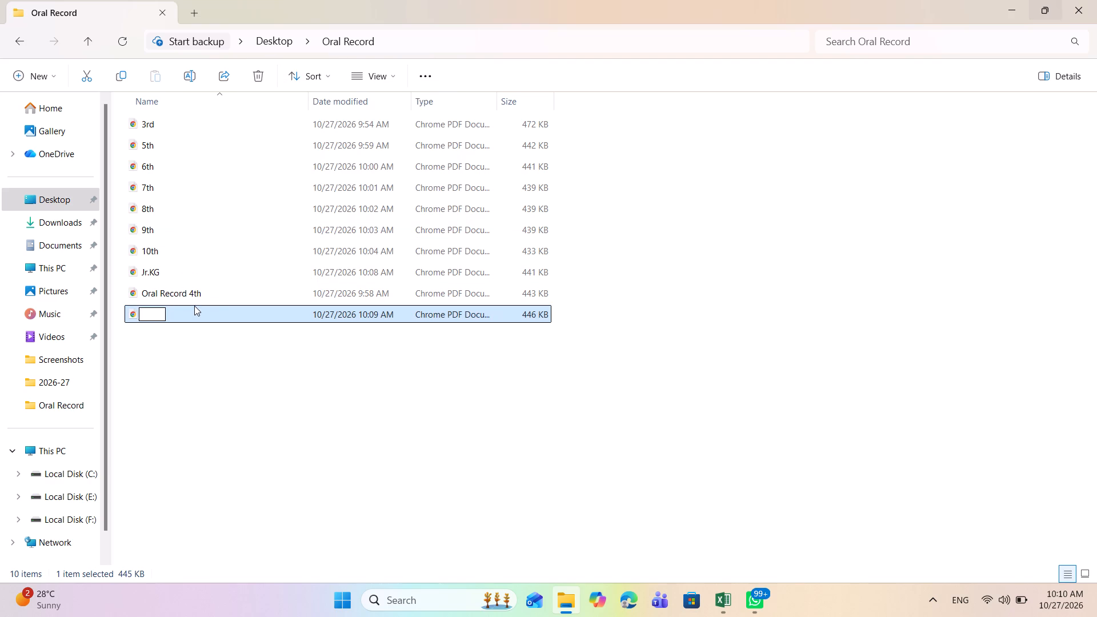
{"action": "type", "text": "Sr"}
{"action": "key", "text": "period"}
{"action": "type", "text": "KG"}
{"action": "key", "text": "Return"}
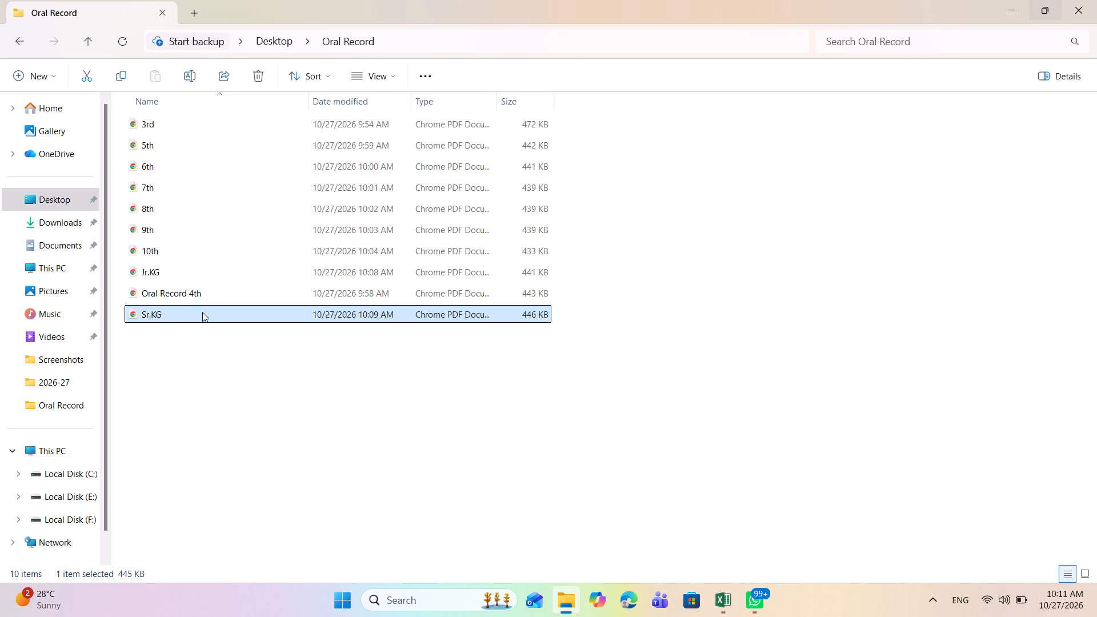
{"action": "left_click", "coordinate": [207, 356]}
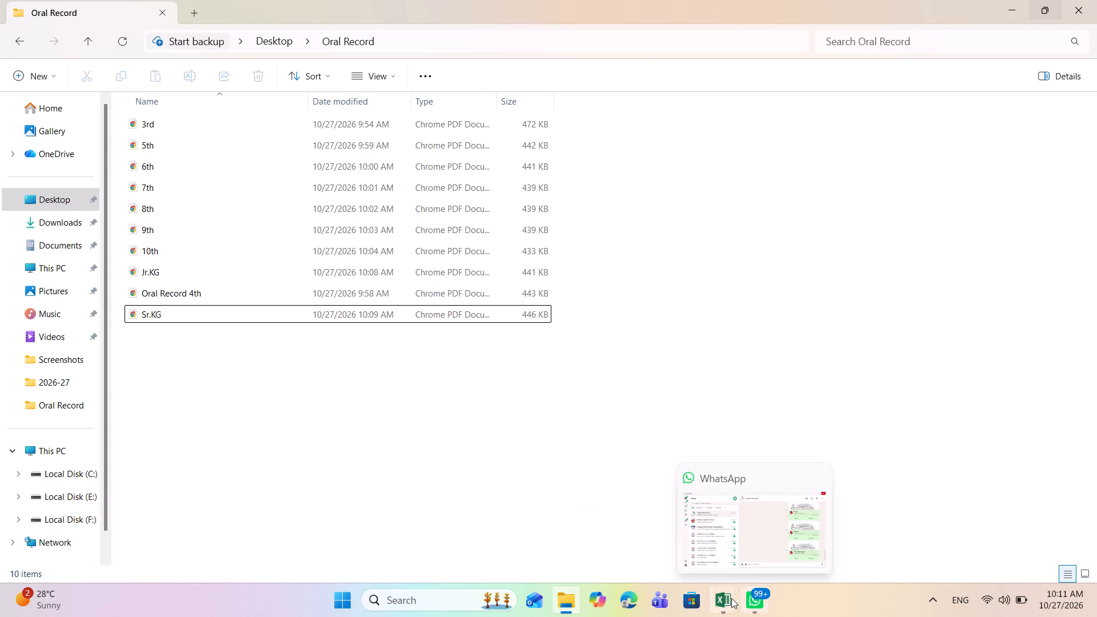
Return to the Oral Record workbook in Excel and examine the Sr.KG sheet from its header to the signature row.
{"action": "left_click", "coordinate": [680, 520]}
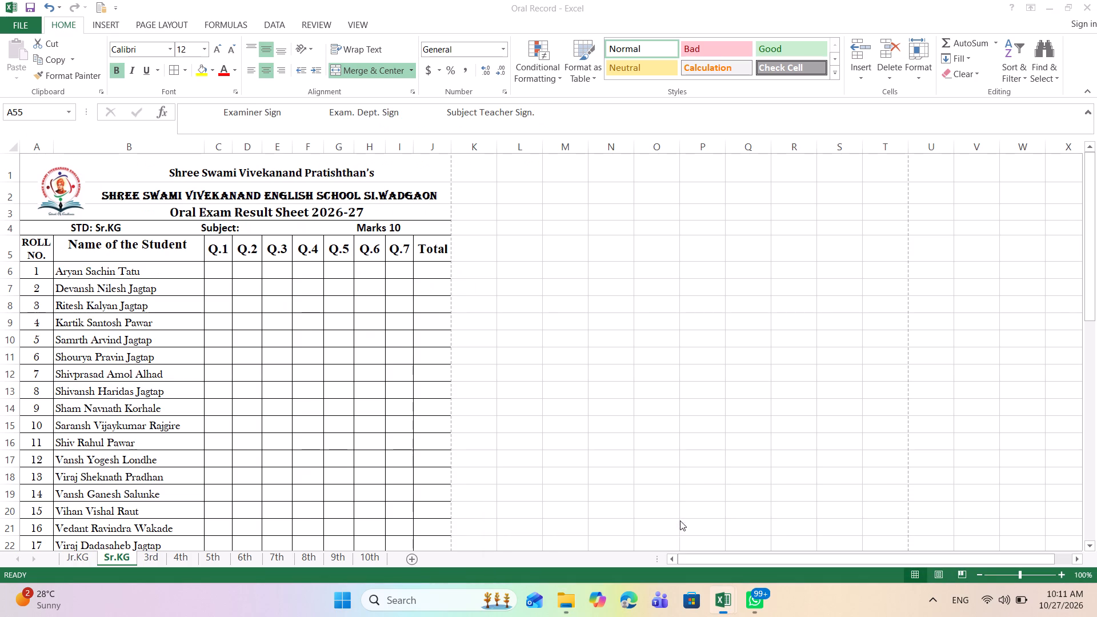
{"action": "scroll", "coordinate": [257, 376], "scroll_direction": "down", "scroll_amount": 4}
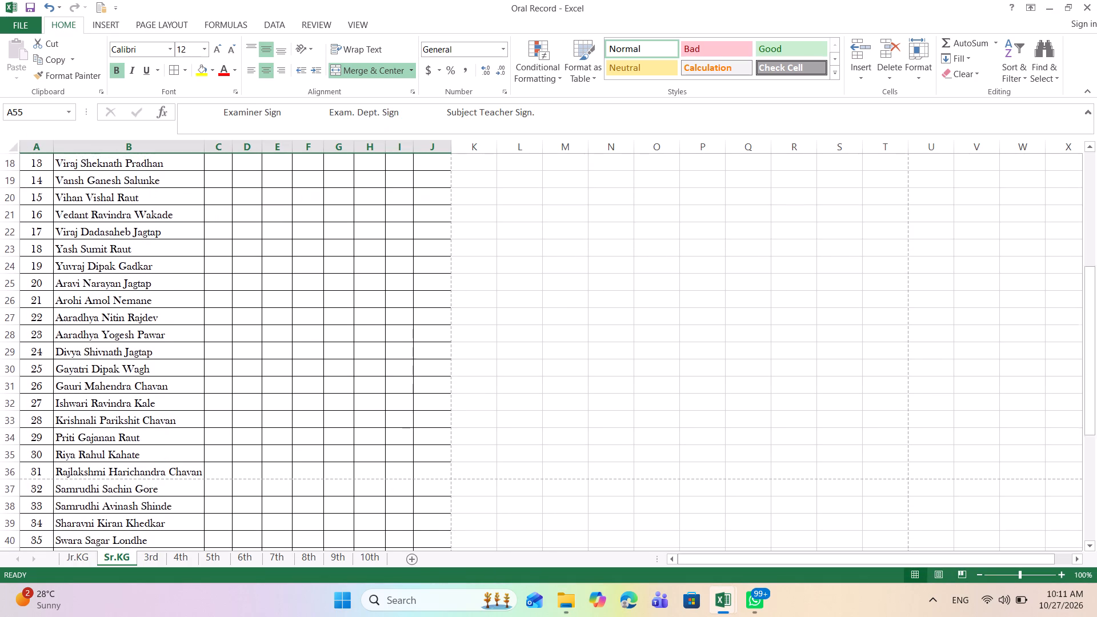
{"action": "scroll", "coordinate": [257, 376], "scroll_direction": "down", "scroll_amount": 3}
{"action": "scroll", "coordinate": [257, 376], "scroll_direction": "right", "scroll_amount": 1}
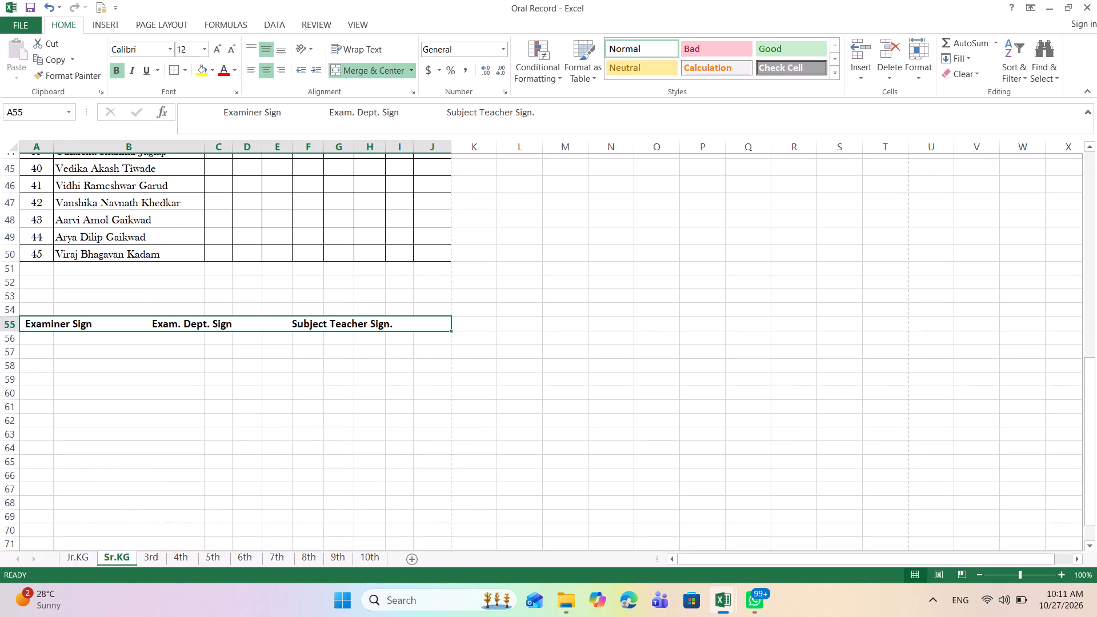
{"action": "scroll", "coordinate": [257, 376], "scroll_direction": "right", "scroll_amount": 2}
{"action": "scroll", "coordinate": [257, 376], "scroll_direction": "up", "scroll_amount": 8}
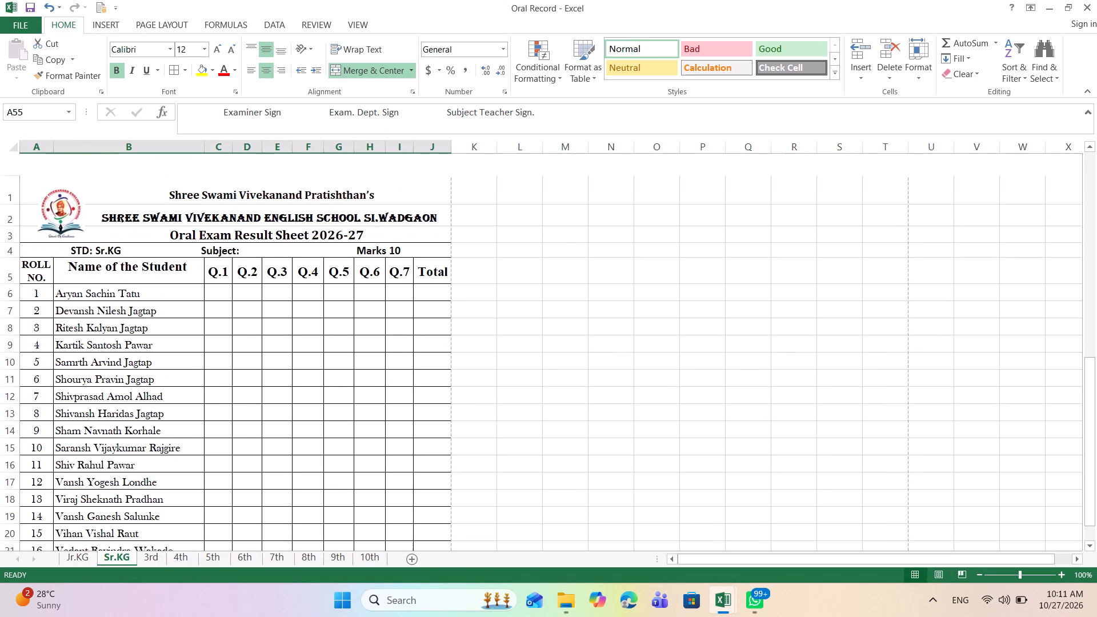
{"action": "left_click", "coordinate": [543, 321]}
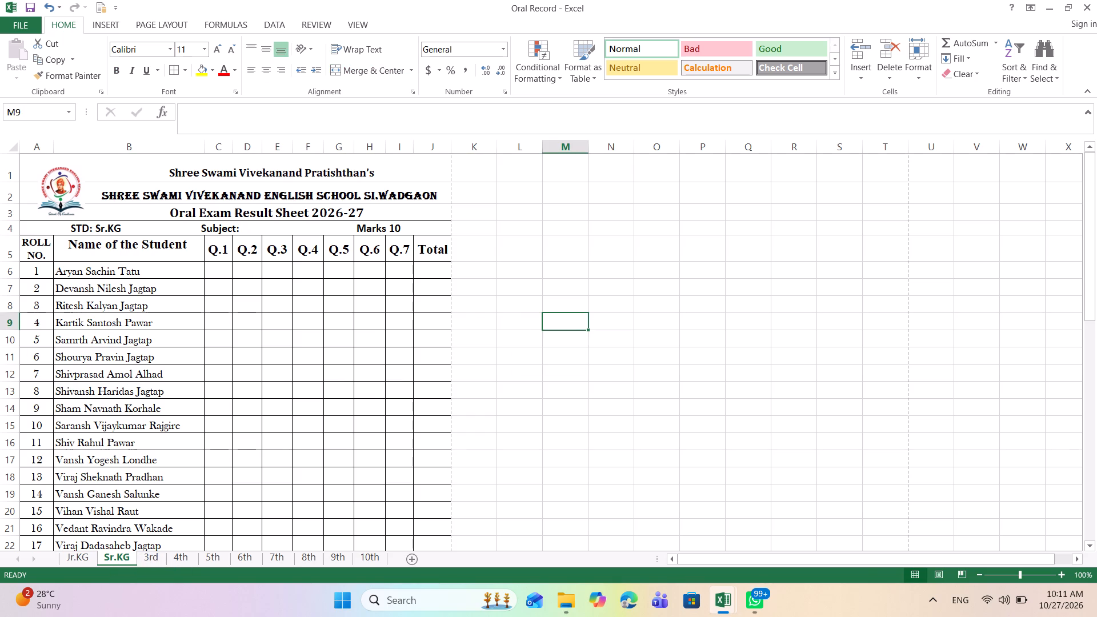
Add a new sheet after Sr.KG and rename it 1st.
{"action": "left_click", "coordinate": [413, 557]}
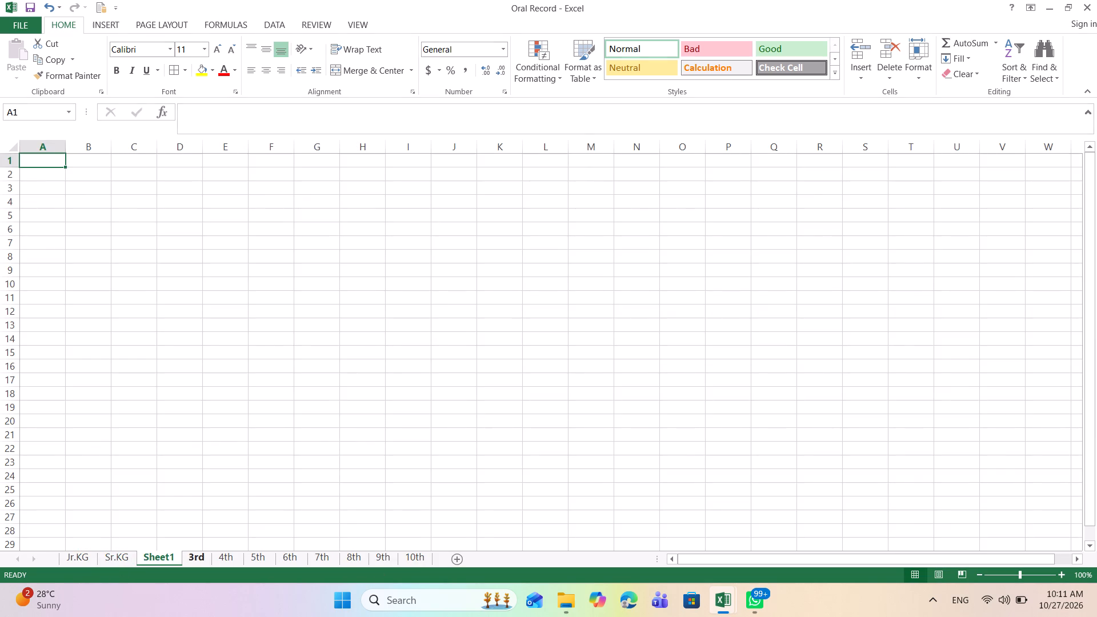
{"action": "double_click", "coordinate": [164, 555]}
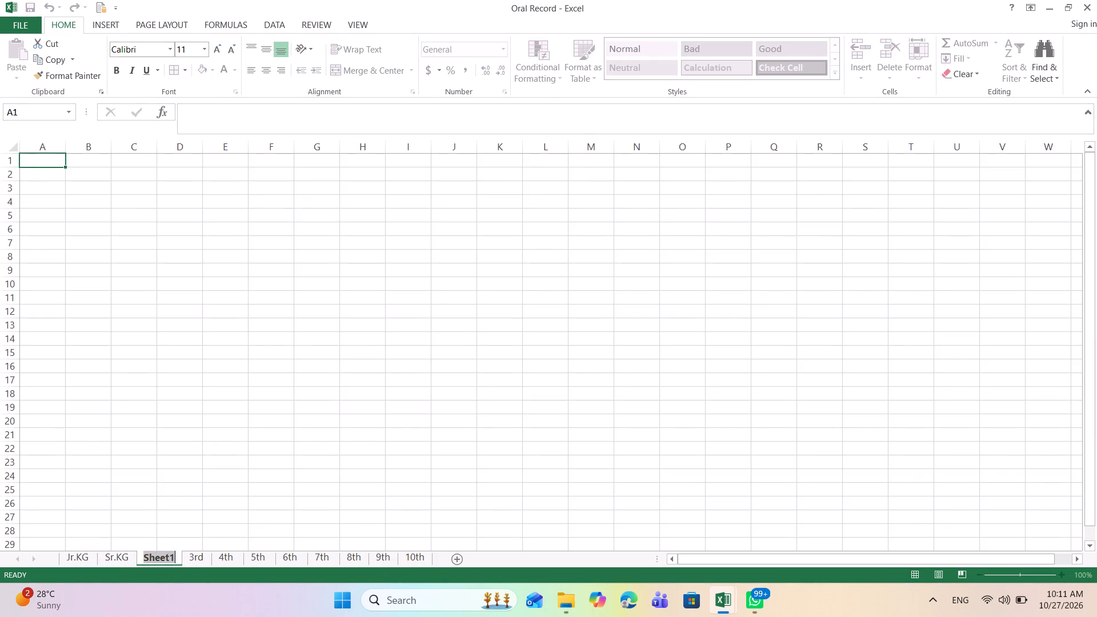
{"action": "key", "text": "BackSpace"}
{"action": "type", "text": "1st"}
{"action": "left_click", "coordinate": [142, 440]}
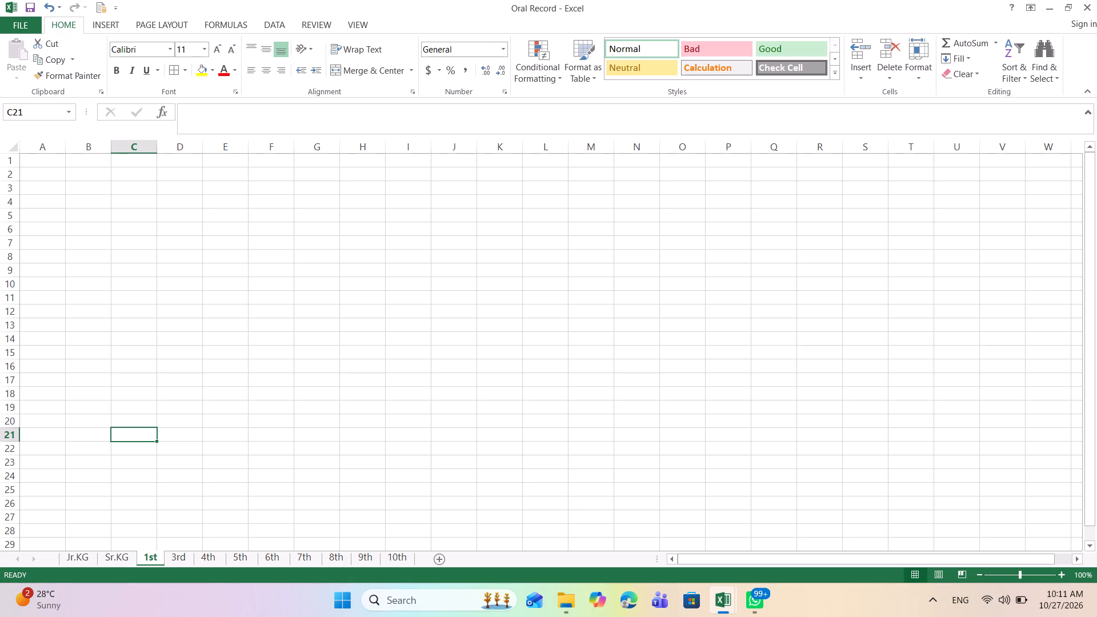
Copy the header block A1:J5, from the school title to the column headings, from the Sr.KG sheet to cell A1 of the 1st sheet.
{"action": "left_click", "coordinate": [50, 159]}
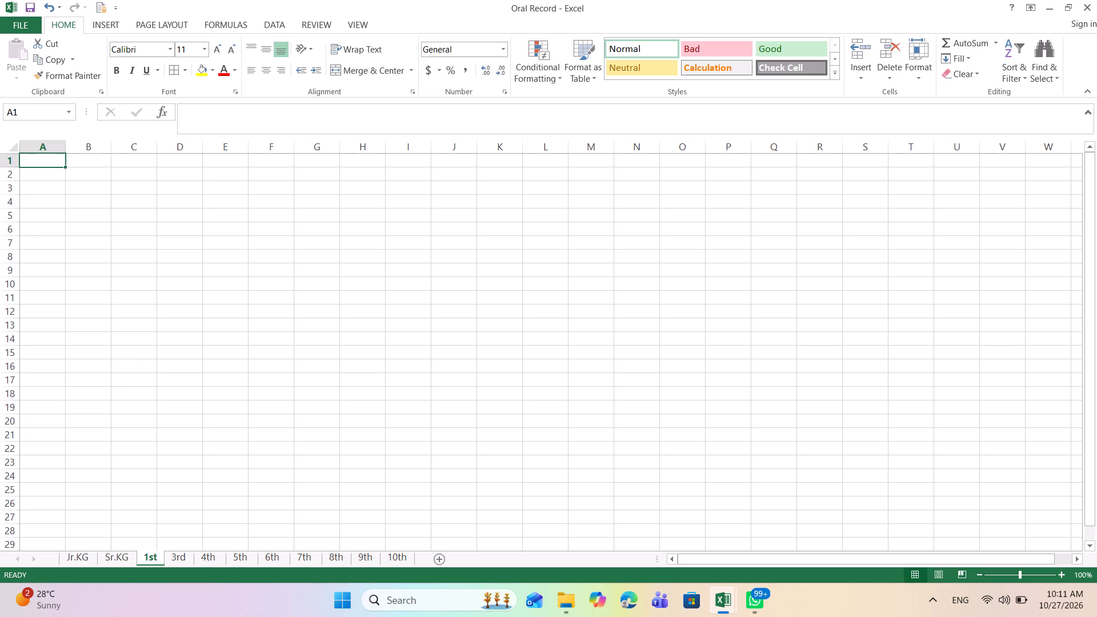
{"action": "left_click", "coordinate": [123, 558]}
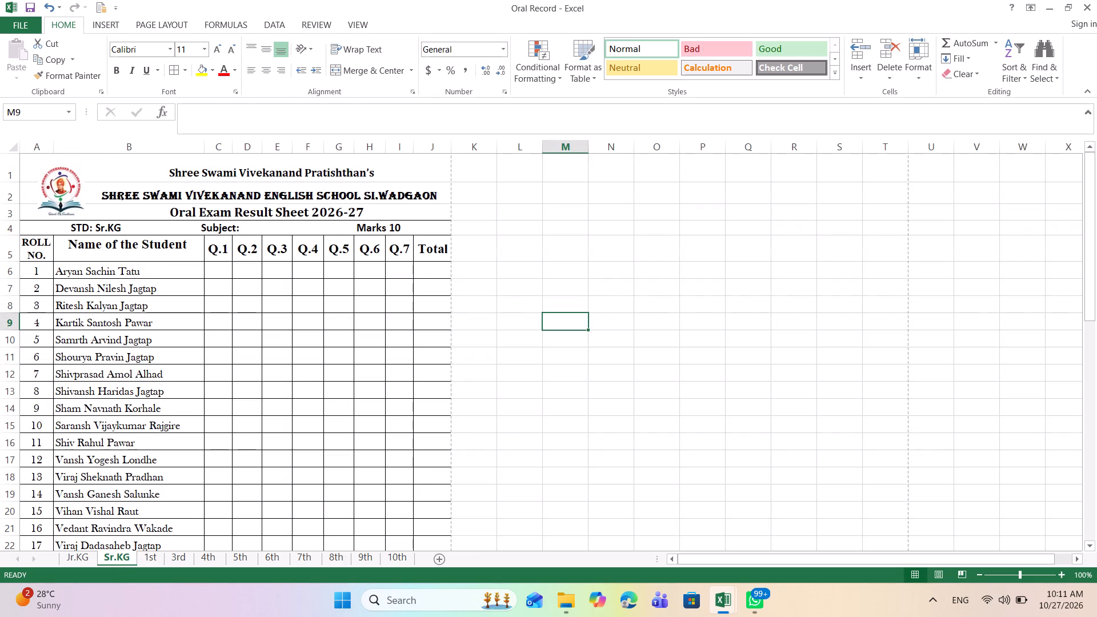
{"action": "left_click_drag", "start_coordinate": [130, 161], "coordinate": [131, 246]}
{"action": "key", "text": "ctrl+c"}
{"action": "key", "text": "ctrl+c"}
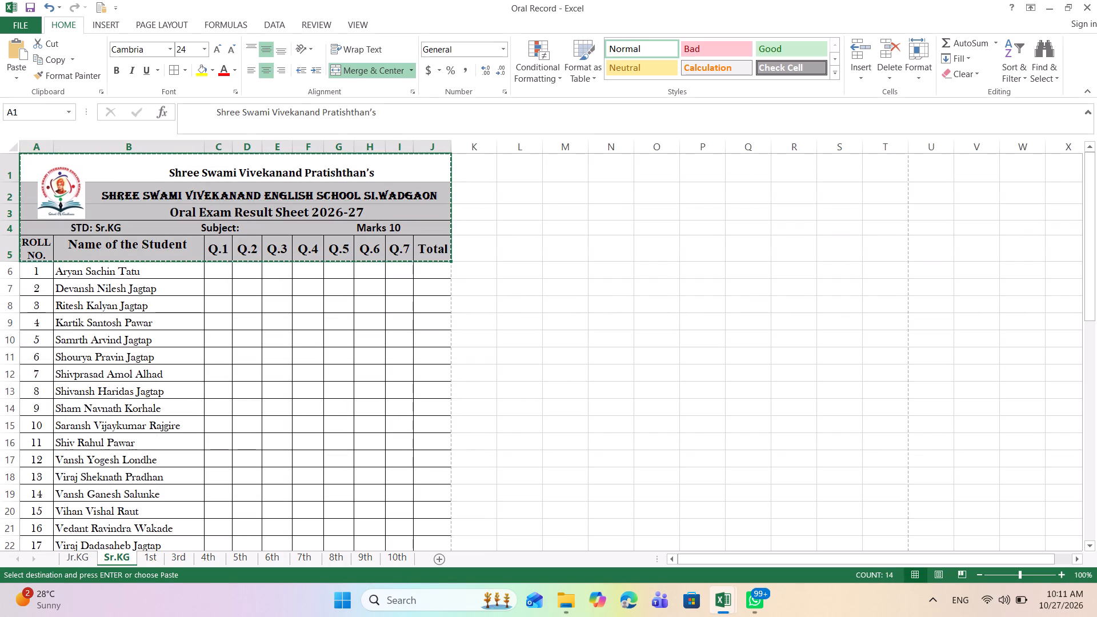
{"action": "left_click", "coordinate": [154, 557]}
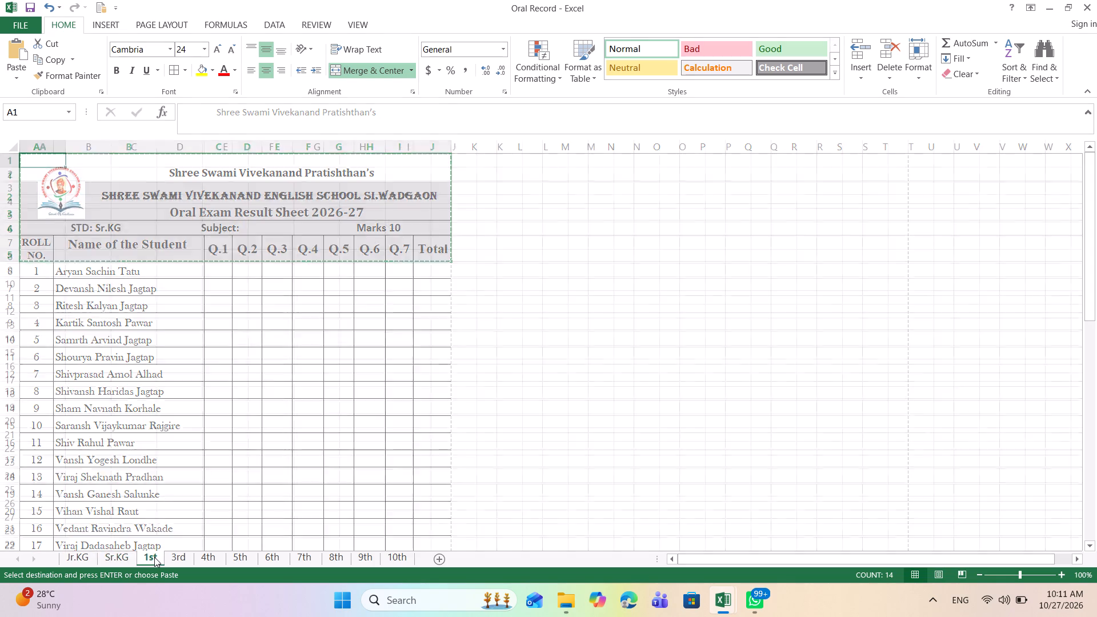
{"action": "left_click", "coordinate": [43, 163]}
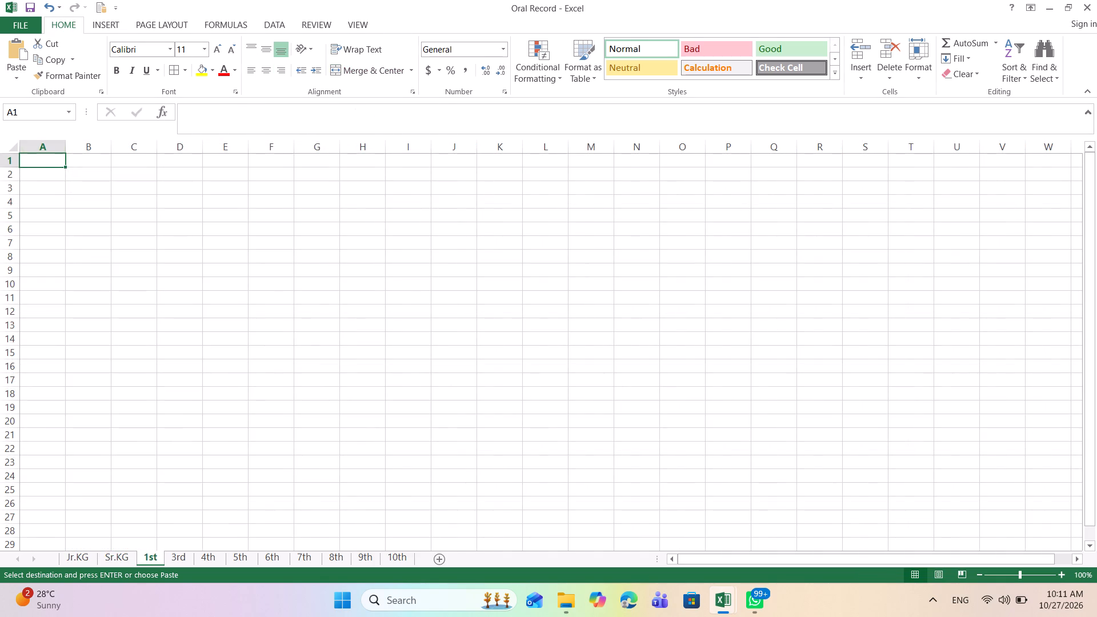
{"action": "key", "text": "ctrl+v"}
Reduce the height of the school logo on the 1st sheet so it fits within header rows 1 to 3.
{"action": "left_click", "coordinate": [75, 209]}
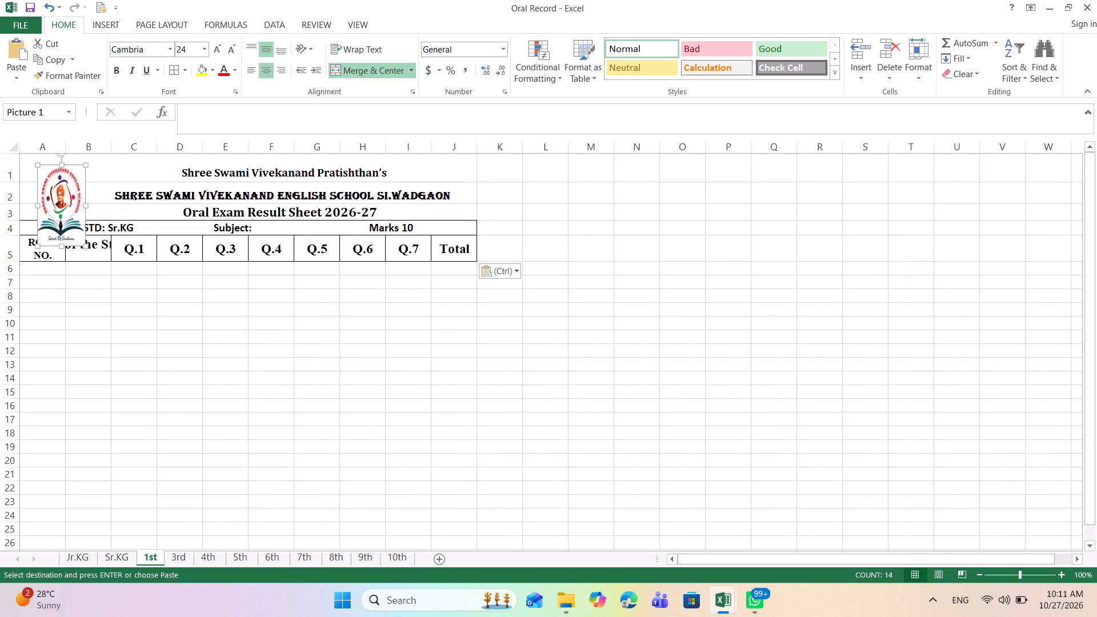
{"action": "left_click_drag", "start_coordinate": [61, 246], "coordinate": [59, 217]}
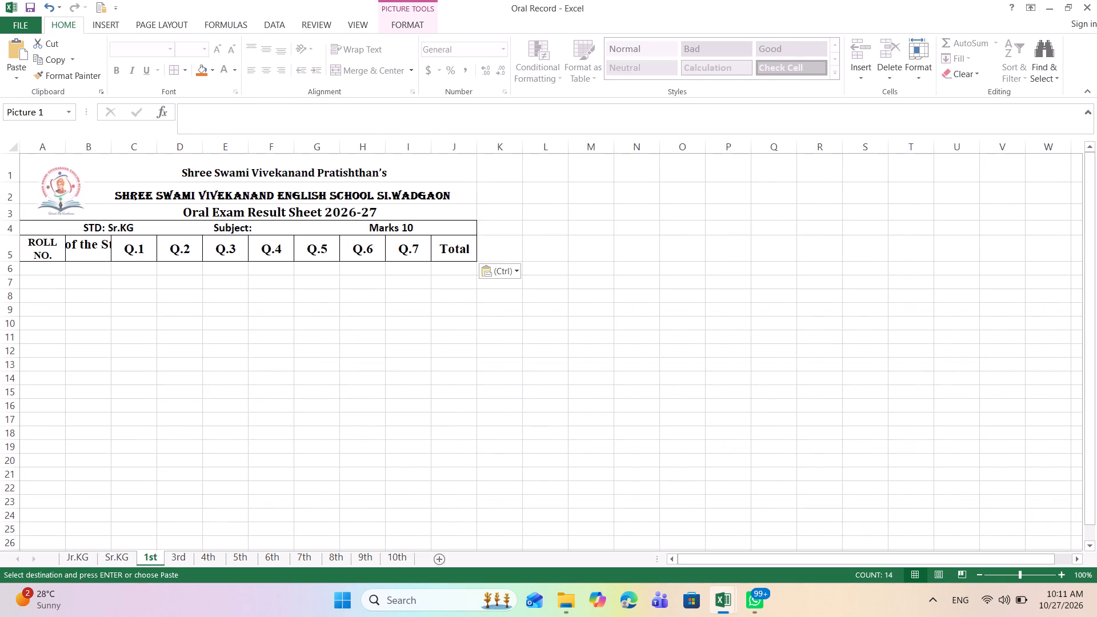
{"action": "left_click_drag", "start_coordinate": [59, 217], "coordinate": [61, 211]}
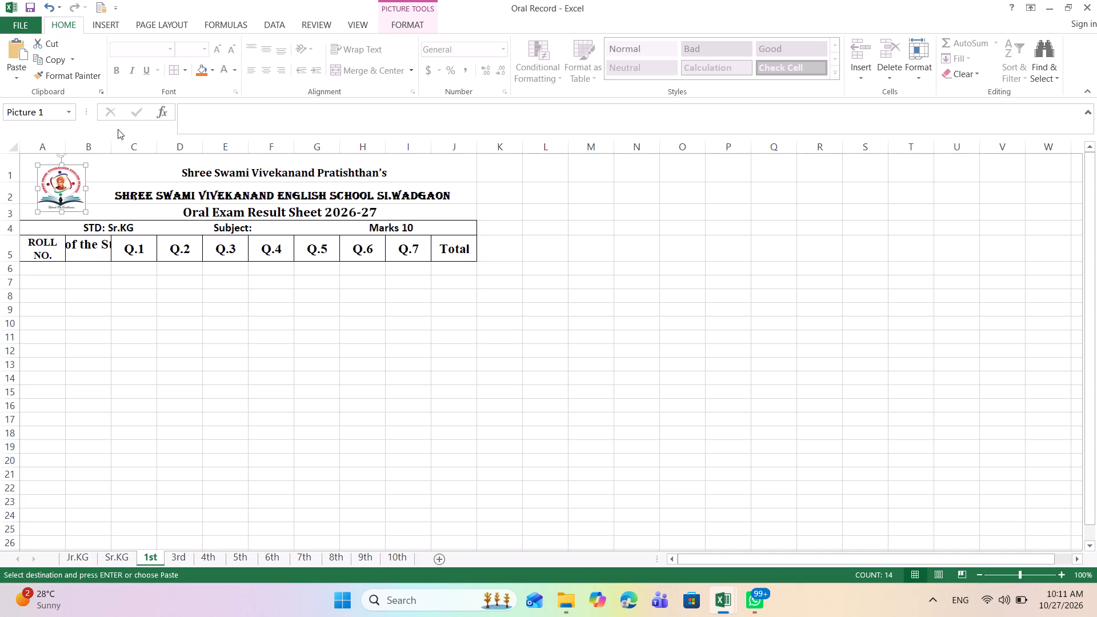
Widen column B, Name of the Student, to about 28.44.
{"action": "left_click_drag", "start_coordinate": [110, 147], "coordinate": [215, 163]}
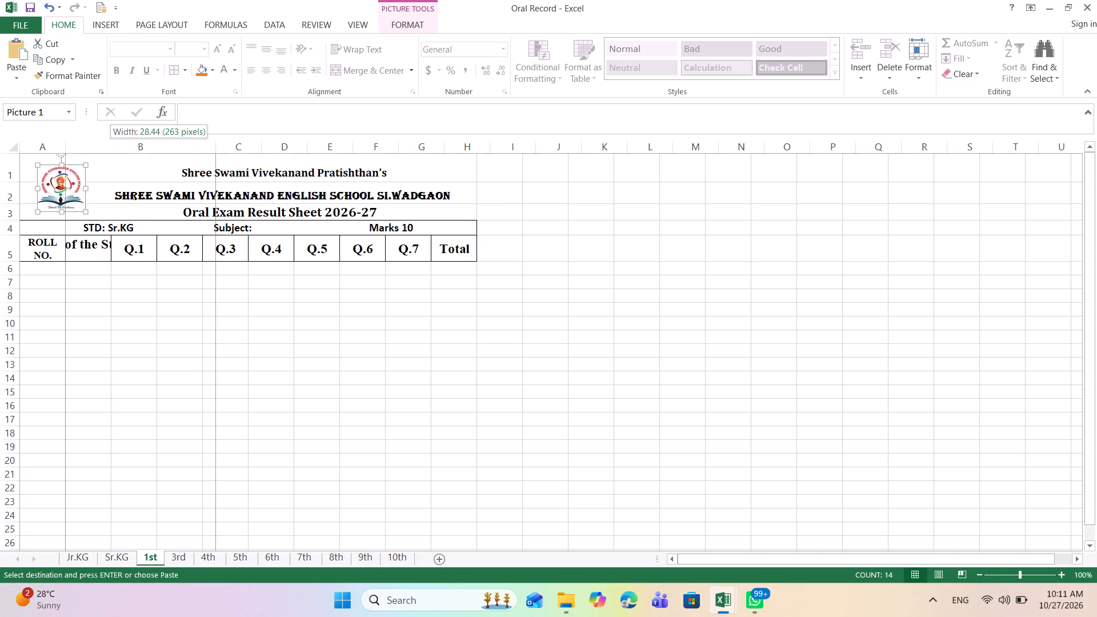
{"action": "left_click_drag", "start_coordinate": [215, 163], "coordinate": [215, 163]}
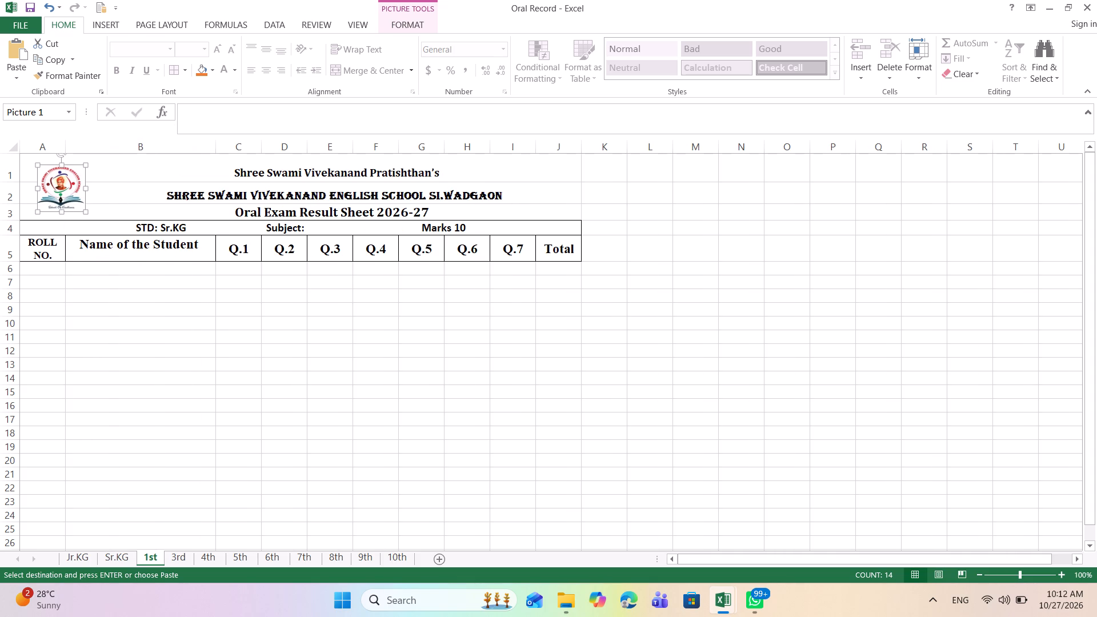
Enter roll numbers 1 and 2 in cells A6 and A7, undoing any accidental overwrite.
{"action": "left_click", "coordinate": [49, 267]}
{"action": "key", "text": "1"}
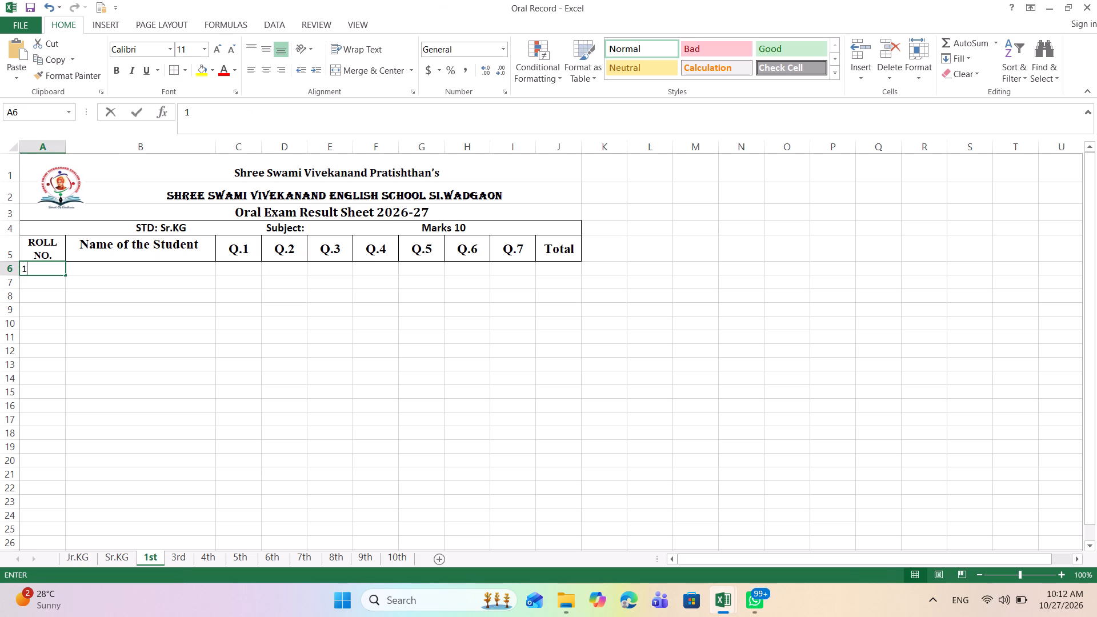
{"action": "key", "text": "Down"}
{"action": "key", "text": "2"}
{"action": "key", "text": "Down"}
{"action": "left_click", "coordinate": [49, 267]}
{"action": "key", "text": "3"}
{"action": "key", "text": "Down"}
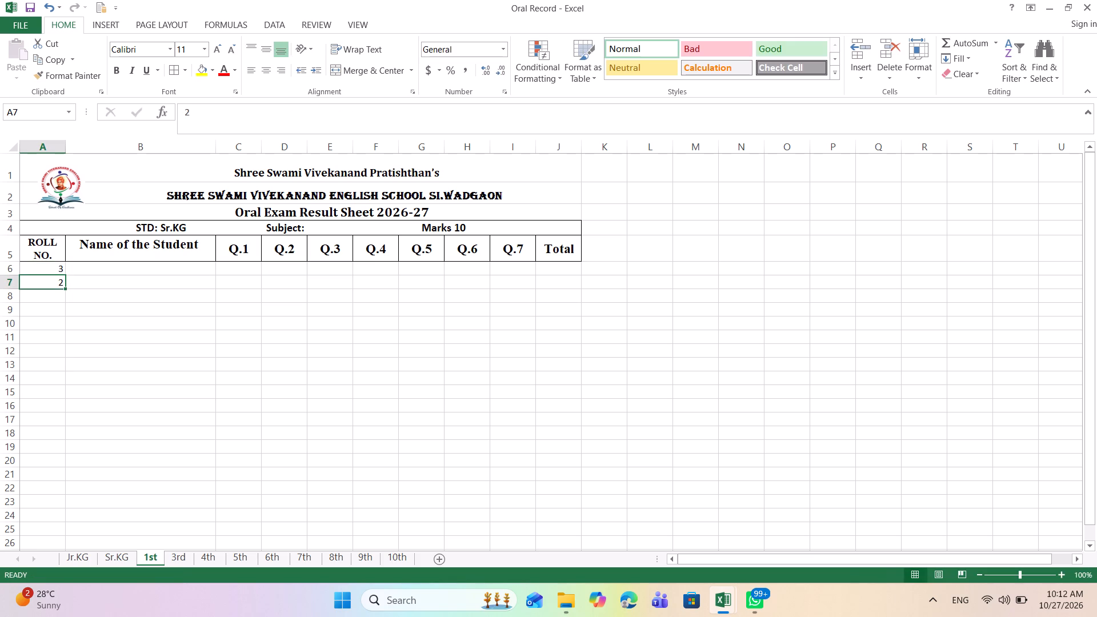
{"action": "key", "text": "ctrl+z"}
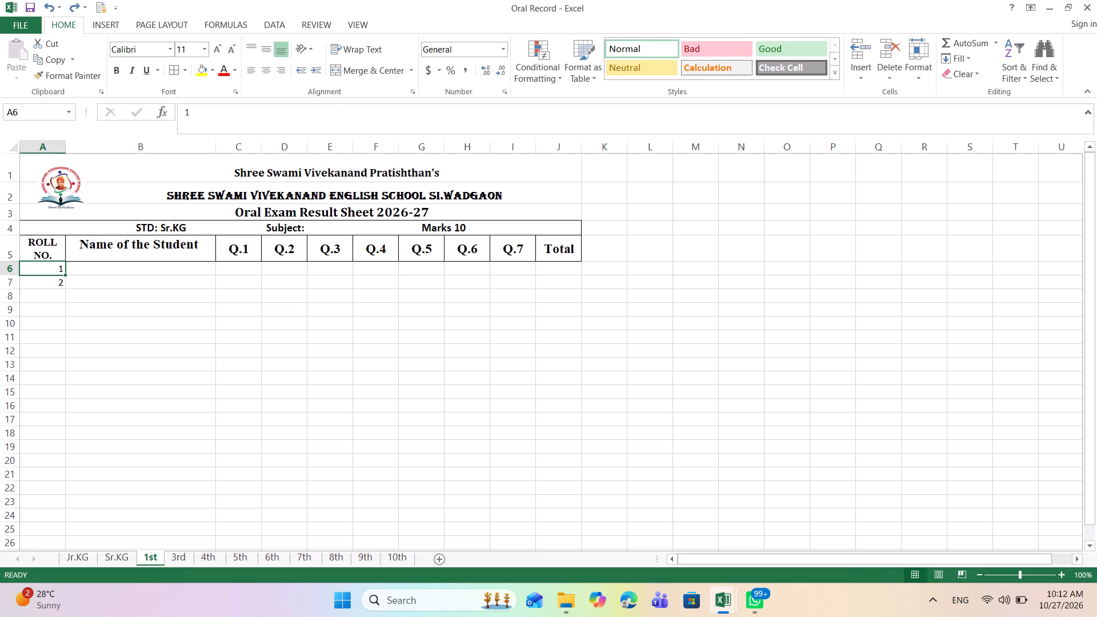
Continue the ROLL NO. column with 3 to 10 in cells A8 to A15.
{"action": "left_click", "coordinate": [55, 297]}
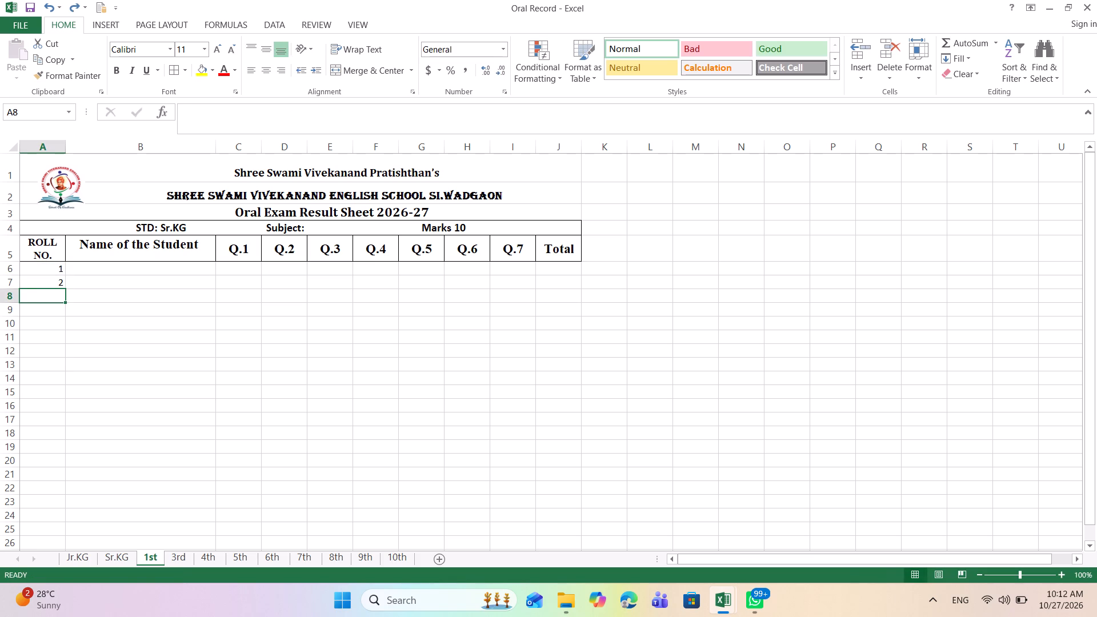
{"action": "key", "text": "3"}
{"action": "key", "text": "Down"}
{"action": "key", "text": "4"}
{"action": "key", "text": "Down"}
{"action": "key", "text": "5"}
{"action": "key", "text": "Down"}
{"action": "key", "text": "6"}
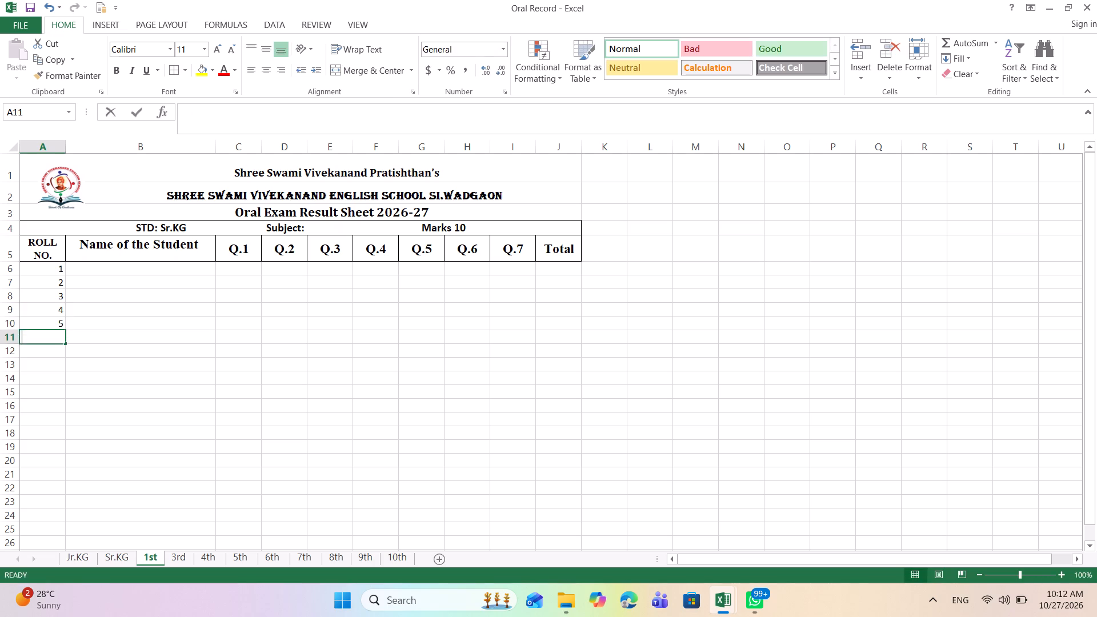
{"action": "key", "text": "Down"}
{"action": "key", "text": "7"}
{"action": "key", "text": "Down"}
{"action": "key", "text": "8"}
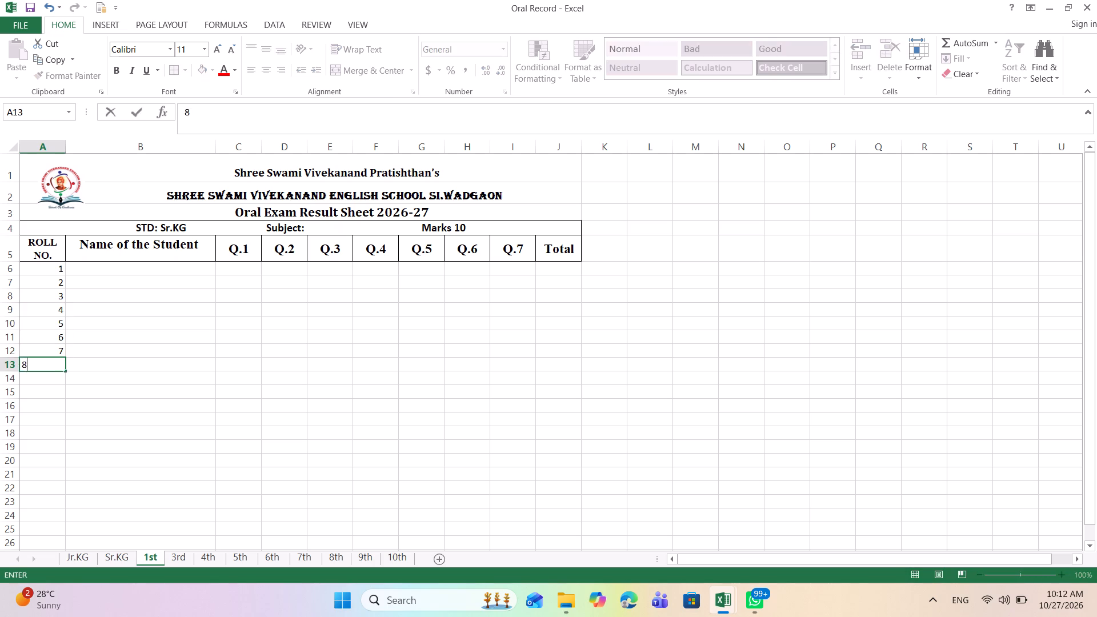
{"action": "key", "text": "Down"}
{"action": "key", "text": "9"}
{"action": "key", "text": "Down"}
{"action": "type", "text": "10"}
{"action": "key", "text": "Down"}
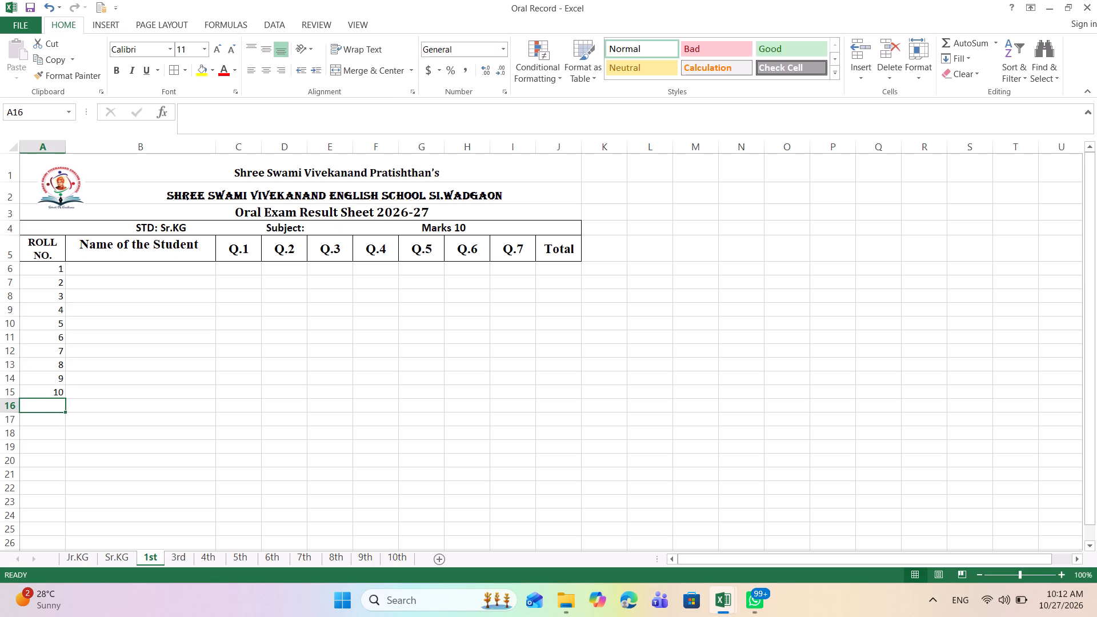
Continue the ROLL NO. column with 11 to 20 in cells A16 to A25.
{"action": "type", "text": "11"}
{"action": "key", "text": "Down"}
{"action": "type", "text": "12"}
{"action": "key", "text": "Down"}
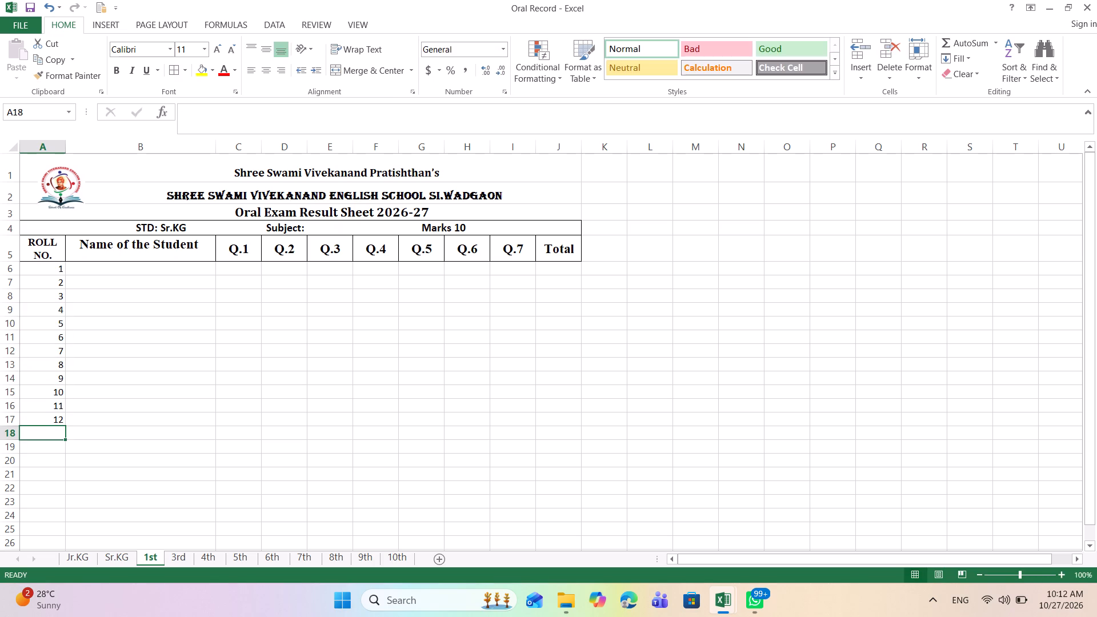
{"action": "type", "text": "13"}
{"action": "key", "text": "Down"}
{"action": "type", "text": "14"}
{"action": "key", "text": "Down"}
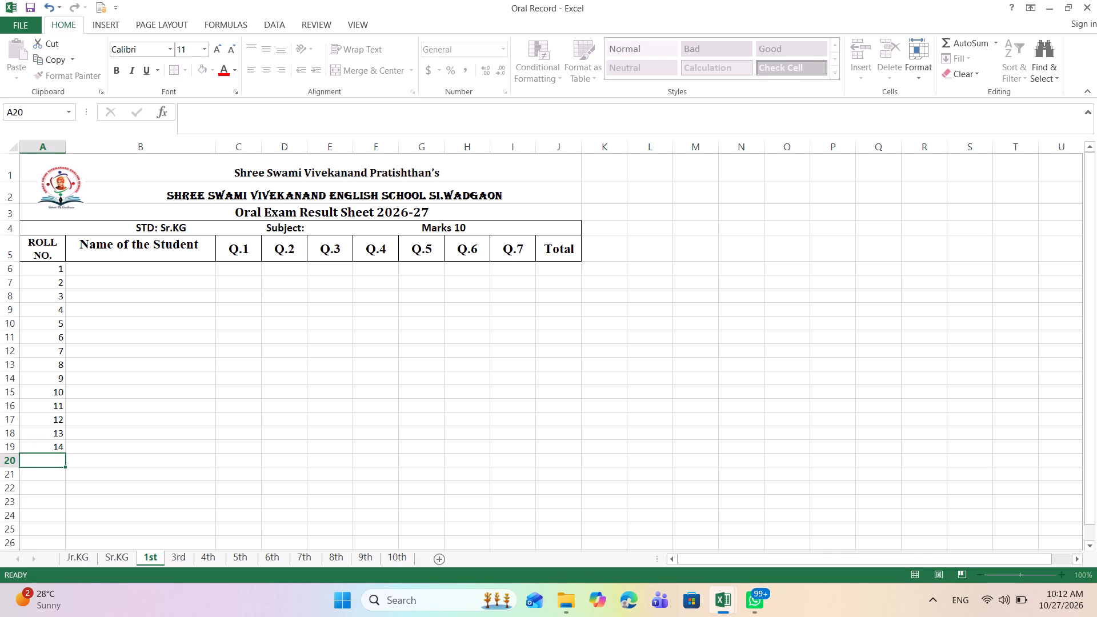
{"action": "type", "text": "15"}
{"action": "key", "text": "Down"}
{"action": "type", "text": "16"}
{"action": "key", "text": "Down"}
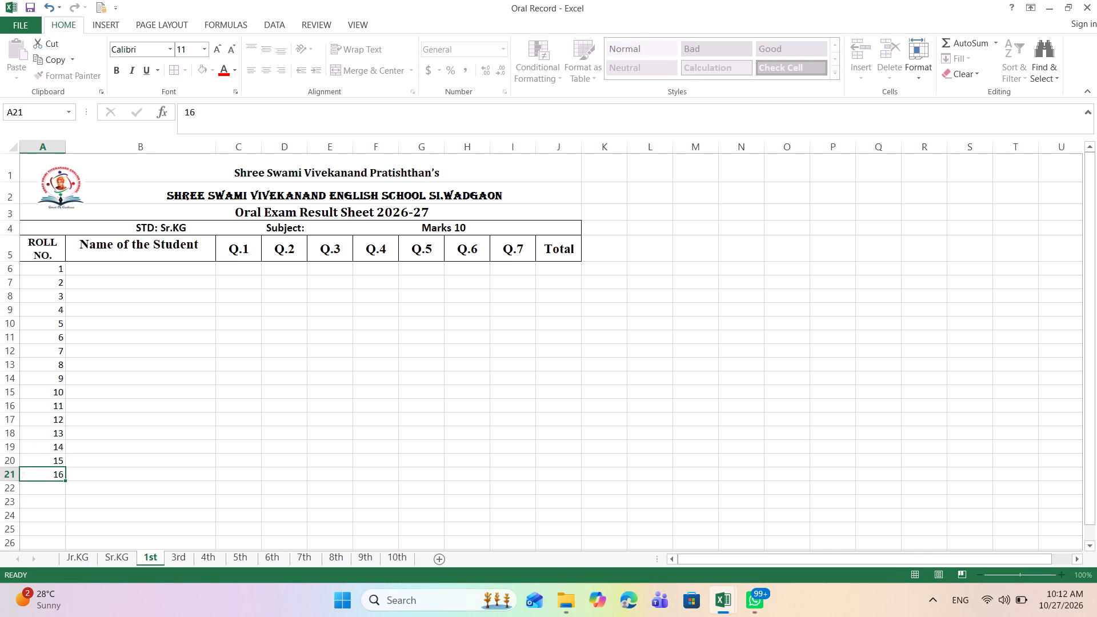
{"action": "type", "text": "17"}
{"action": "key", "text": "Down"}
{"action": "type", "text": "18"}
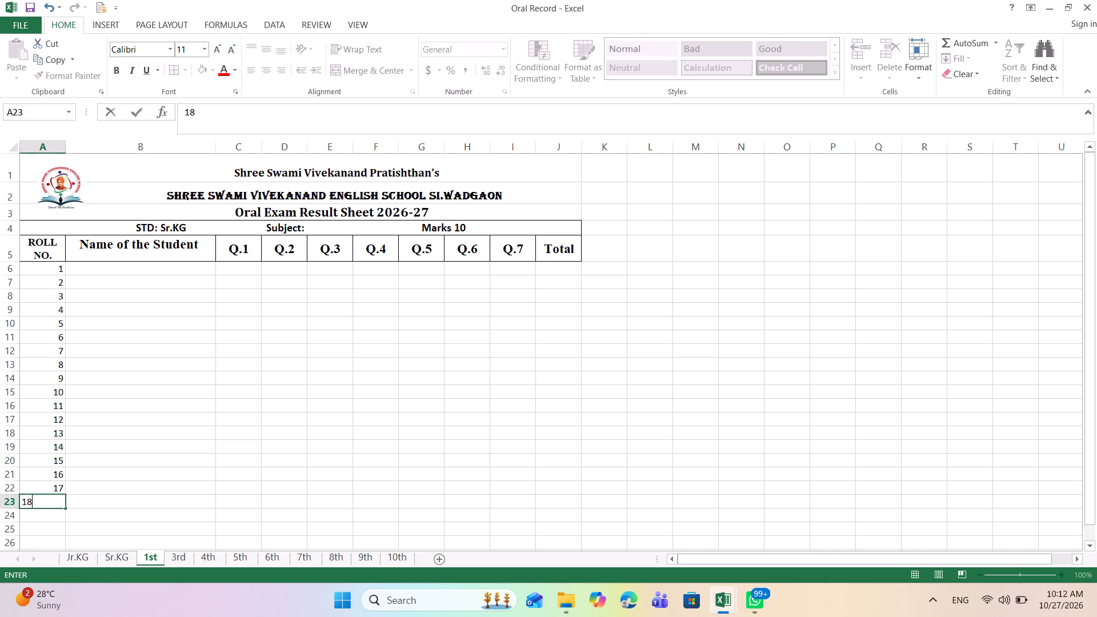
{"action": "key", "text": "Down"}
{"action": "type", "text": "19"}
{"action": "key", "text": "Down"}
{"action": "type", "text": "20"}
{"action": "key", "text": "Down"}
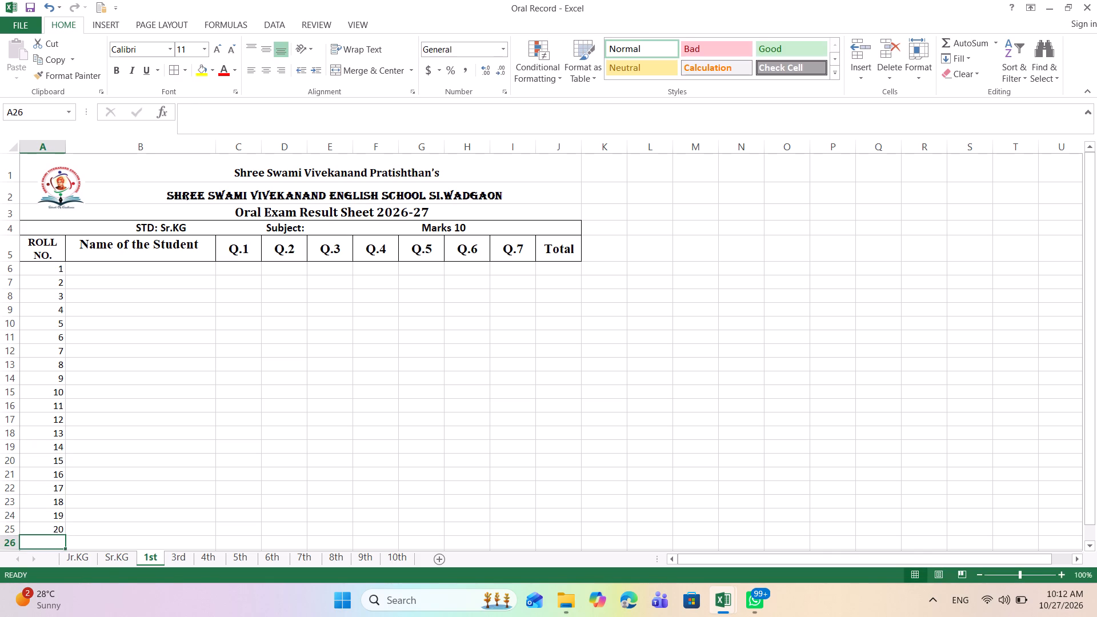
Complete the ROLL NO. column with 21 to 26 in cells A26 to A31.
{"action": "type", "text": "21"}
{"action": "key", "text": "Down"}
{"action": "type", "text": "22"}
{"action": "key", "text": "Down"}
{"action": "type", "text": "23"}
{"action": "key", "text": "Down"}
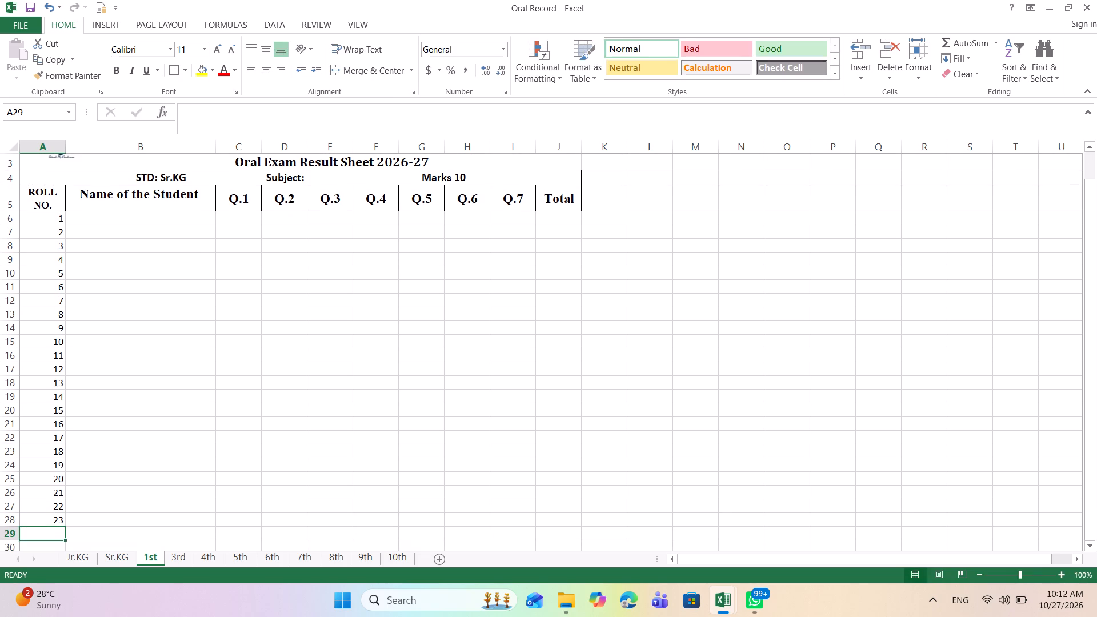
{"action": "type", "text": "24"}
{"action": "key", "text": "Down"}
{"action": "type", "text": "25"}
{"action": "key", "text": "Down"}
{"action": "key", "text": "2"}
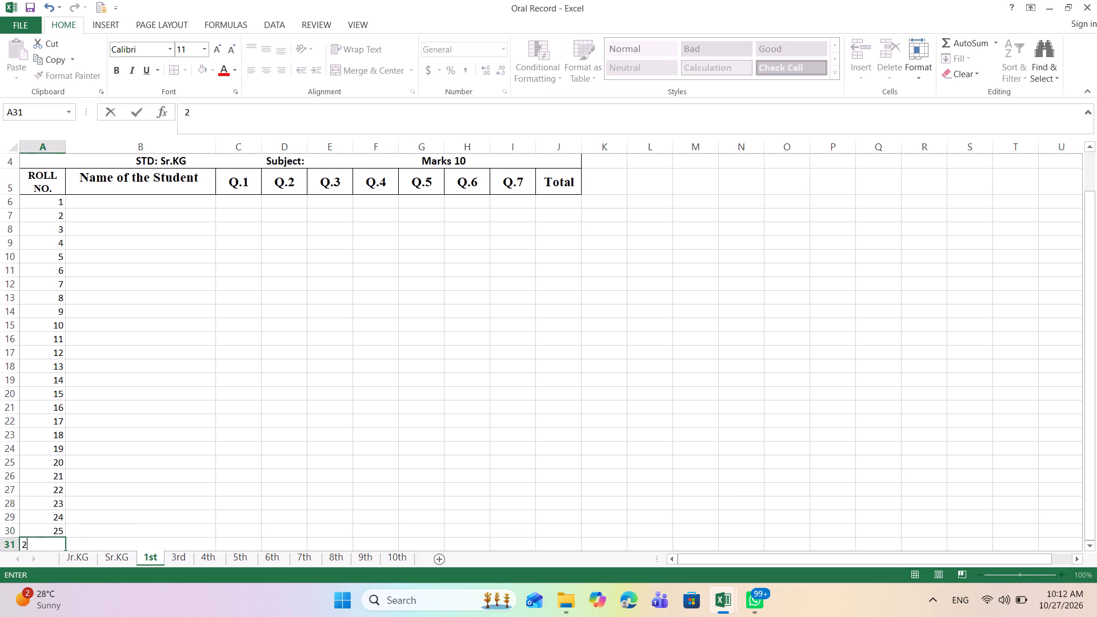
{"action": "key", "text": "6"}
{"action": "key", "text": "Down"}
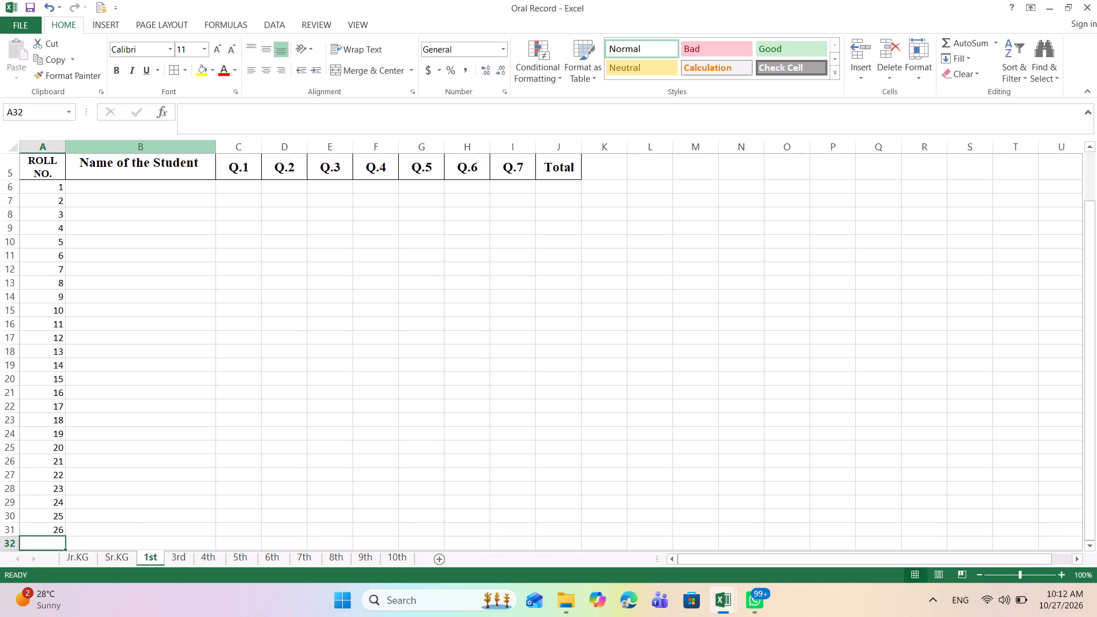
Center the roll numbers 1 to 26 horizontally in cells A6 to A31.
{"action": "left_click_drag", "start_coordinate": [49, 189], "coordinate": [54, 556]}
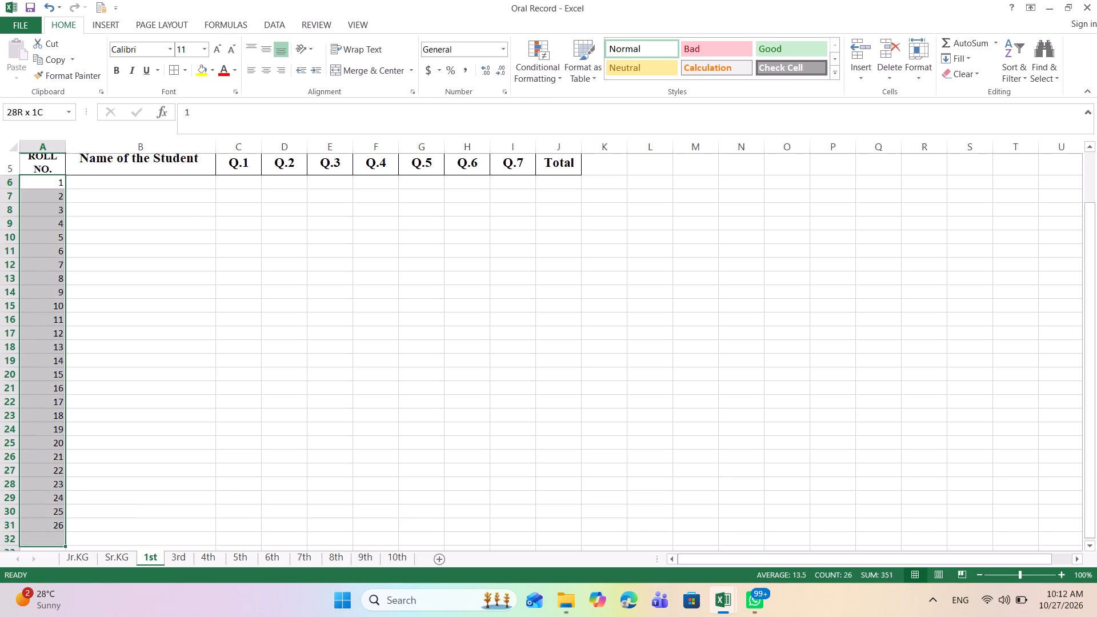
{"action": "left_click_drag", "start_coordinate": [54, 556], "coordinate": [51, 478]}
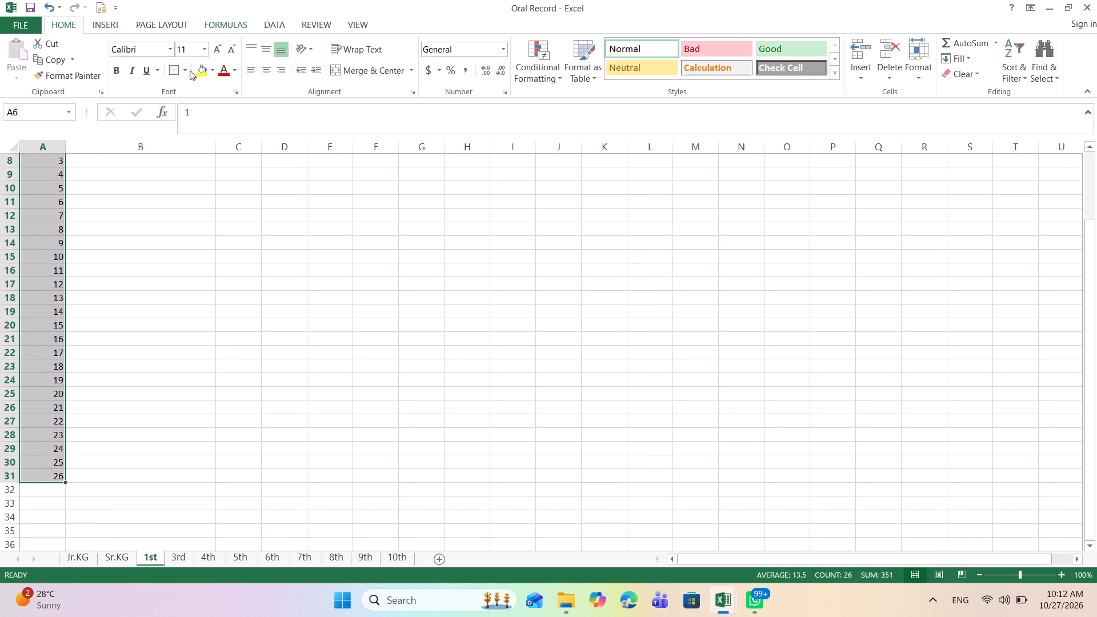
{"action": "left_click", "coordinate": [262, 66]}
Narrow column C so it fits closely around the Q.1 heading.
{"action": "left_click", "coordinate": [126, 272]}
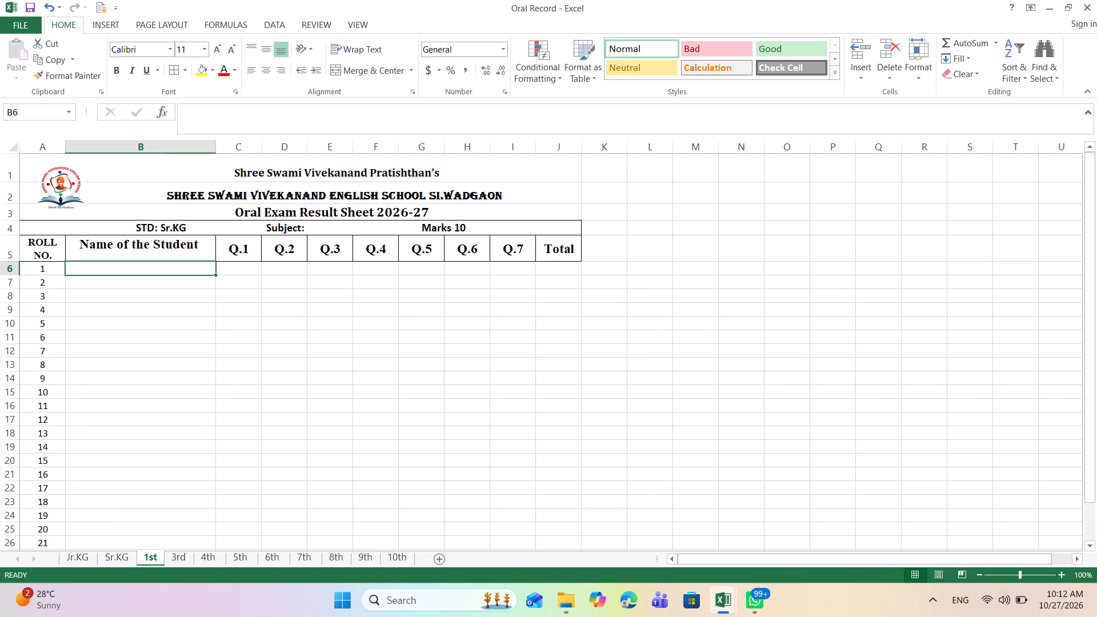
{"action": "left_click", "coordinate": [49, 250]}
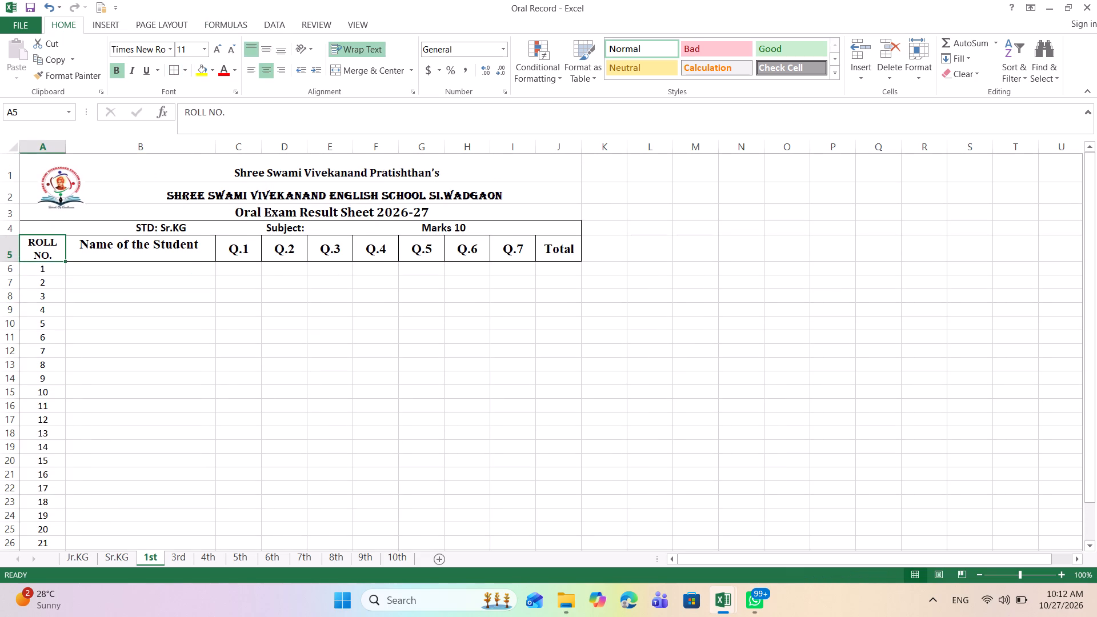
{"action": "left_click", "coordinate": [127, 246]}
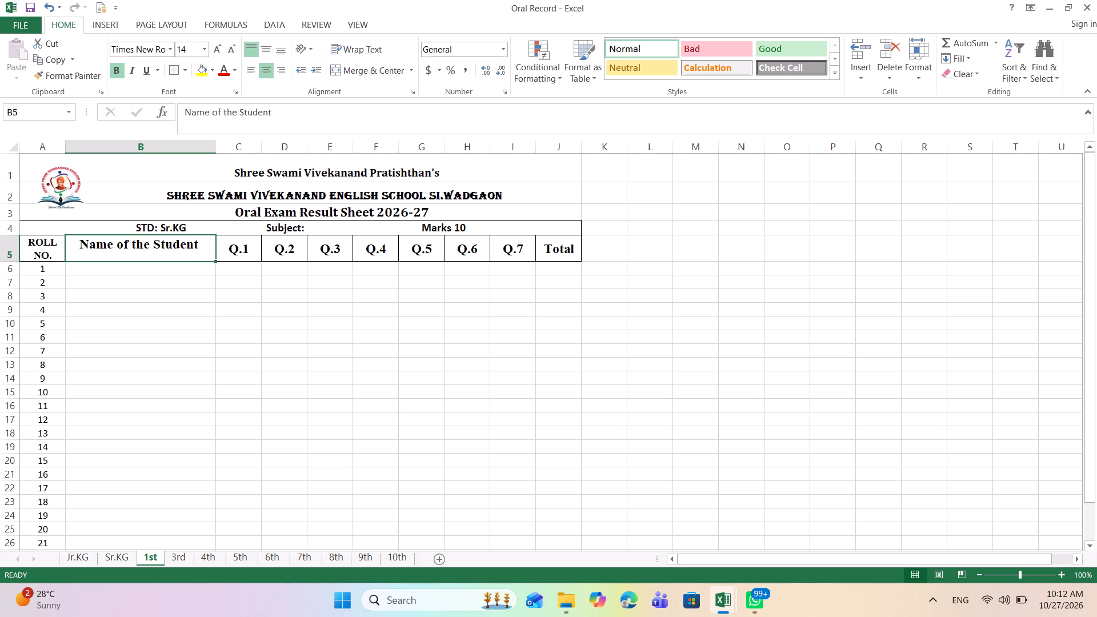
{"action": "left_click_drag", "start_coordinate": [263, 144], "coordinate": [249, 144]}
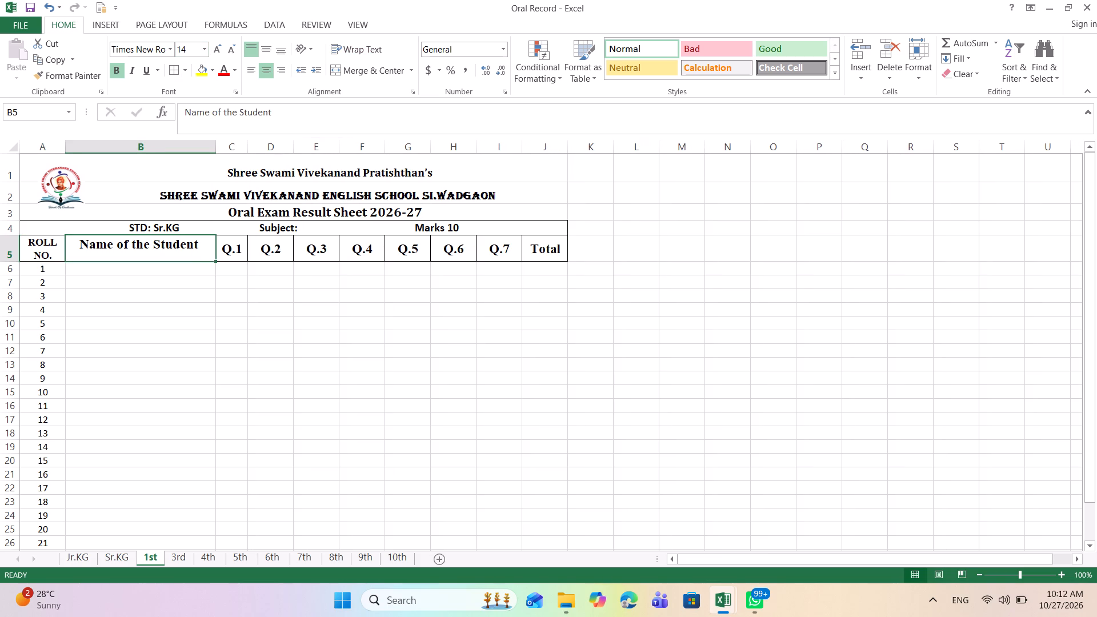
Narrow columns D to J so they fit closely around the Q.2 to Q.7 and Total headings.
{"action": "left_click_drag", "start_coordinate": [295, 145], "coordinate": [283, 146]}
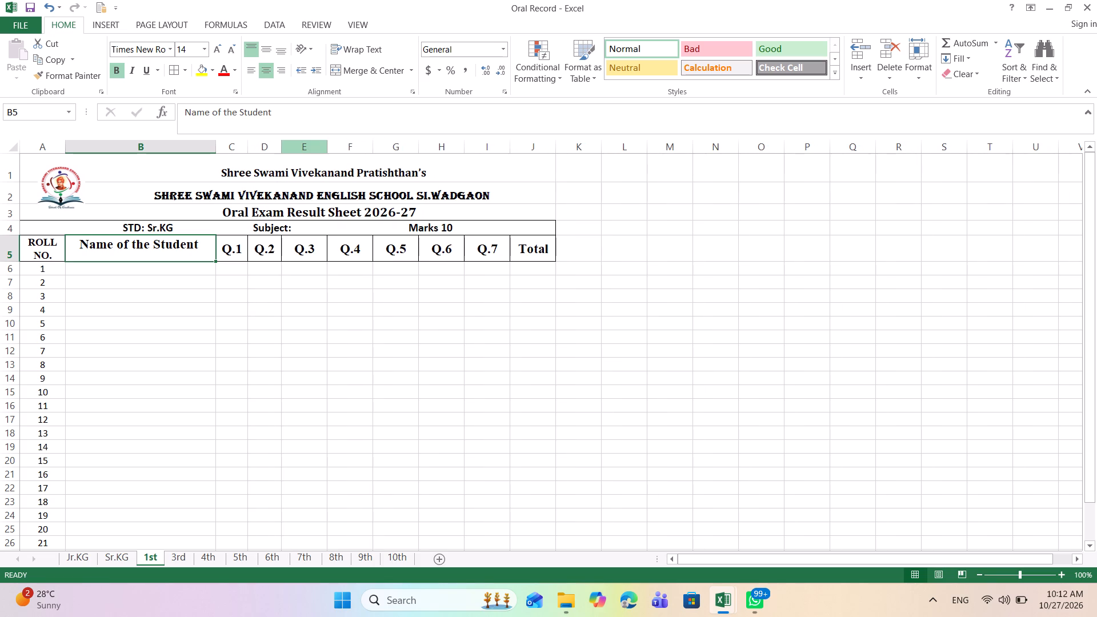
{"action": "left_click_drag", "start_coordinate": [325, 149], "coordinate": [310, 150]}
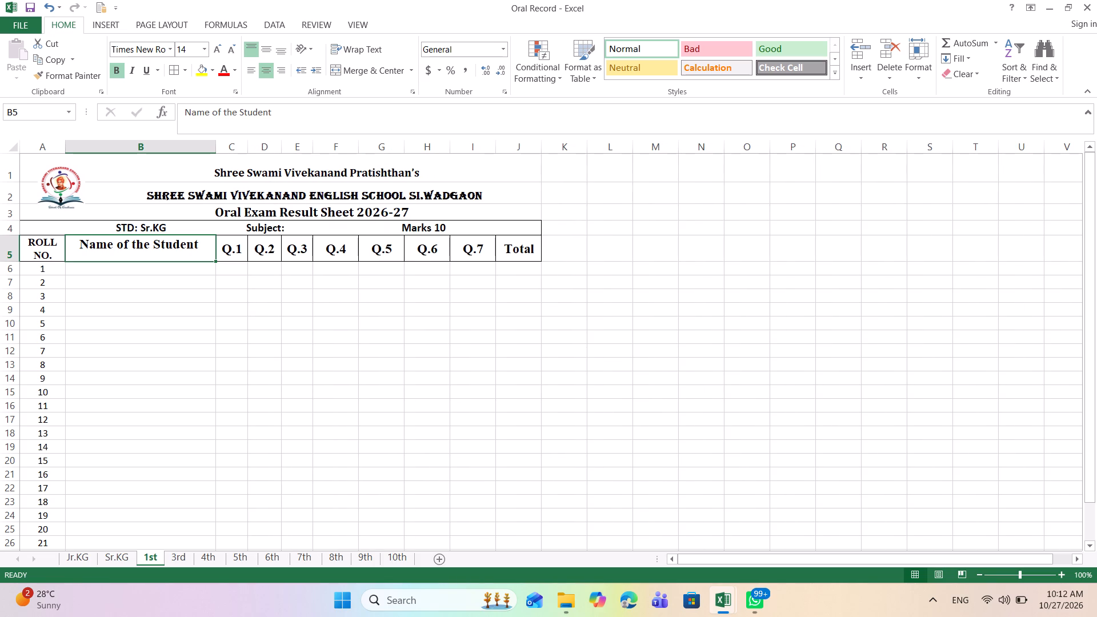
{"action": "left_click_drag", "start_coordinate": [357, 143], "coordinate": [344, 145]}
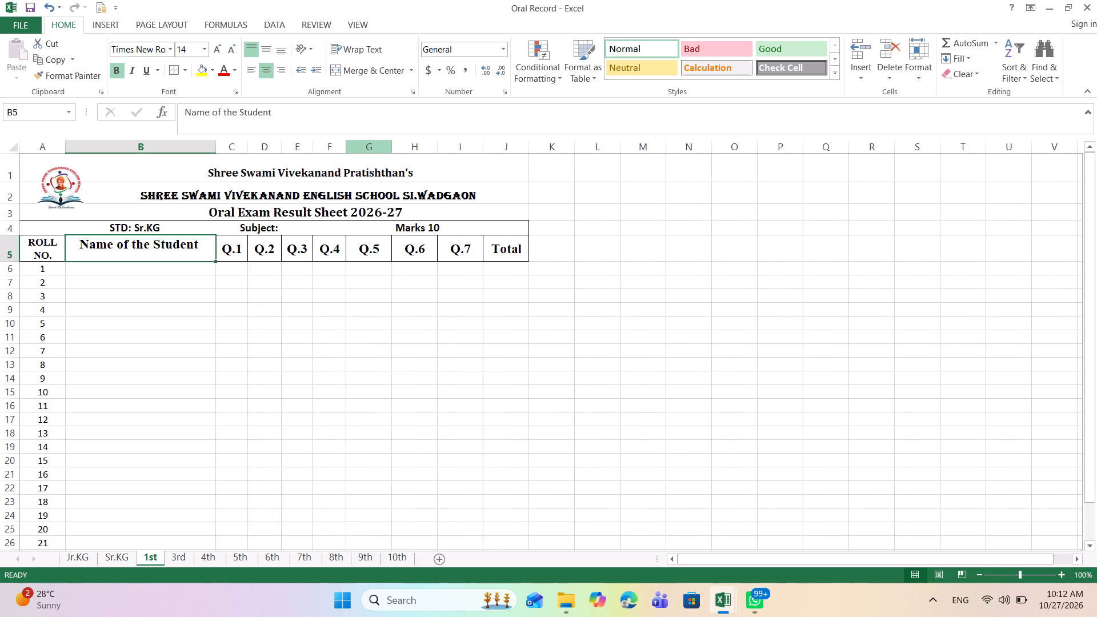
{"action": "left_click_drag", "start_coordinate": [390, 150], "coordinate": [376, 150]}
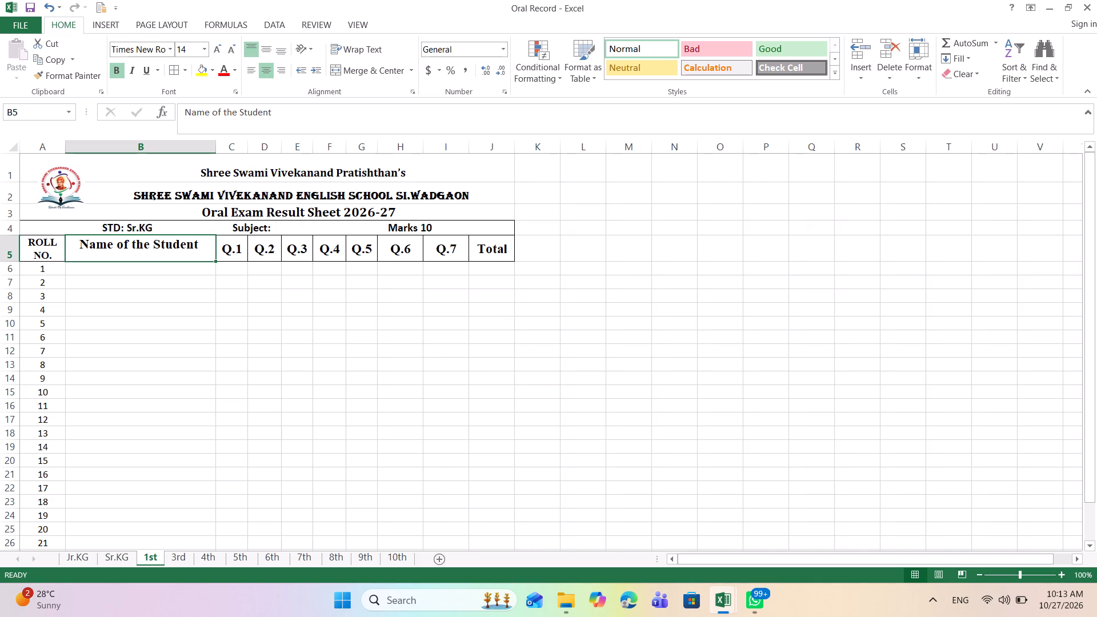
{"action": "left_click_drag", "start_coordinate": [423, 147], "coordinate": [407, 148]}
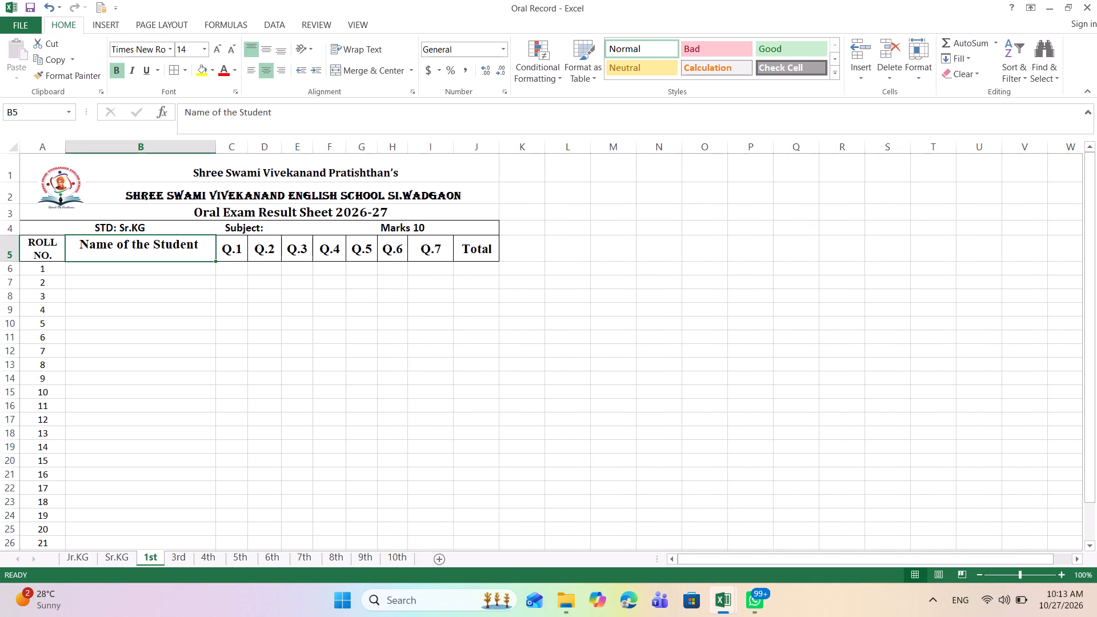
{"action": "left_click_drag", "start_coordinate": [454, 150], "coordinate": [443, 150]}
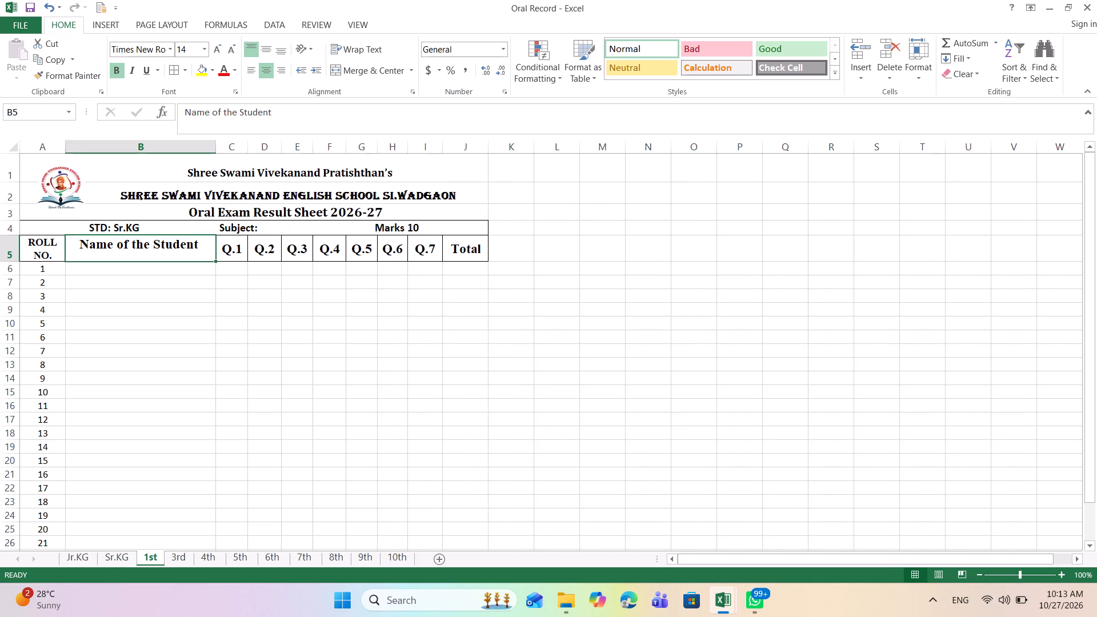
{"action": "left_click_drag", "start_coordinate": [485, 153], "coordinate": [476, 154]}
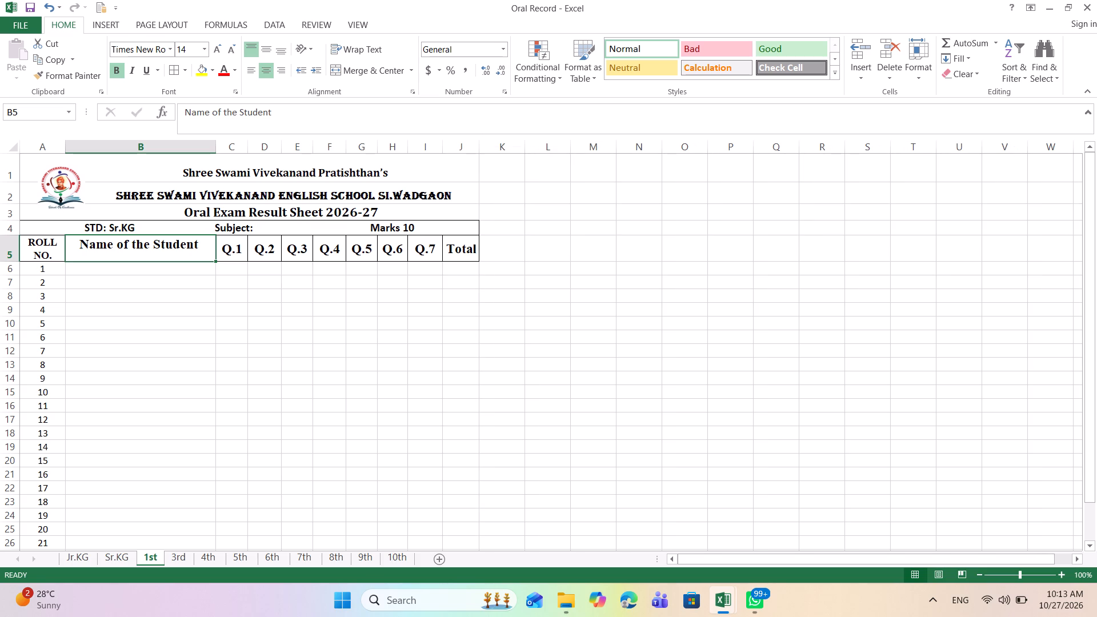
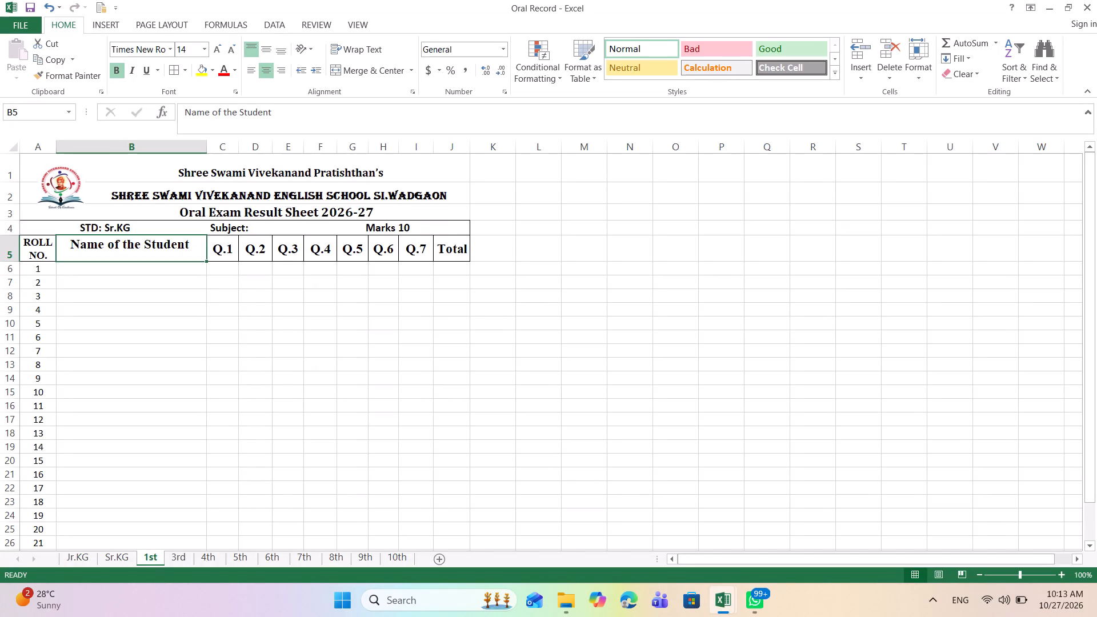
Select the empty name cell B6 for roll number 1 on the 1st sheet.
{"action": "scroll", "coordinate": [235, 411], "scroll_direction": "down", "scroll_amount": 4}
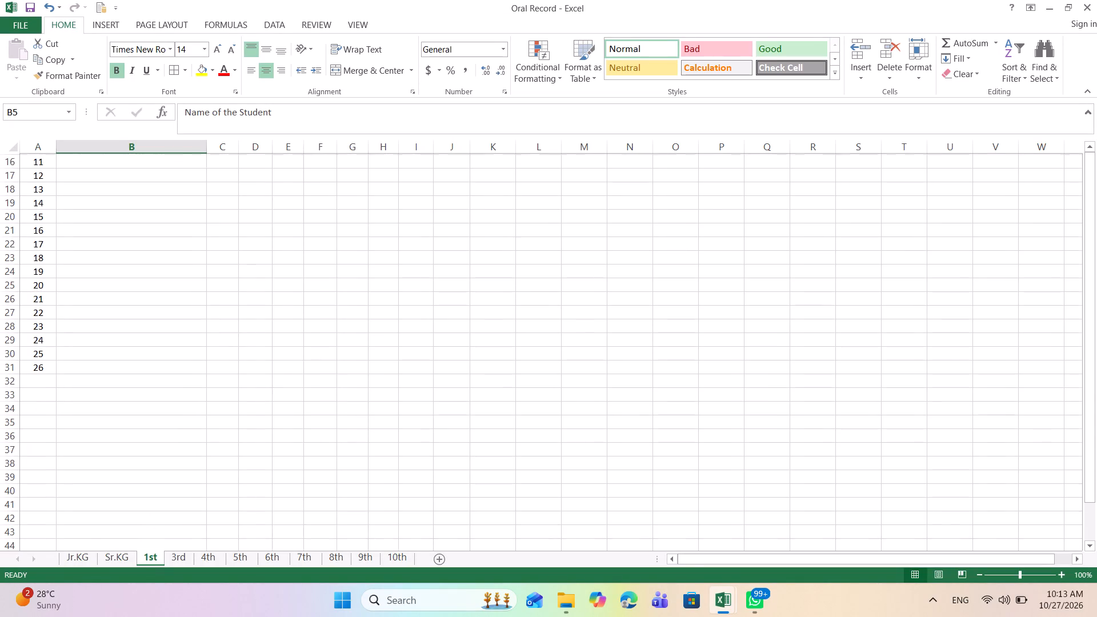
{"action": "scroll", "coordinate": [235, 411], "scroll_direction": "down", "scroll_amount": 1}
{"action": "scroll", "coordinate": [235, 411], "scroll_direction": "up", "scroll_amount": 3}
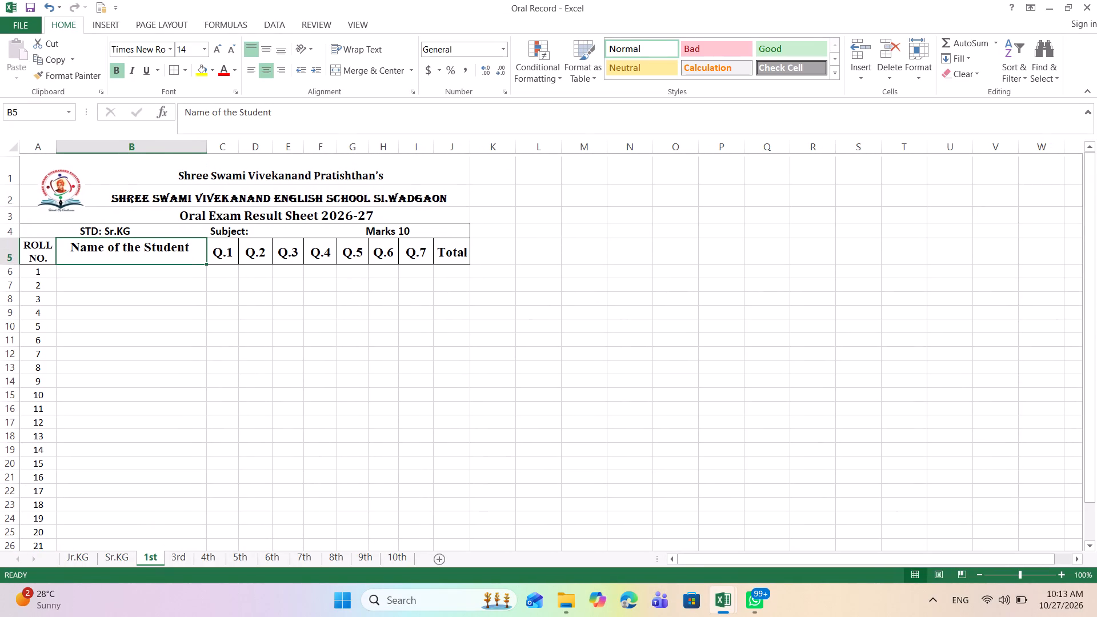
{"action": "left_click", "coordinate": [91, 270]}
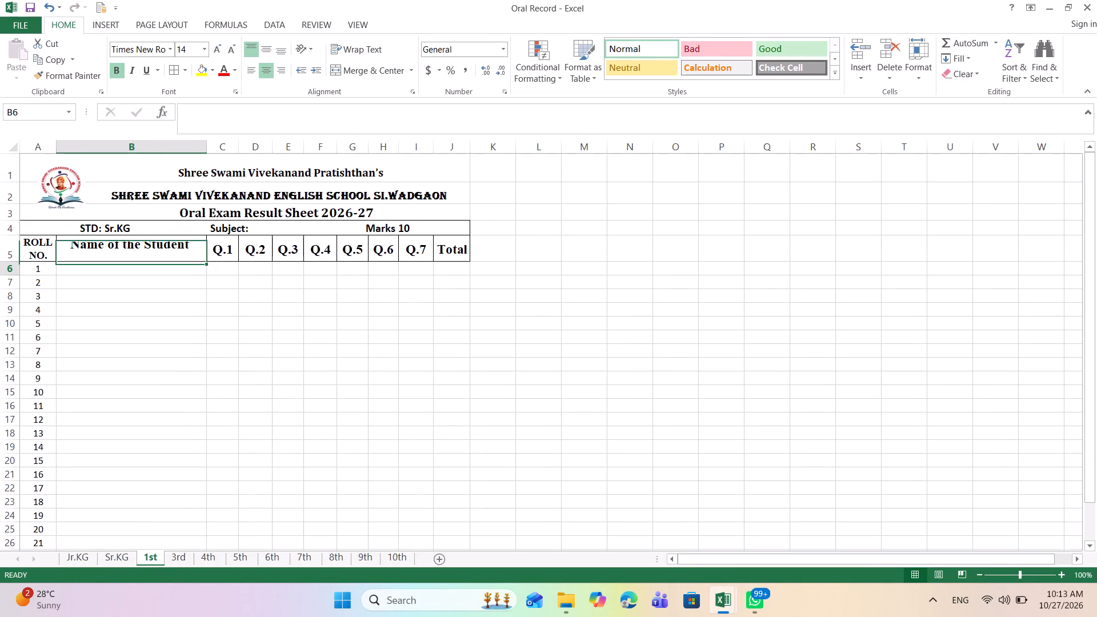